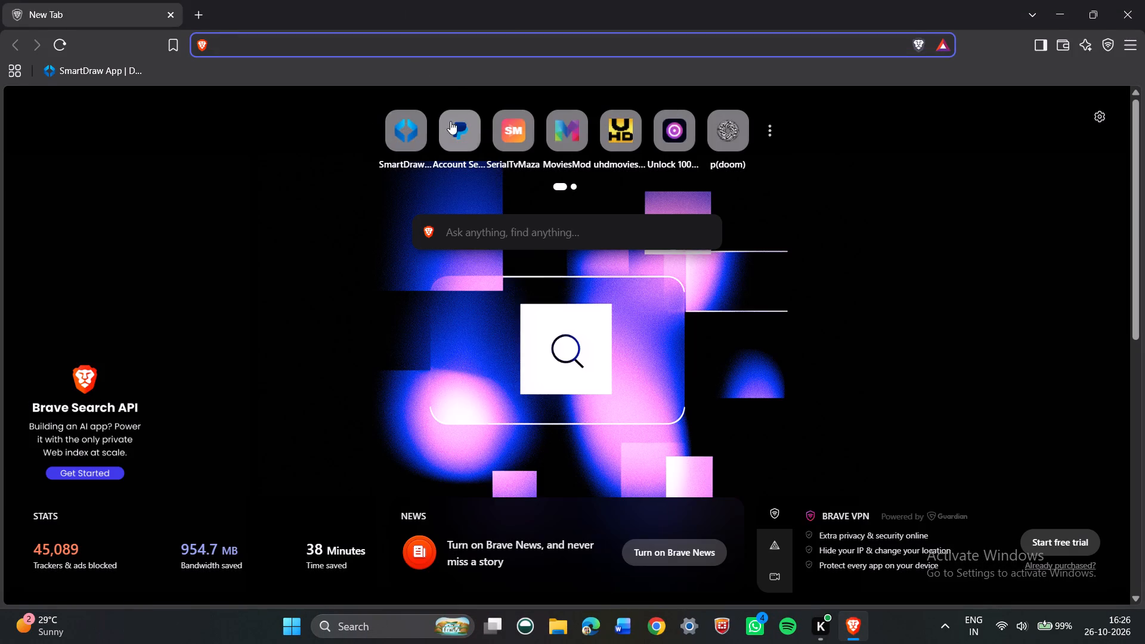
Open SmartDraw, create a blank flowchart document from the Flowcharts templates, and close the AI assistant pane.
left_click(414, 128)
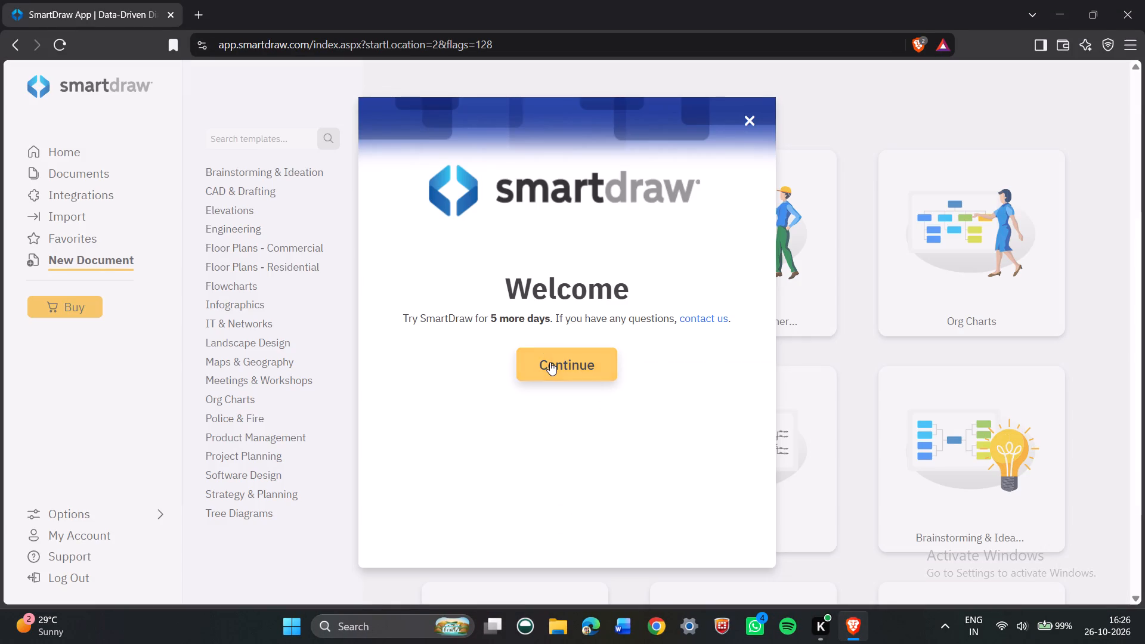
left_click(550, 362)
scroll(529, 355, "down", 2)
left_click(503, 319)
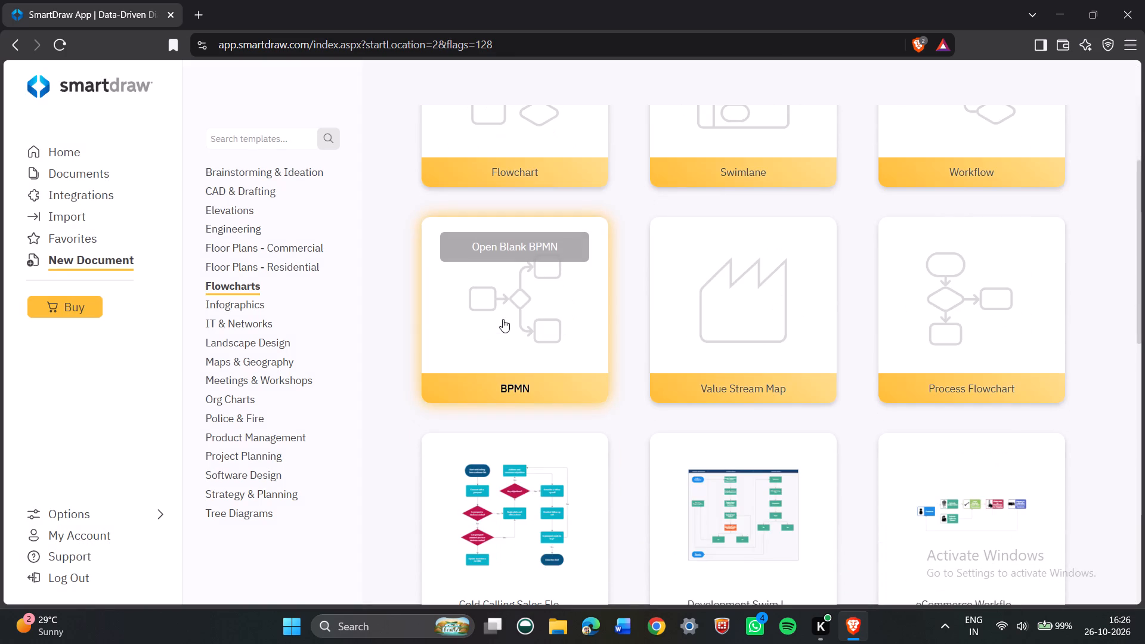
scroll(502, 318, "up", 8)
left_click(511, 243)
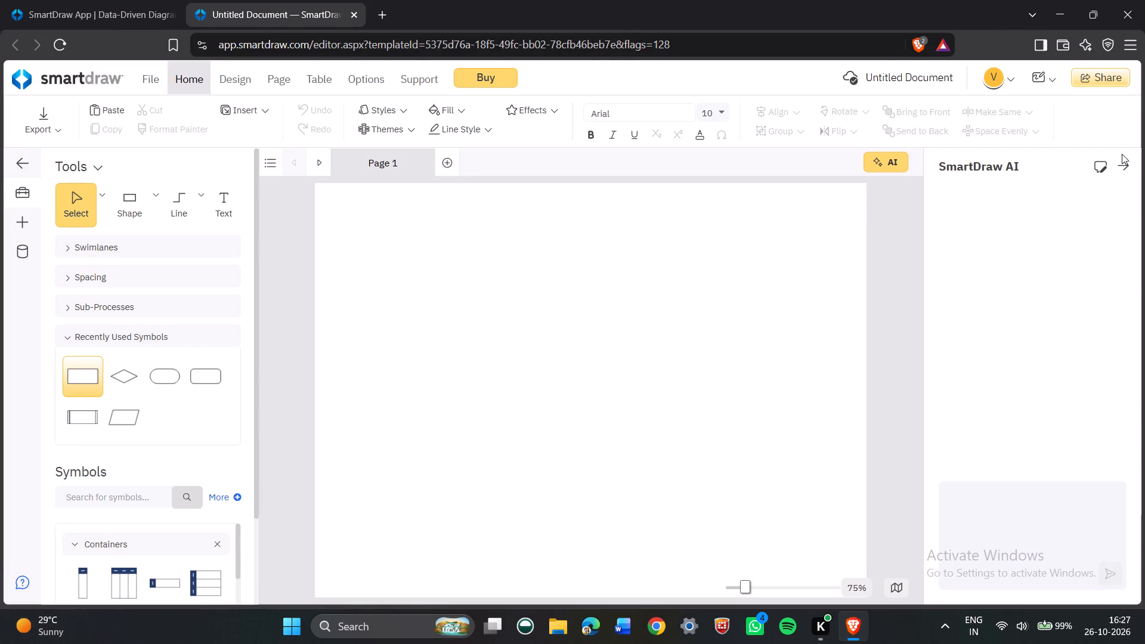
left_click(1122, 159)
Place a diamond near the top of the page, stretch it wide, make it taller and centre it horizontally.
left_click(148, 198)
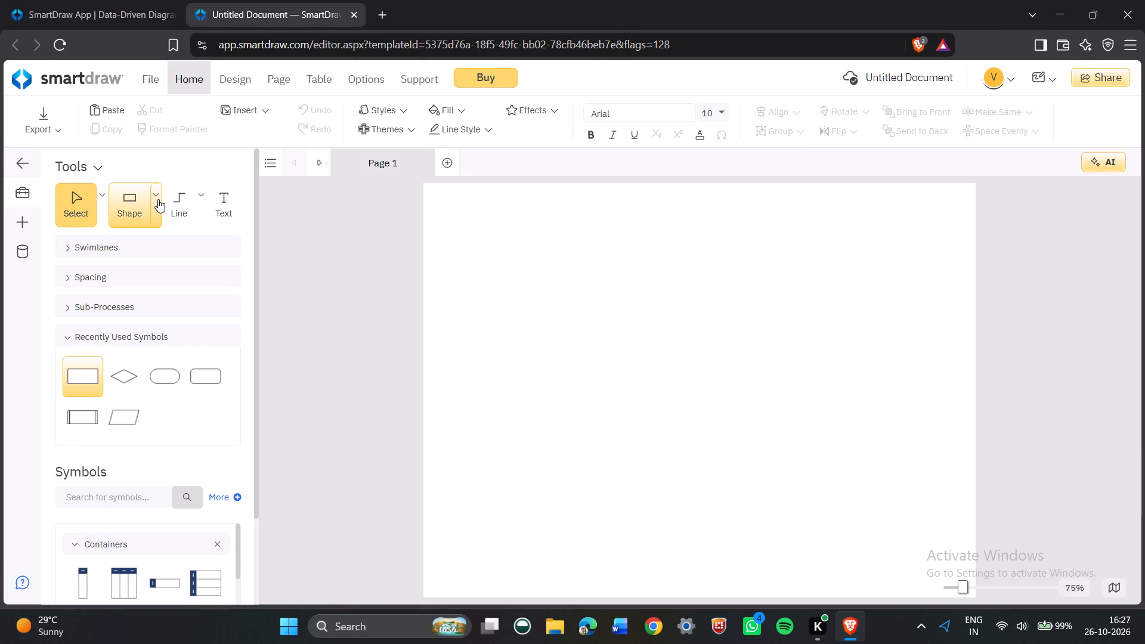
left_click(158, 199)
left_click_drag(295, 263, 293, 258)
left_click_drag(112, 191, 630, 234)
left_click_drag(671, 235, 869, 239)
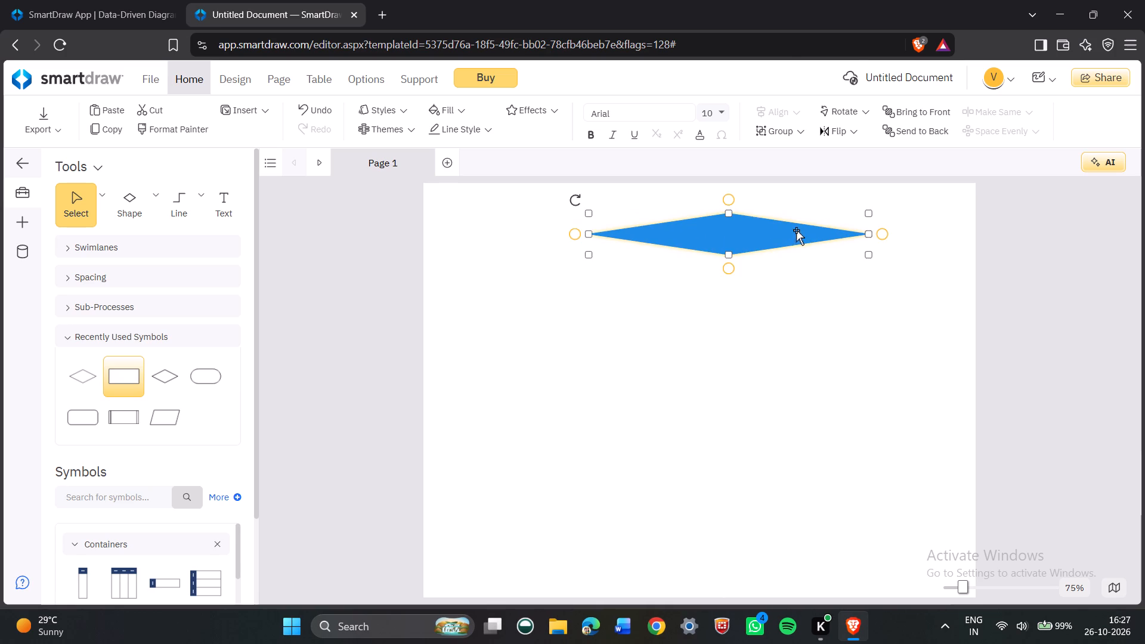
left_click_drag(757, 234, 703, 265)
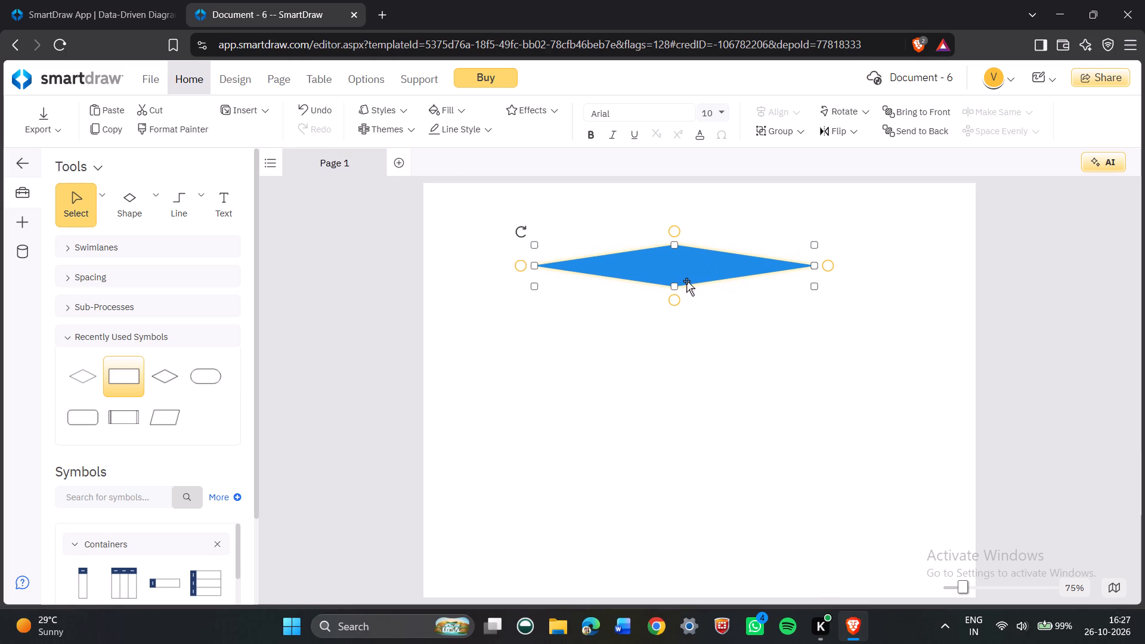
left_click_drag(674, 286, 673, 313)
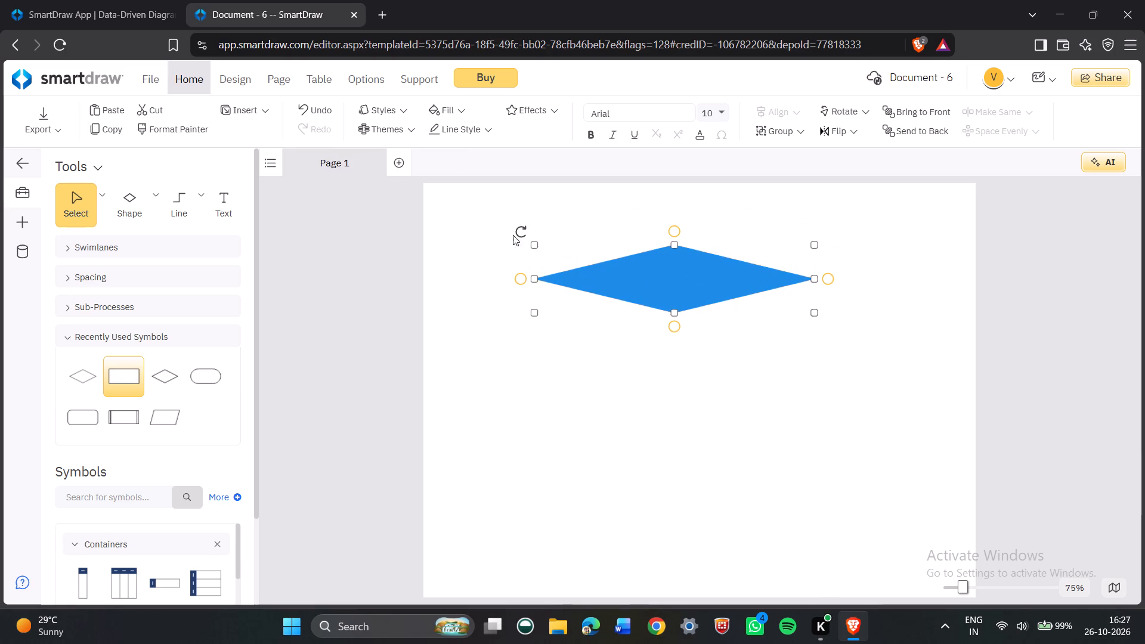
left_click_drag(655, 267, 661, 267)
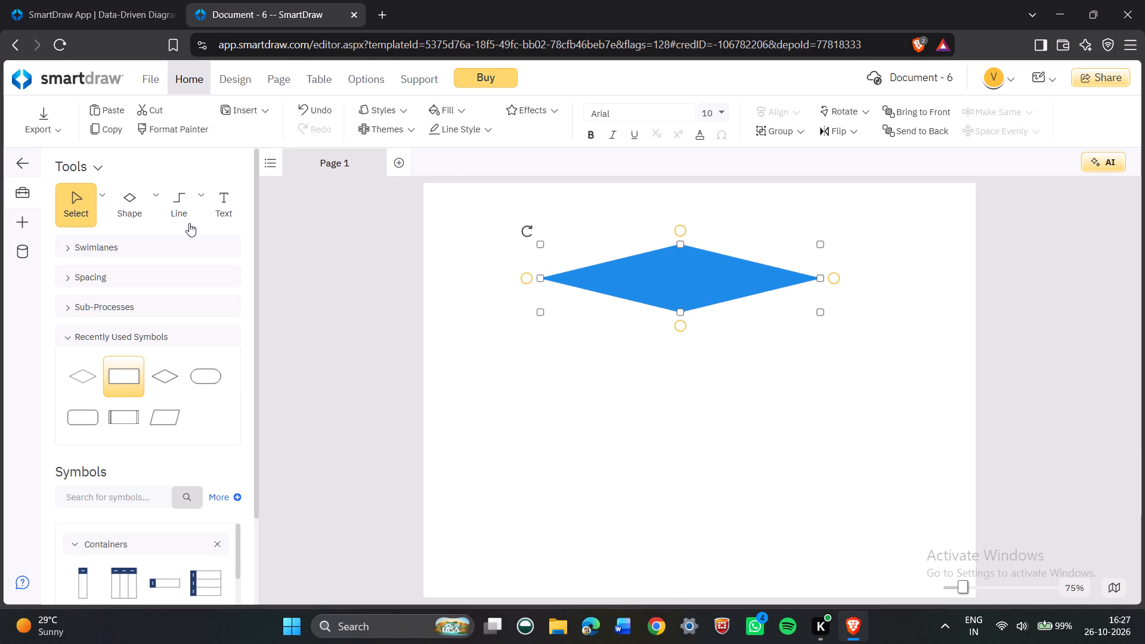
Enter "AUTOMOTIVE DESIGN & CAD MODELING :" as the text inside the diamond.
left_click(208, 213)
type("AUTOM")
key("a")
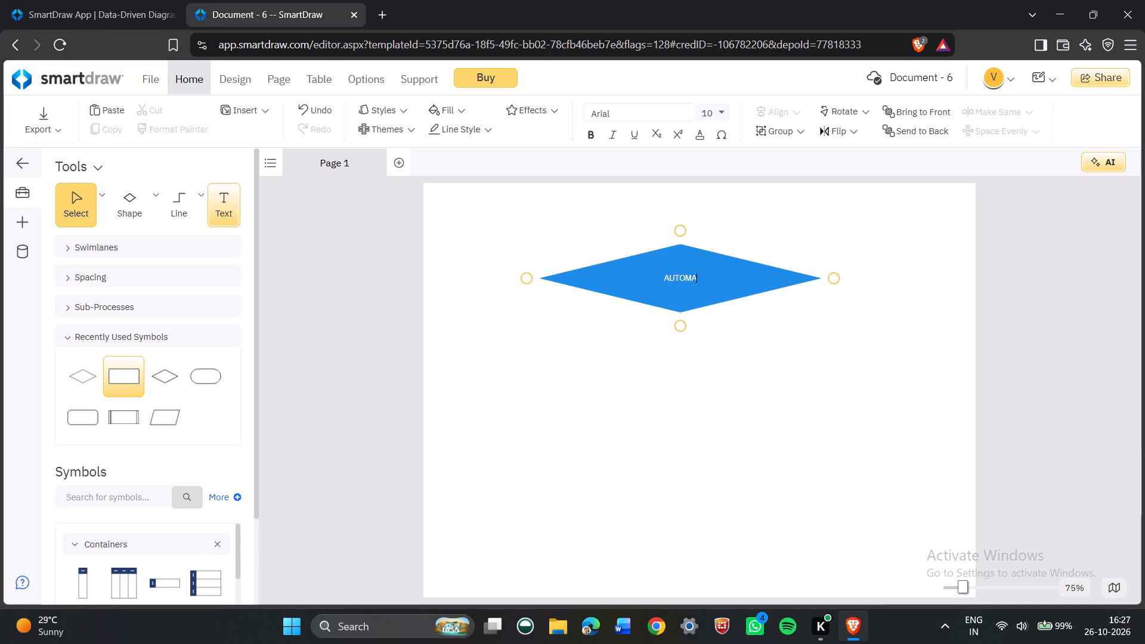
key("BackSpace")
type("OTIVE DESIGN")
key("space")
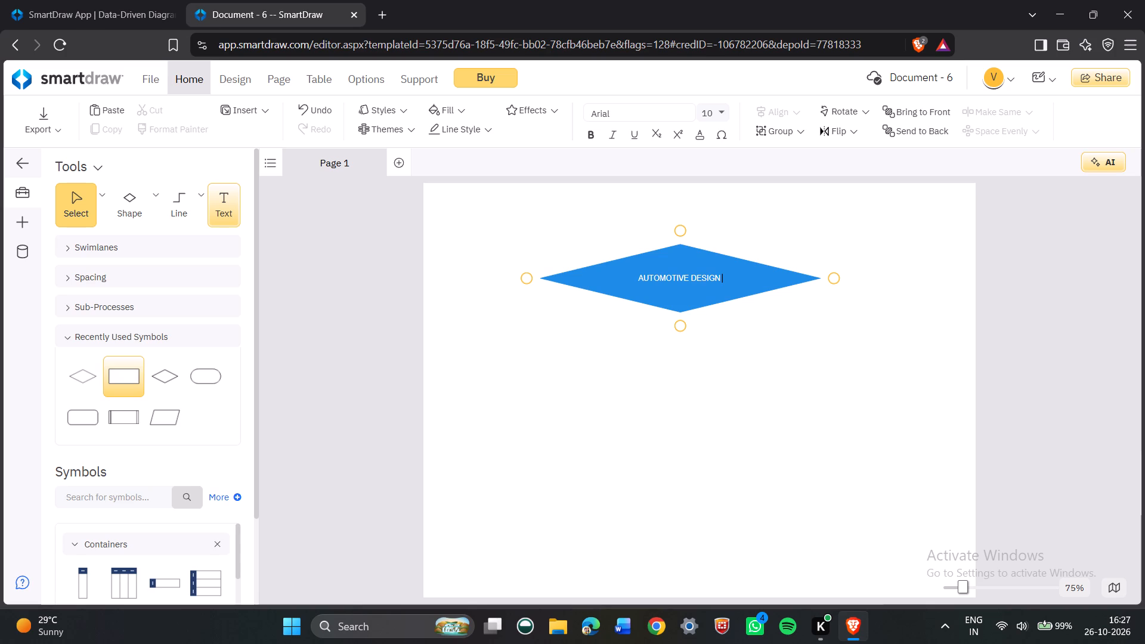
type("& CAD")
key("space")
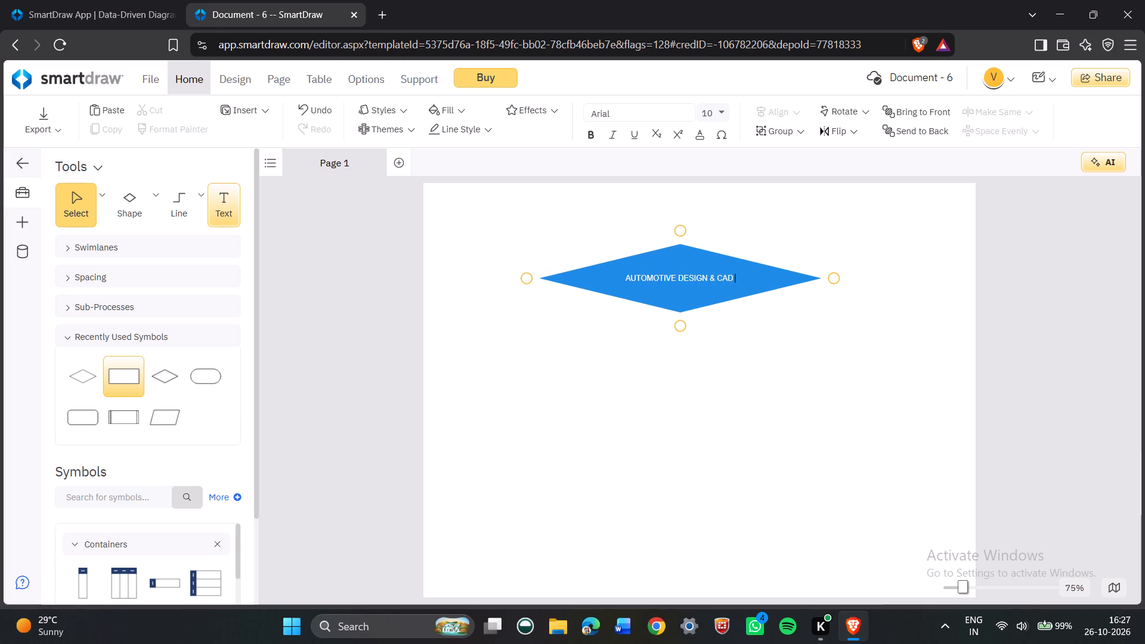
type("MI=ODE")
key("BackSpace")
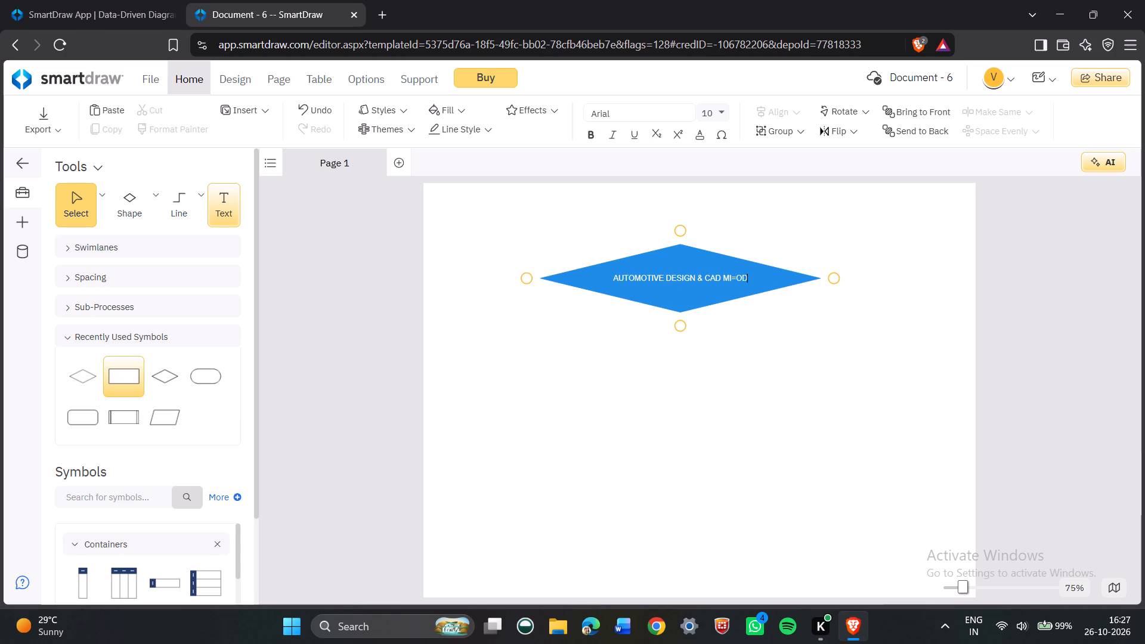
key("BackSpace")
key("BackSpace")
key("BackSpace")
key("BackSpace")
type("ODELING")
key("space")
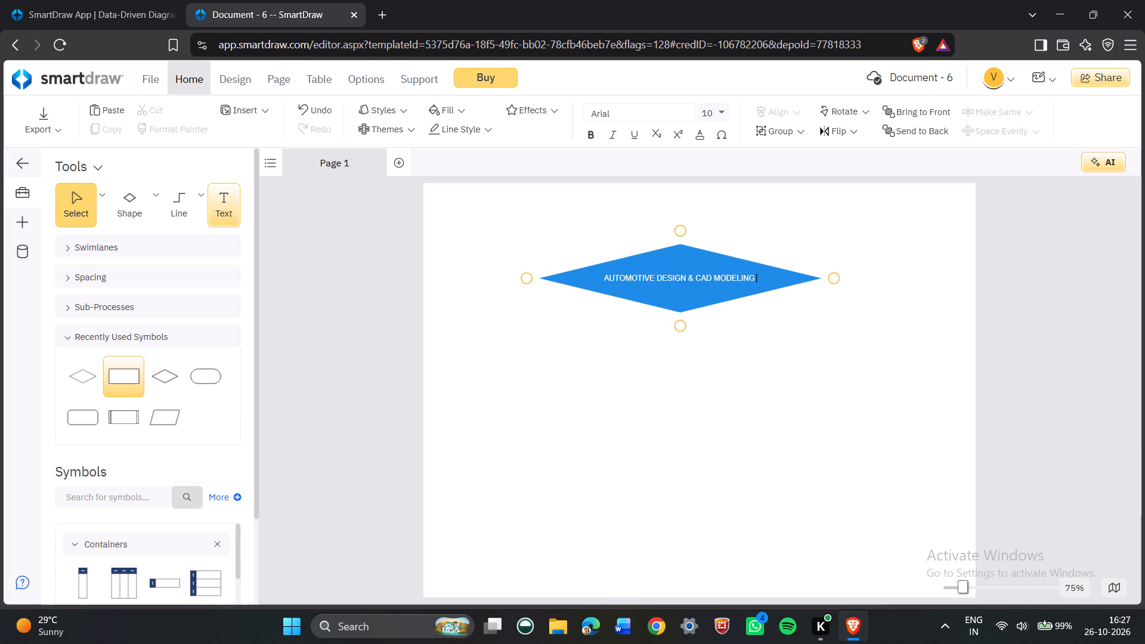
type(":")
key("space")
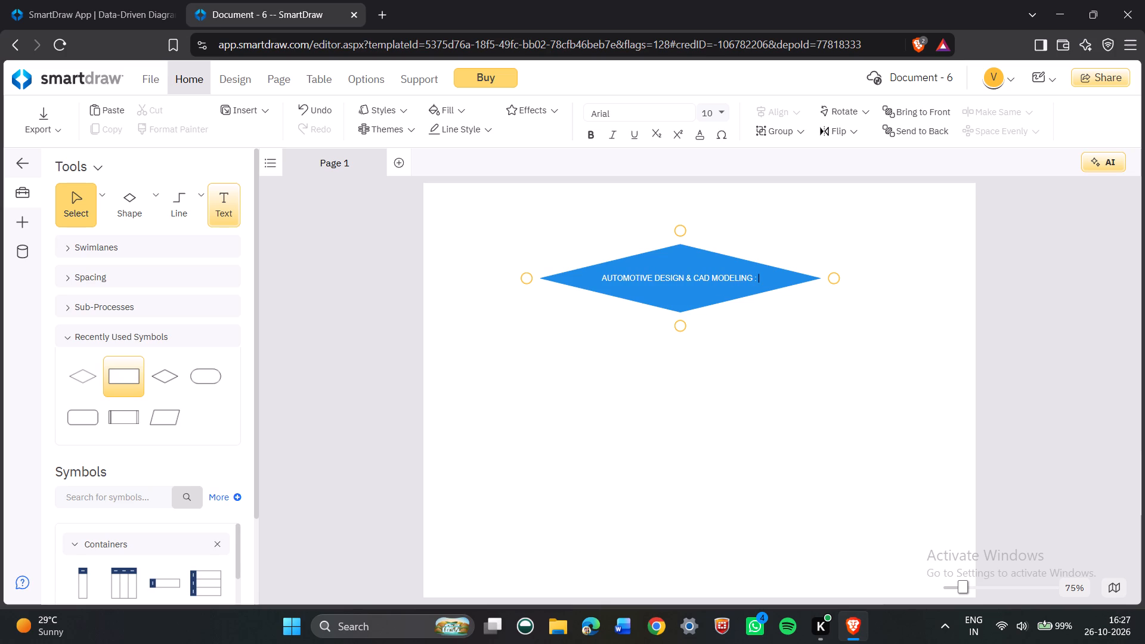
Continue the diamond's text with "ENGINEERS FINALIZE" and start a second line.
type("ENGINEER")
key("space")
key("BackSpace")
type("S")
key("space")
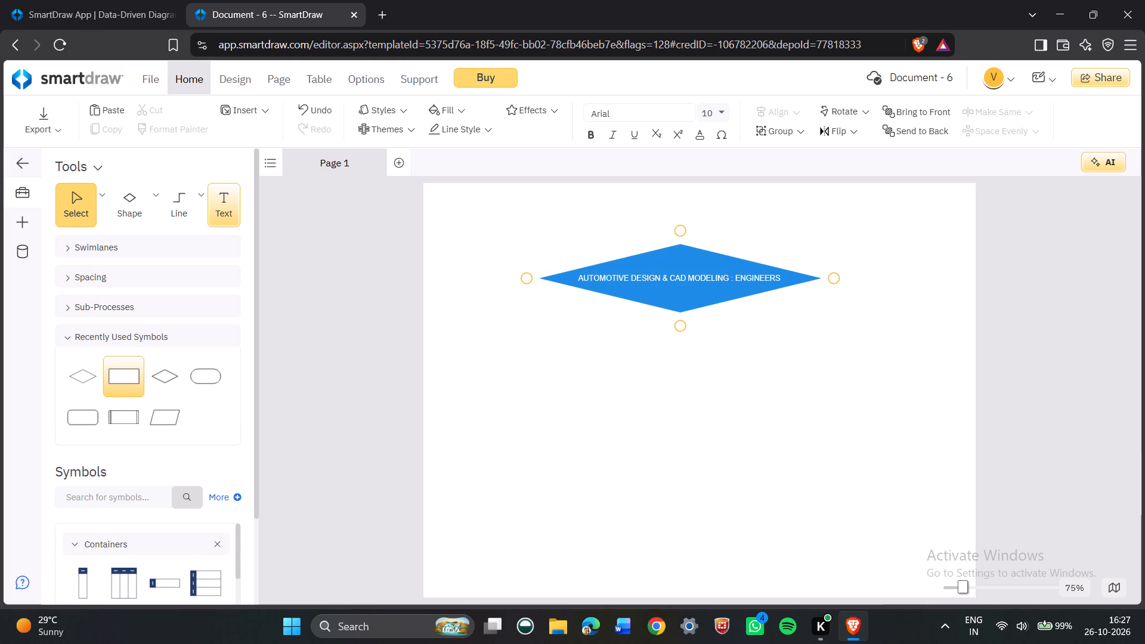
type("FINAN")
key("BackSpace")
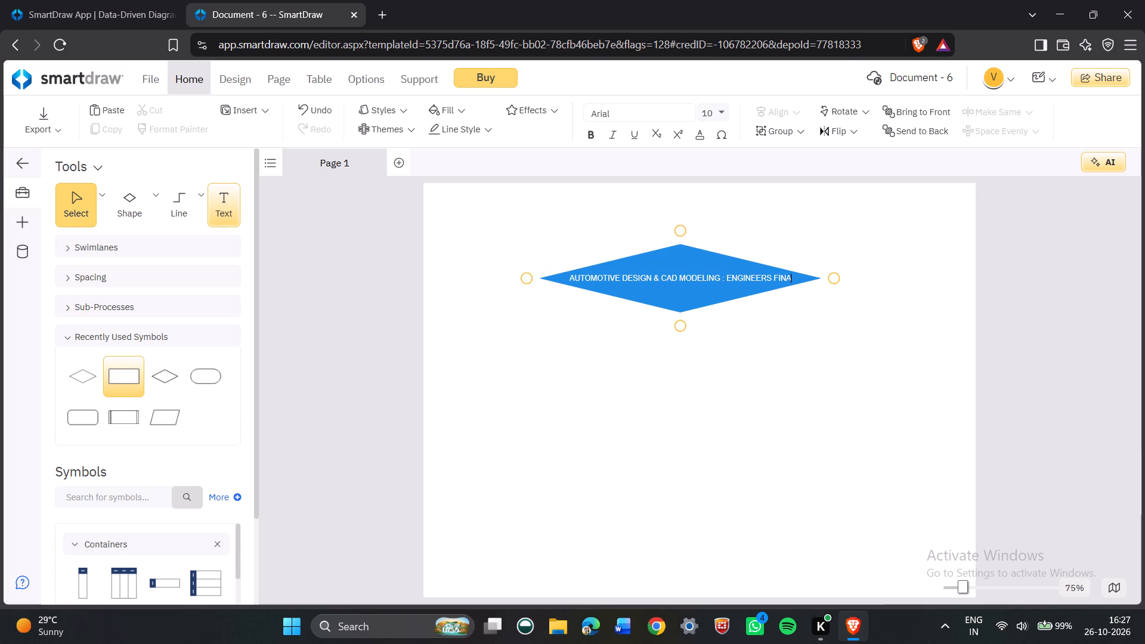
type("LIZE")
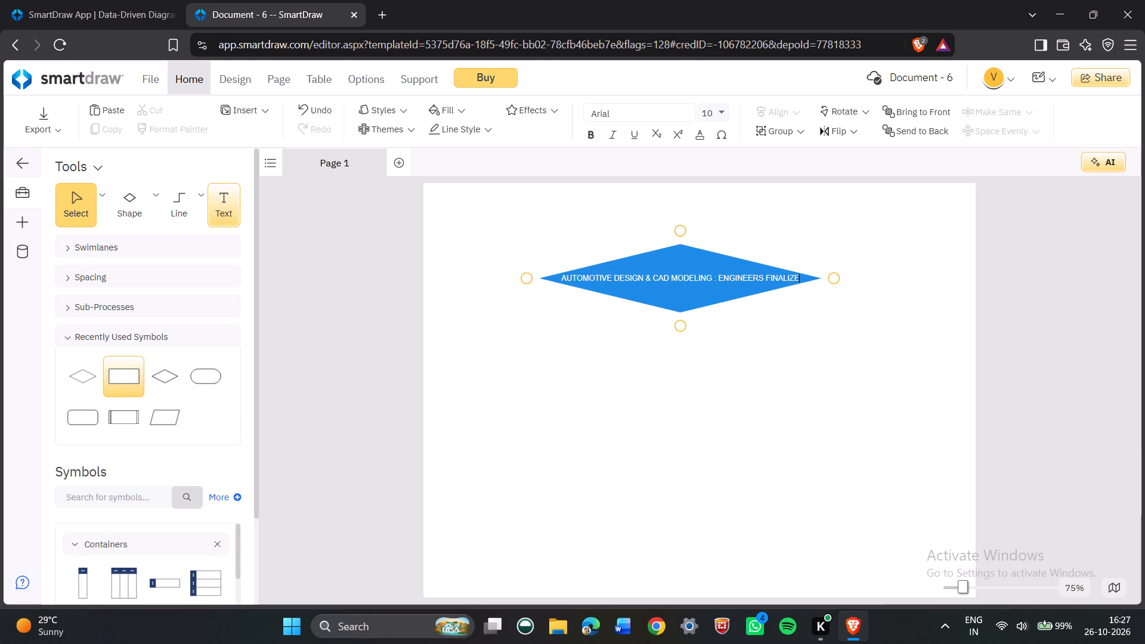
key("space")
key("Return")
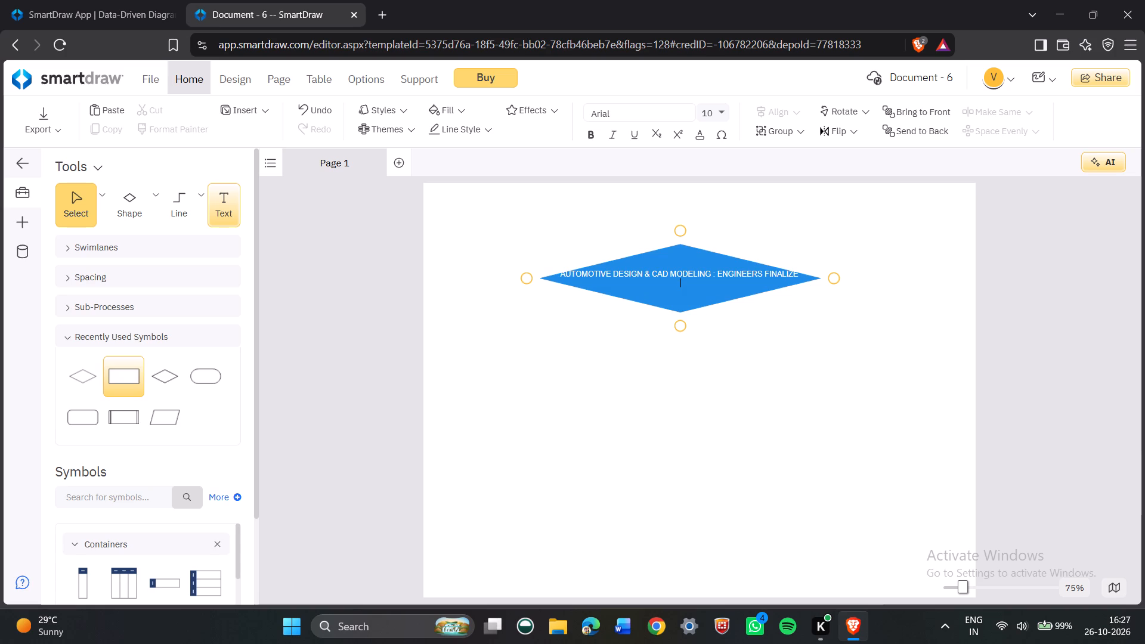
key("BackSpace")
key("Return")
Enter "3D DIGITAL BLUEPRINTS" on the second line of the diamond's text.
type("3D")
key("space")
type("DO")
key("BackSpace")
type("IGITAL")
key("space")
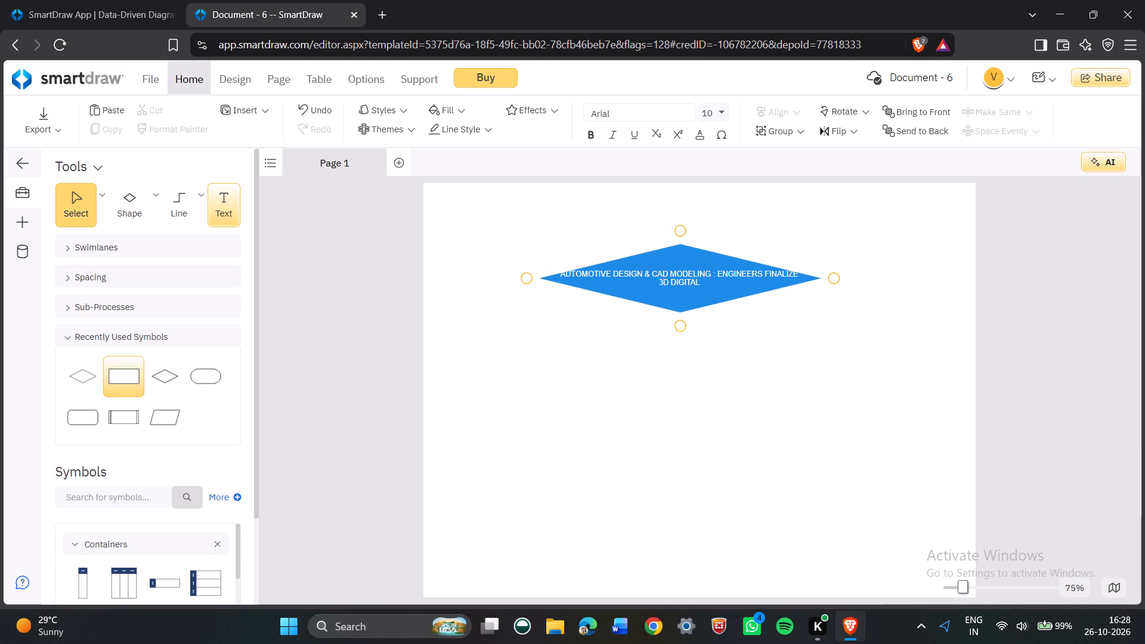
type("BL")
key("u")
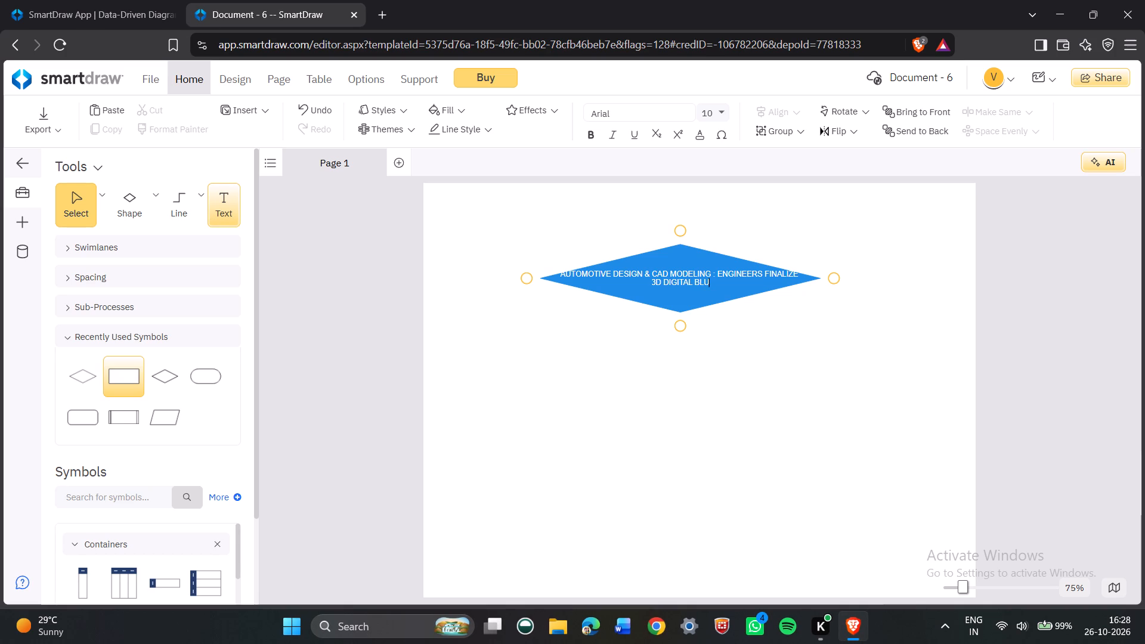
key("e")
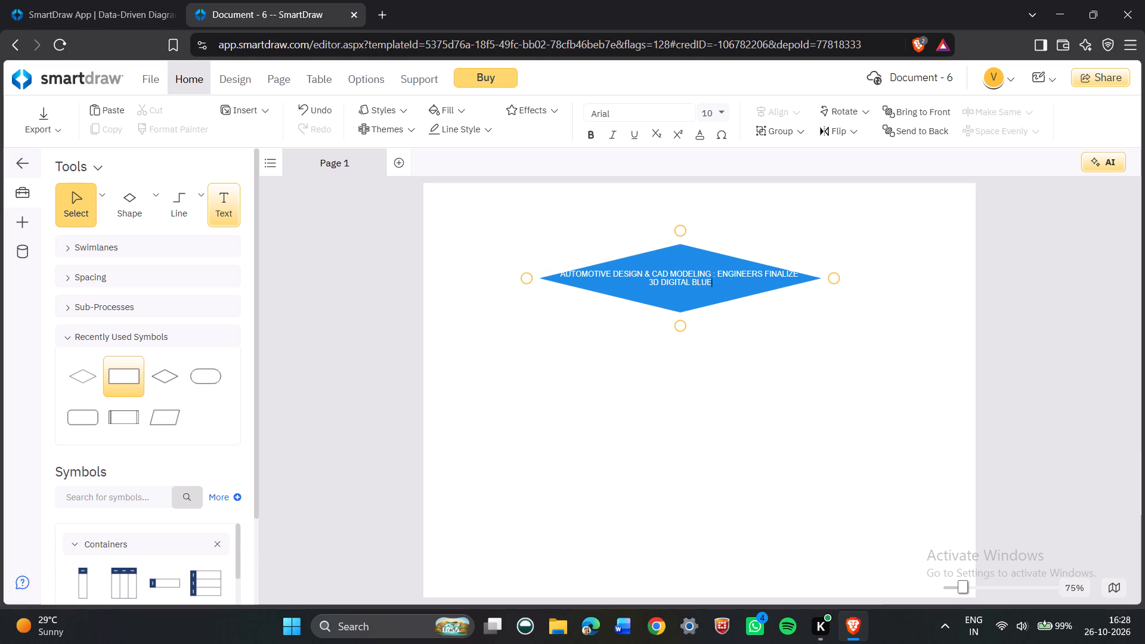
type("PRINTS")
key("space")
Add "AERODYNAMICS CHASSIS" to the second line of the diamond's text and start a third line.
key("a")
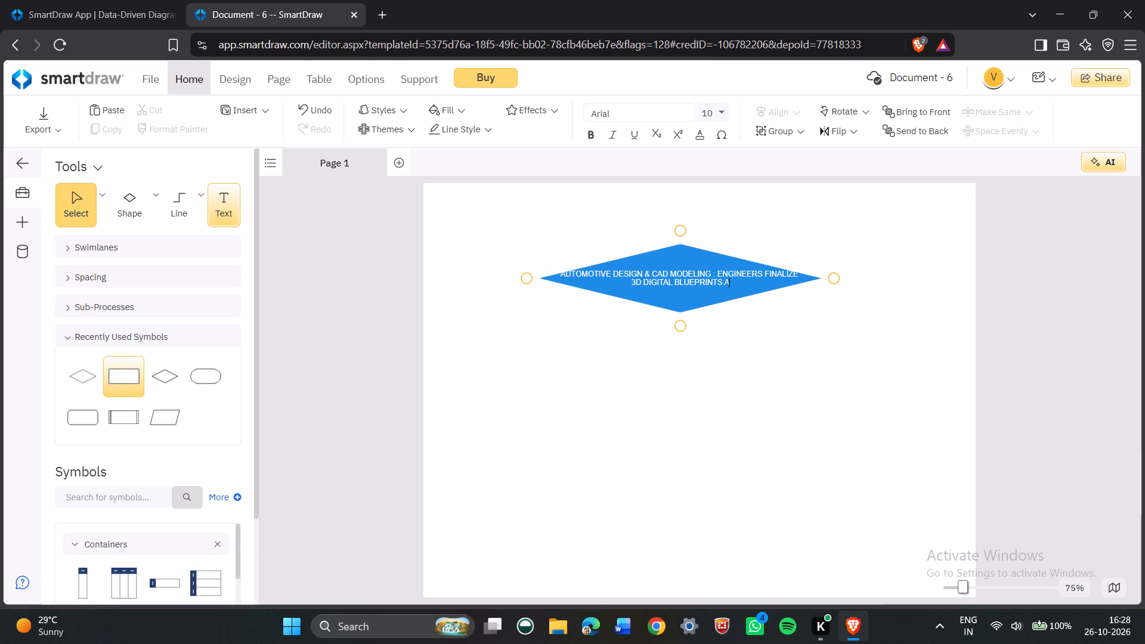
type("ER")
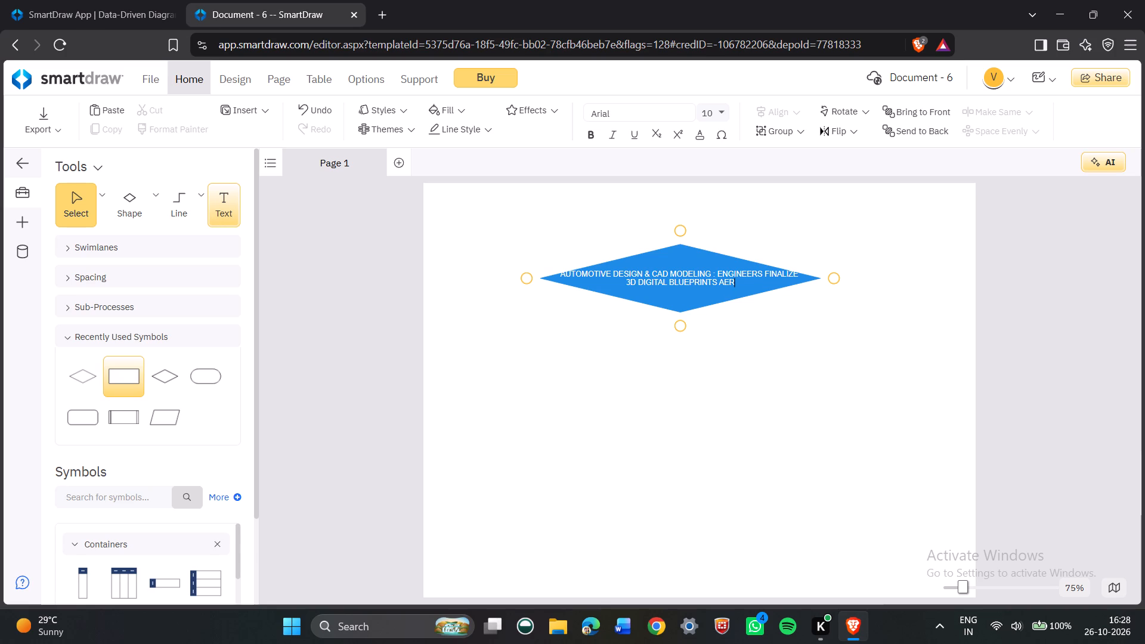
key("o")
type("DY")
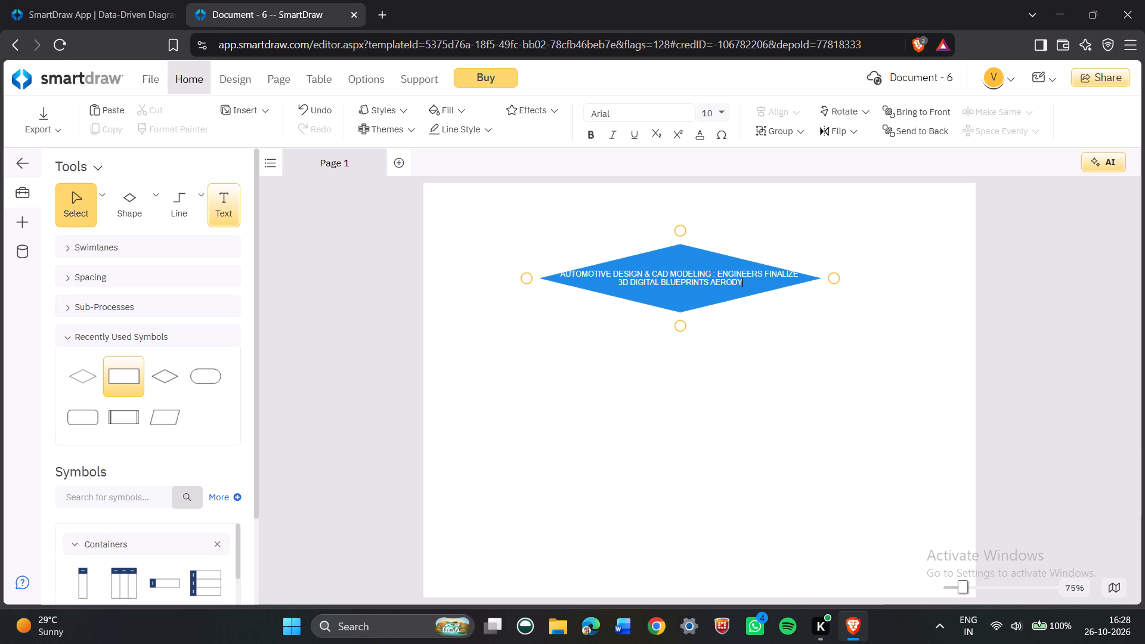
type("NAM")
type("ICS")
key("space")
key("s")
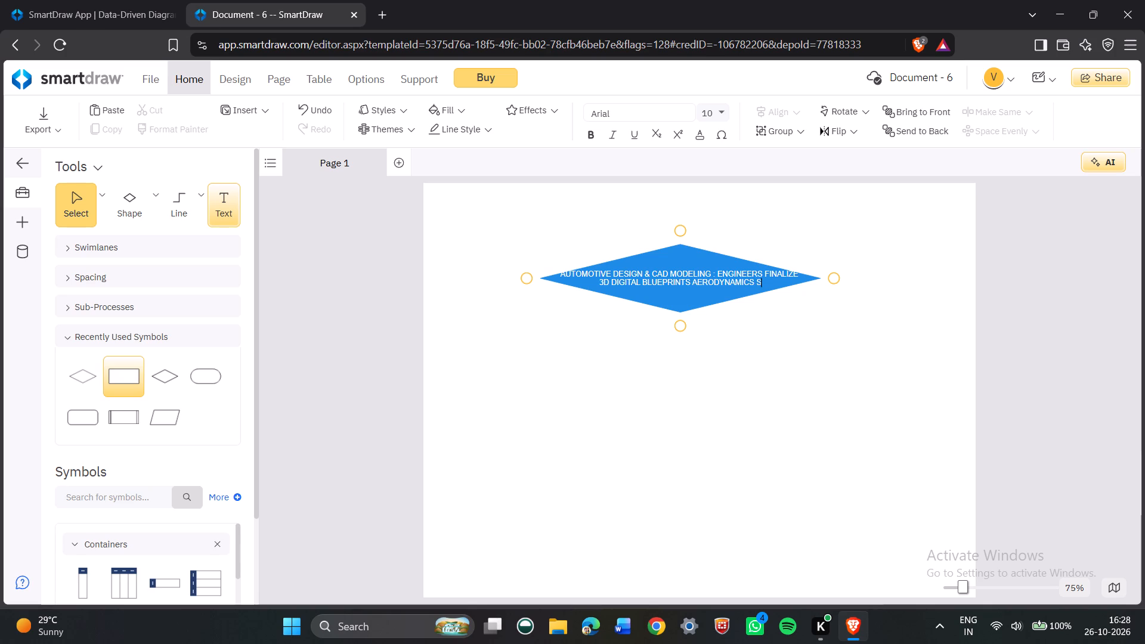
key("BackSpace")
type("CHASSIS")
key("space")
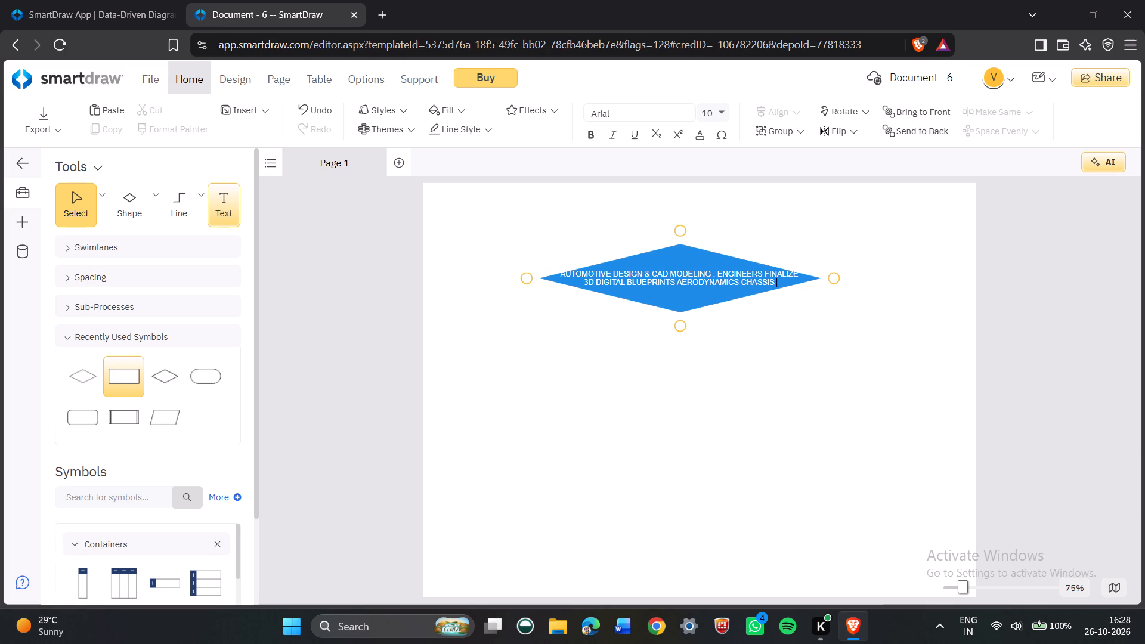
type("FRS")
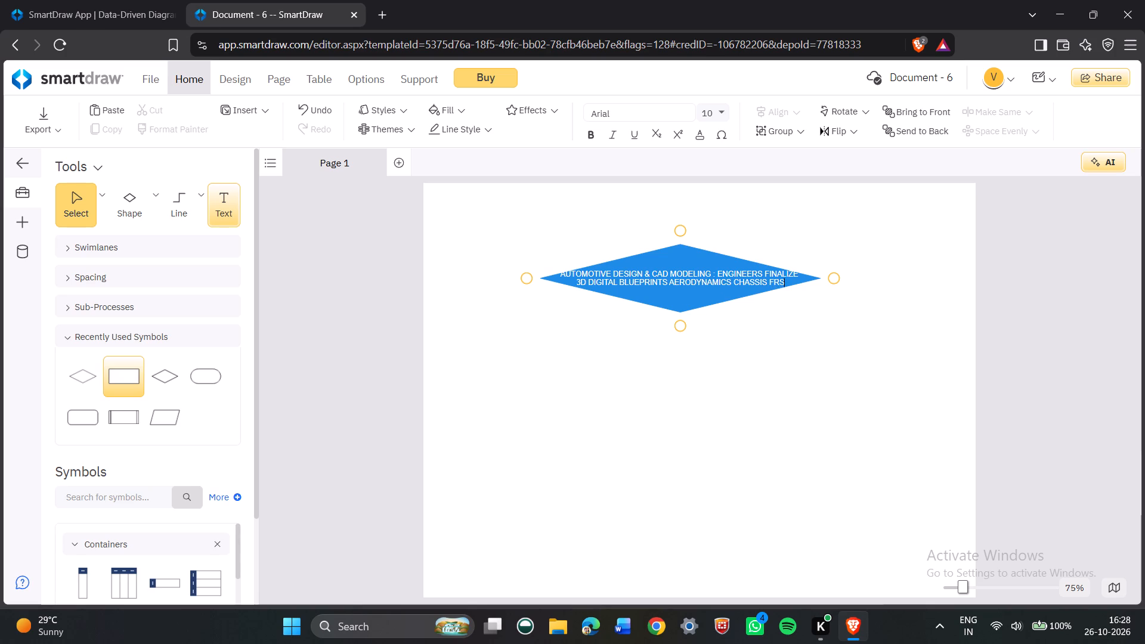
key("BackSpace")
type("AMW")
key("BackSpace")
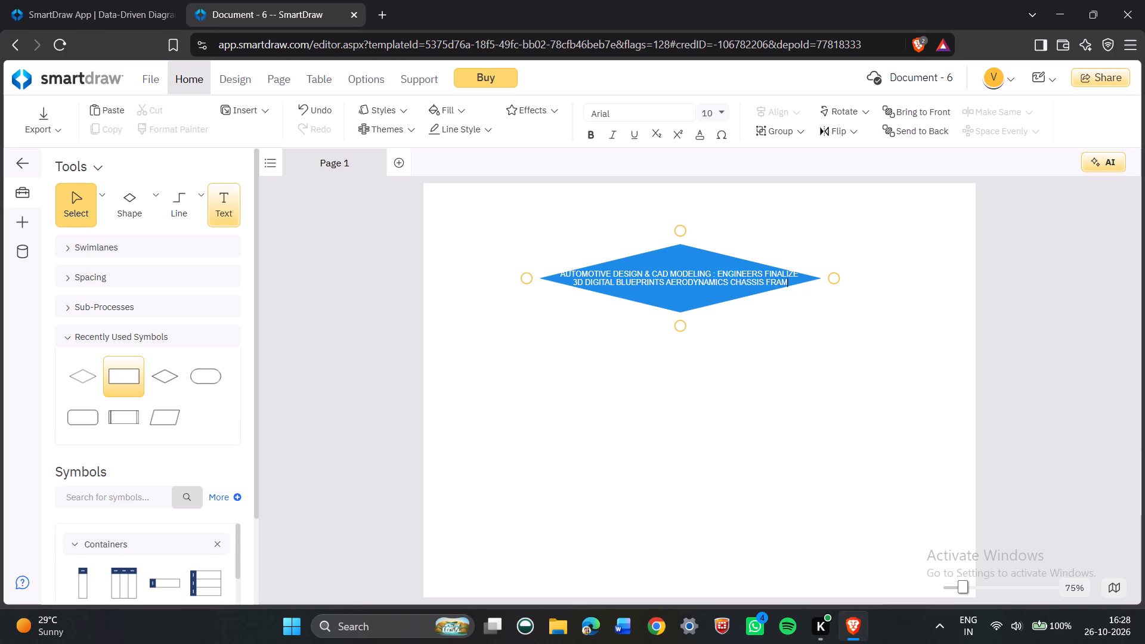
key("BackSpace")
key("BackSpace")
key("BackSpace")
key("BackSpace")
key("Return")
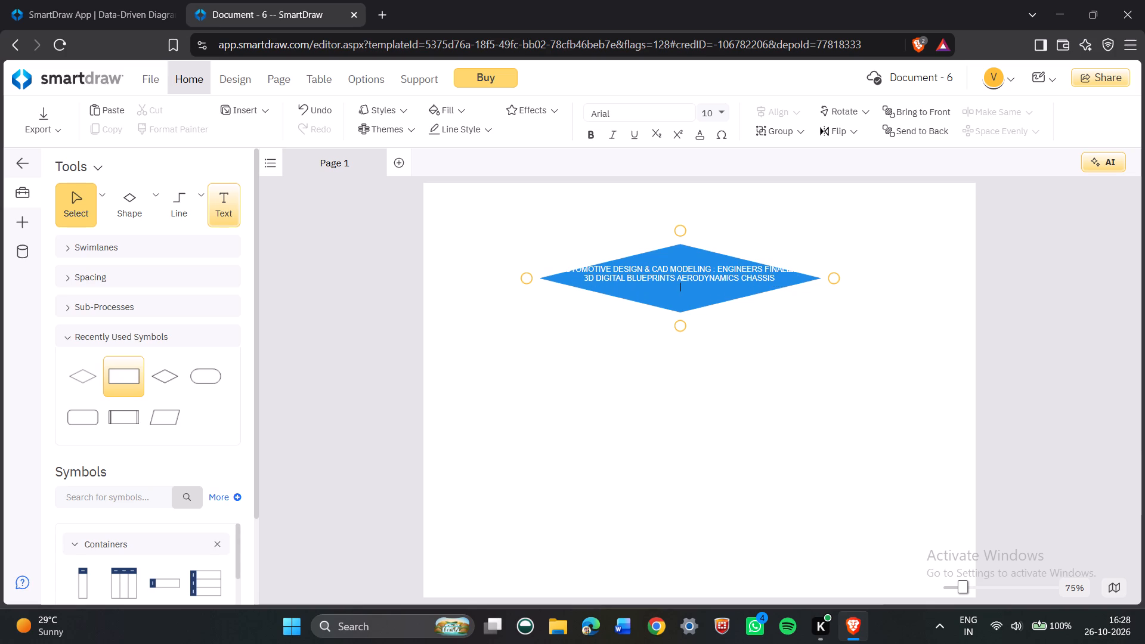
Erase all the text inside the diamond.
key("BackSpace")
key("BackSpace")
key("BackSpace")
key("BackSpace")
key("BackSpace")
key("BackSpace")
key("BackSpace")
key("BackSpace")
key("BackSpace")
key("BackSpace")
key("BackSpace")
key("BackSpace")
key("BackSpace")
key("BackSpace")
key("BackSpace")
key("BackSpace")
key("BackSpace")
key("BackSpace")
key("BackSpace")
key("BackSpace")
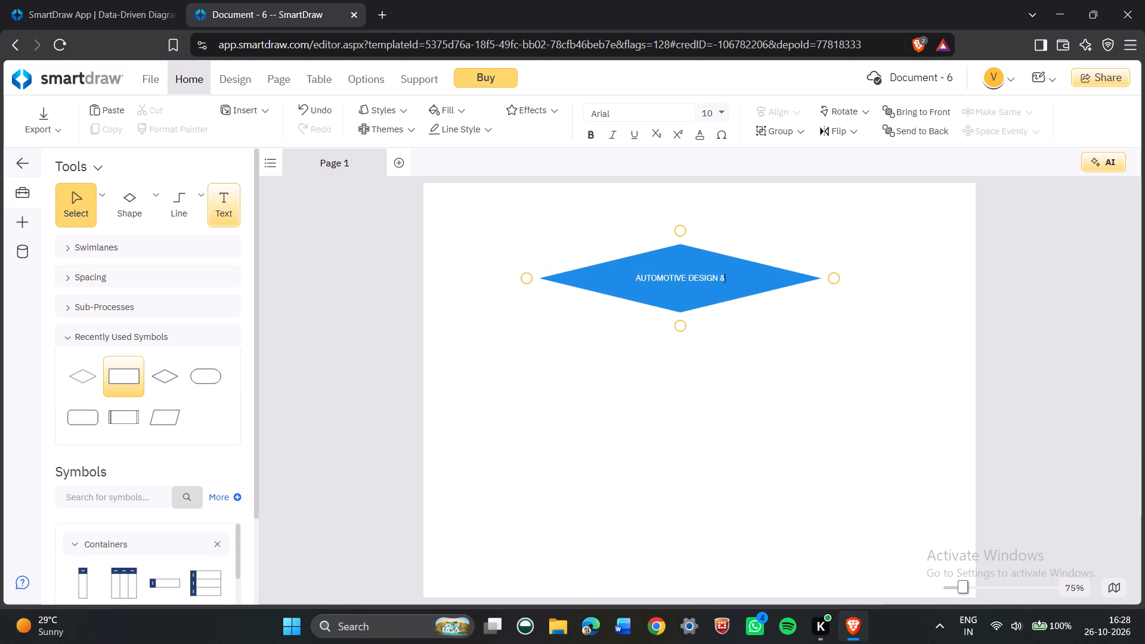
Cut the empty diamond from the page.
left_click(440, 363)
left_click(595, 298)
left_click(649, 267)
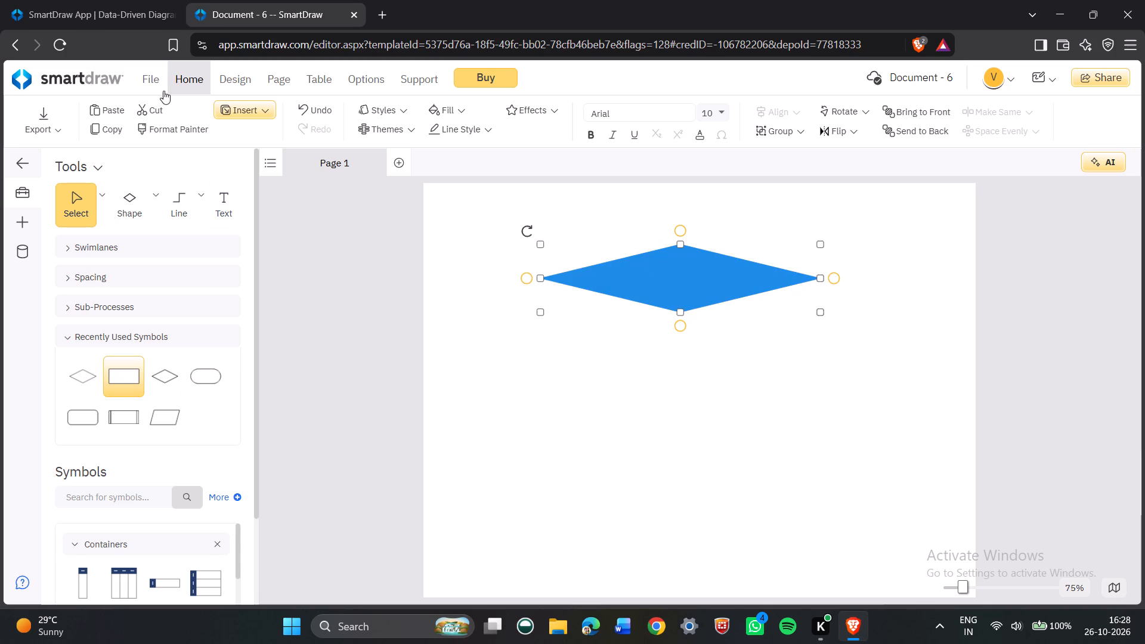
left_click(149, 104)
Place a parallelogram shape in the upper middle of the page.
left_click(156, 205)
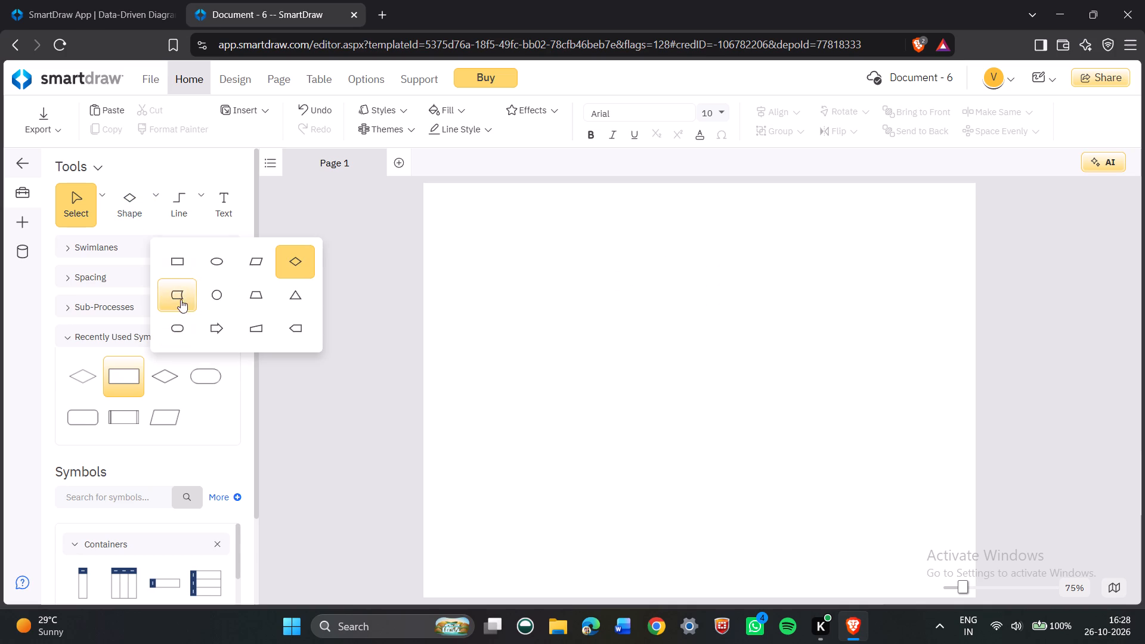
left_click(250, 269)
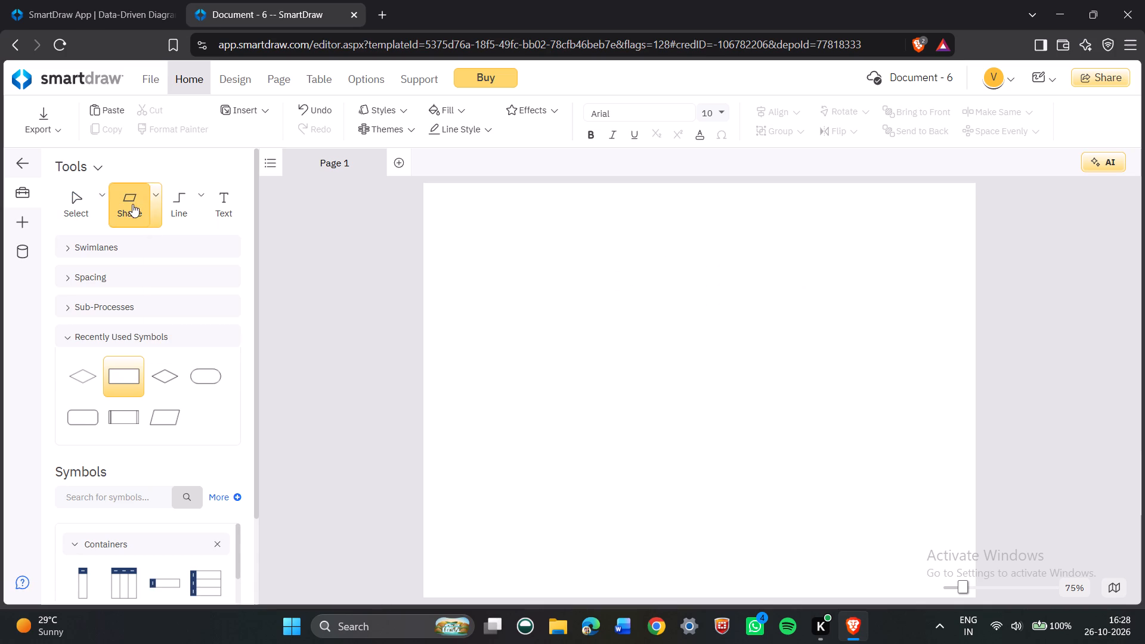
left_click_drag(132, 204, 617, 257)
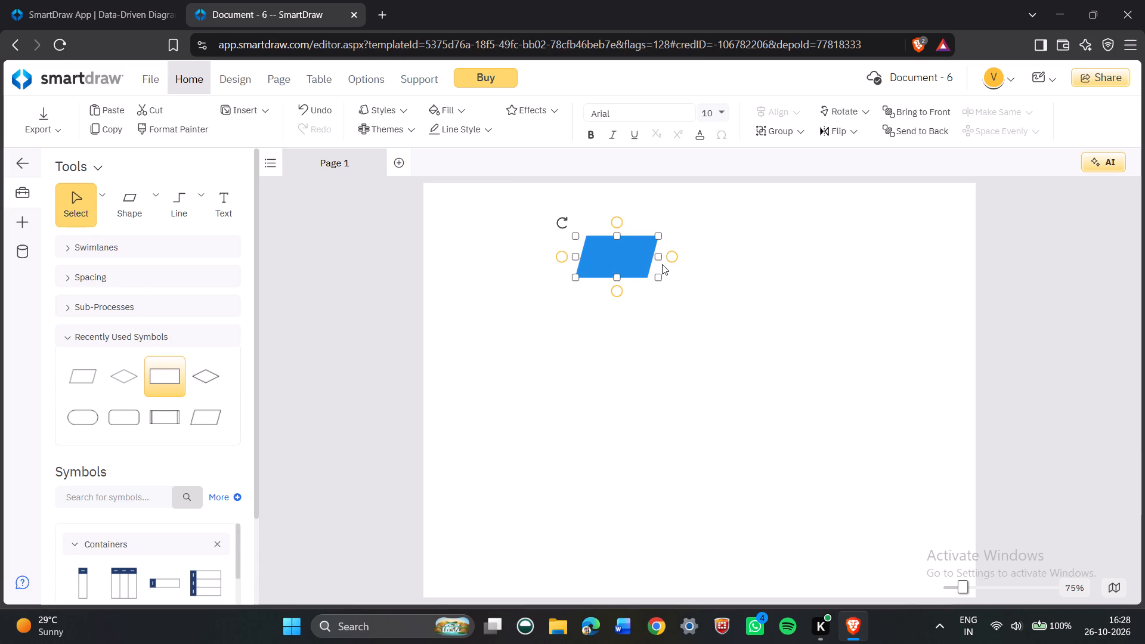
Widen the parallelogram to about three times its original width and centre it near the top of the page.
left_click_drag(659, 259, 799, 285)
left_click_drag(669, 247, 673, 267)
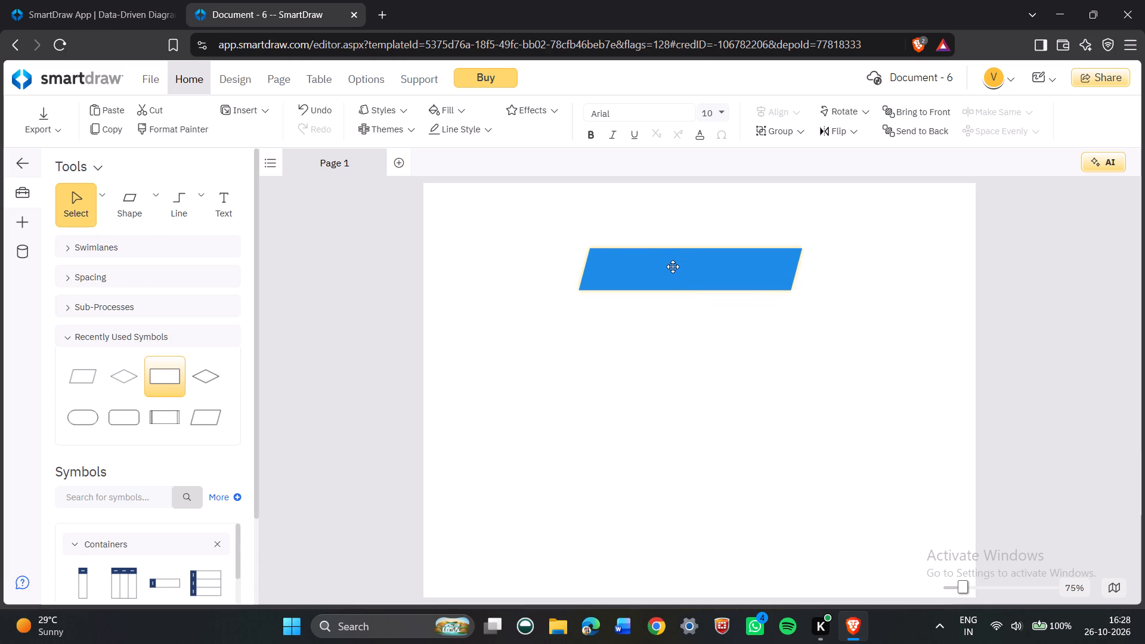
left_click_drag(673, 267, 671, 267)
left_click_drag(575, 275, 557, 277)
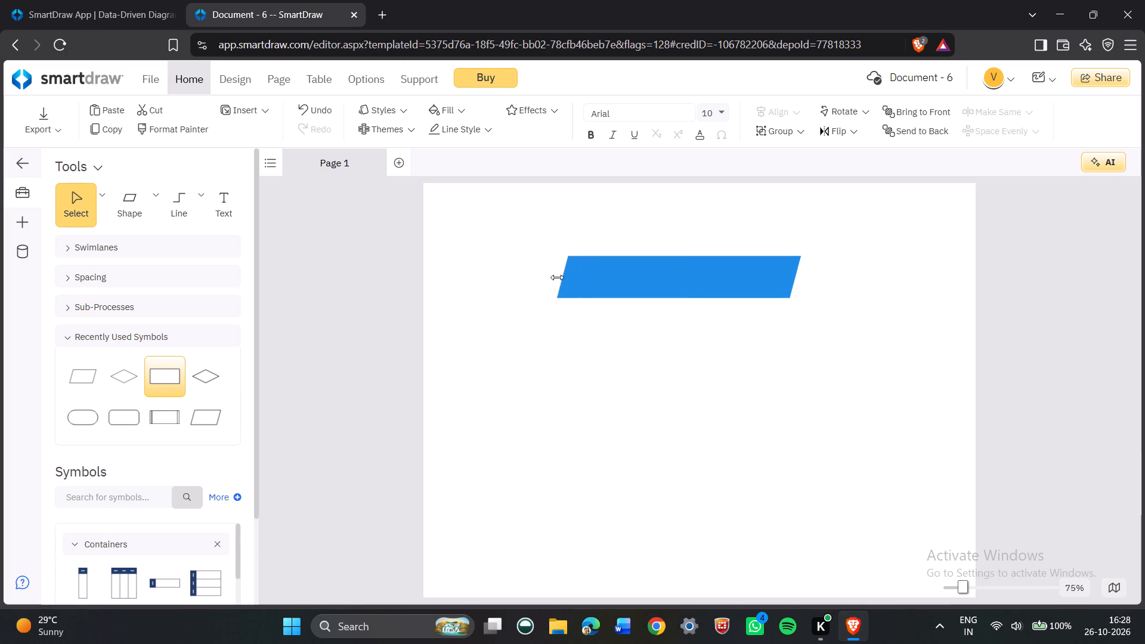
left_click_drag(557, 277, 543, 277)
left_click_drag(608, 279, 648, 275)
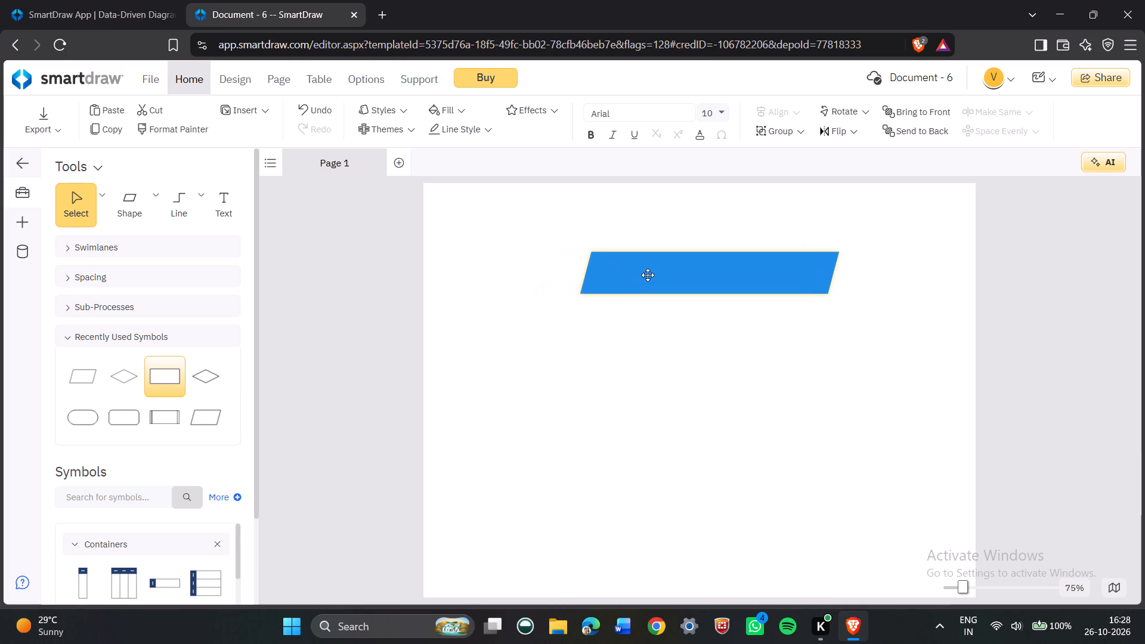
left_click_drag(648, 275, 633, 273)
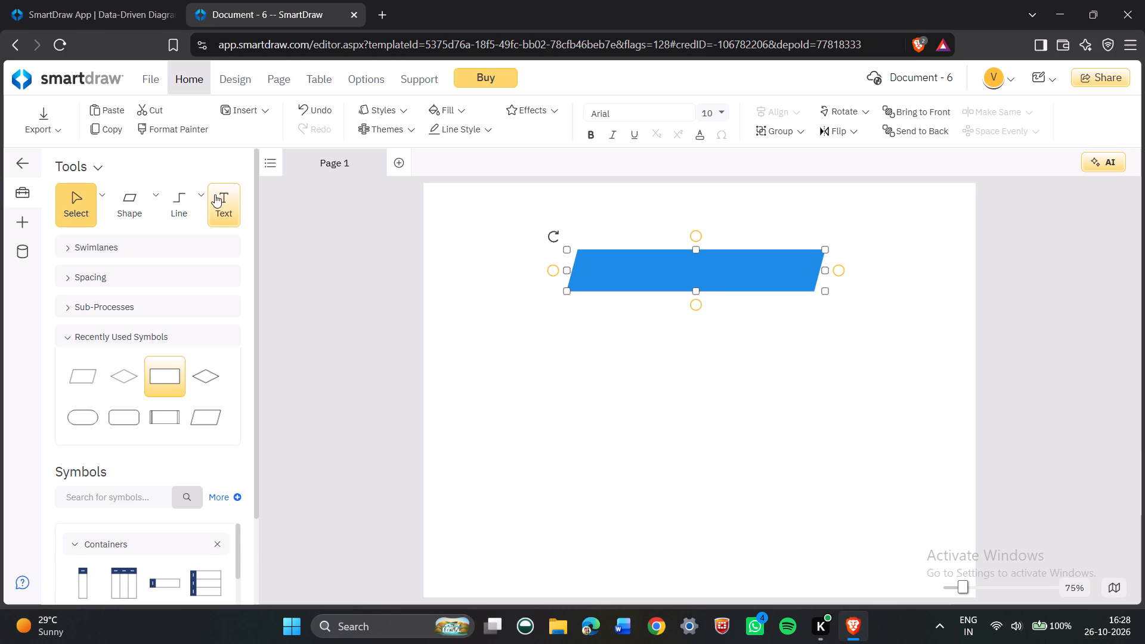
Enter the text "AUTOMOTIVE DESIGN & CAD MODELING" inside the parallelogram.
left_click(215, 194)
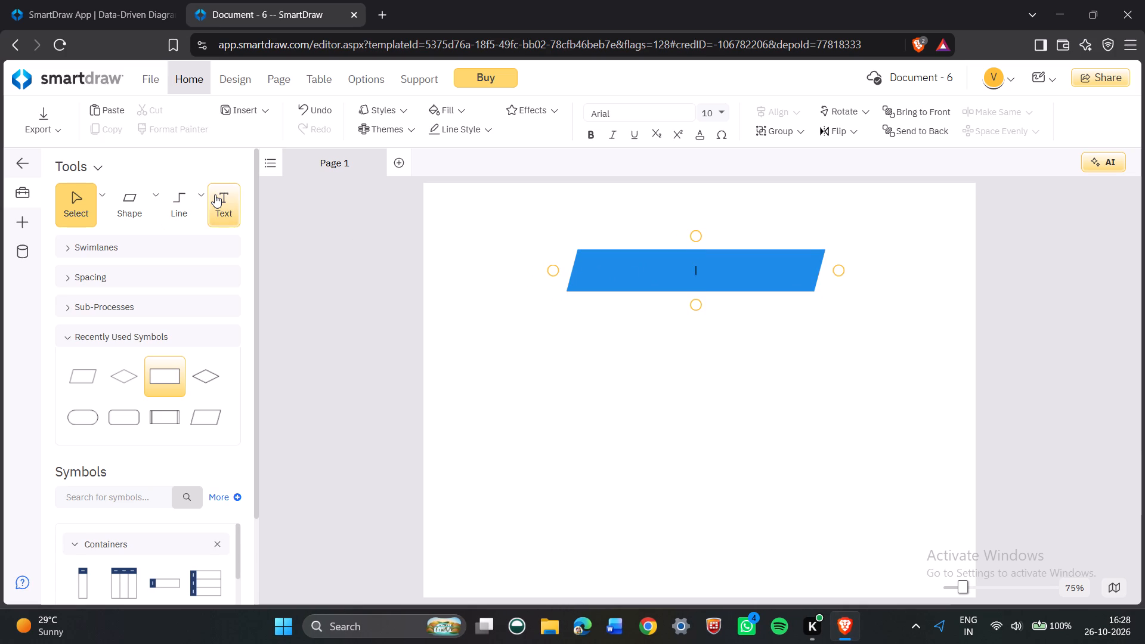
type("AUTOM")
key("o")
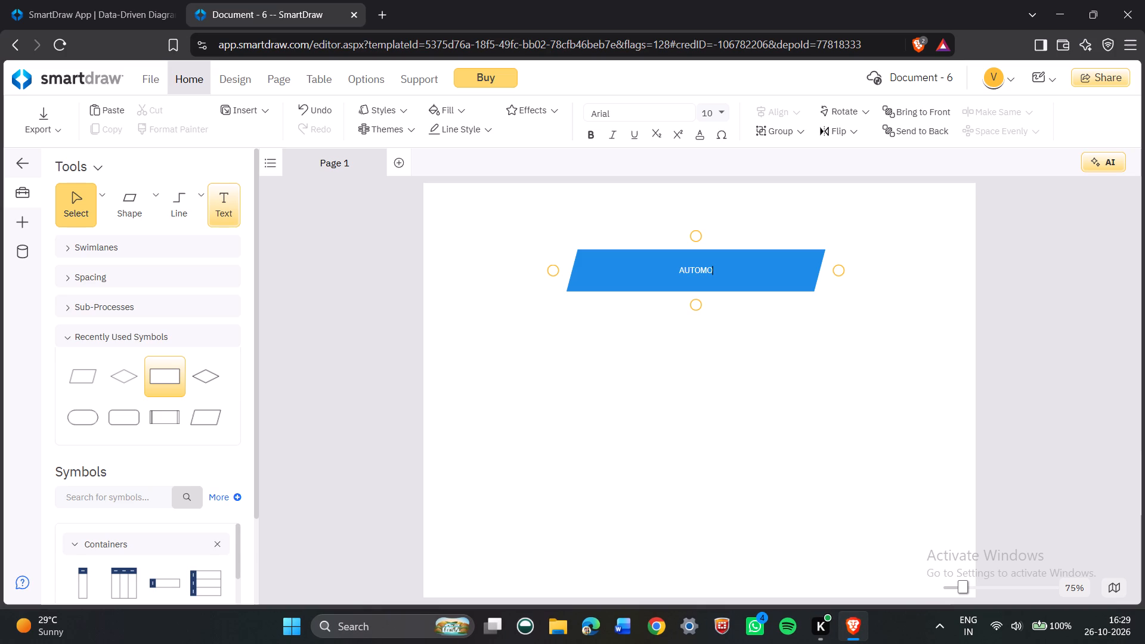
type("TIVE")
key("space")
type("DESIGN")
key("space")
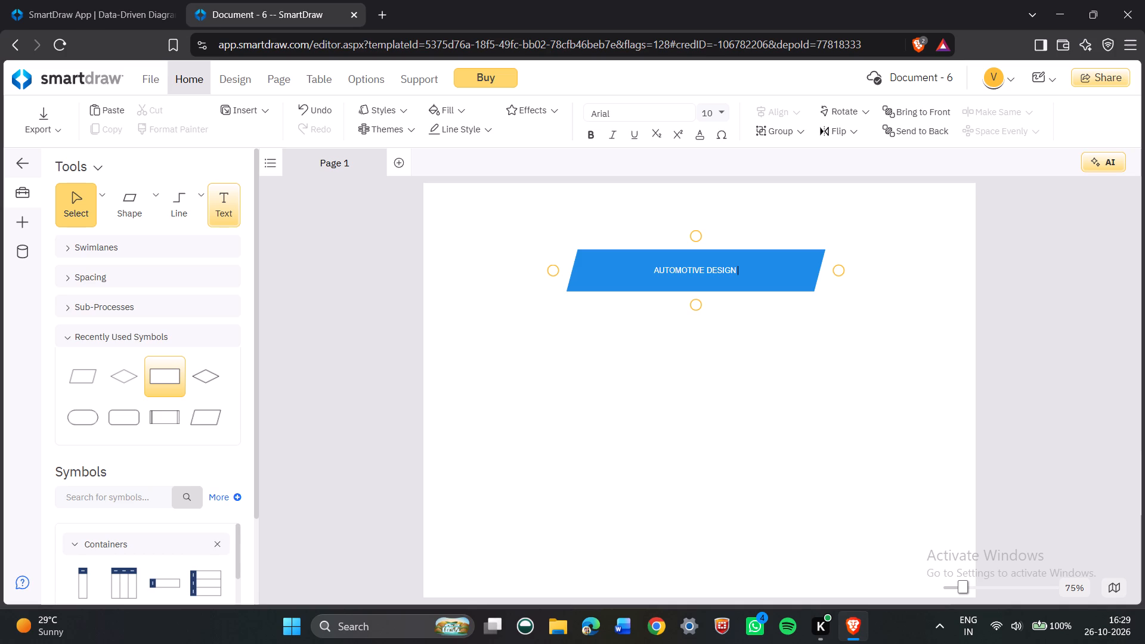
type("& CAD")
key("space")
type("MODELING")
key("space")
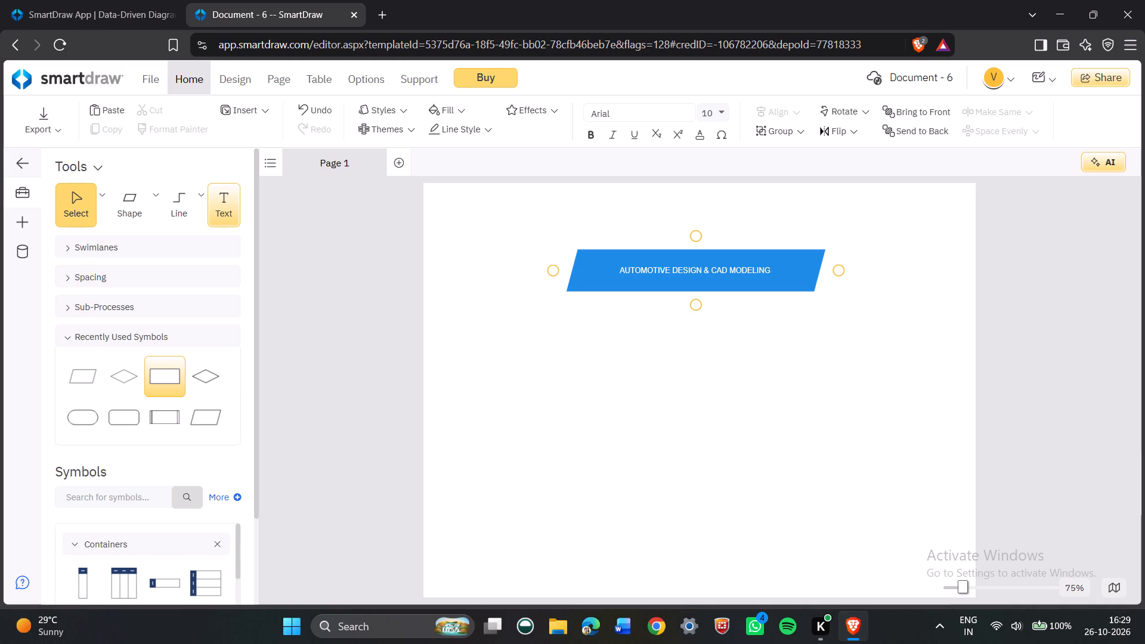
Continue the parallelogram's label with ": ENGINERRS FINALIZE".
type(": ENF-=")
key("BackSpace")
key("BackSpace")
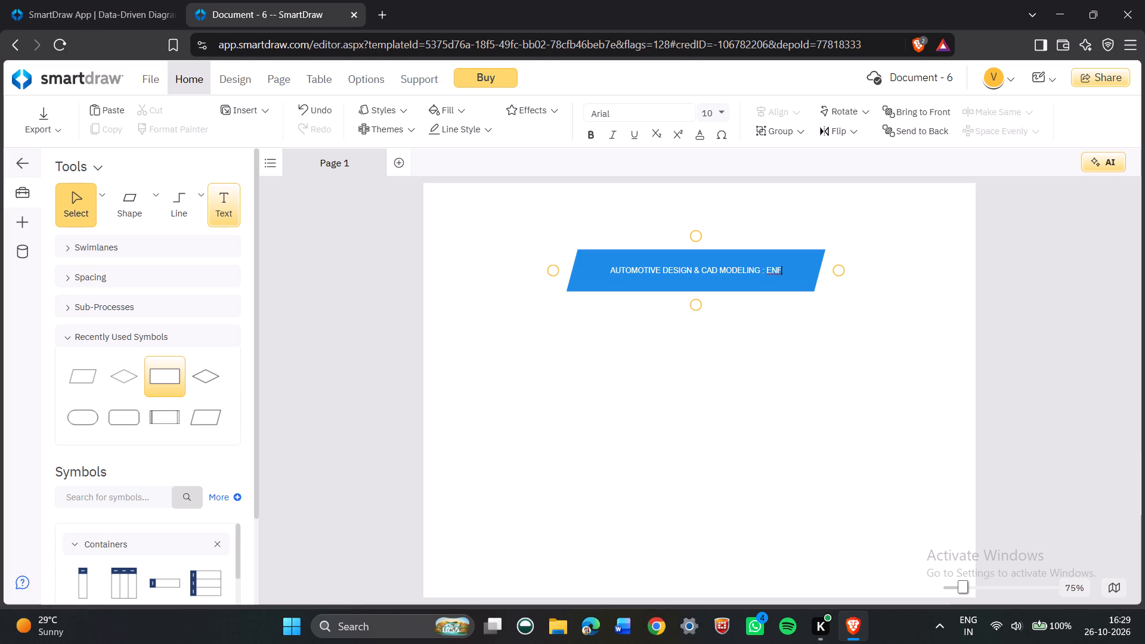
key("BackSpace")
type("GI")
type("NERRS")
key("space")
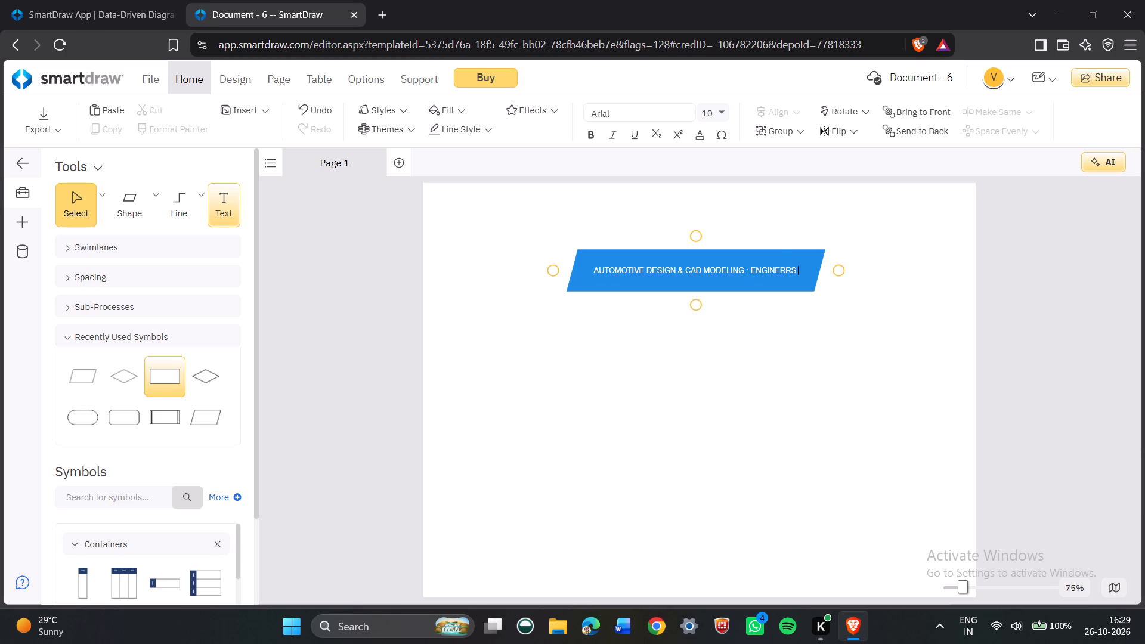
type("FINA")
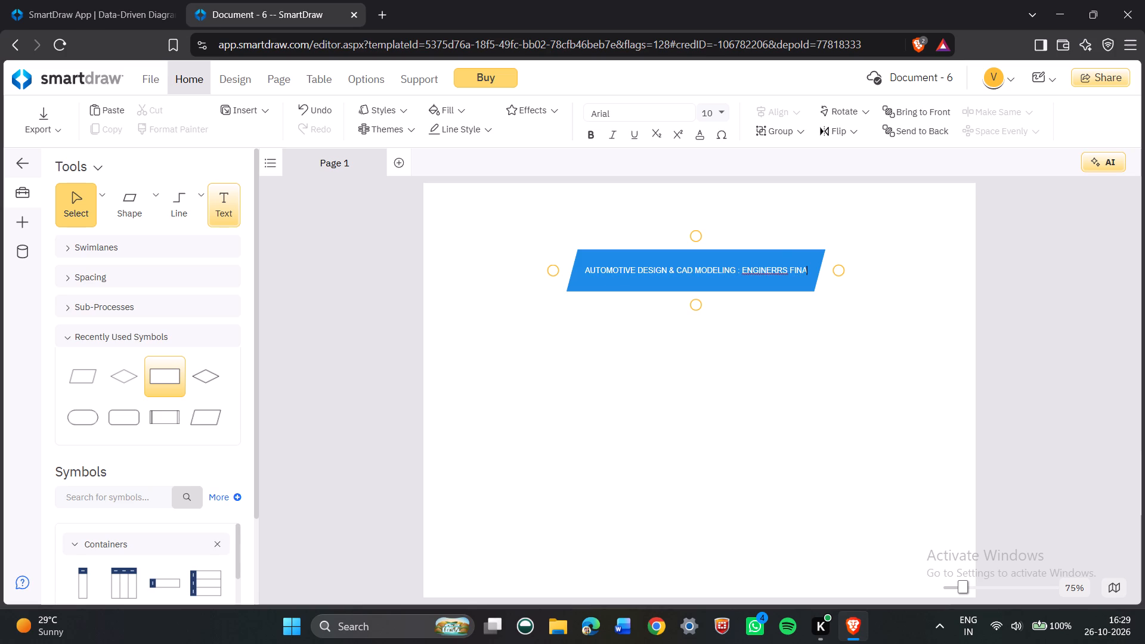
type("LIZZ")
key("BackSpace")
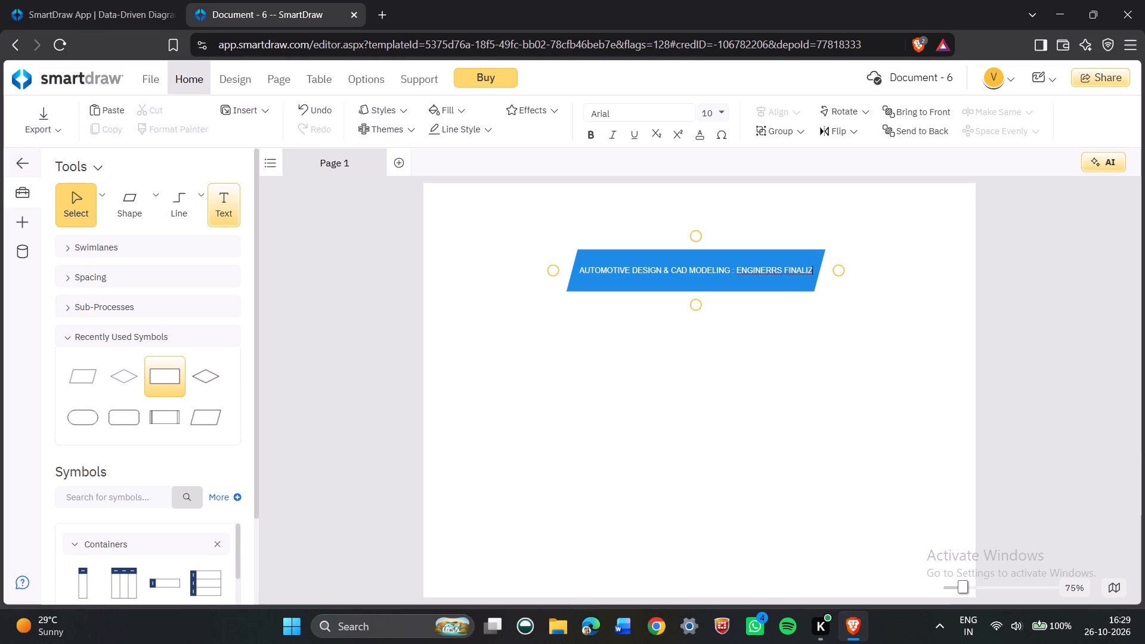
type("E")
key("space")
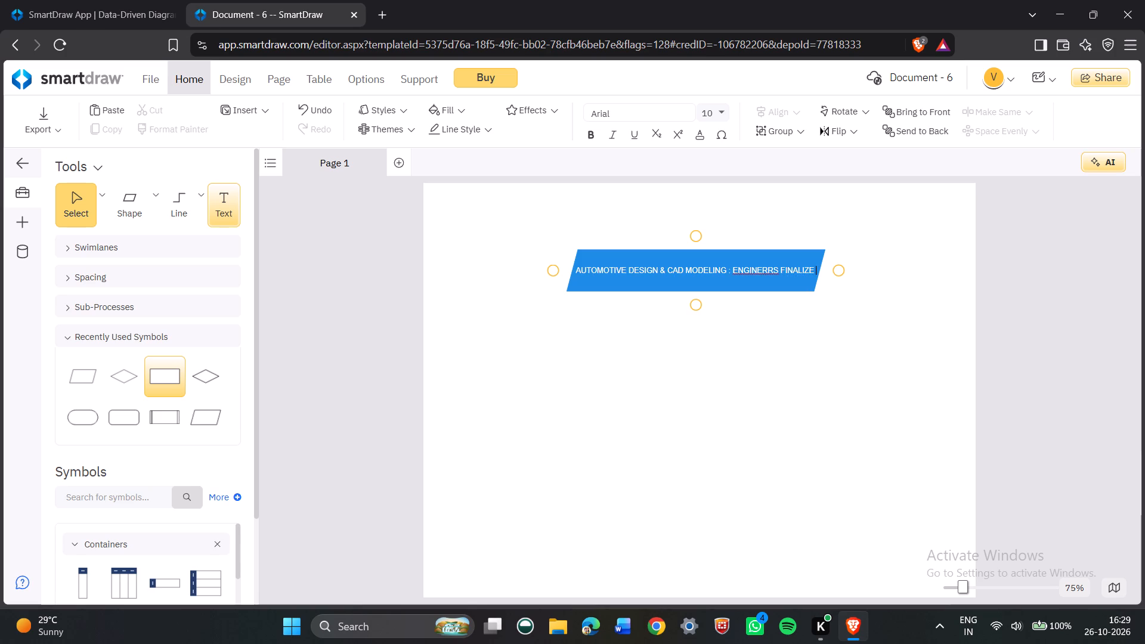
Add "3D DIGITAL BLUEPRINTS" to the end of the parallelogram's label.
key("3")
type("D")
key("space")
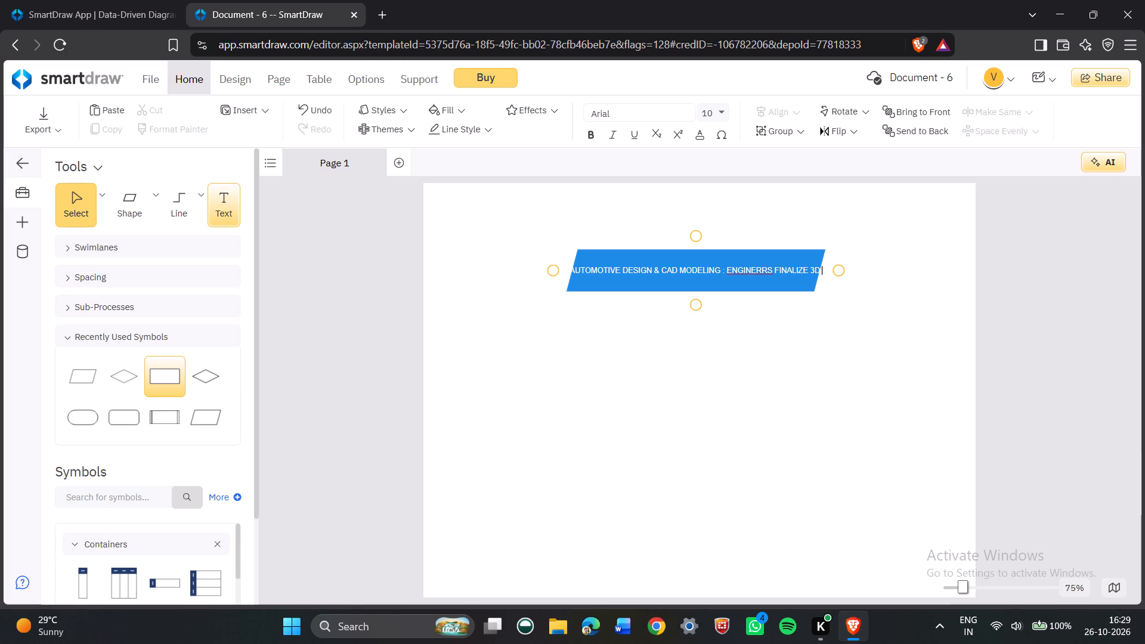
key("f")
key("BackSpace")
type("DIGITAL")
key("space")
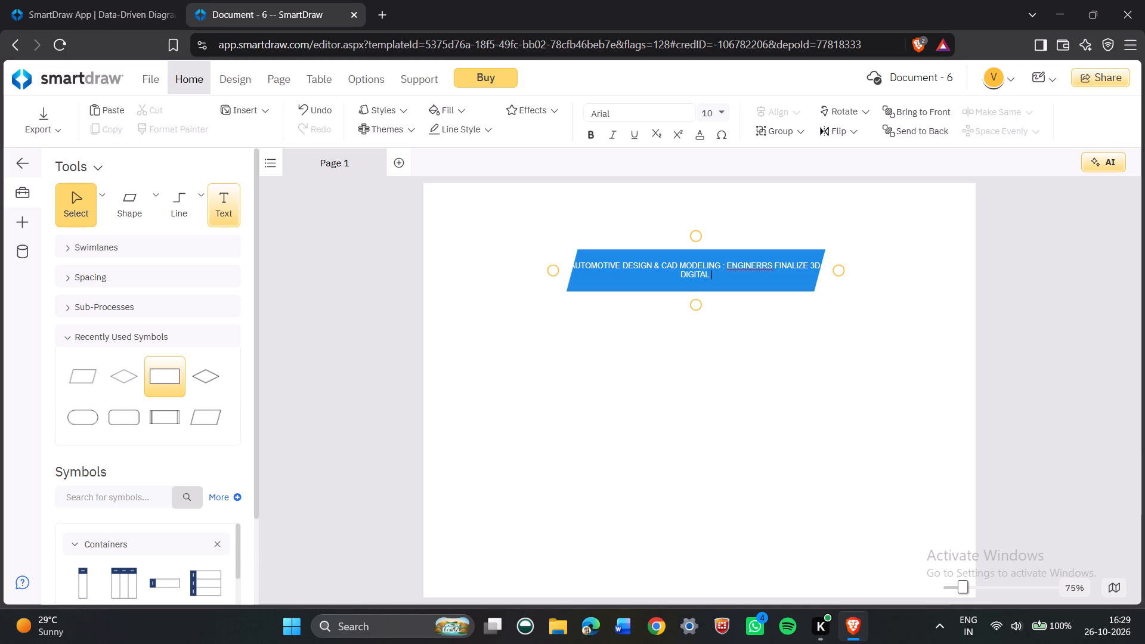
type("BLUEPRINT")
key("space")
key("BackSpace")
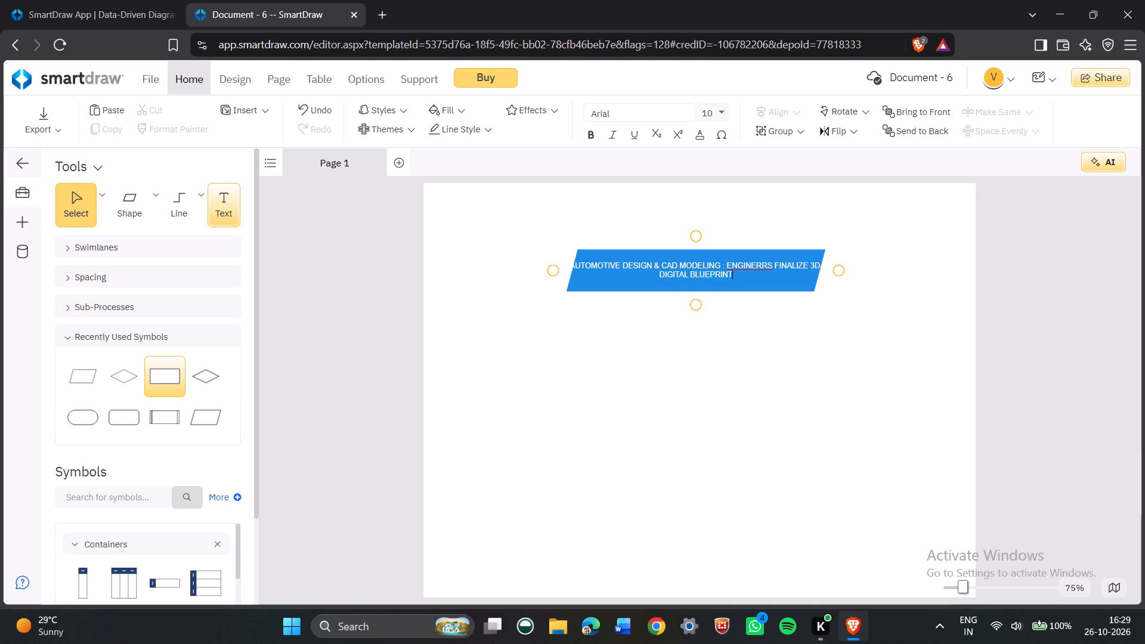
type("S")
key("space")
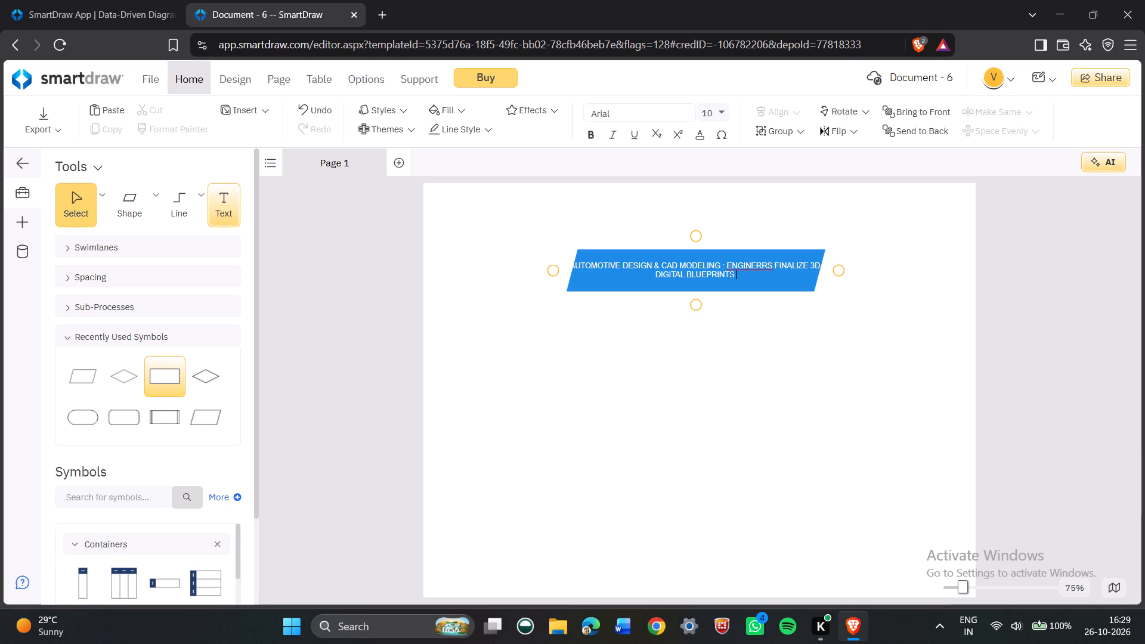
Add "AERODYNAMICS CHASSIS FRAMEWORK" to the end of the parallelogram's label.
type("AERO")
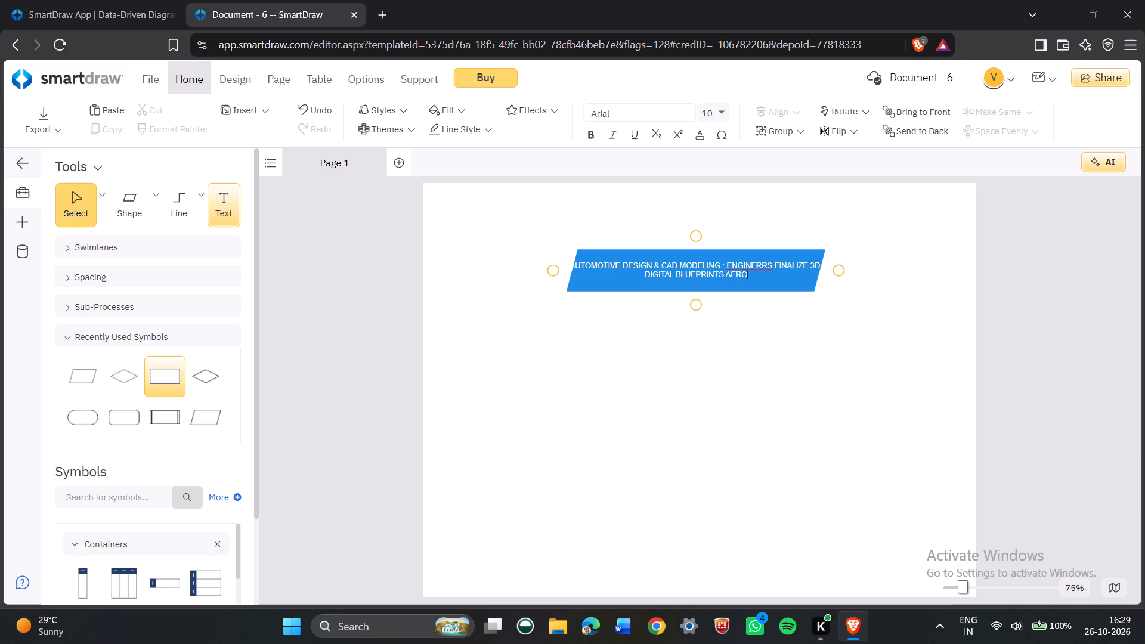
key("d")
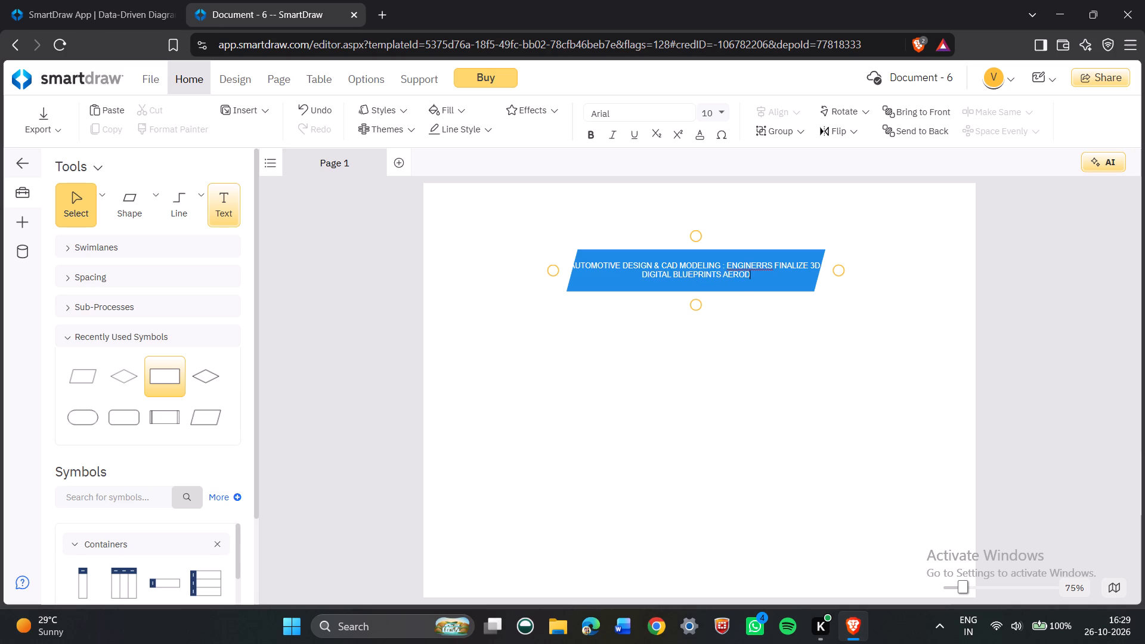
key("y")
key("m")
key("BackSpace")
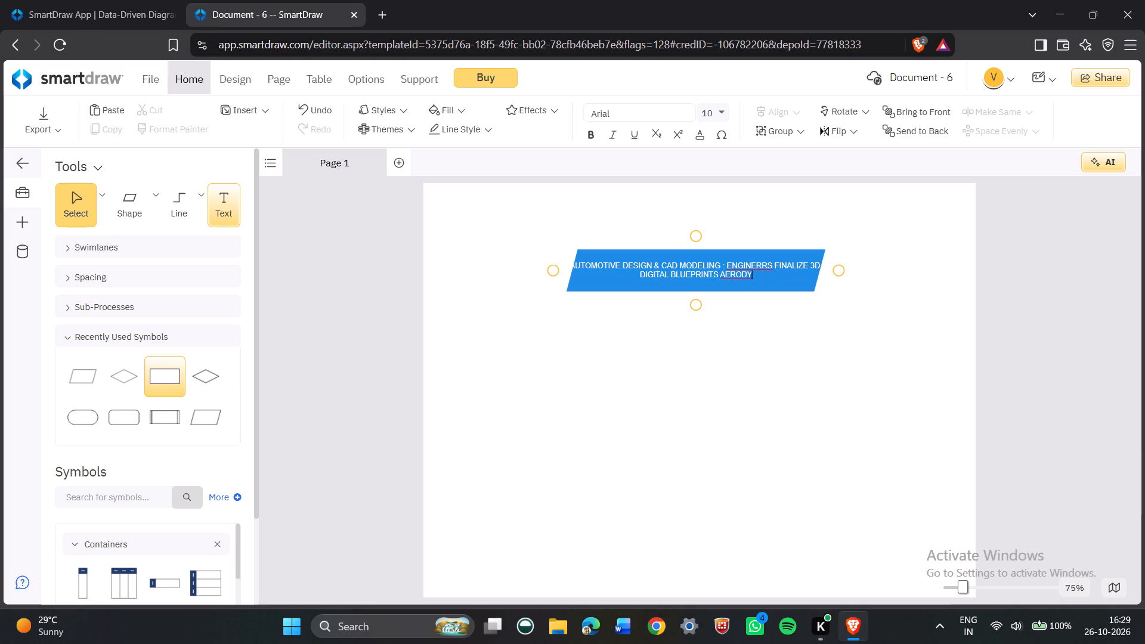
type("NAMICS")
key("space")
type("CHA")
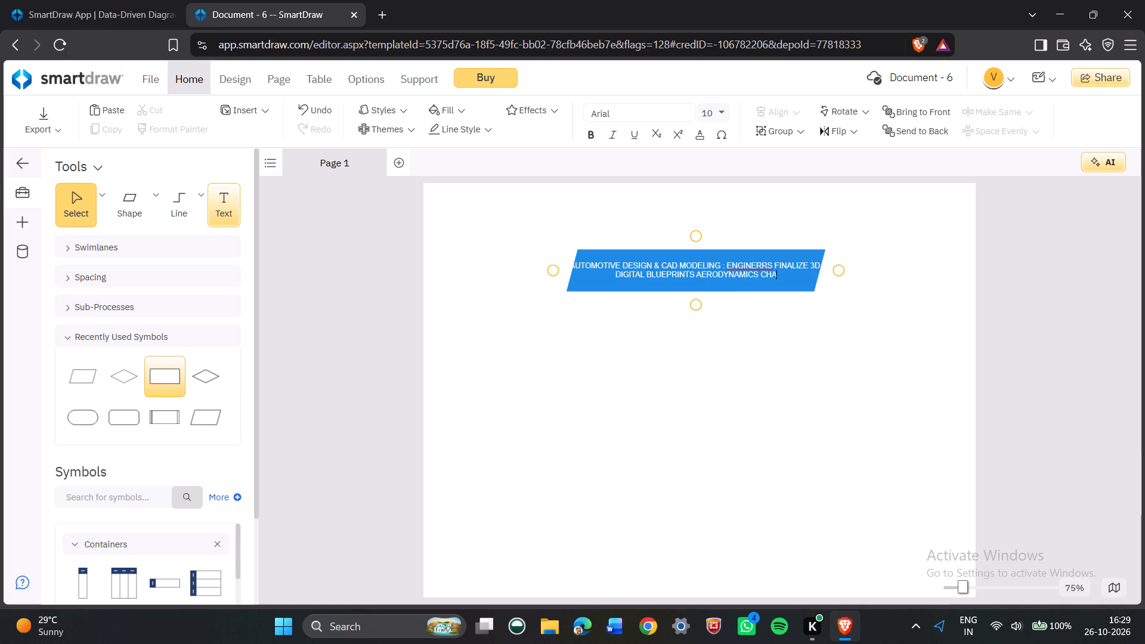
type("SSIS")
key("space")
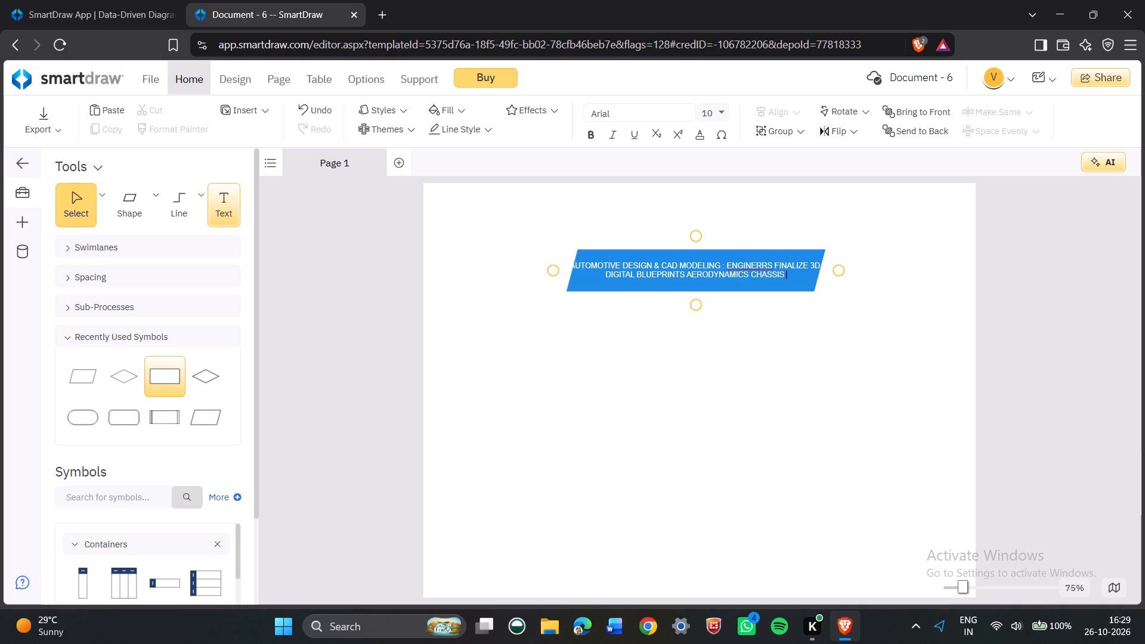
type("FRAMEWORK")
key("space")
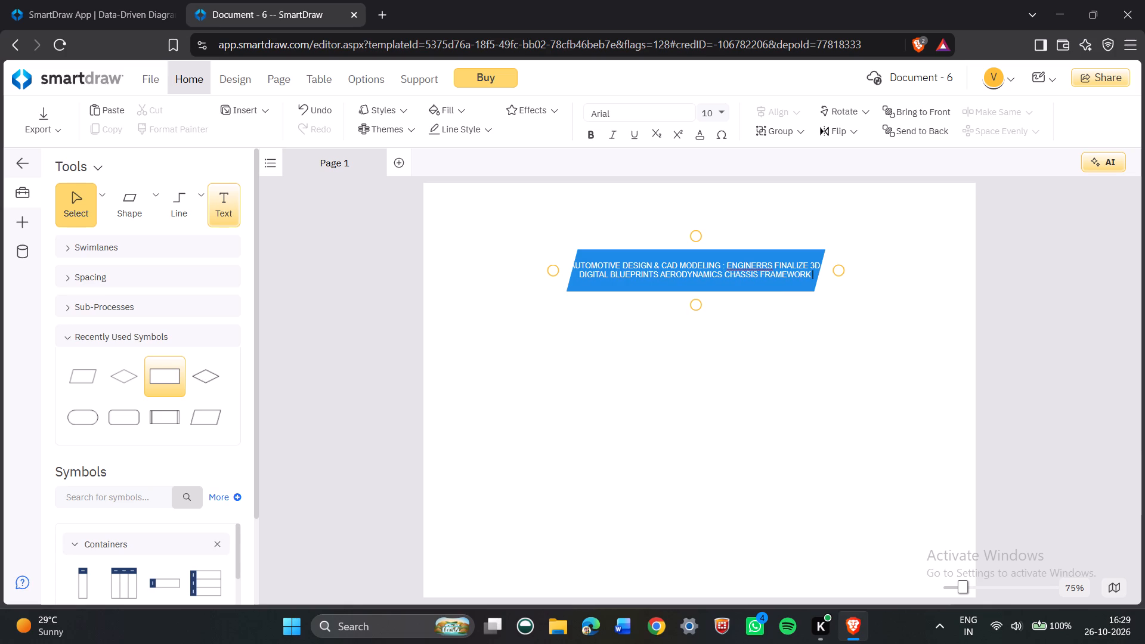
Finish the parallelogram's label with "AND BODY STYLING" and leave text editing.
type("AND")
key("space")
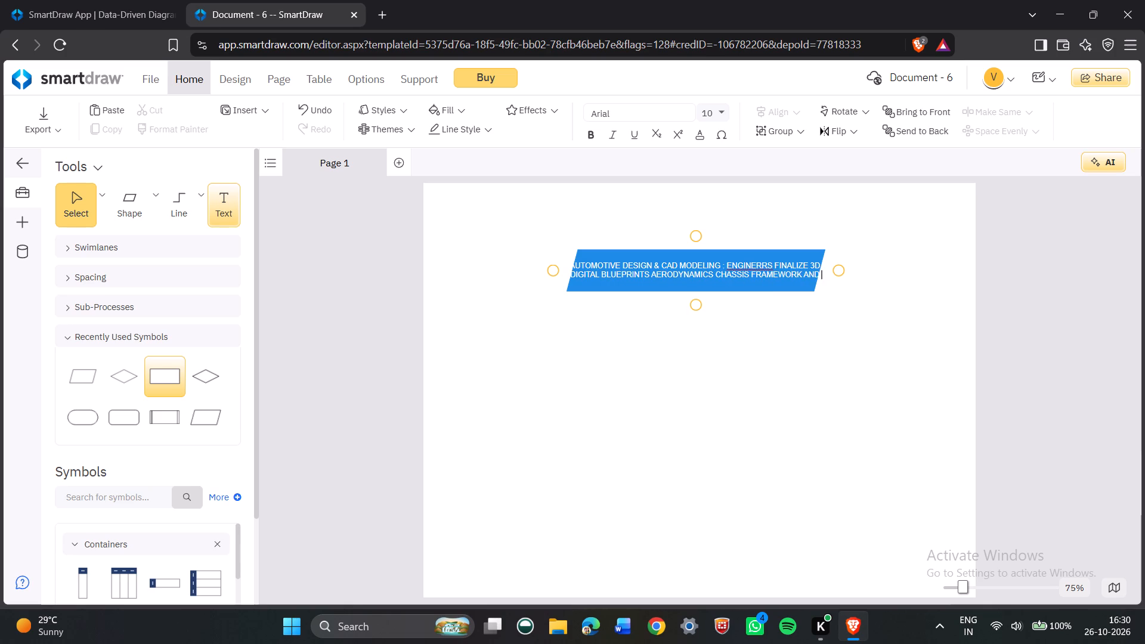
type("BO")
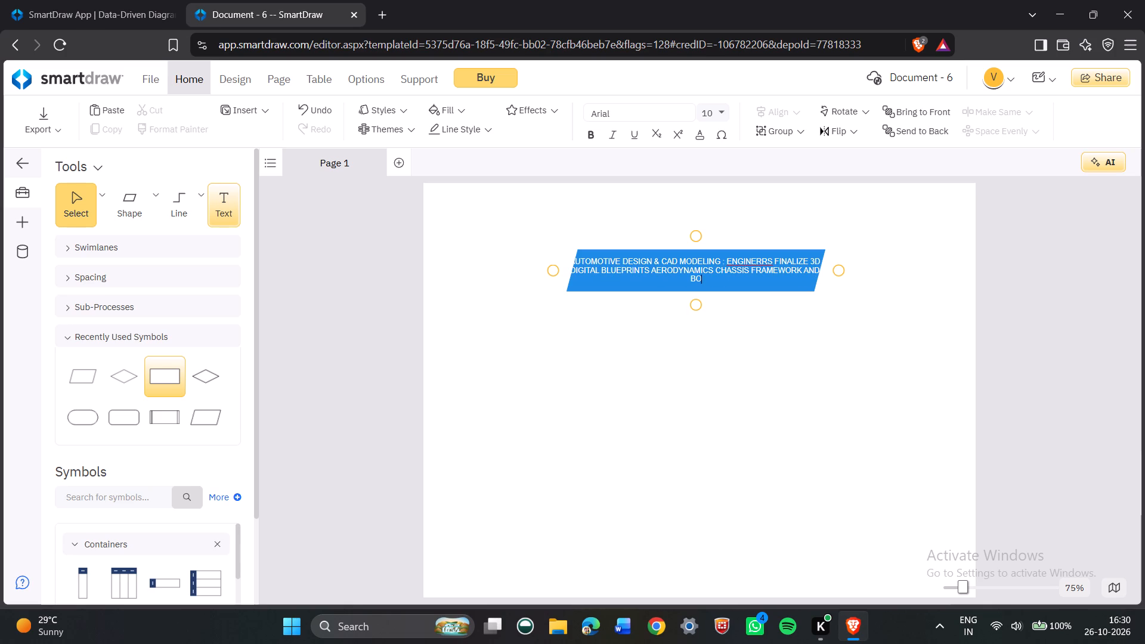
type("DY")
key("space")
type("STYL")
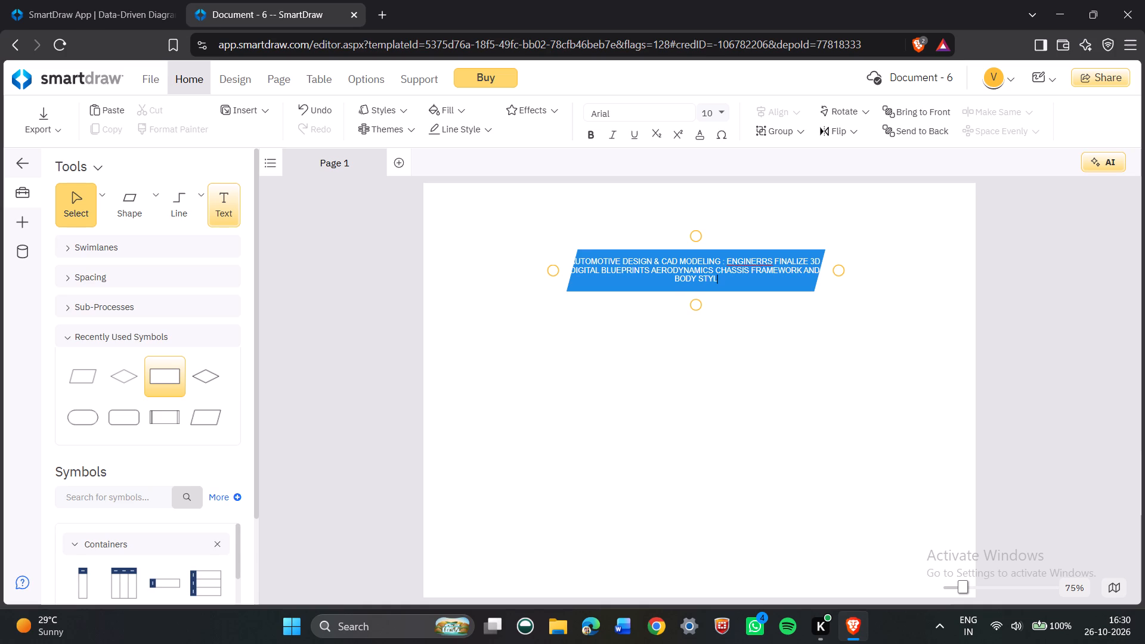
type("ING")
key("space")
left_click(577, 399)
Flatten the Automotive Design parallelogram around its three text lines, widen it slightly on its left side and shift it slightly left.
left_click(638, 267)
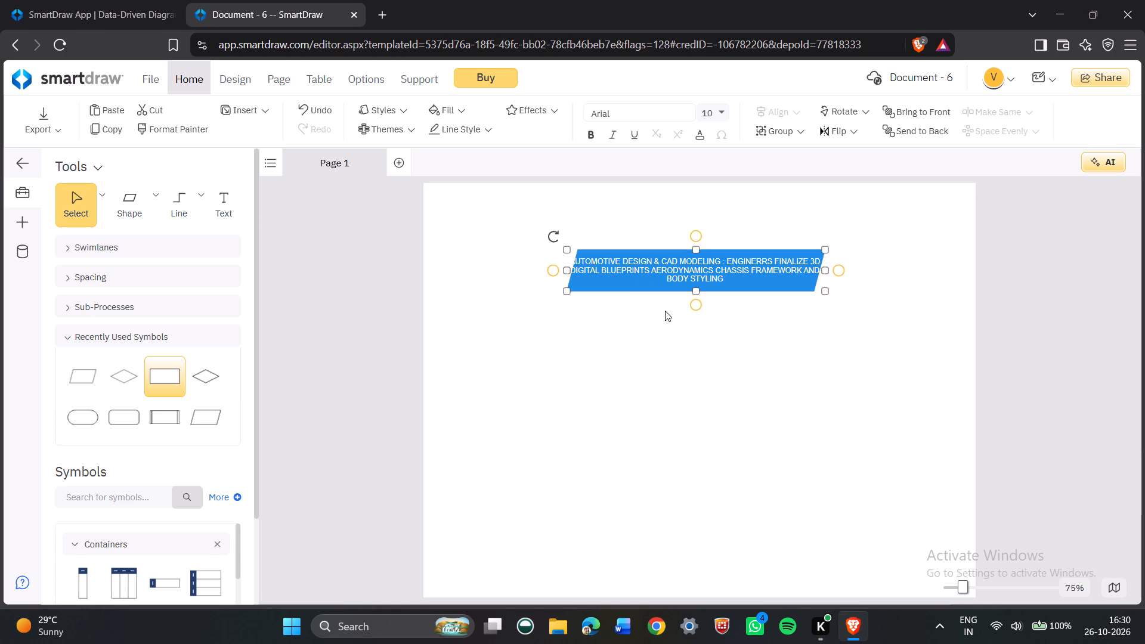
left_click_drag(694, 289, 690, 278)
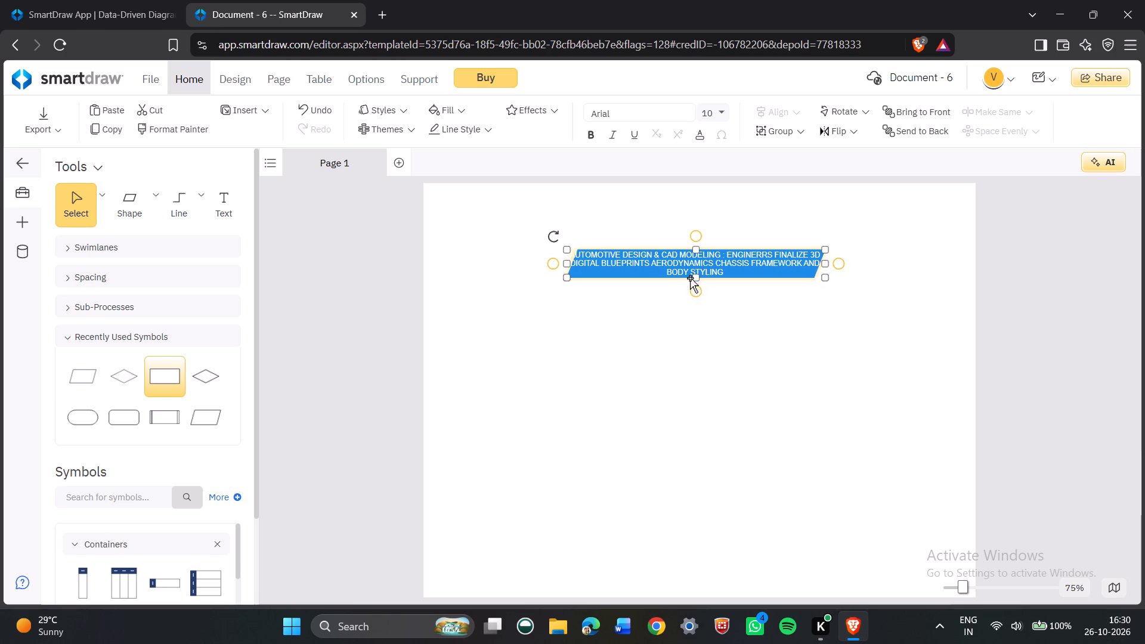
left_click(564, 261)
left_click_drag(571, 264, 582, 270)
left_click_drag(565, 262, 556, 265)
left_click(665, 362)
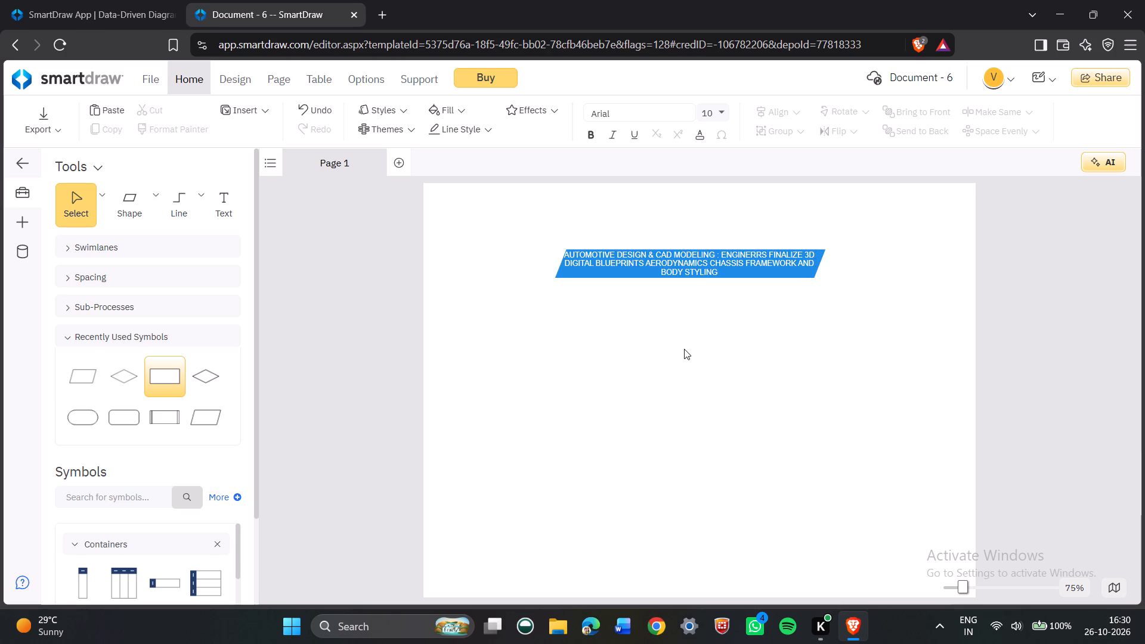
left_click_drag(636, 273, 617, 276)
Draw a short vertical Straight Line down from the bottom centre of the Automotive Design parallelogram.
left_click(201, 200)
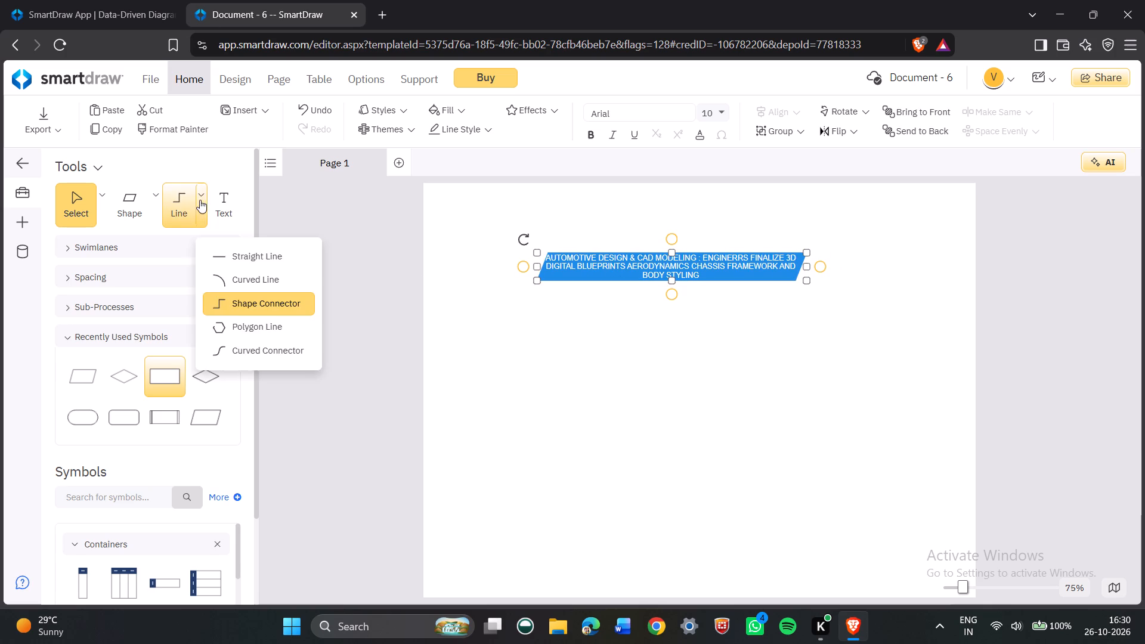
left_click_drag(219, 251, 219, 246)
left_click(178, 188)
left_click_drag(178, 188, 190, 196)
left_click_drag(671, 278, 671, 305)
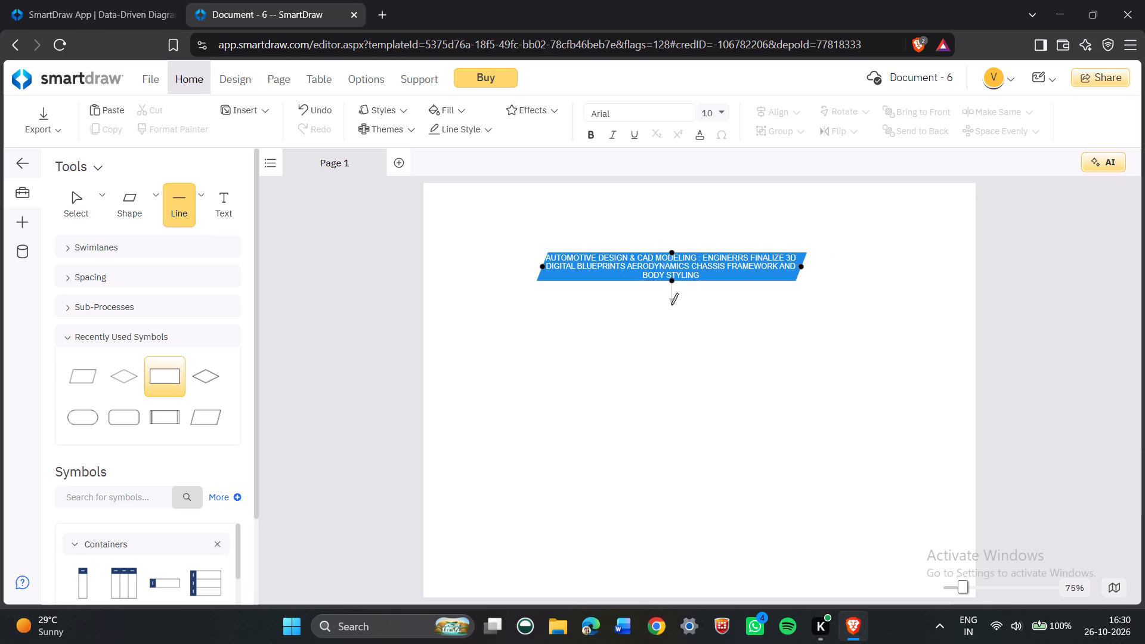
left_click_drag(671, 305, 671, 305)
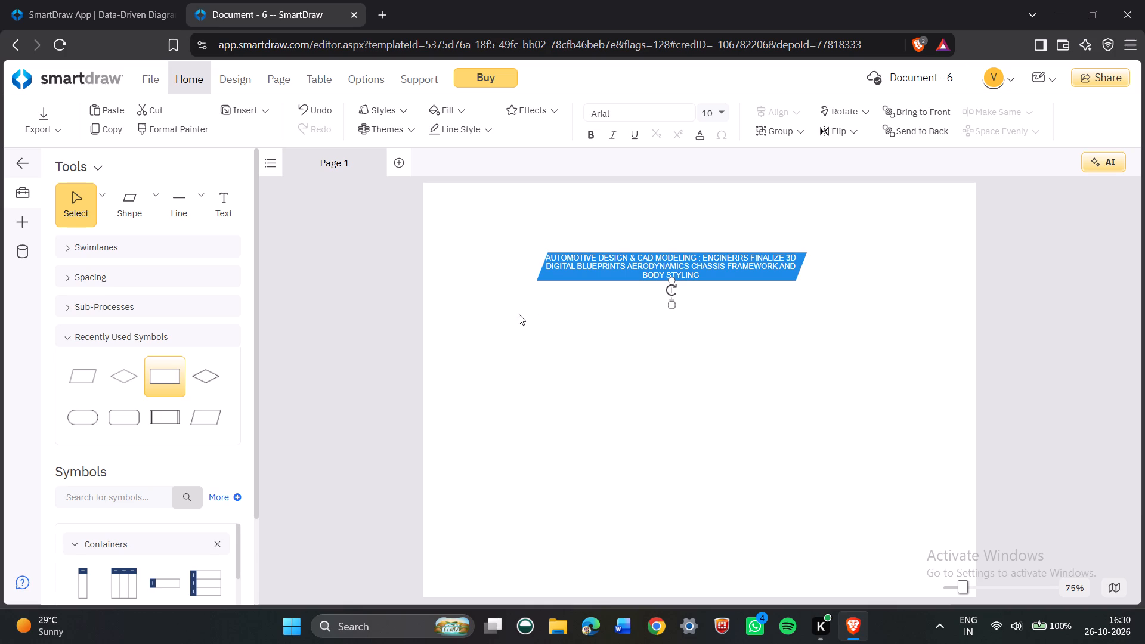
Add a second parallelogram at the line's lower end and widen it on both sides to match the first one's width.
left_click_drag(132, 196, 292, 231)
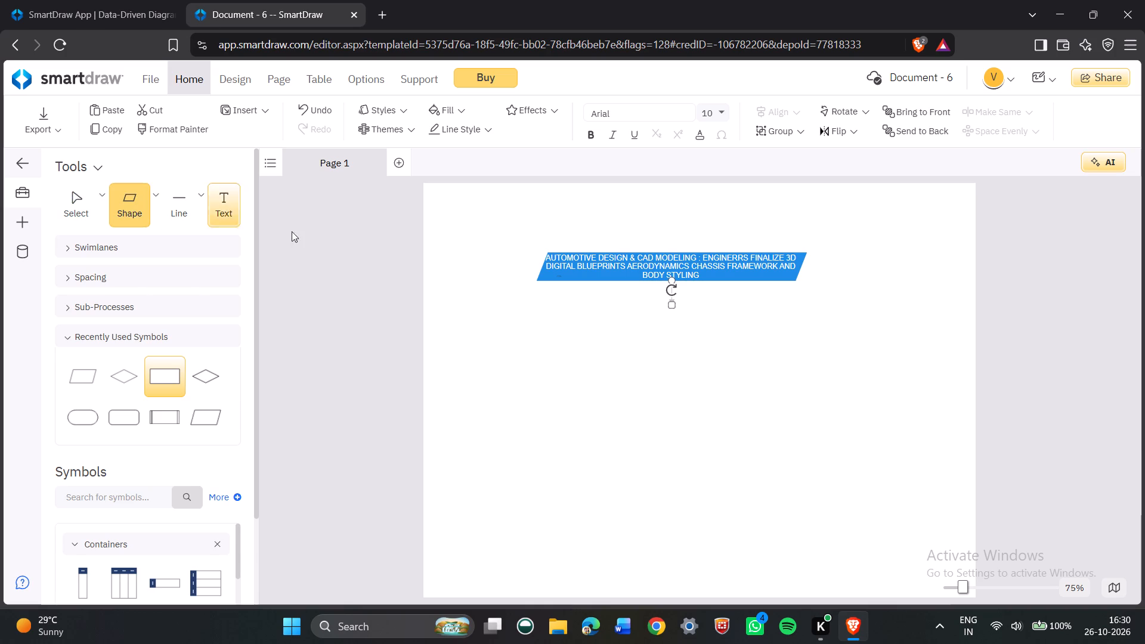
left_click_drag(292, 231, 671, 323)
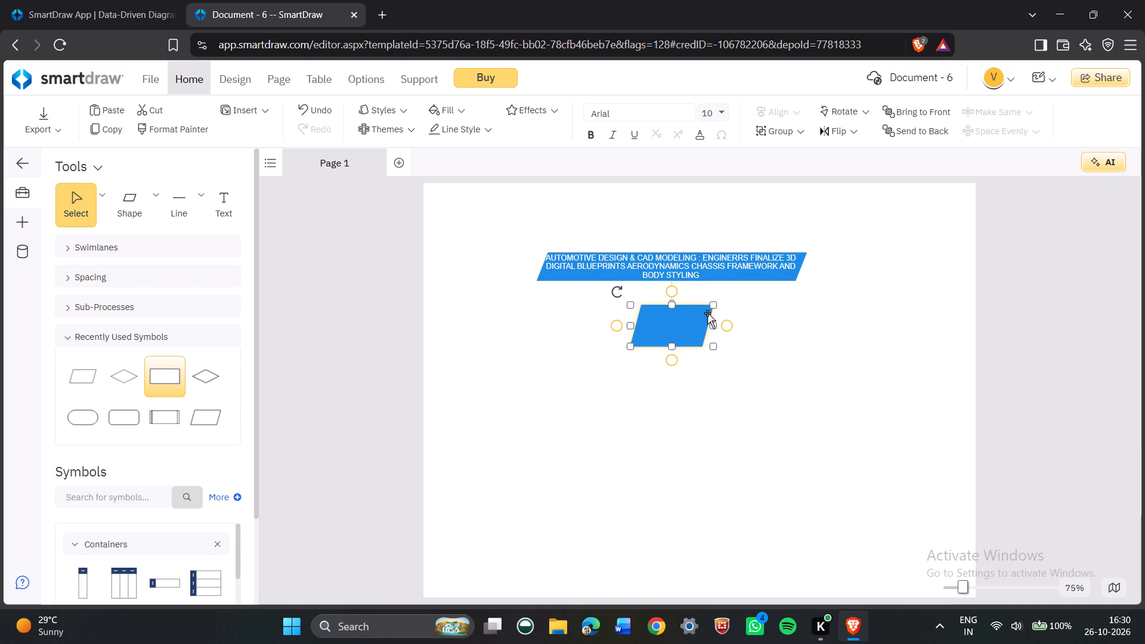
left_click_drag(714, 326, 794, 318)
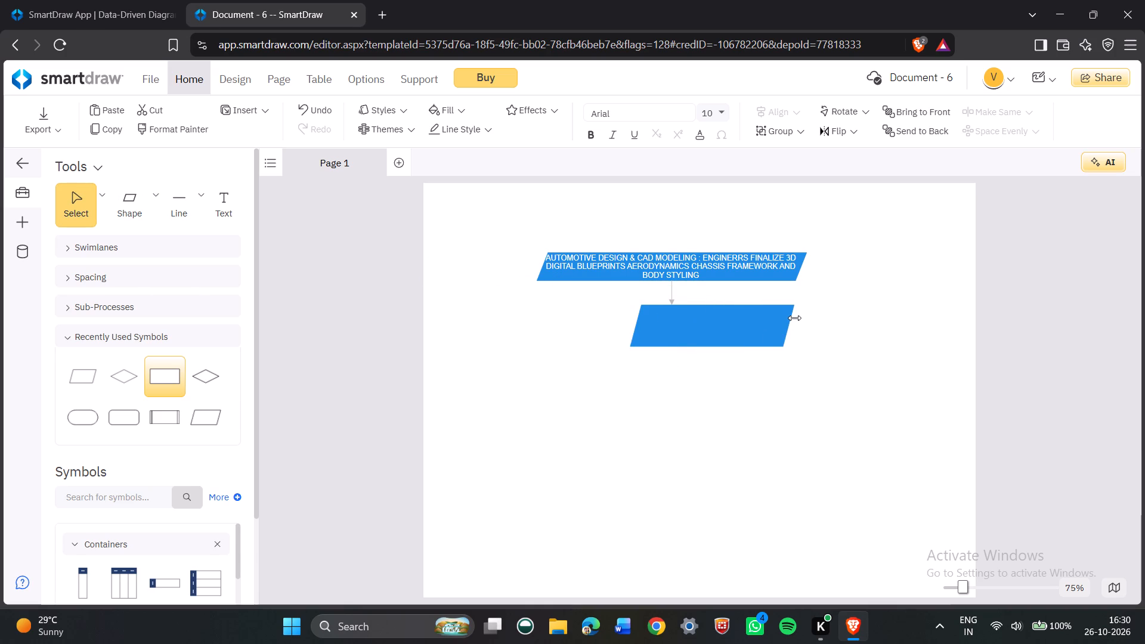
left_click_drag(794, 318, 806, 320)
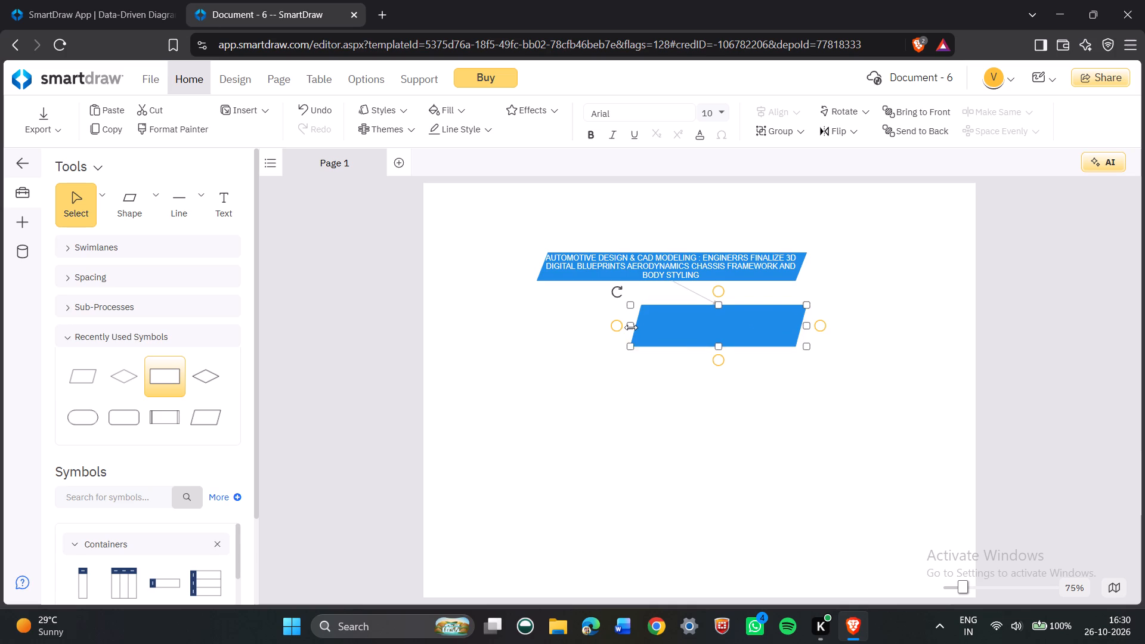
left_click_drag(631, 327, 536, 338)
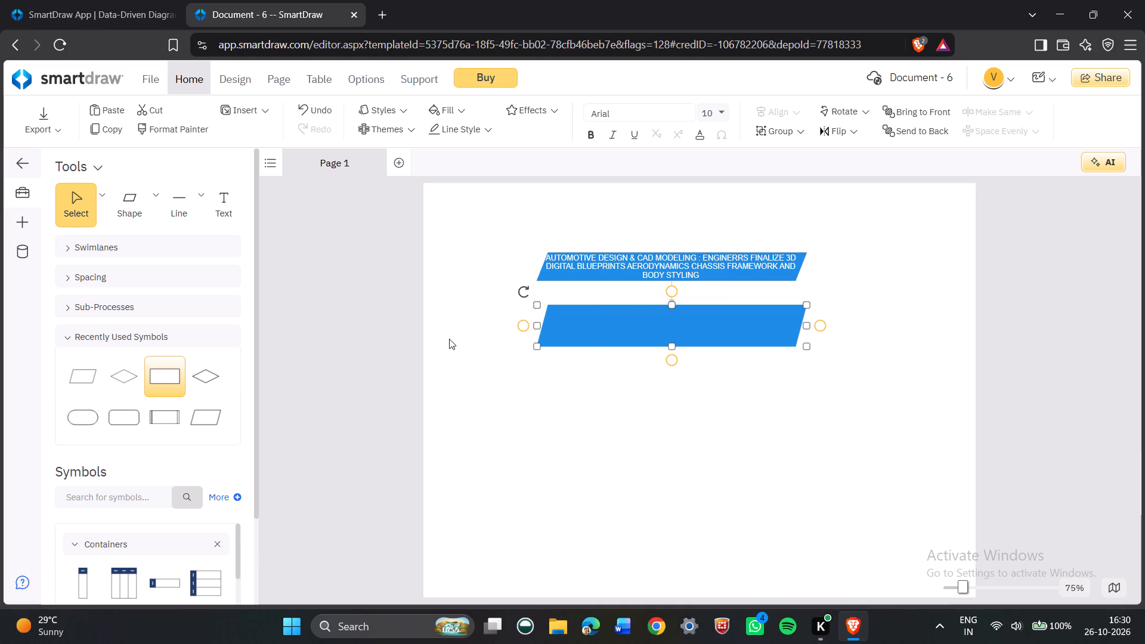
Start the second parallelogram's label with "PRESS SHOP & STAMPING :".
left_click(229, 206)
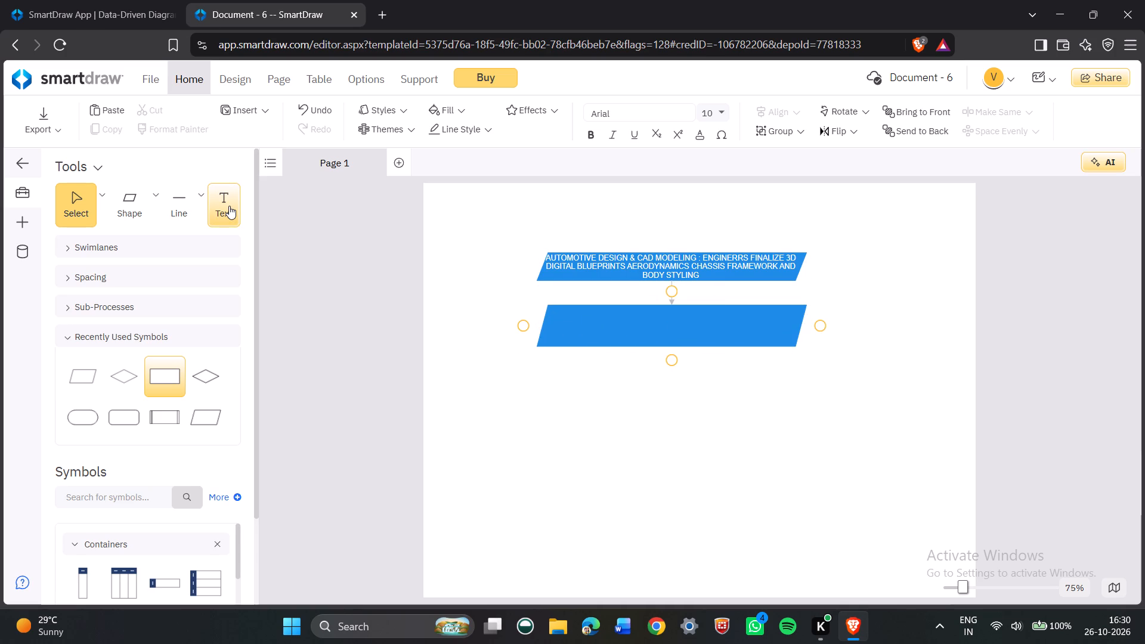
type("PRESS")
key("space")
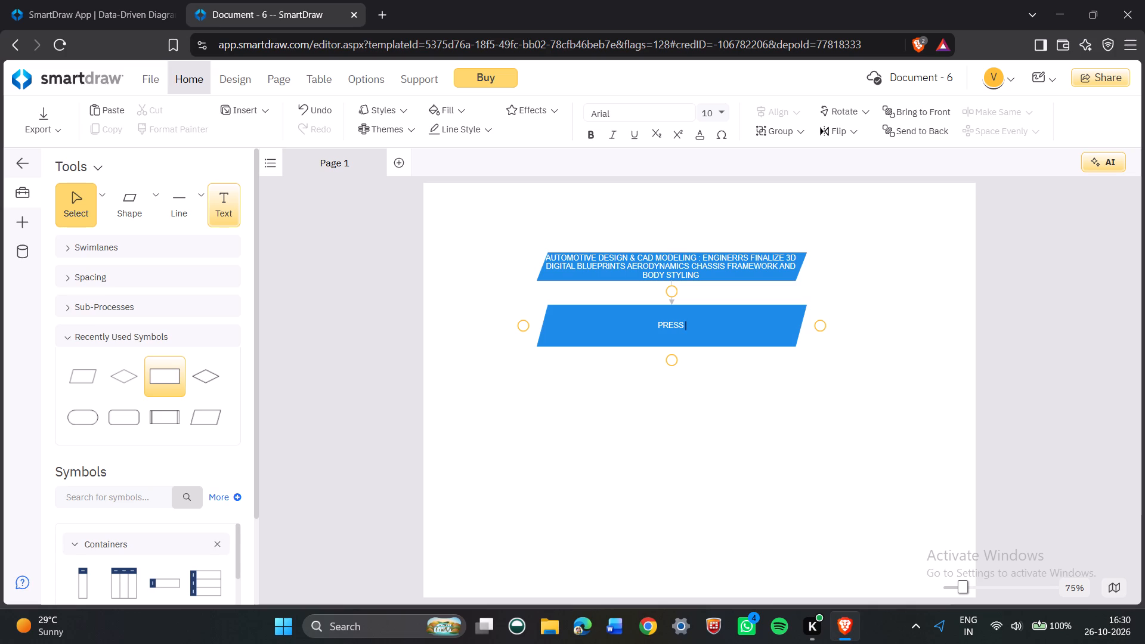
type("SHOP")
key("space")
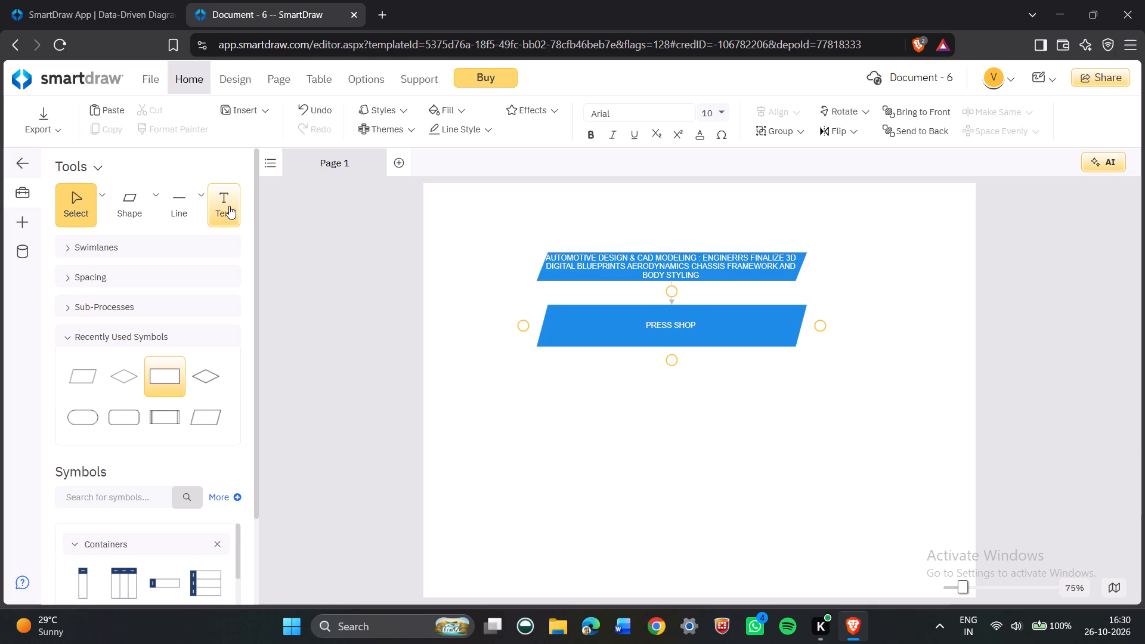
type("& STE")
key("BackSpace")
type("AMP")
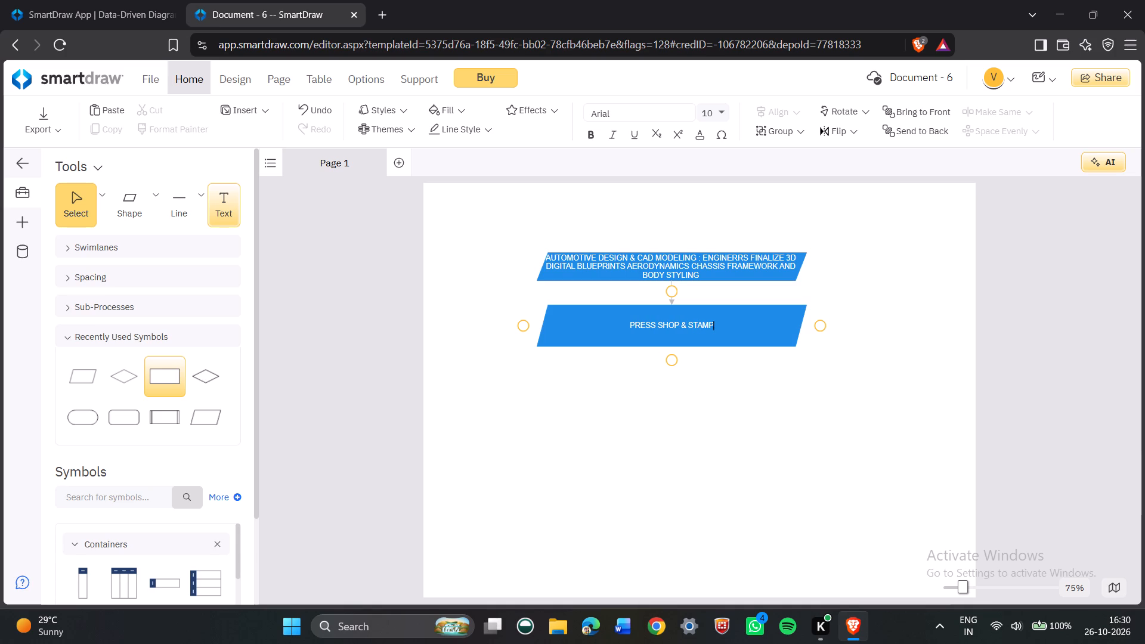
type("ING")
key("space")
type(":")
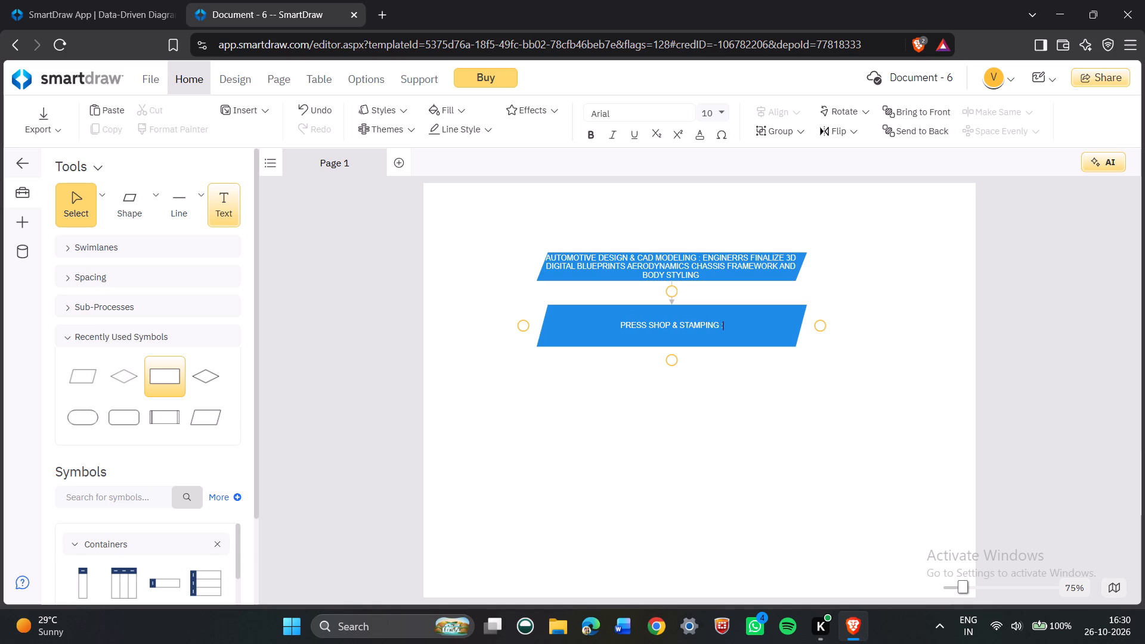
Continue the second parallelogram's label with "HEAVY HYDRAULIC PRESSES".
key("space")
type("HEAVY")
key("space")
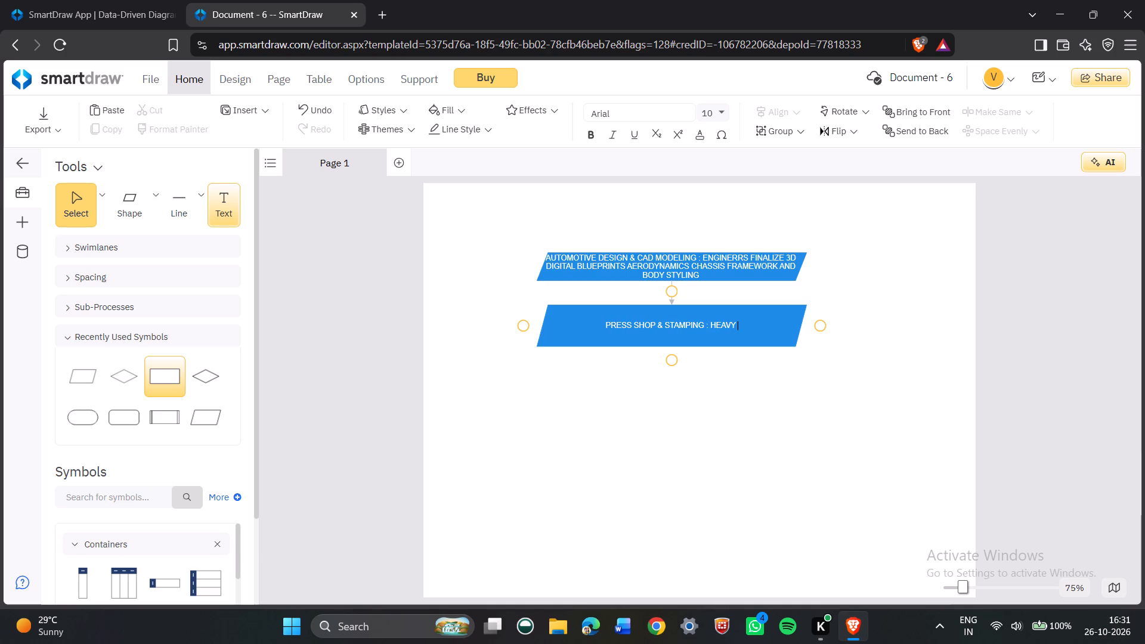
type("HYD")
type("RAU")
type("LIC")
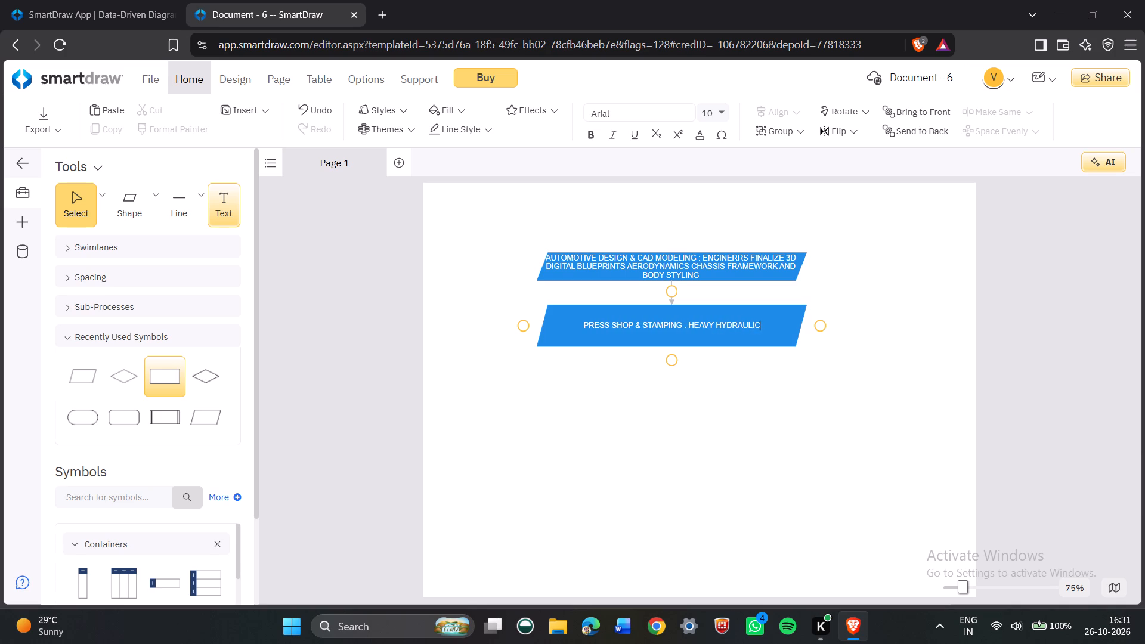
key("space")
type("PRESSES")
key("space")
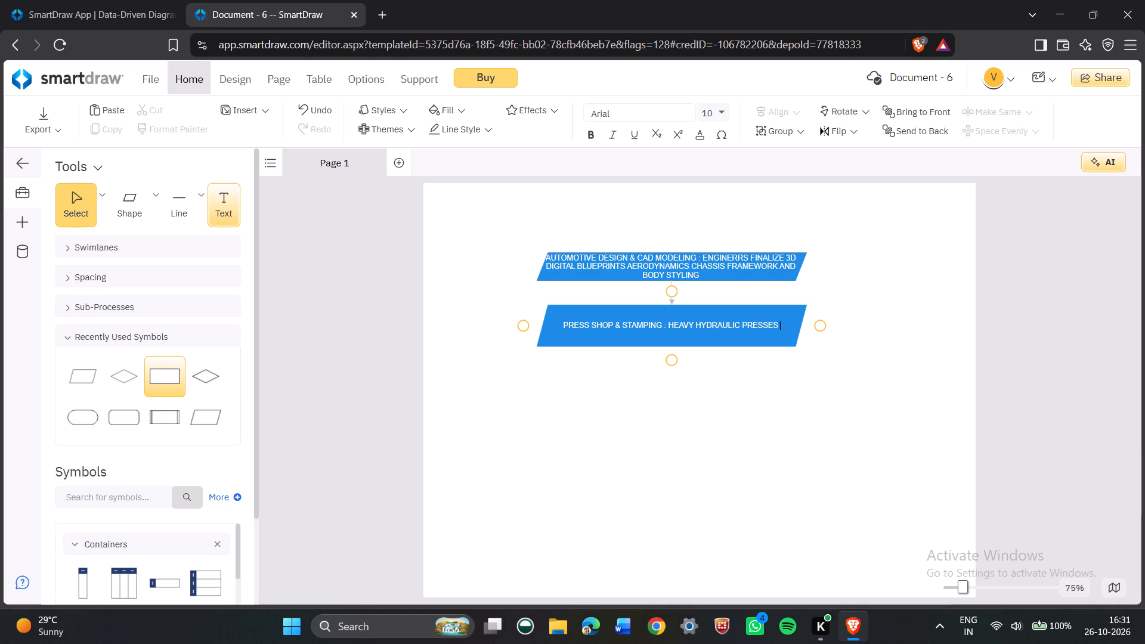
Add "STAMP GIANT STEEL SHEETS INTO BODY PANELS" to the end of the second parallelogram's label.
type("STAMP")
key("space")
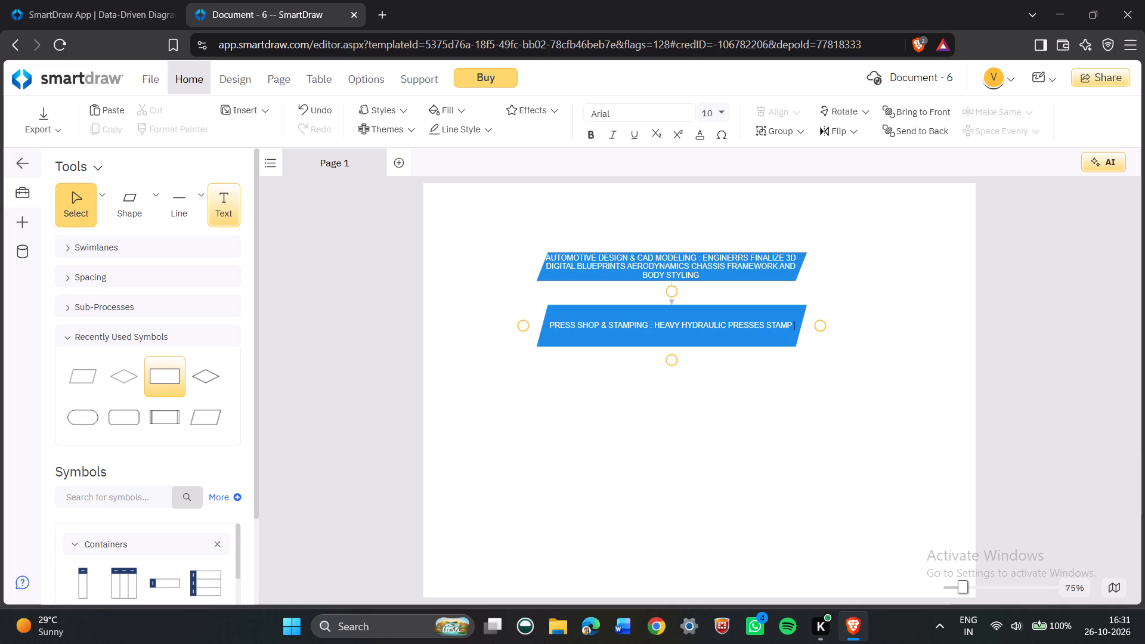
type("GIANT T")
key("BackSpace")
type("STEEL")
key("space")
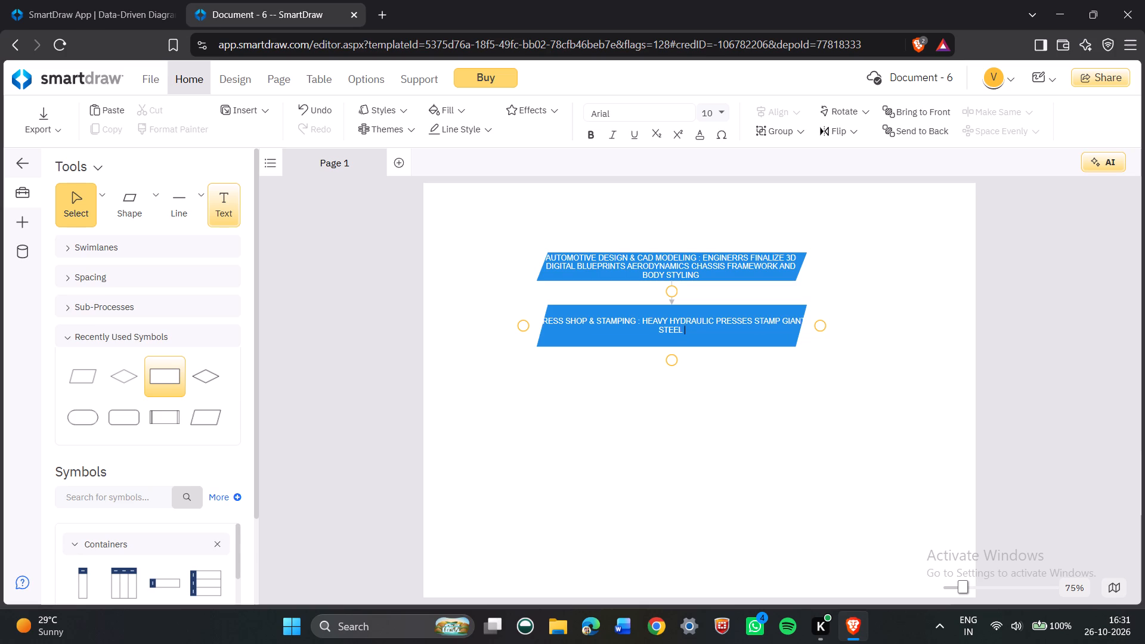
type("SHEET")
key("space")
key("BackSpace")
type("S INTO BODY")
key("space")
type("PANELS")
key("space")
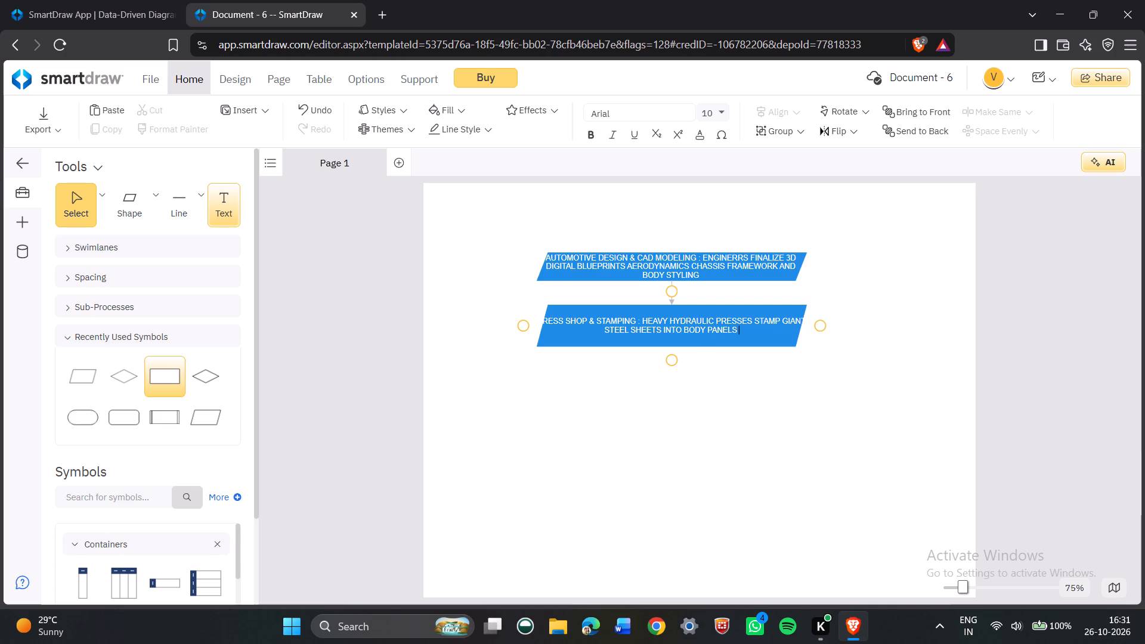
Add "DOORS HOODS AND STRUCTURAL" to the end of the second parallelogram's label.
key("f")
key("BackSpace")
key("d")
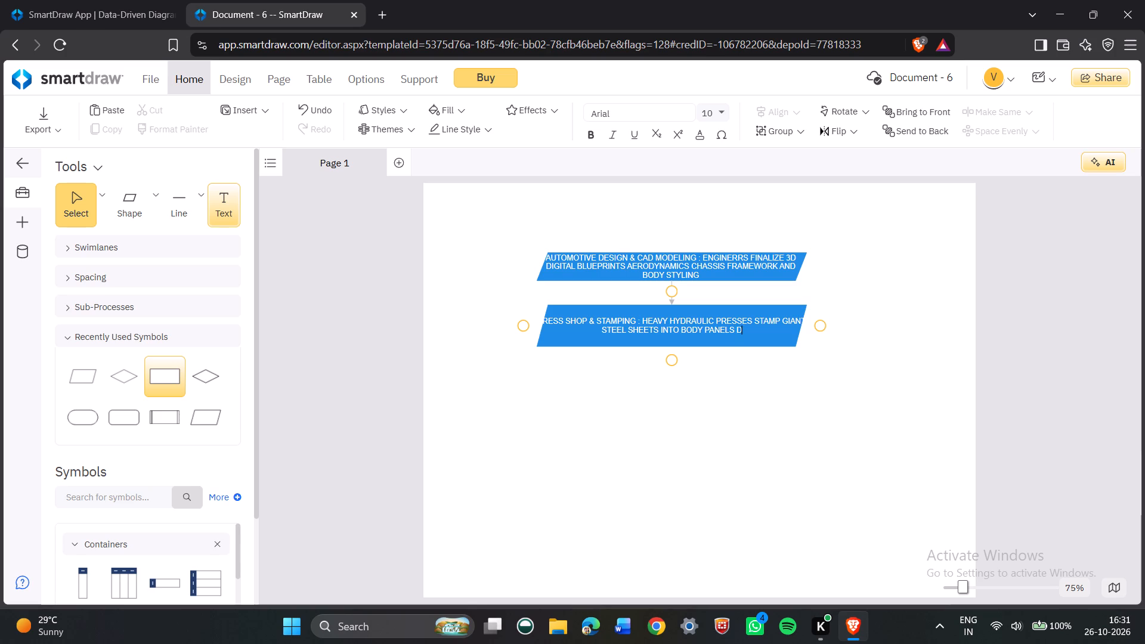
type("OORS")
key("space")
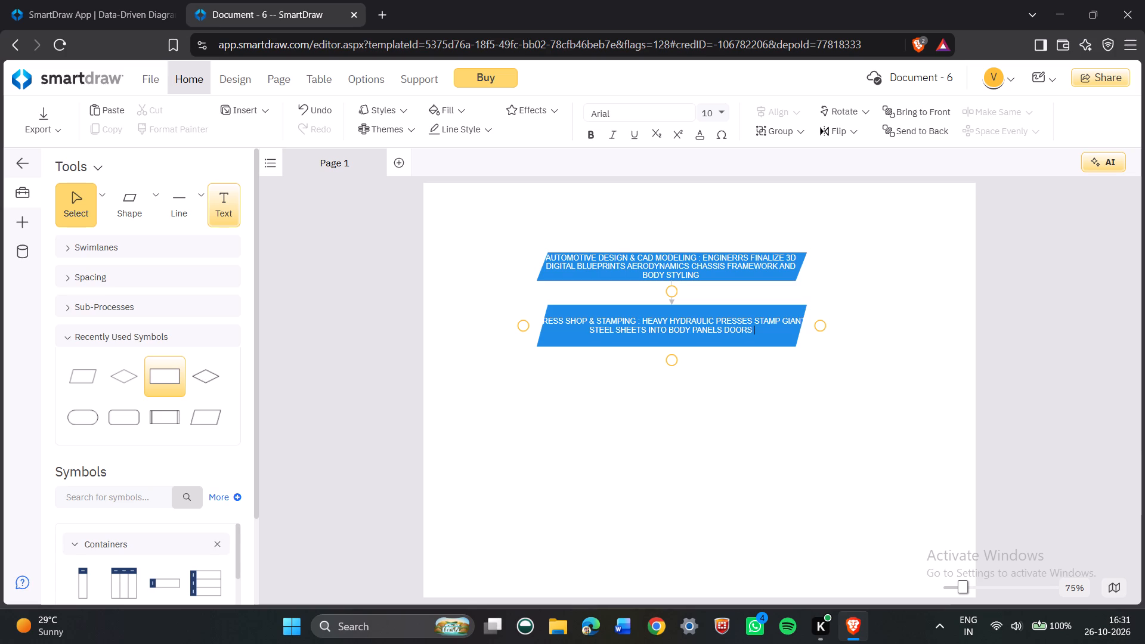
key("h")
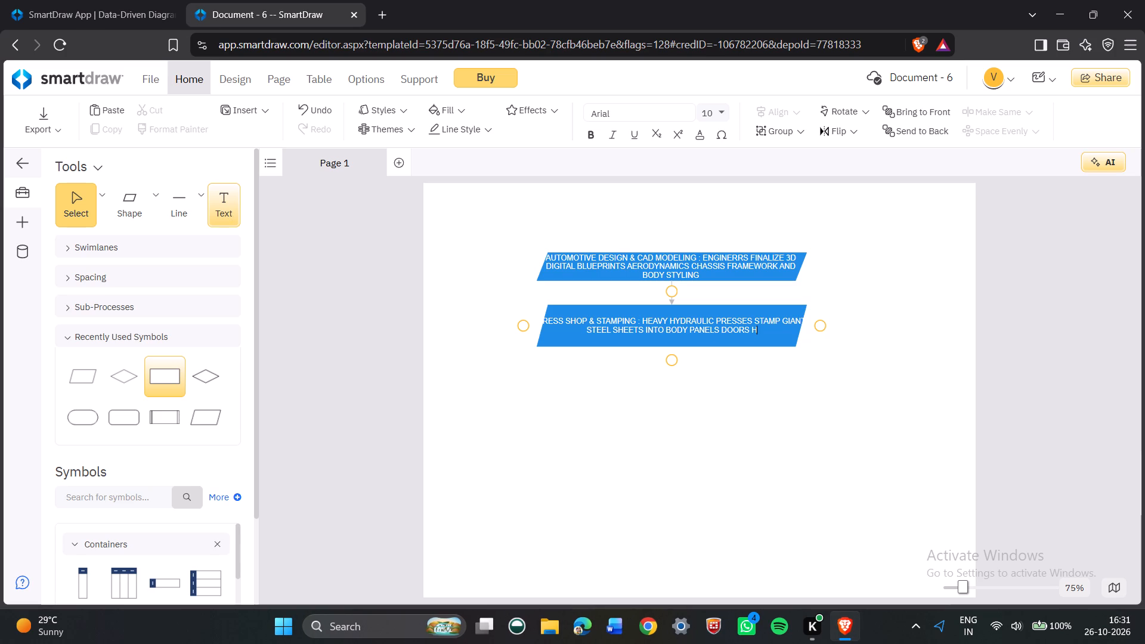
type("OODS")
key("space")
type("AND")
key("space")
type("STRUC")
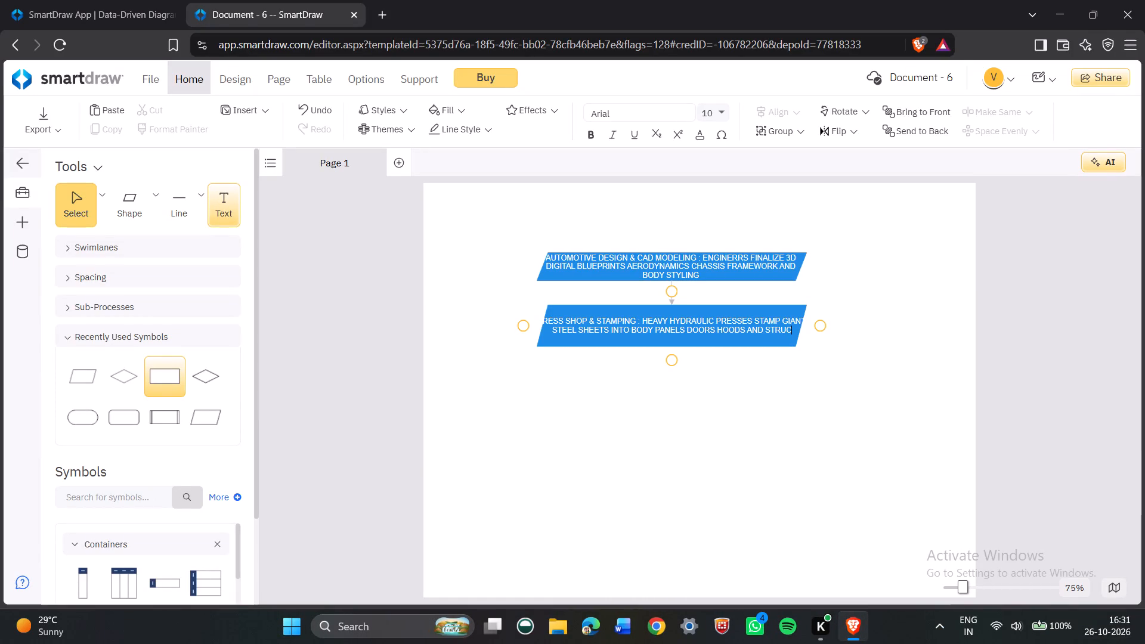
type("TURAL")
key("space")
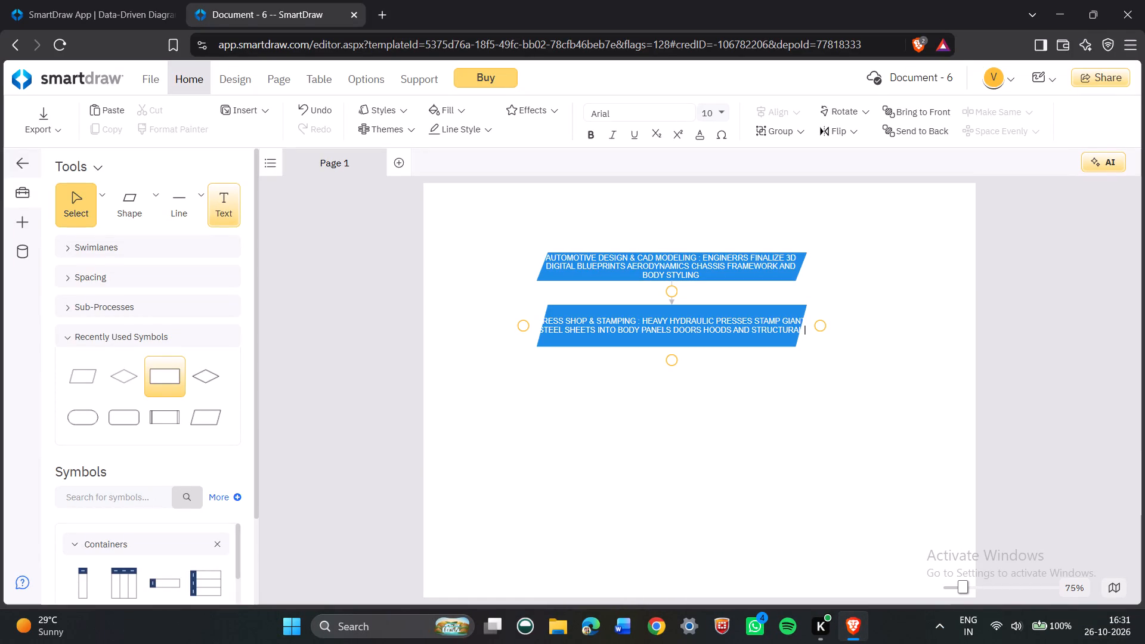
Finish the second parallelogram's label with "FENDERS" on a new line and leave text editing.
key("Return")
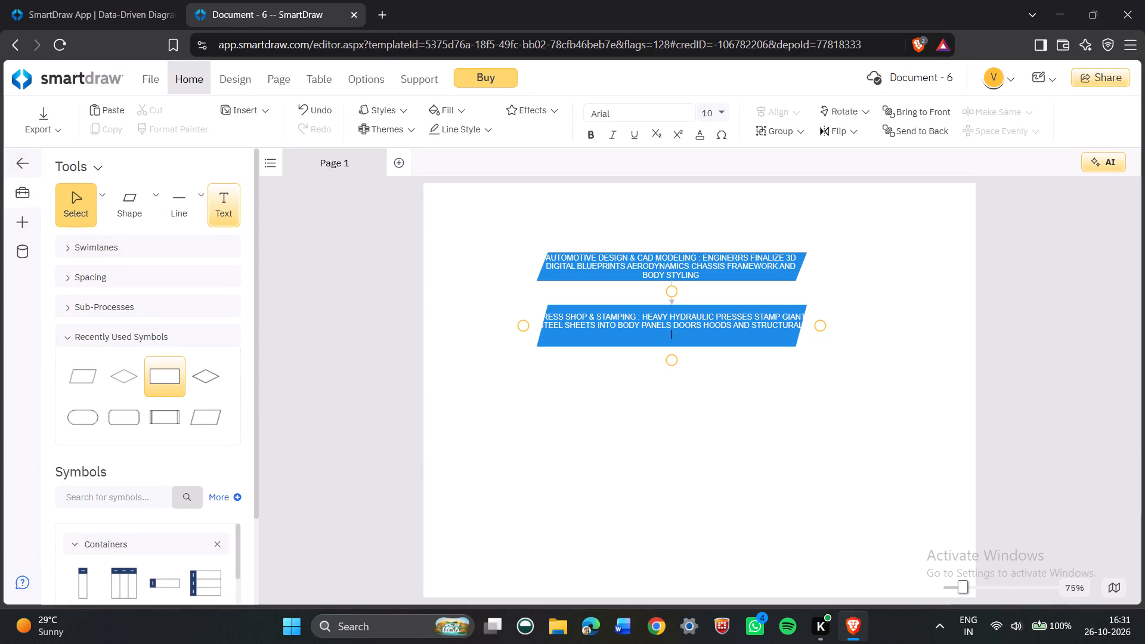
type("FENDERS")
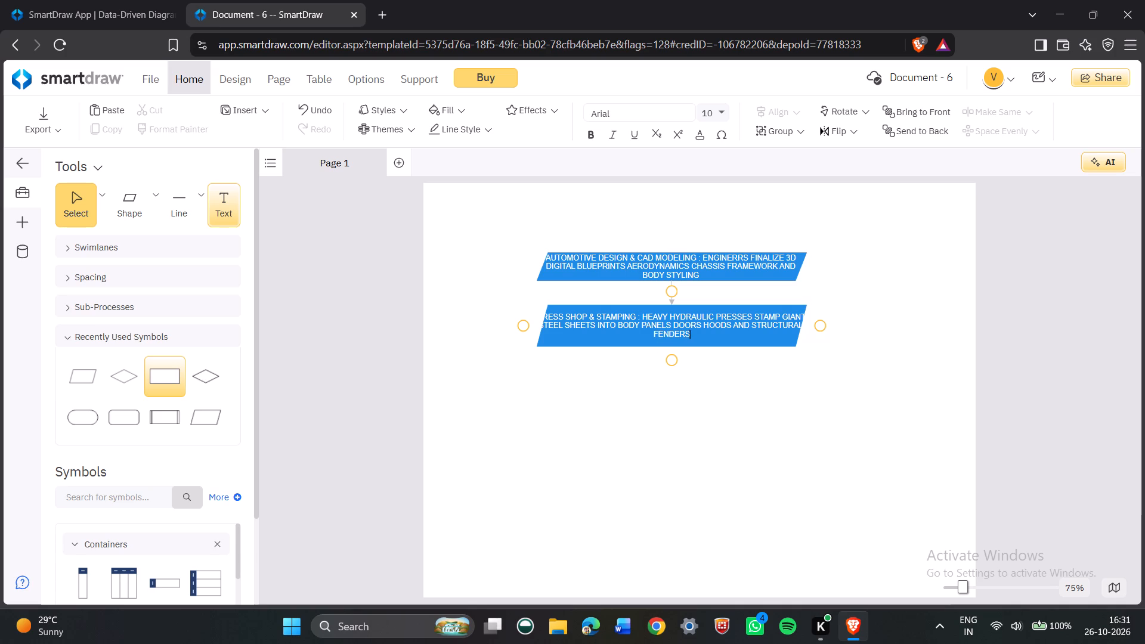
key("space")
left_click(537, 466)
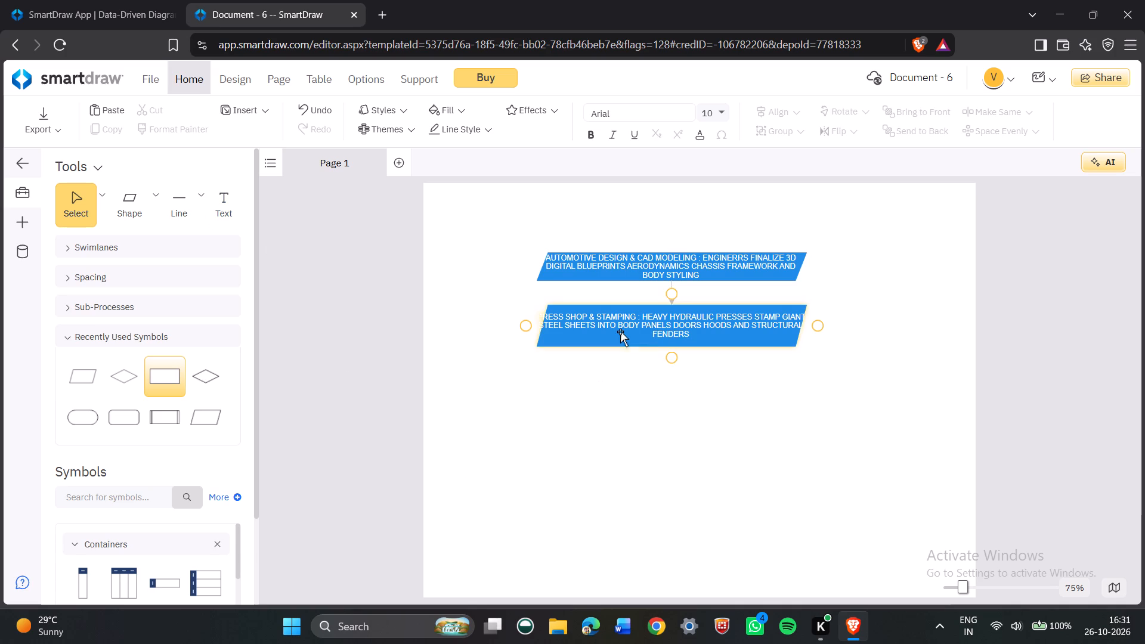
Reduce the second parallelogram's height to fit its three-line label and align its sides with the first parallelogram.
left_click(620, 330)
left_click_drag(673, 346, 666, 329)
left_click(806, 317)
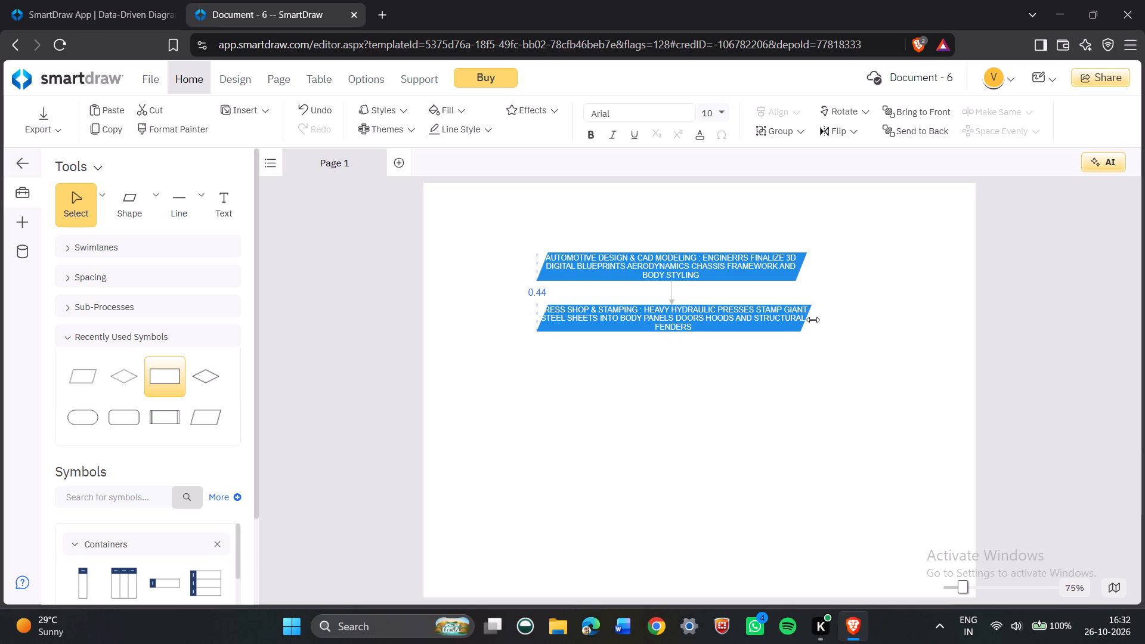
left_click_drag(537, 319, 531, 320)
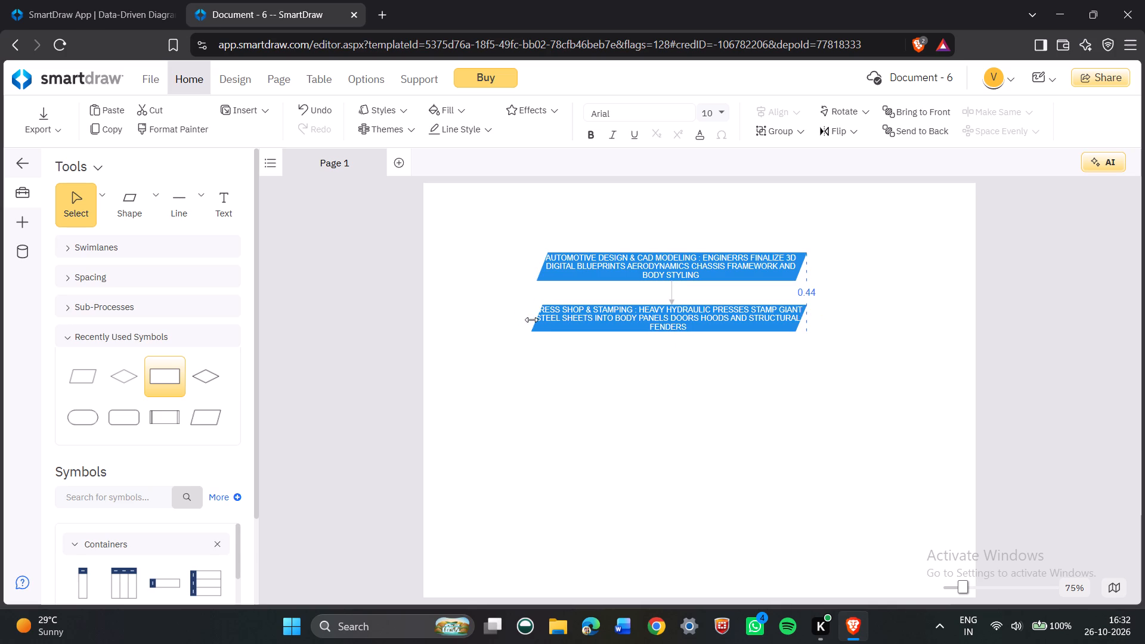
left_click_drag(531, 320, 538, 328)
left_click(531, 365)
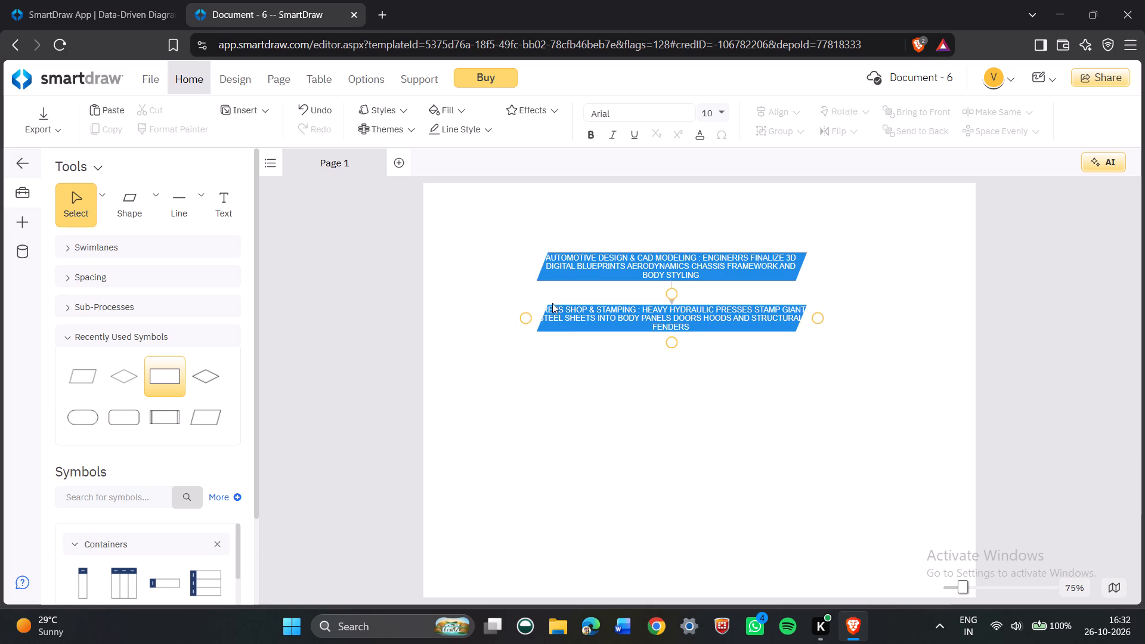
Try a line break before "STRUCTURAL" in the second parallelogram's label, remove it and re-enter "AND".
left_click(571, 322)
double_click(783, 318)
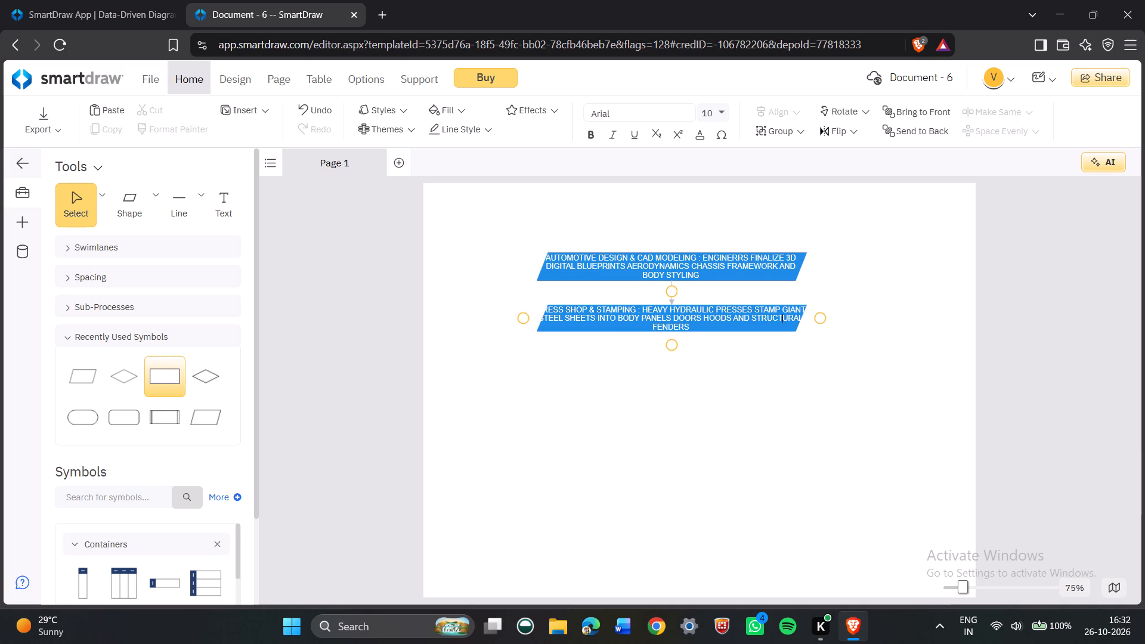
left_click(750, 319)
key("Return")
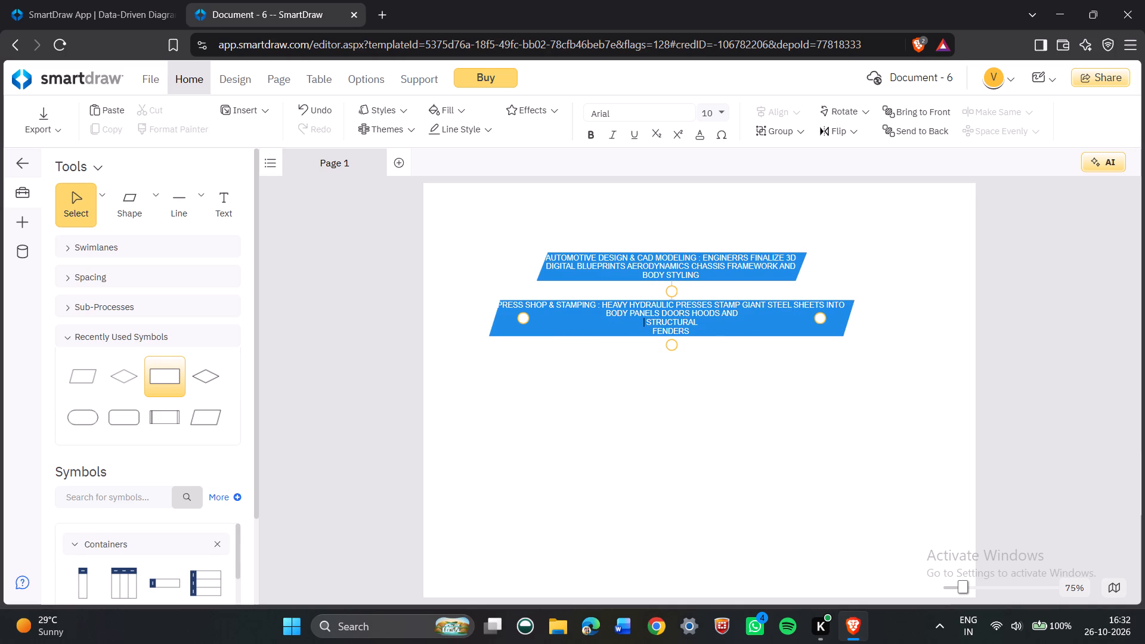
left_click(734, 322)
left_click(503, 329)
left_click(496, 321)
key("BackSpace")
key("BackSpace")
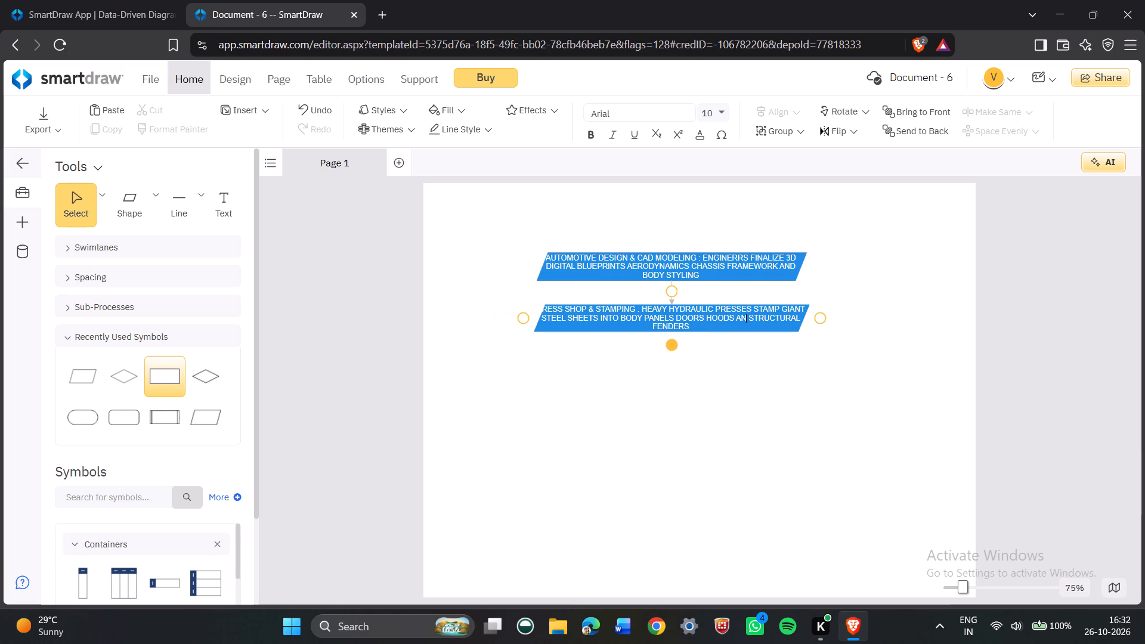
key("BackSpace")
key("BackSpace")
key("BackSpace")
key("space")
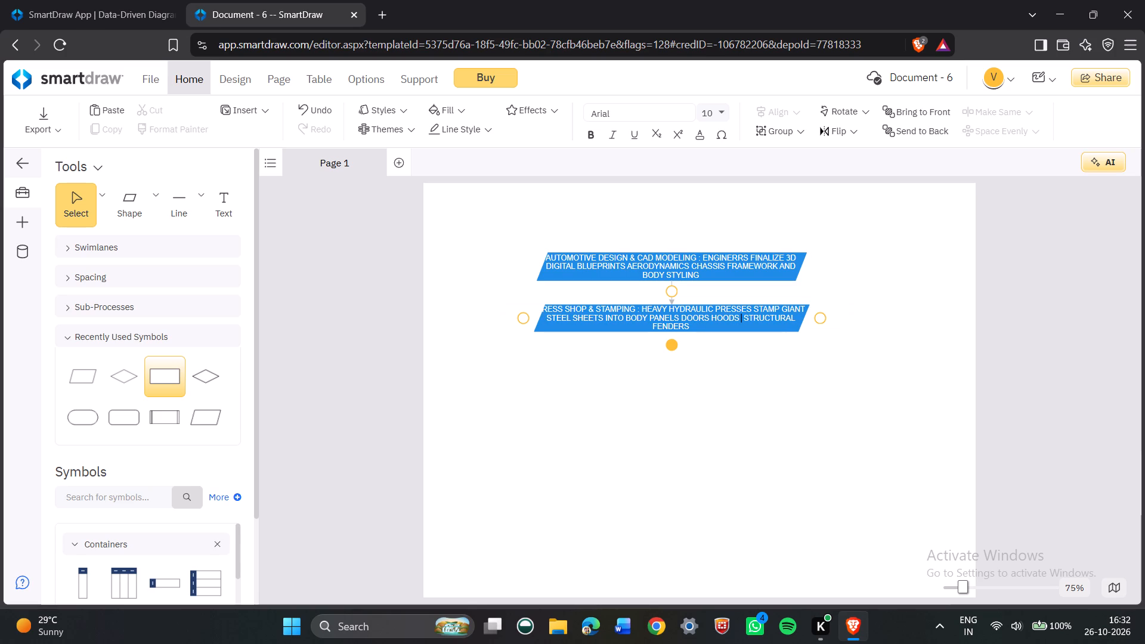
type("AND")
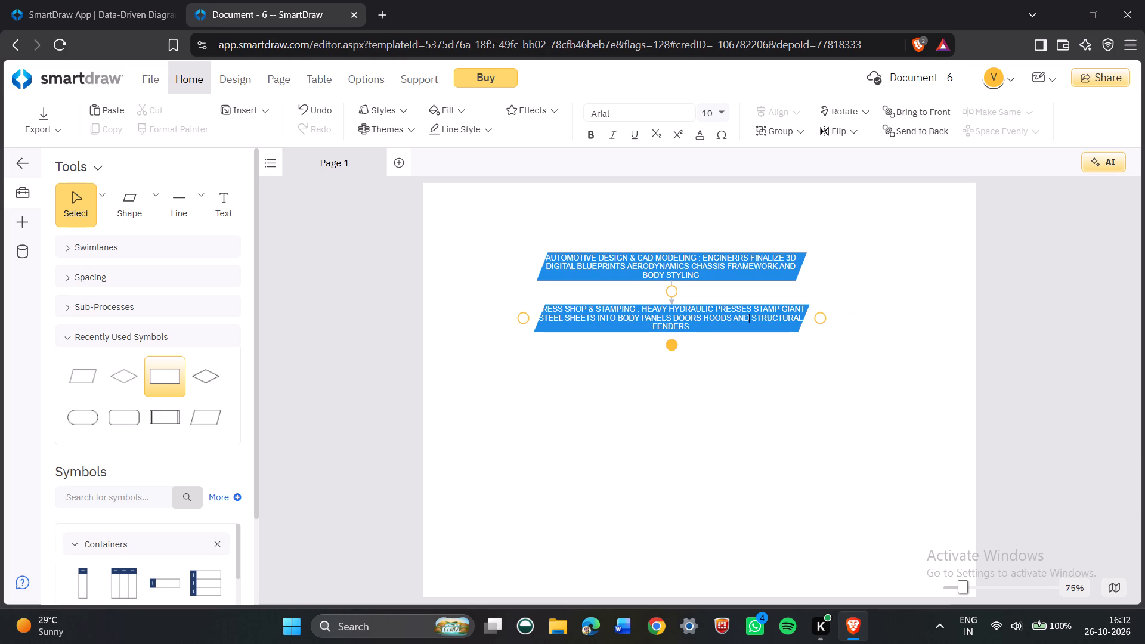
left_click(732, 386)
Adjust the second parallelogram's width so both sides line up with the first parallelogram.
double_click(593, 318)
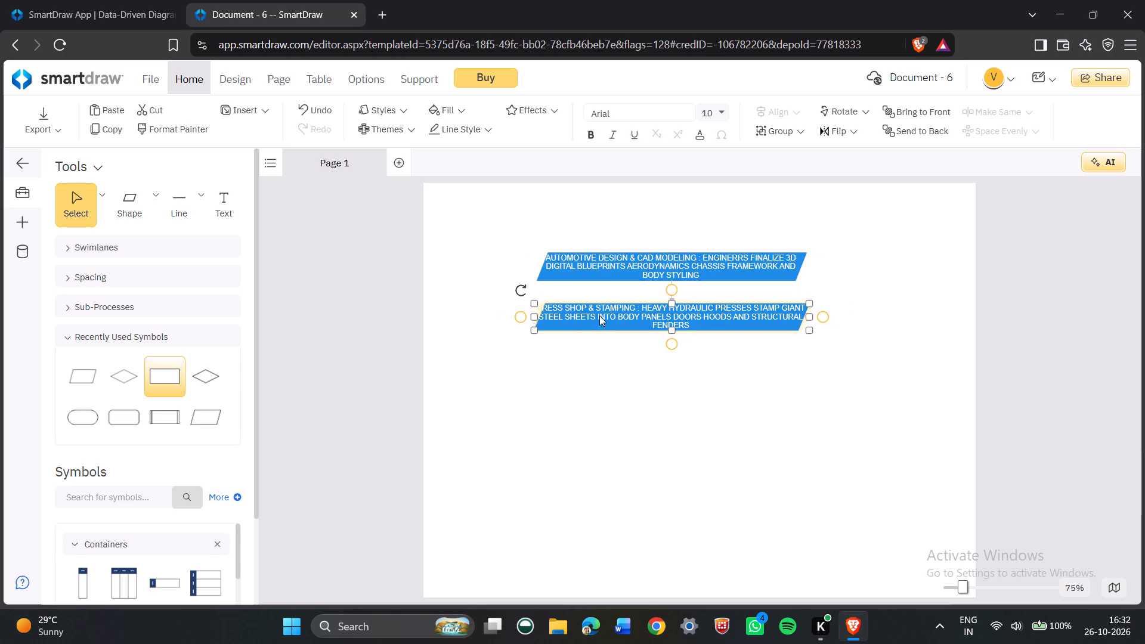
left_click(807, 319)
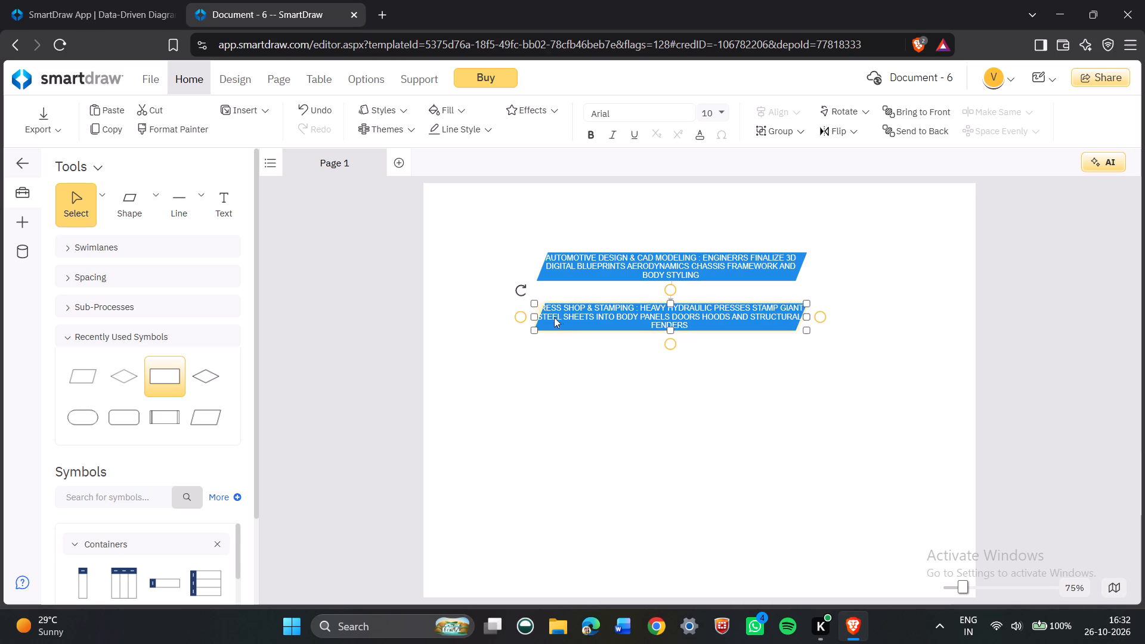
left_click_drag(534, 317, 525, 321)
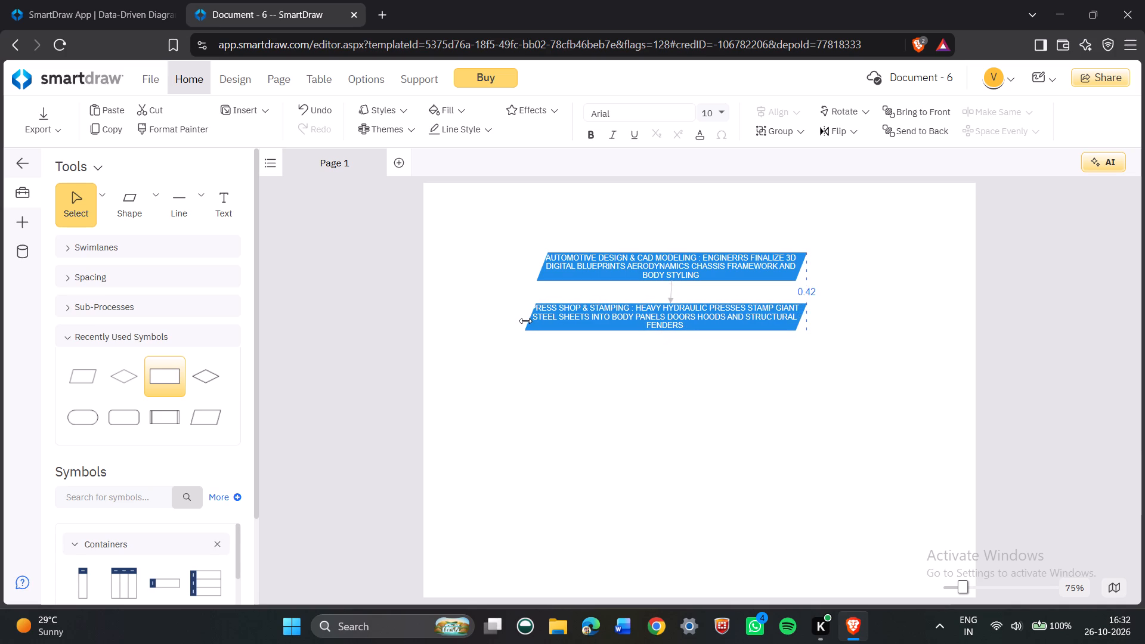
left_click_drag(525, 321, 509, 332)
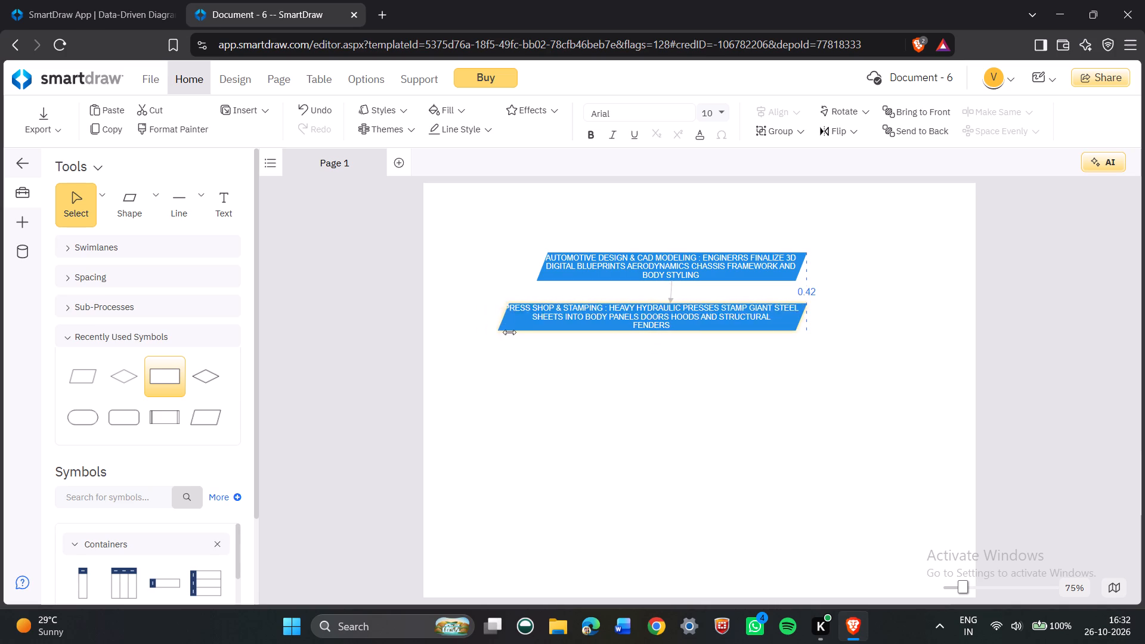
left_click_drag(509, 332, 533, 333)
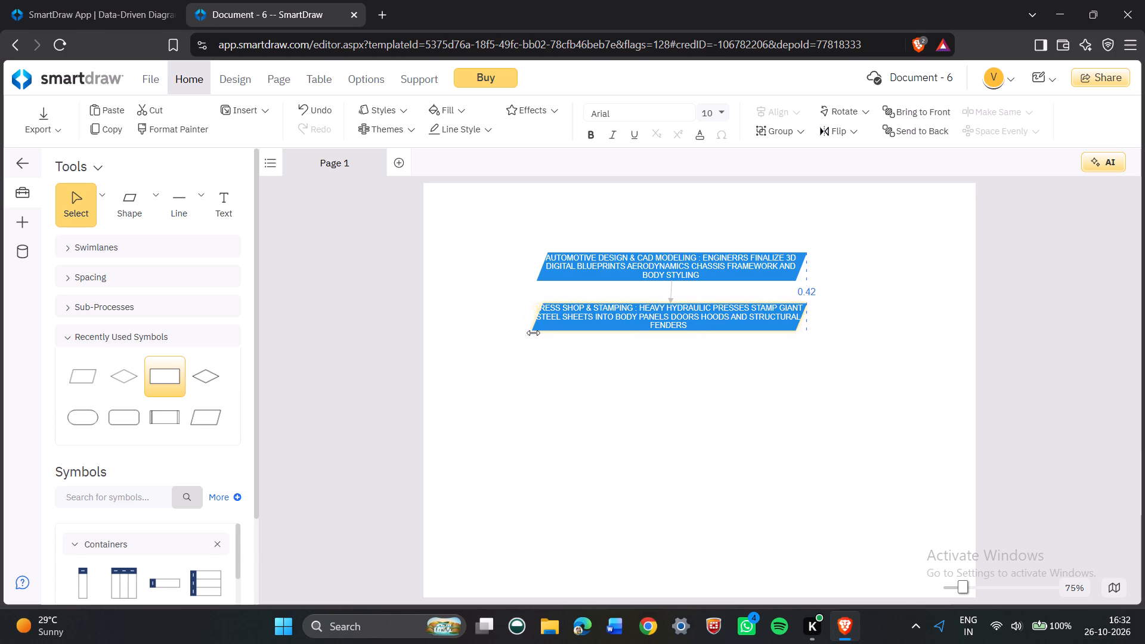
left_click_drag(533, 333, 537, 333)
left_click(550, 402)
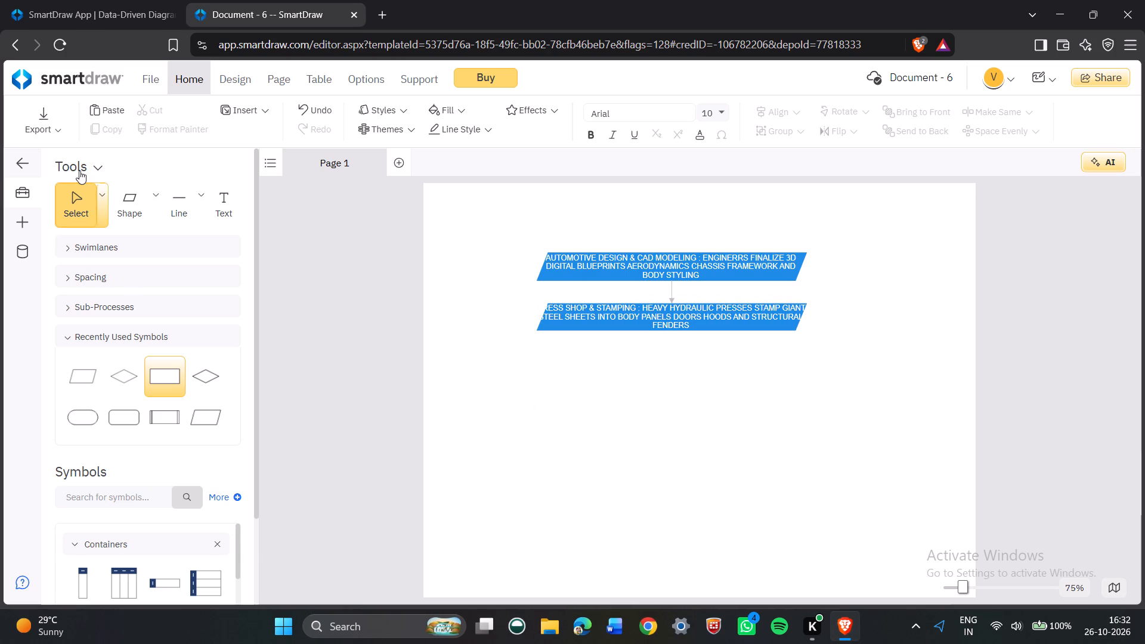
Draw a short vertical connector line downward from the bottom centre of the second parallelogram.
left_click(165, 203)
left_click(169, 206)
left_click_drag(669, 327, 672, 357)
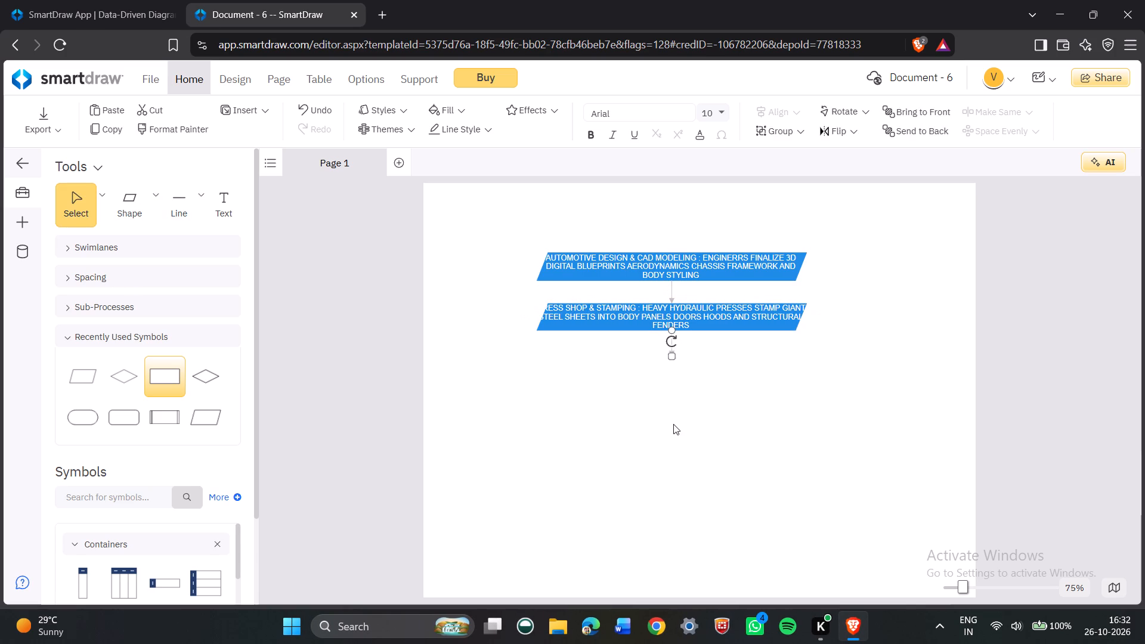
left_click(673, 424)
Place a third parallelogram at the connector's lower end, centred beneath the second, and widen it to match the ones above.
left_click_drag(117, 215, 682, 377)
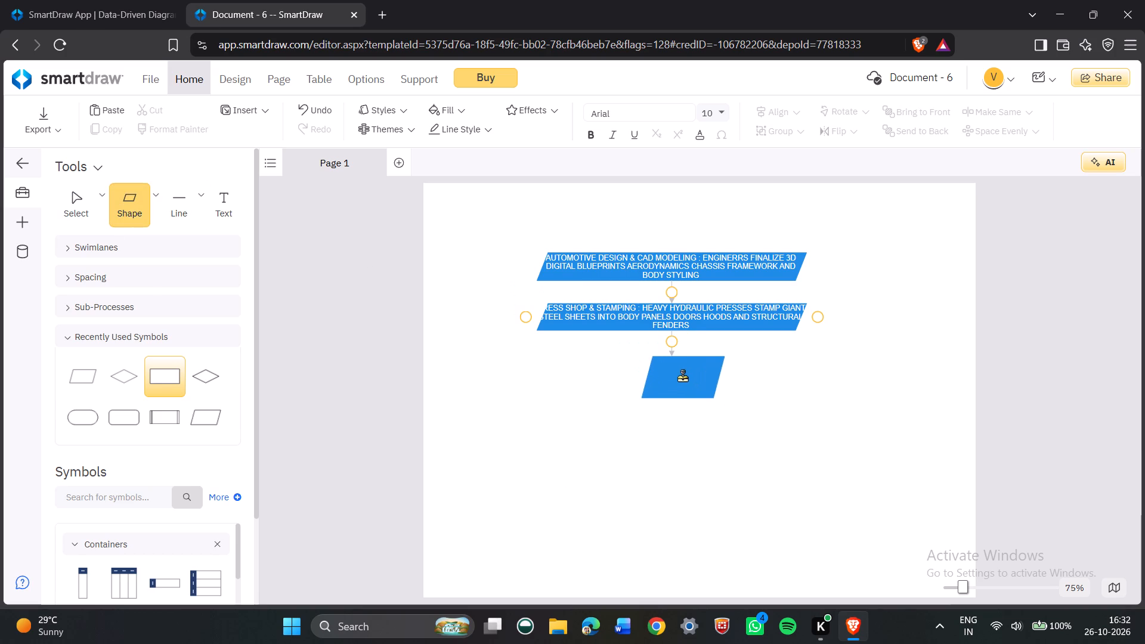
left_click_drag(682, 377, 669, 371)
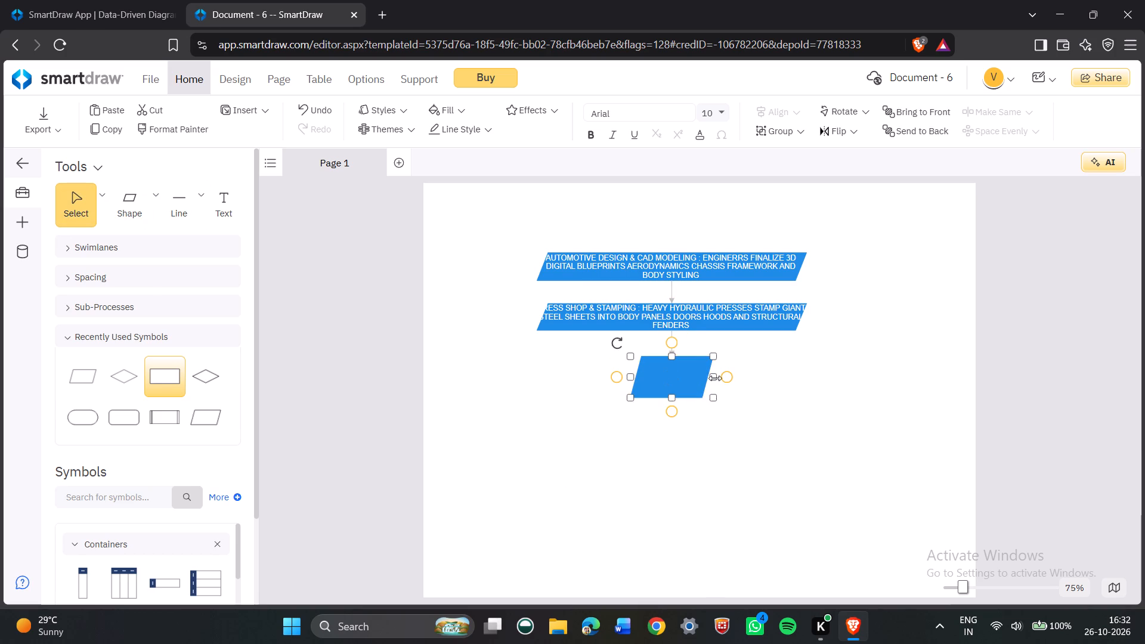
left_click_drag(714, 378, 806, 366)
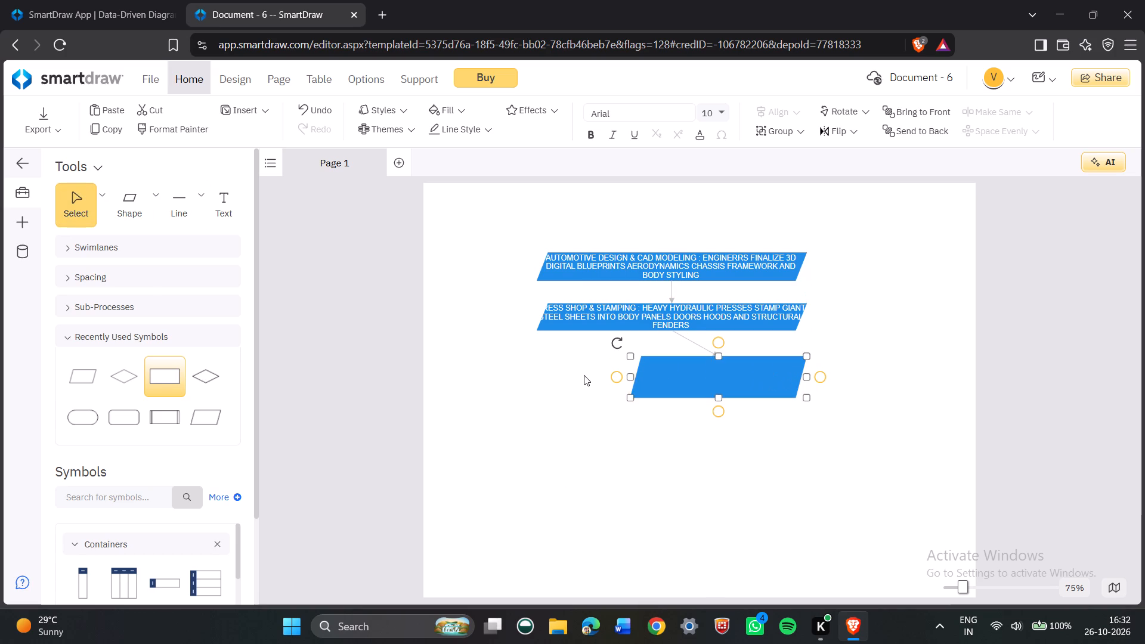
left_click_drag(630, 376, 537, 389)
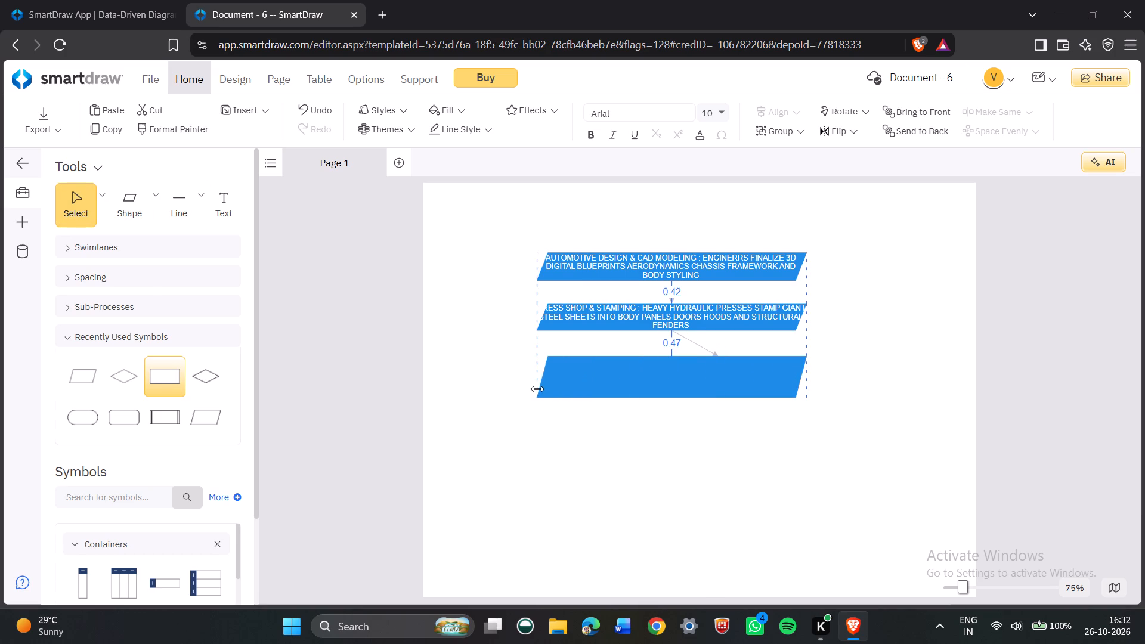
left_click_drag(537, 389, 539, 390)
Start the third parallelogram's label with "BODY-IN-WHITE (BIW) WELDING :".
left_click(228, 209)
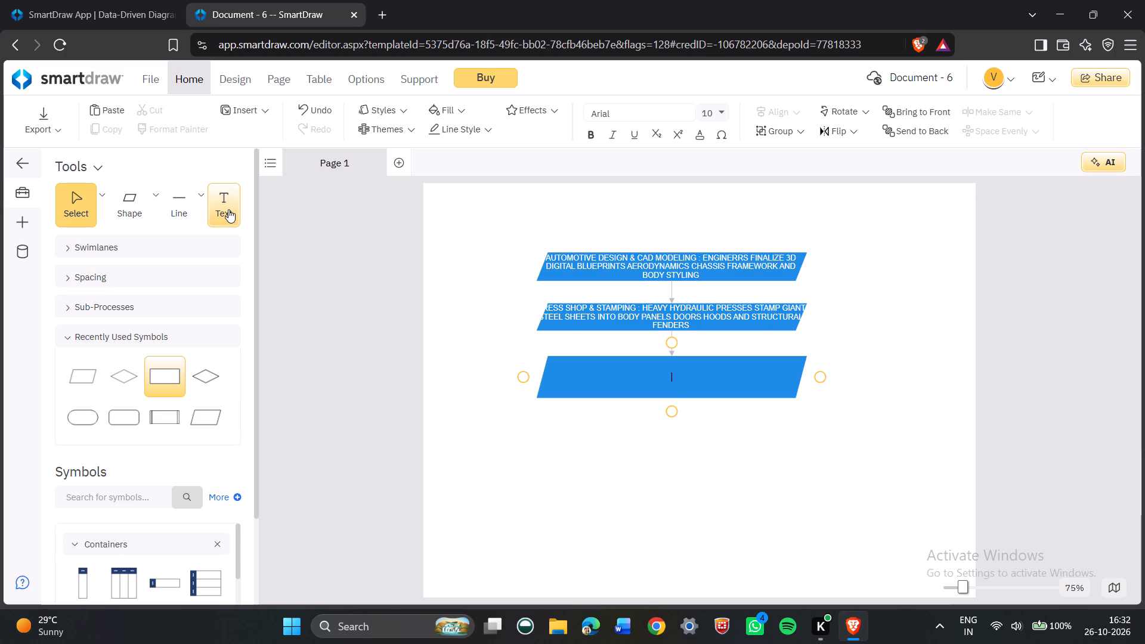
type("BODY")
key("minus")
type("IN-WHITE")
key("space")
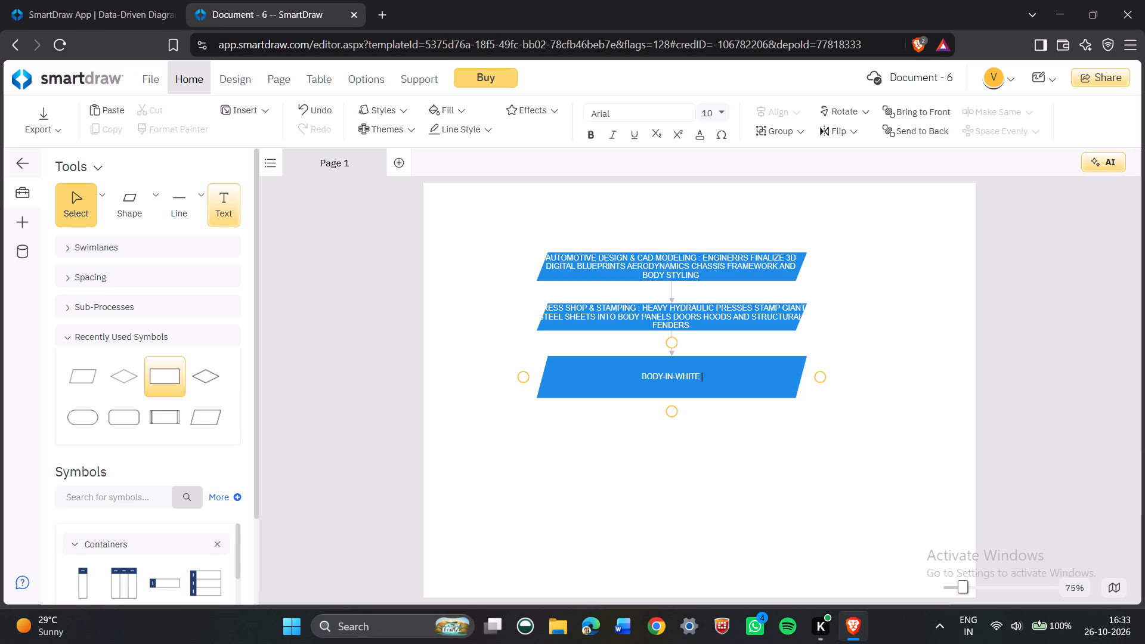
key("shift+parenleft")
key("b")
type("IW")
type(") W")
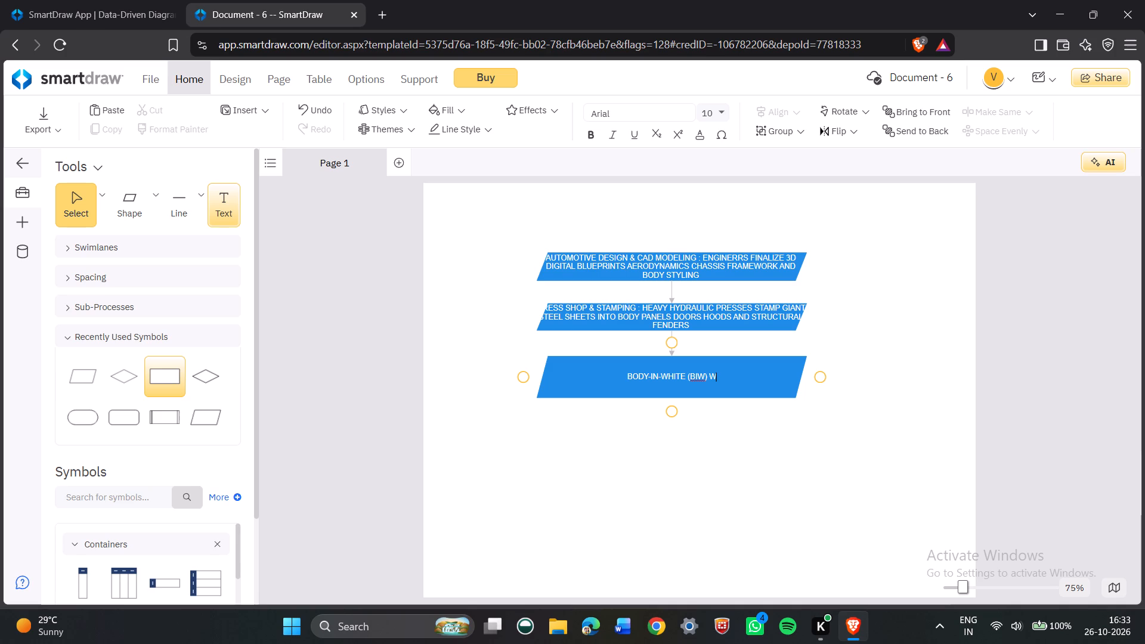
type("ELDING")
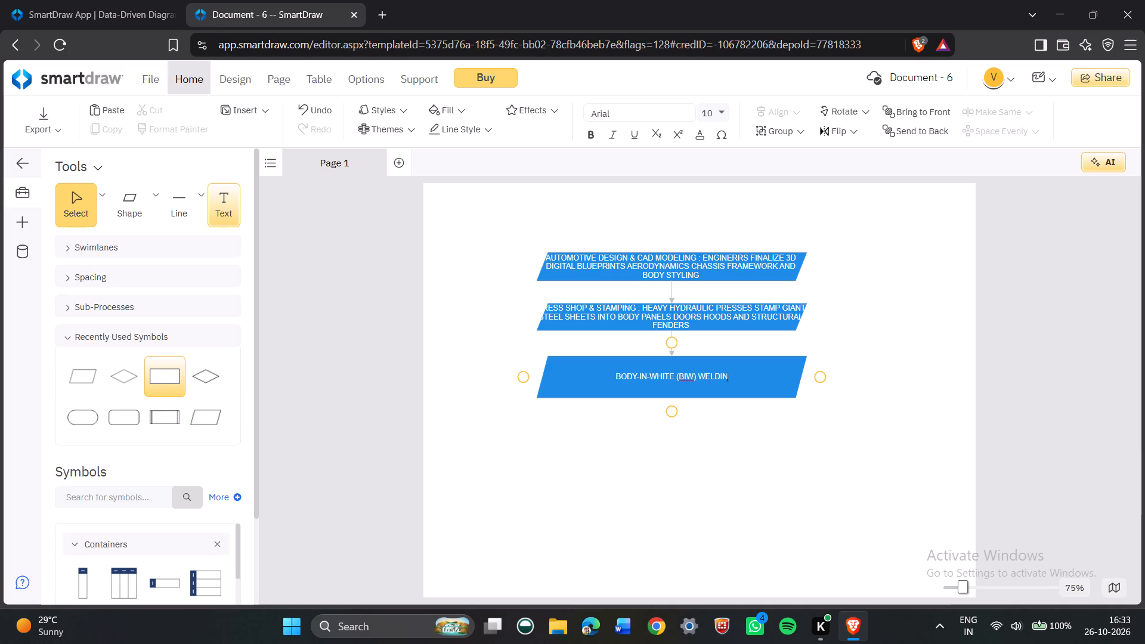
key("space")
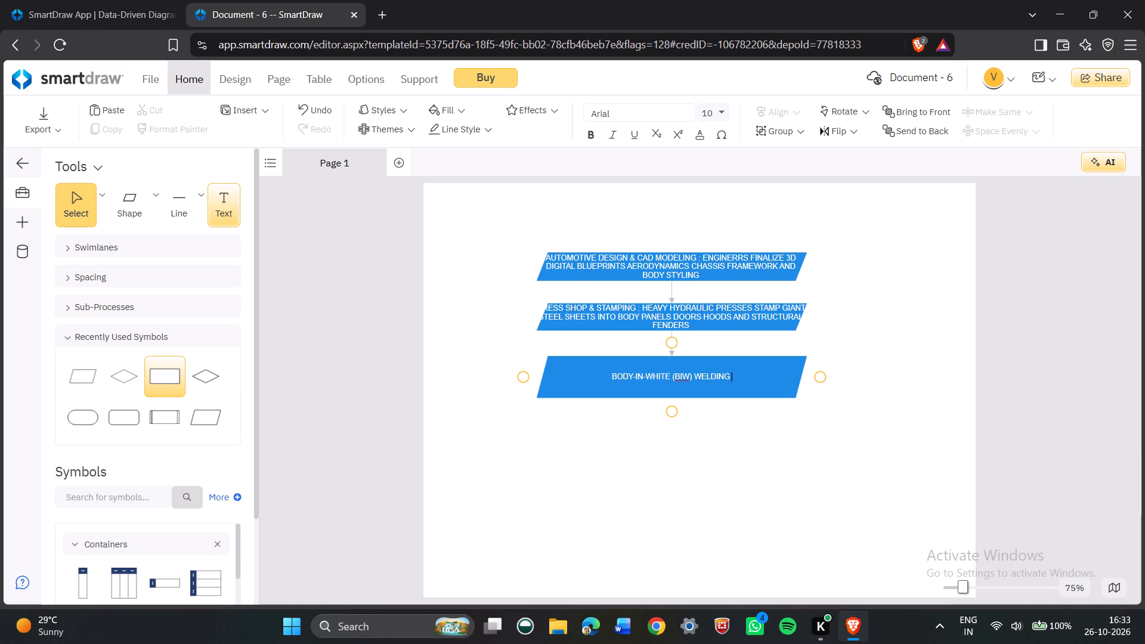
type(":")
key("space")
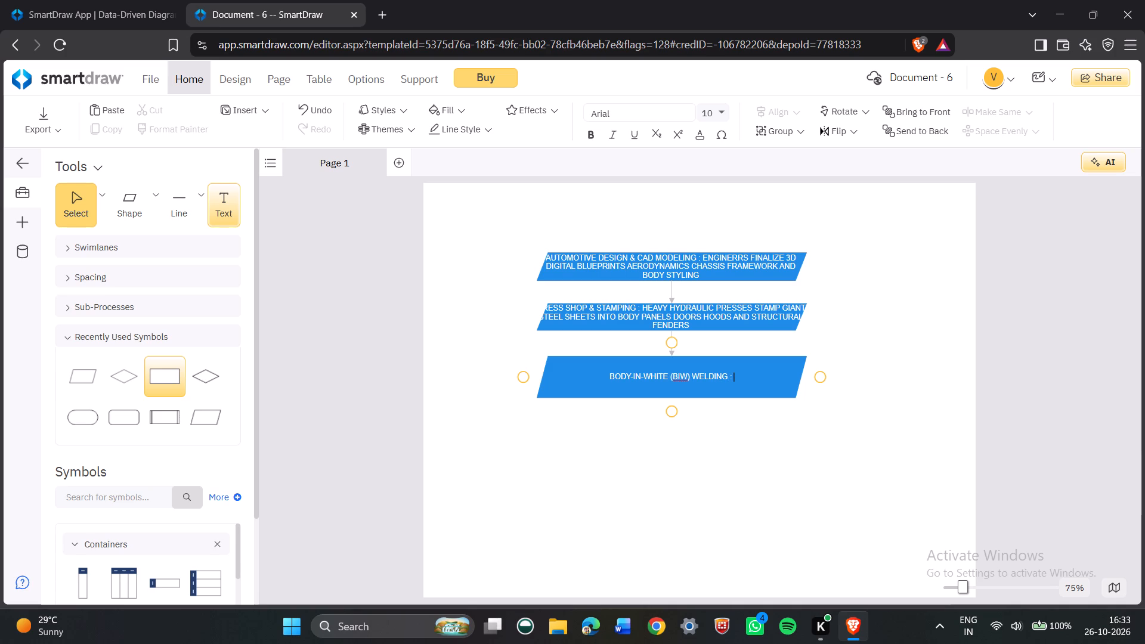
Continue the third parallelogram's label after the welding title with "AUTOMATED ROBOTIC ARMS WELD METAL PANELS".
type("AUTOMATED")
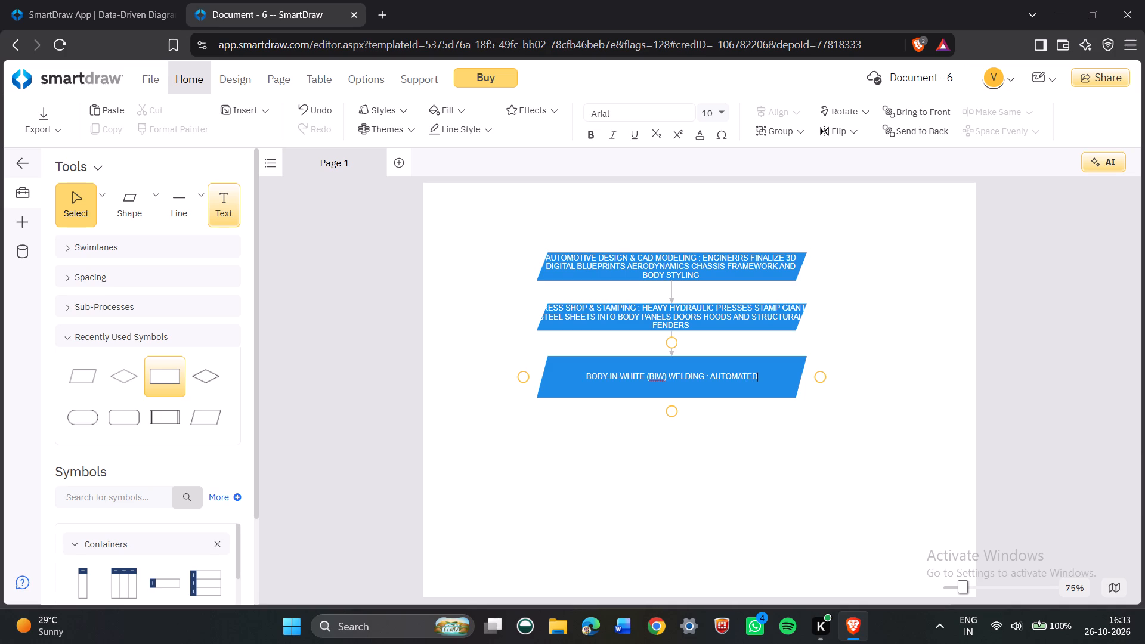
key("space")
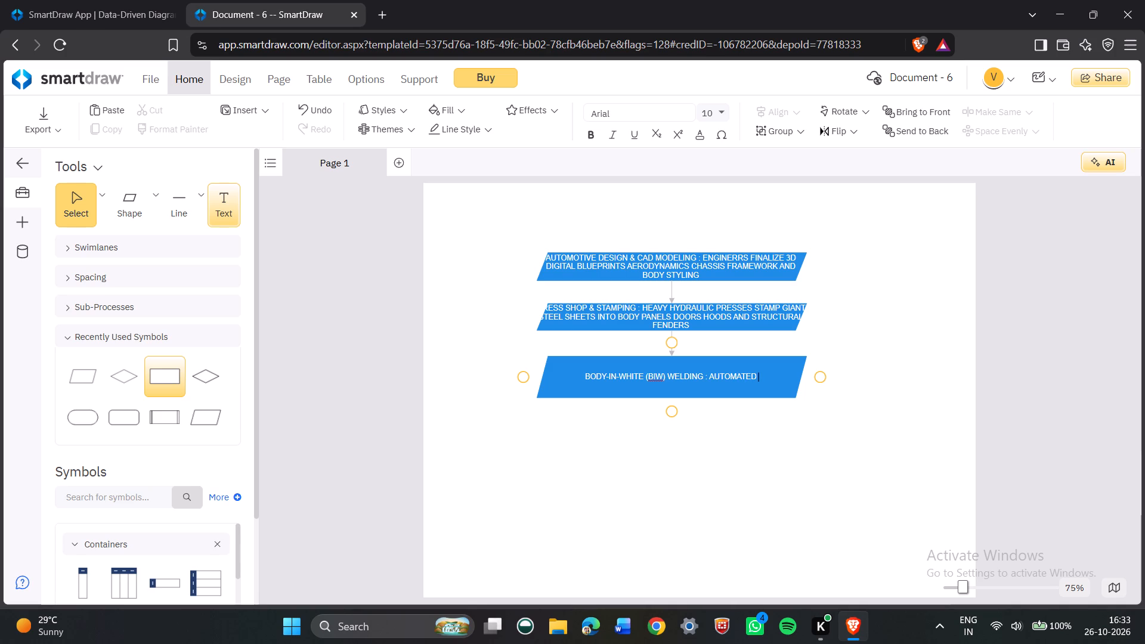
type("ROBO")
type("TIC ARMS")
key("space")
type("WELD METAL")
key("space")
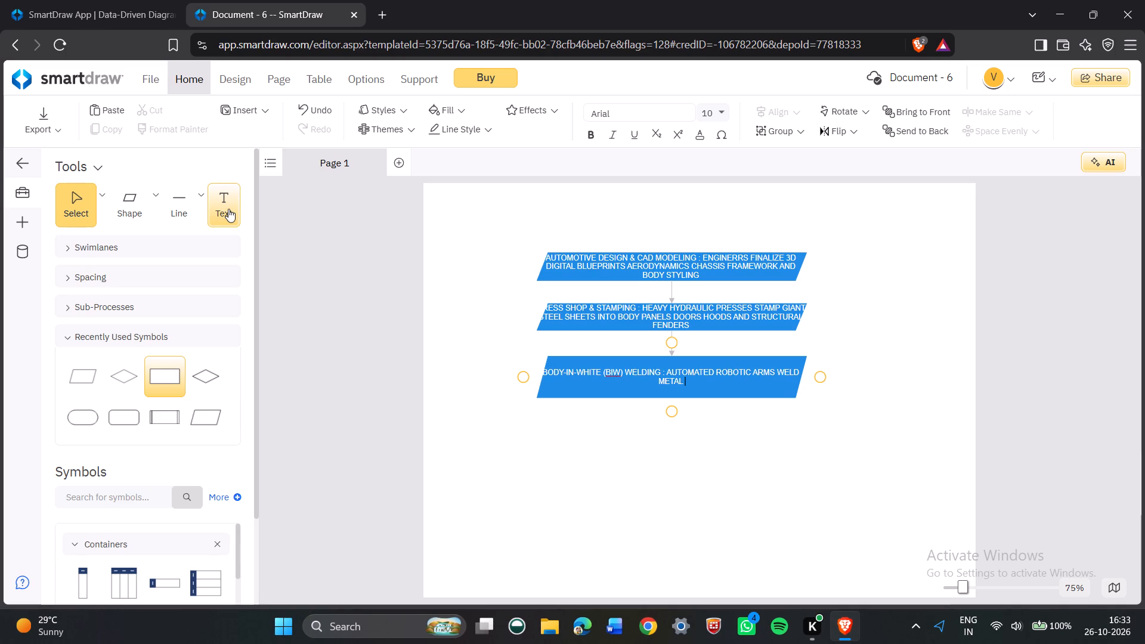
key("n")
key("BackSpace")
type("PANELS")
key("space")
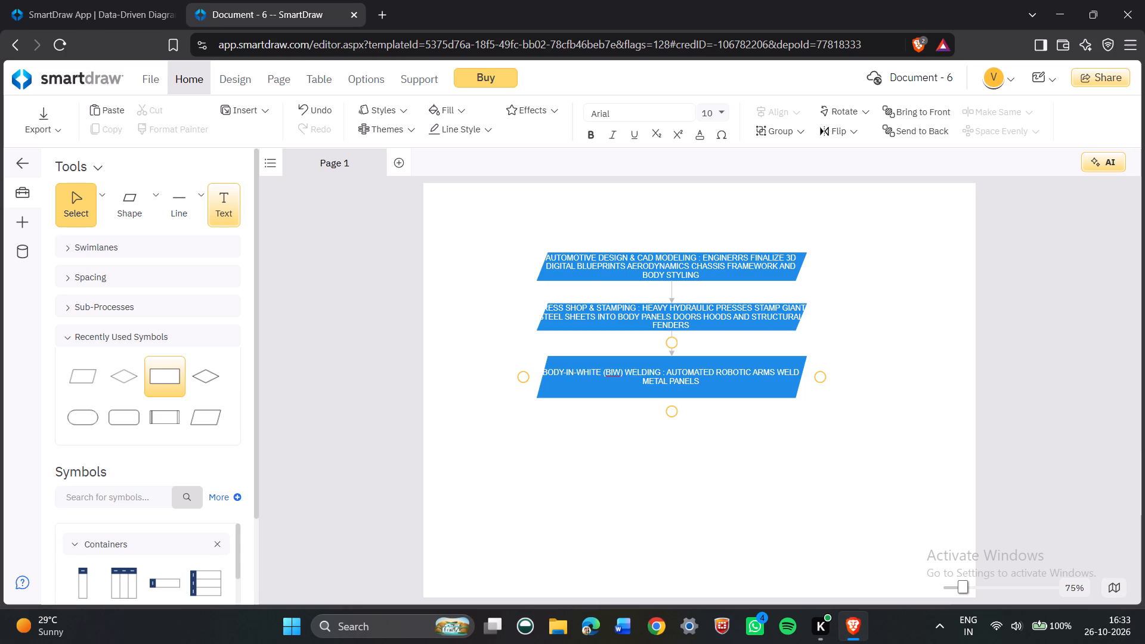
Extend the third parallelogram's label with "TOGETHER TO FORM THE SKELETAL SHELL".
type("TOGE")
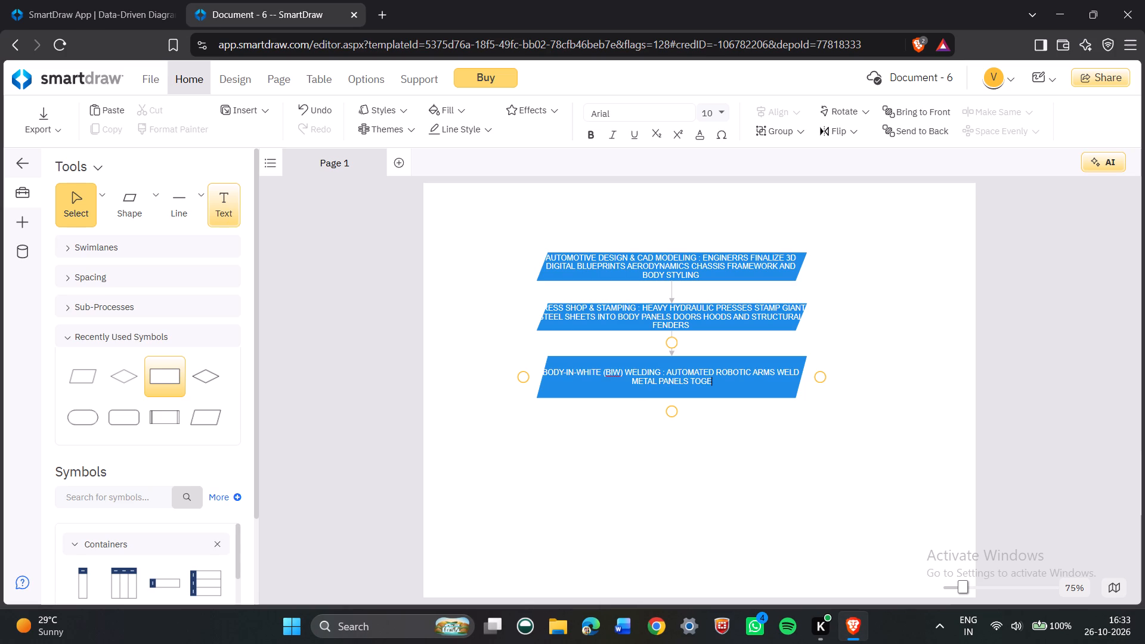
type("THER TO FRO")
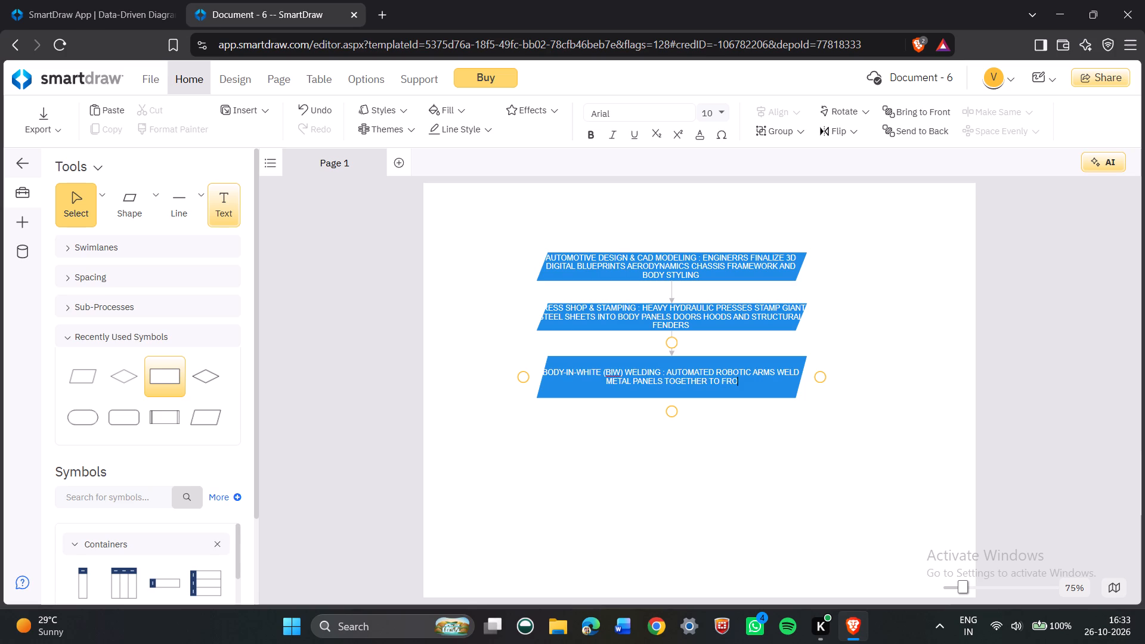
key("BackSpace")
key("BackSpace")
type("ORM")
key("space")
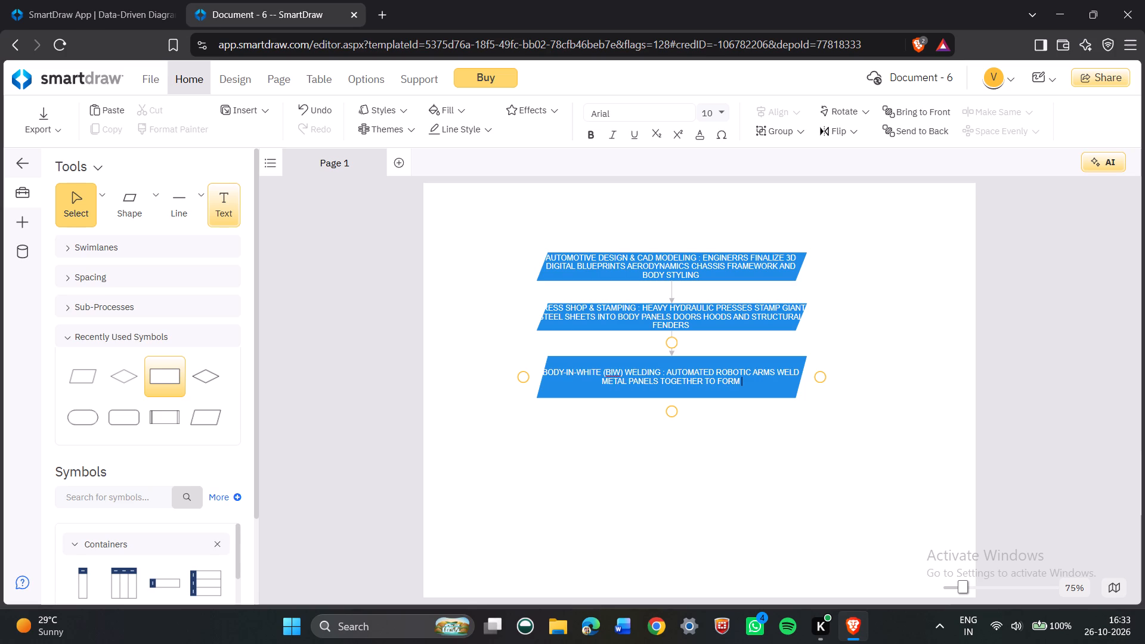
type("THE")
key("space")
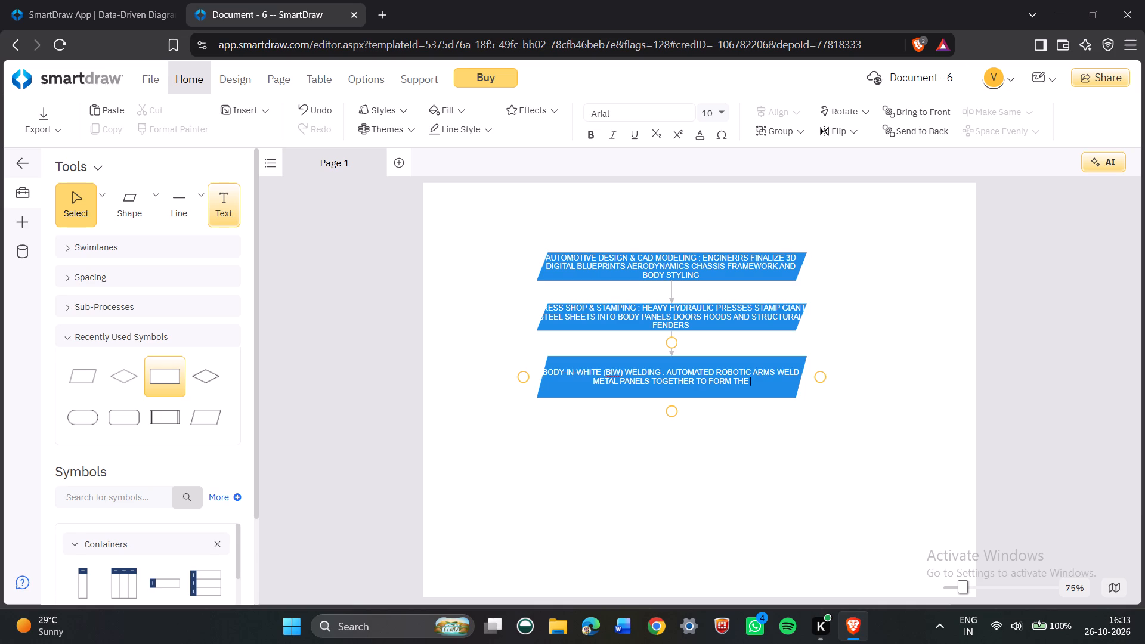
type("SKE")
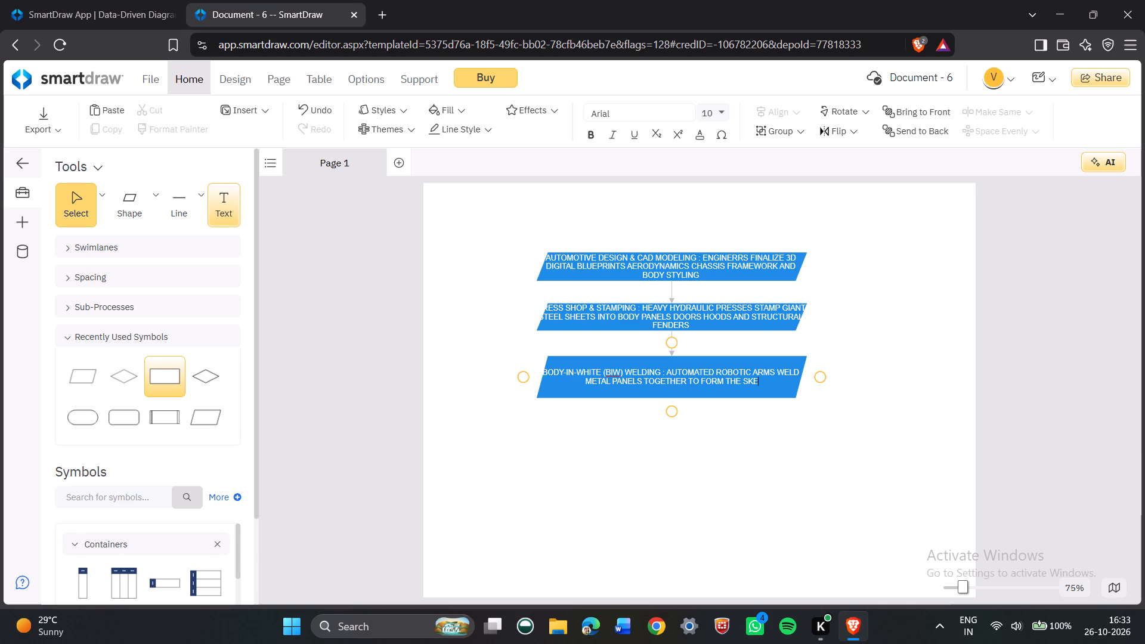
key("t")
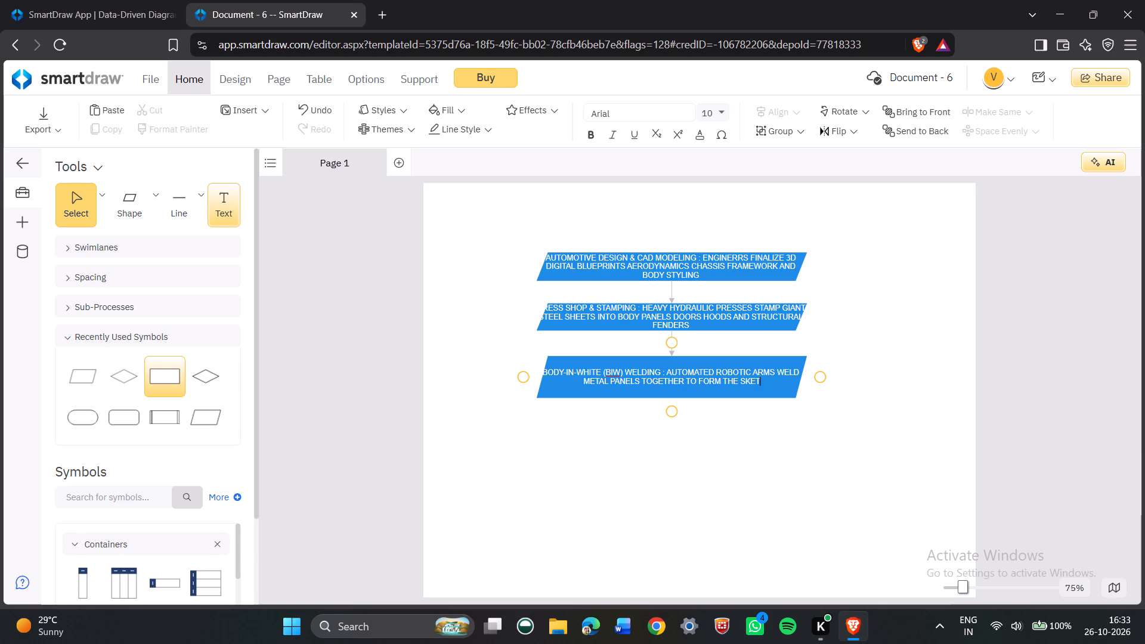
key("BackSpace")
type("LE")
type("TAL")
key("space")
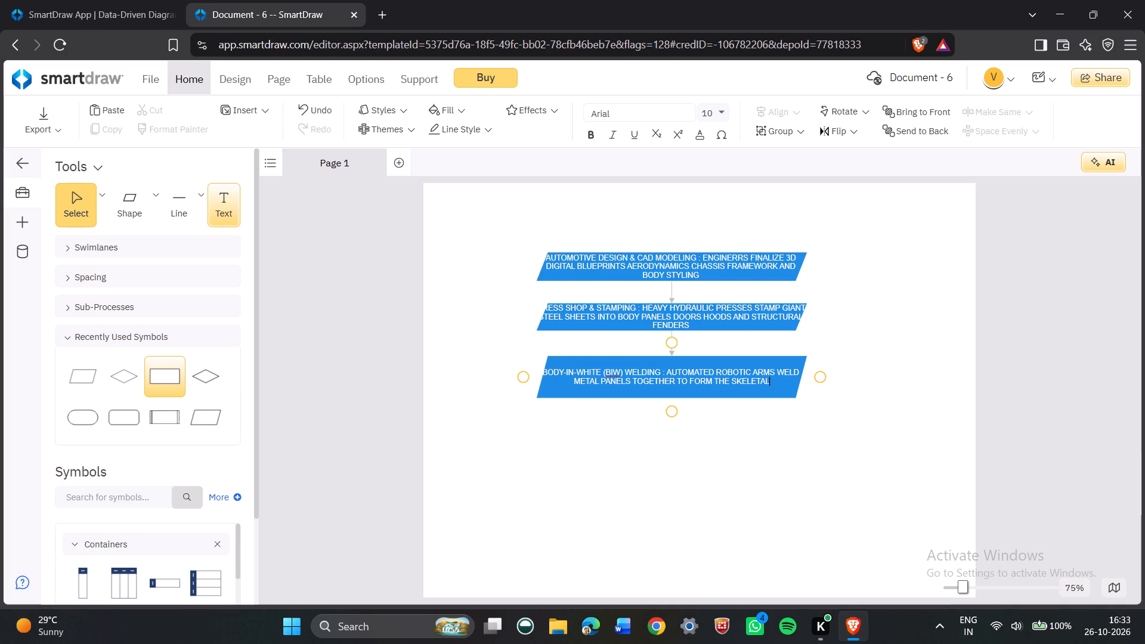
type("SHELL")
key("space")
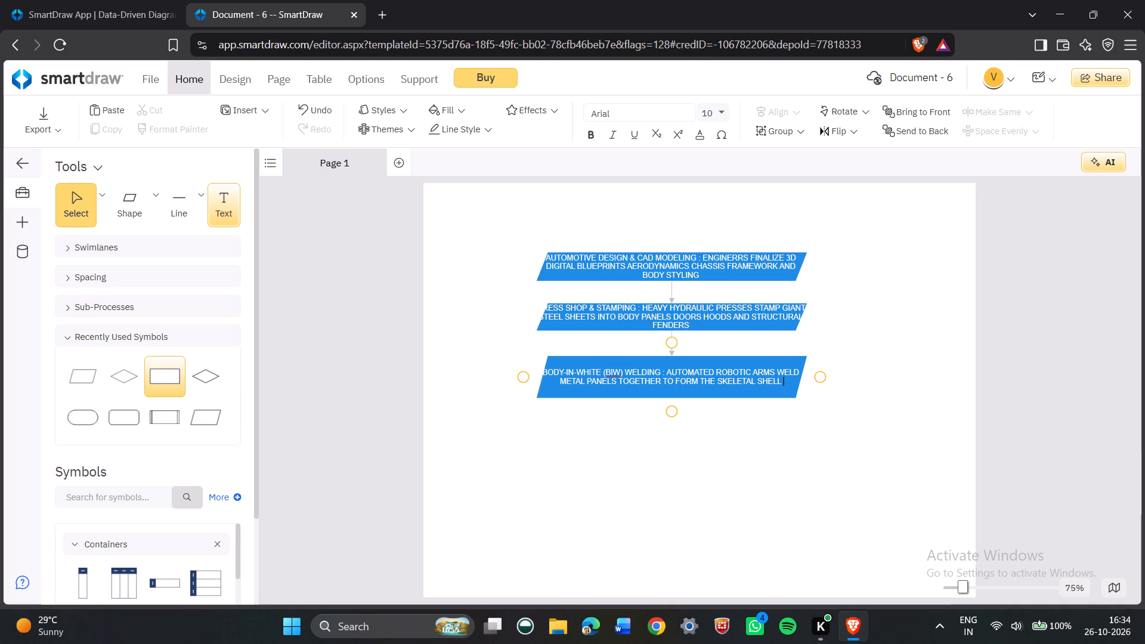
Finish the third parallelogram's label with "FRAMEWORK OF THE VEHICLE".
type("FRAMEWORK")
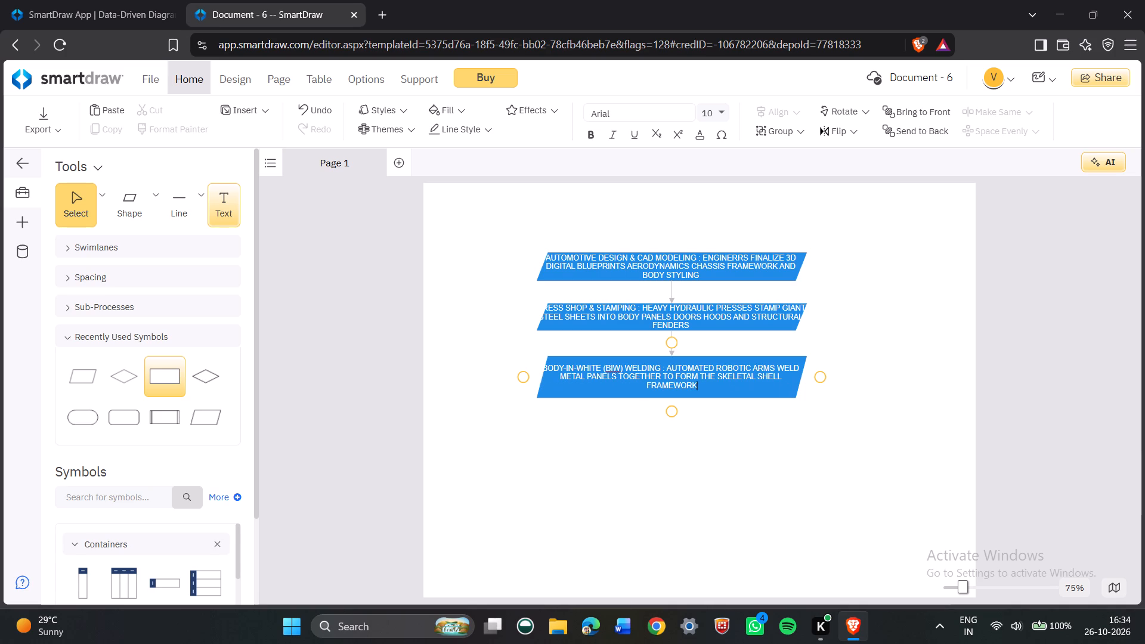
key("space")
type("OF THEE")
key("space")
key("BackSpace")
key("BackSpace")
key("space")
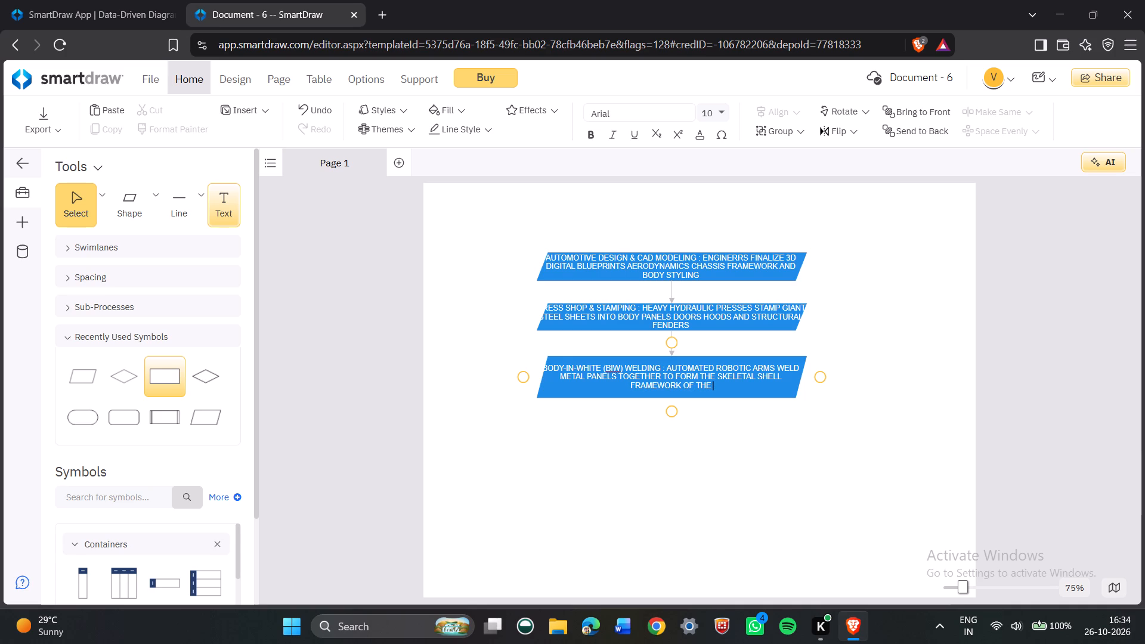
type("VEHICLE")
key("space")
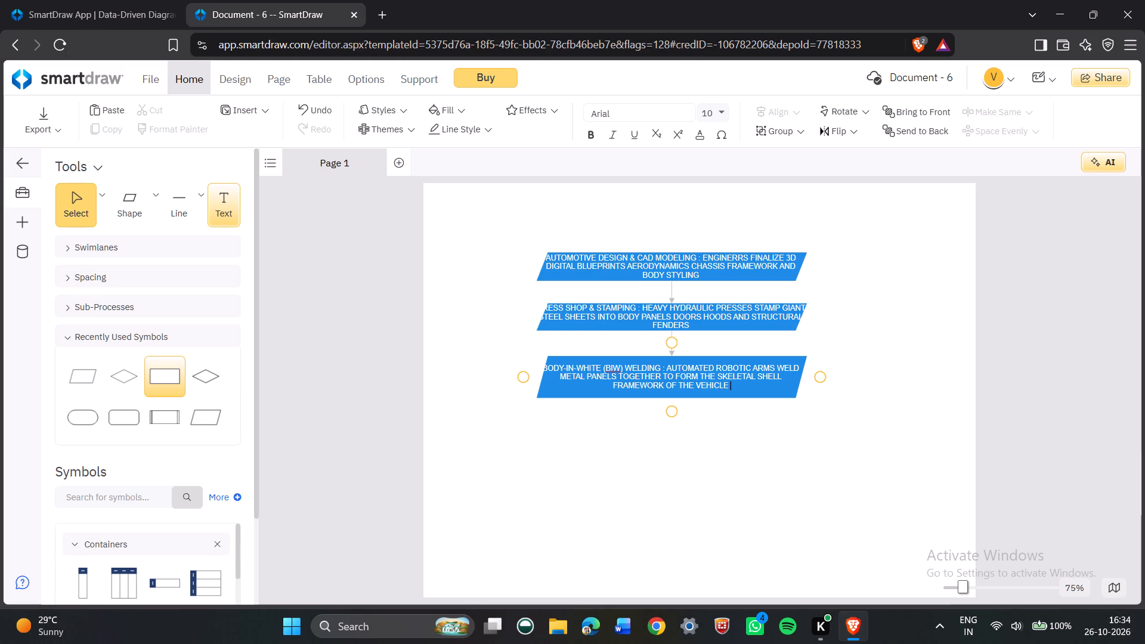
left_click(605, 463)
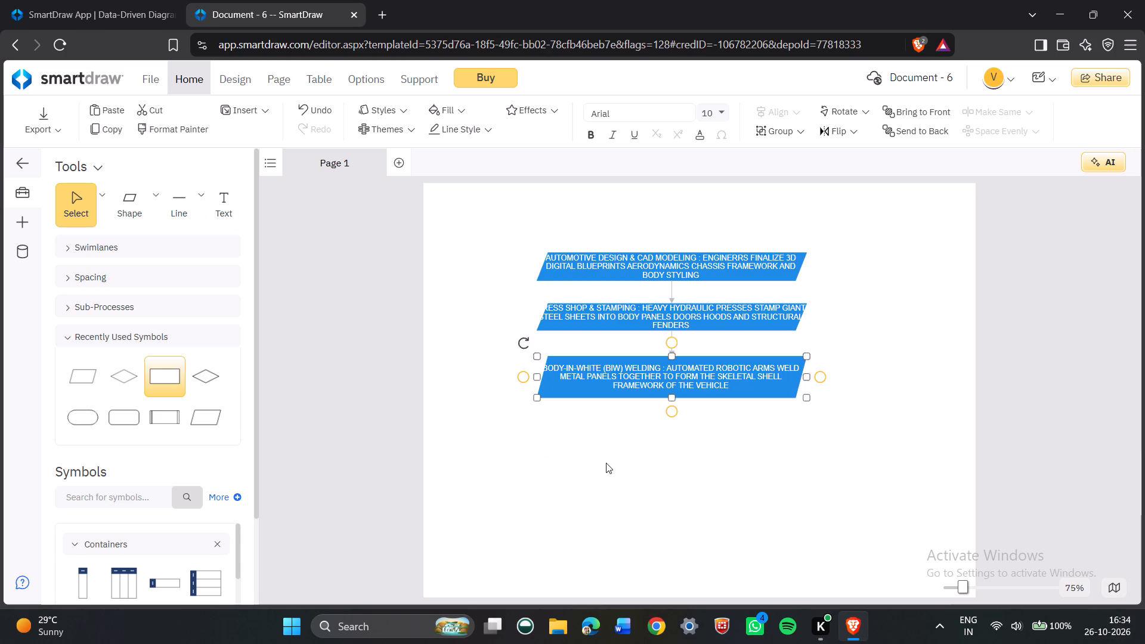
Reduce the third parallelogram's height to match the two above, keeping its sides aligned with theirs.
left_click(620, 391)
left_click_drag(669, 398, 661, 381)
left_click(803, 368)
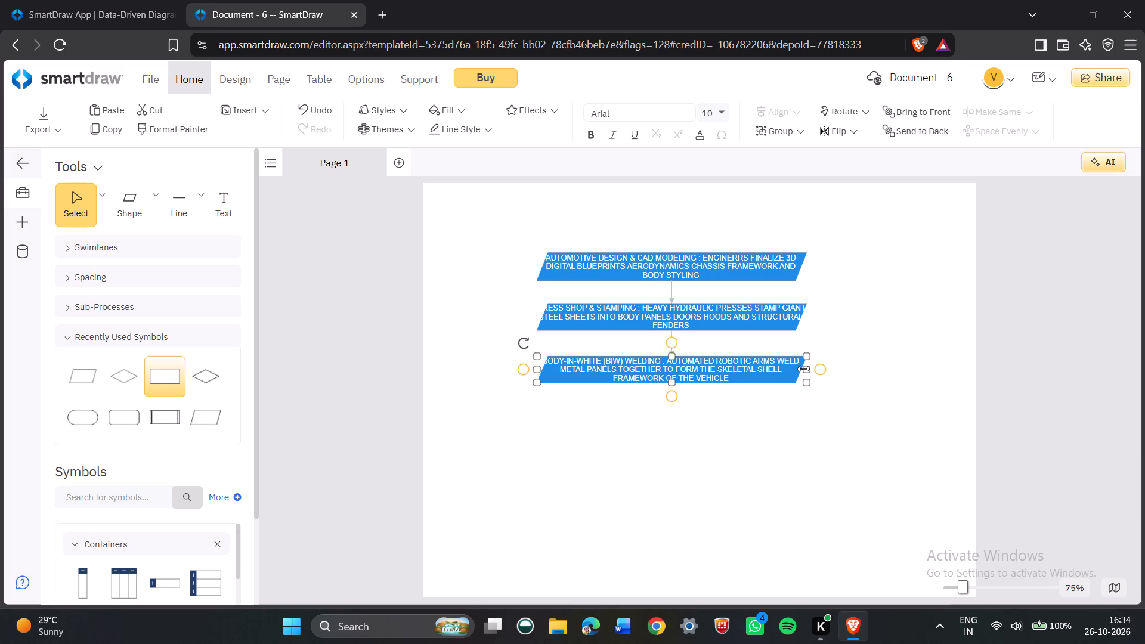
left_click(806, 370)
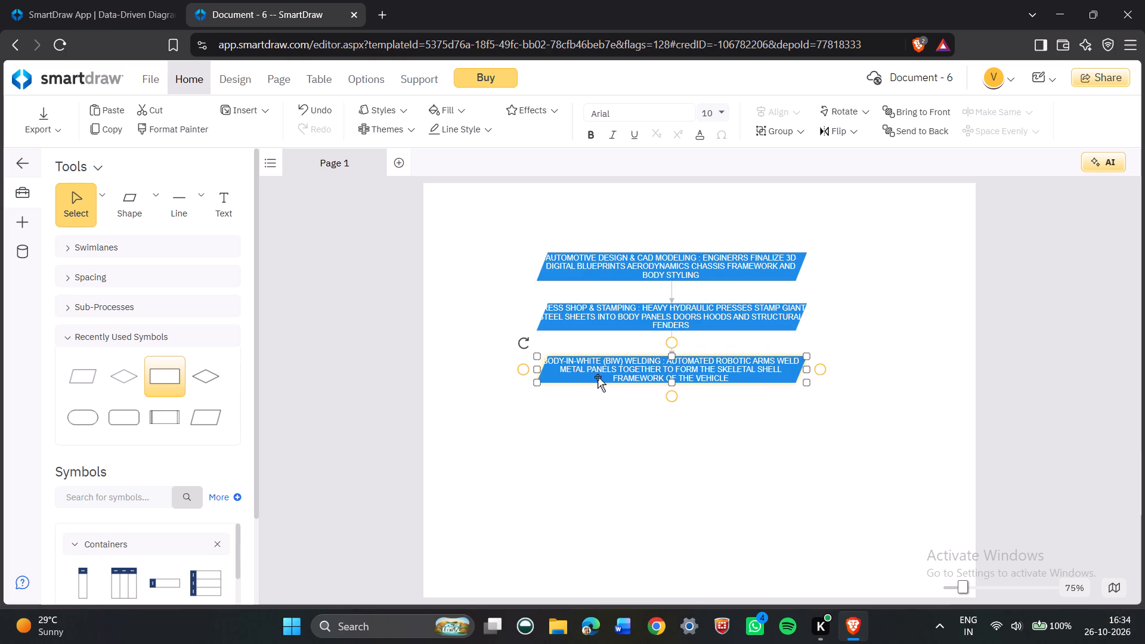
left_click(536, 368)
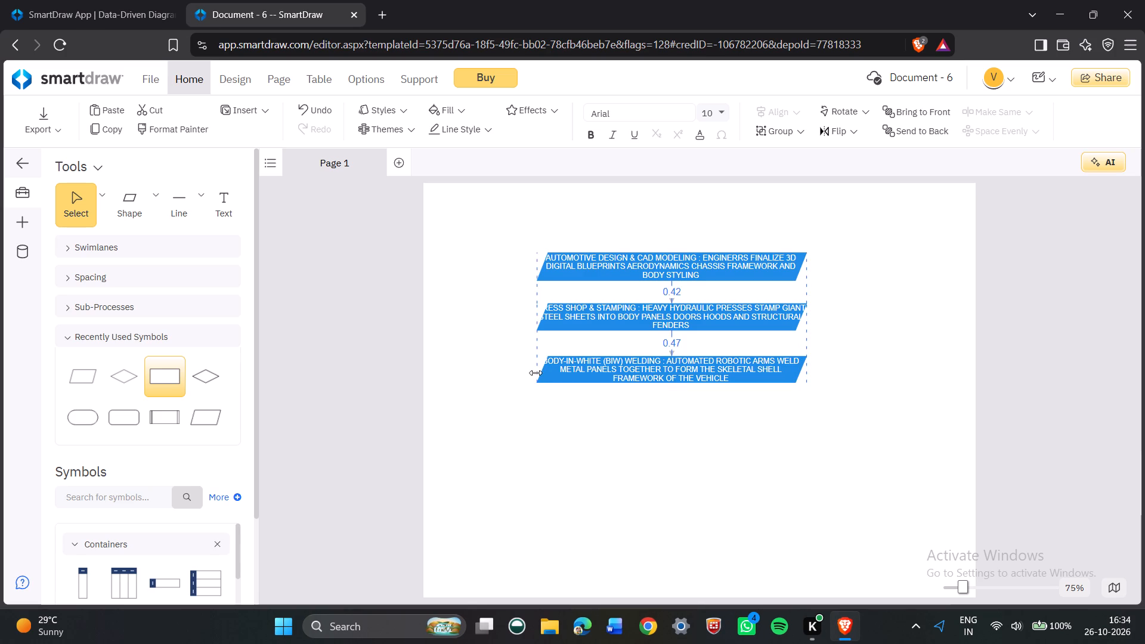
left_click(540, 438)
Tighten the vertical gaps by moving the third parallelogram up and the first one slightly down toward the second.
scroll(540, 438, "down", 2)
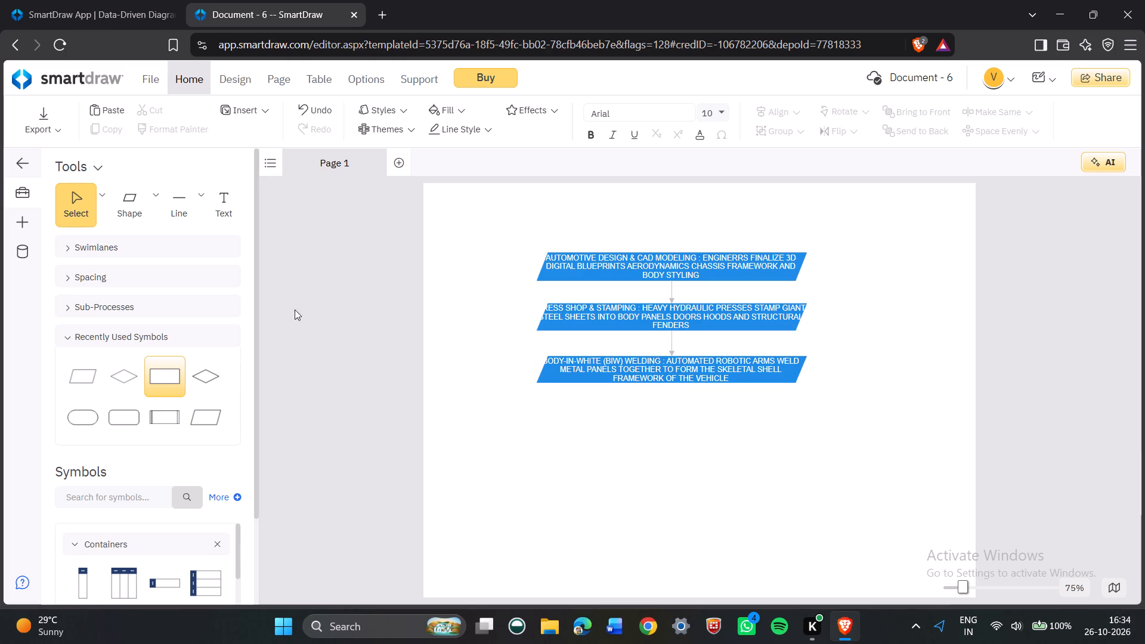
left_click_drag(623, 376, 621, 363)
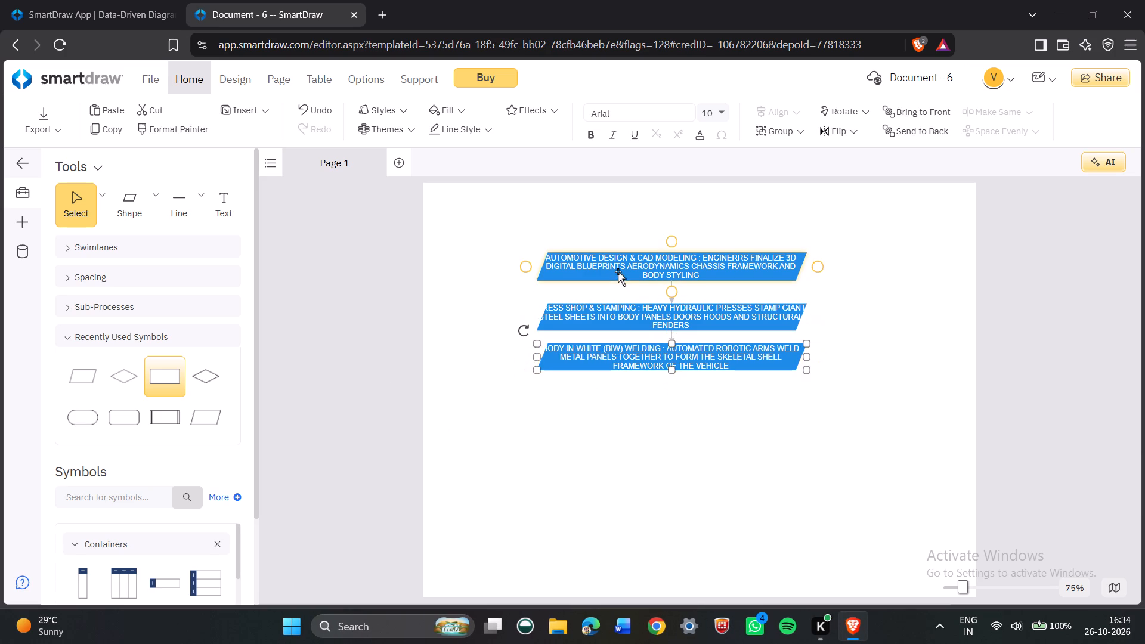
left_click_drag(618, 271, 620, 278)
left_click(627, 472)
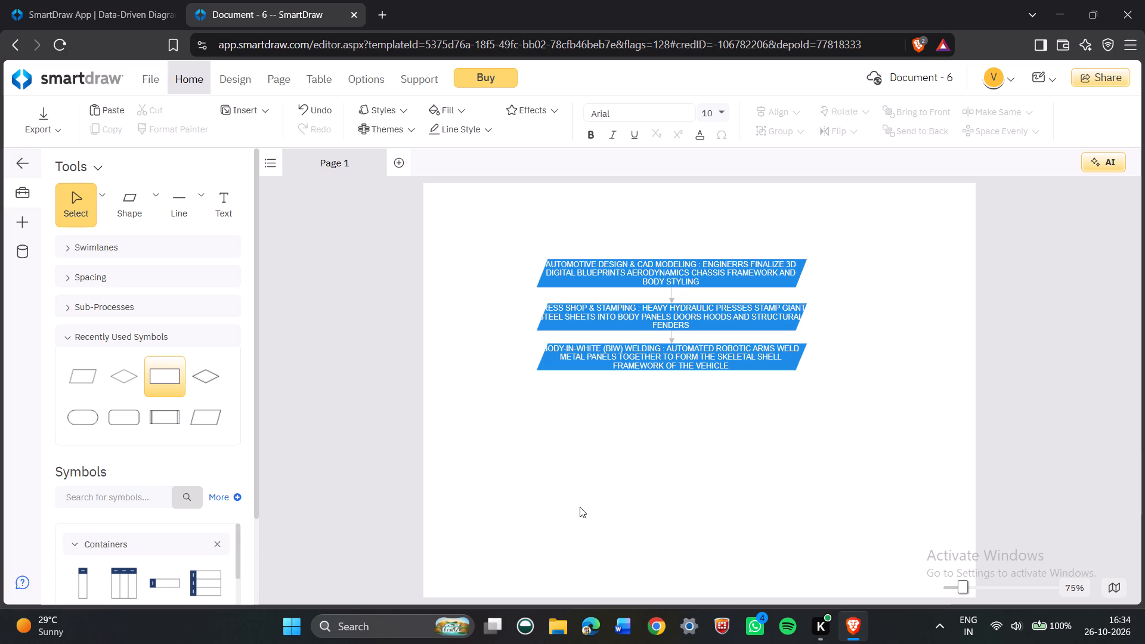
Draw a short vertical connector line downward from the bottom centre of the third parallelogram.
double_click(177, 213)
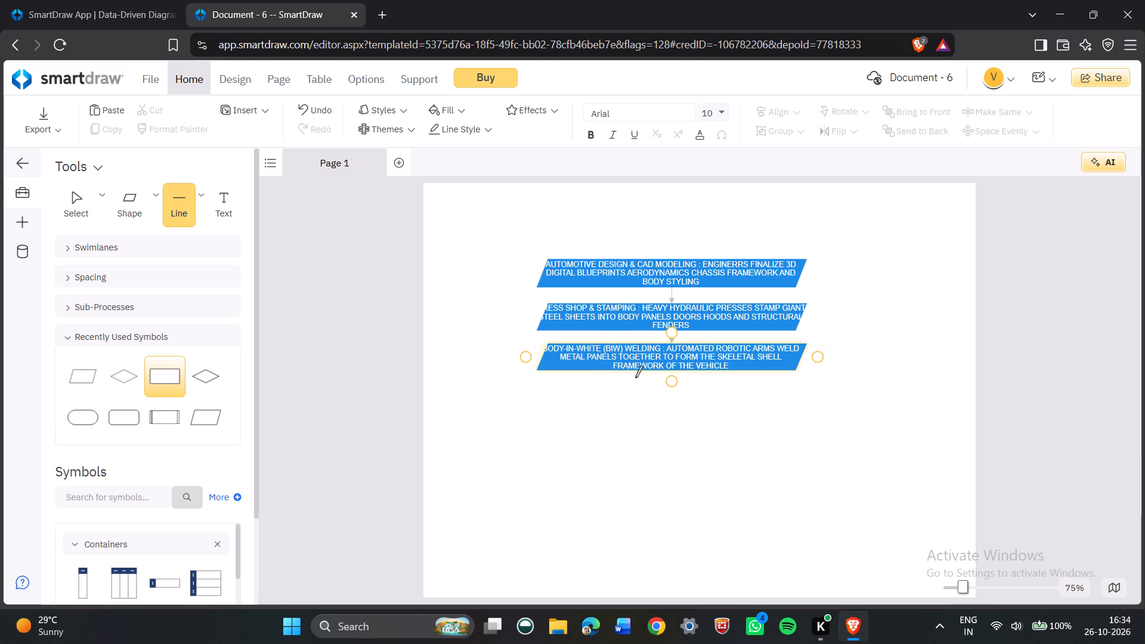
left_click_drag(672, 368, 674, 397)
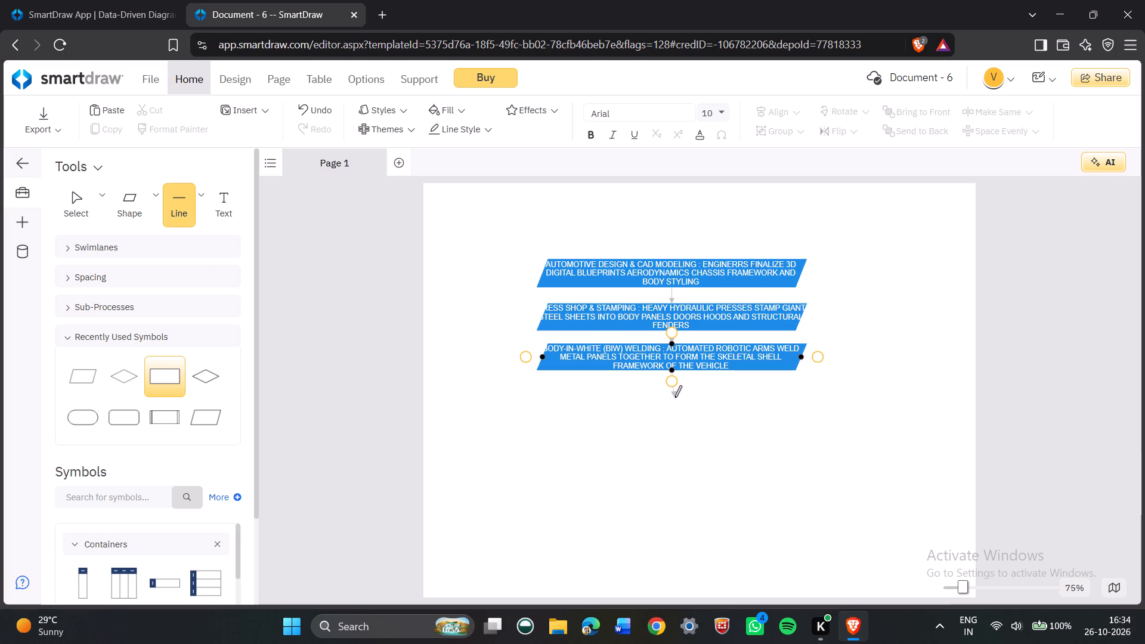
left_click_drag(674, 397, 673, 393)
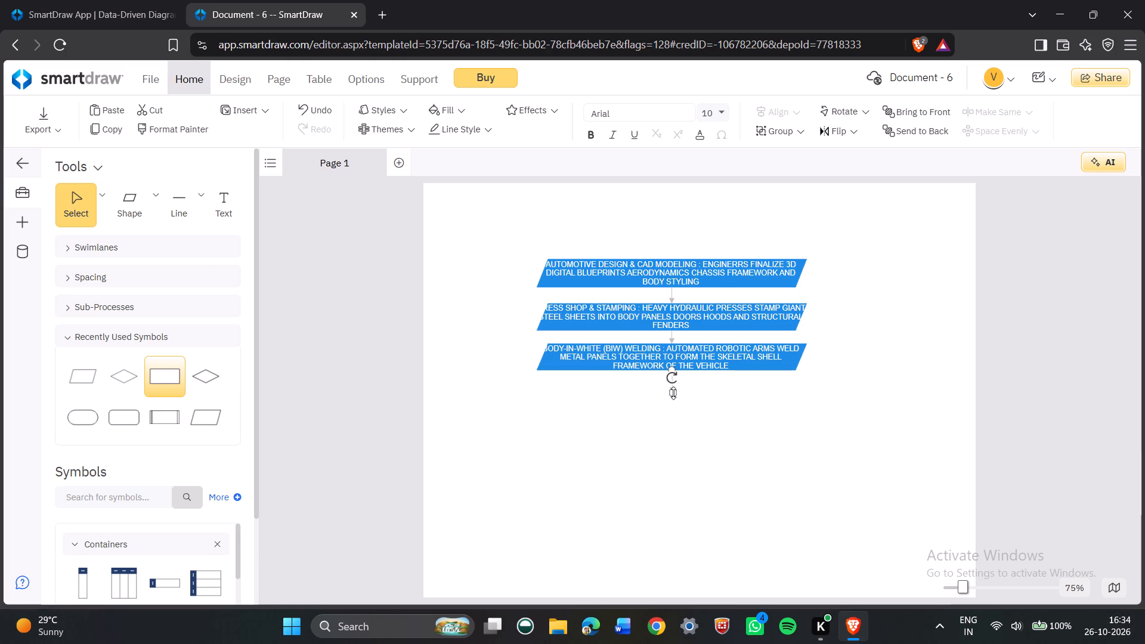
left_click(558, 426)
Place a fourth parallelogram at the connector's lower end and widen both sides to match the ones above.
left_click_drag(143, 199, 231, 217)
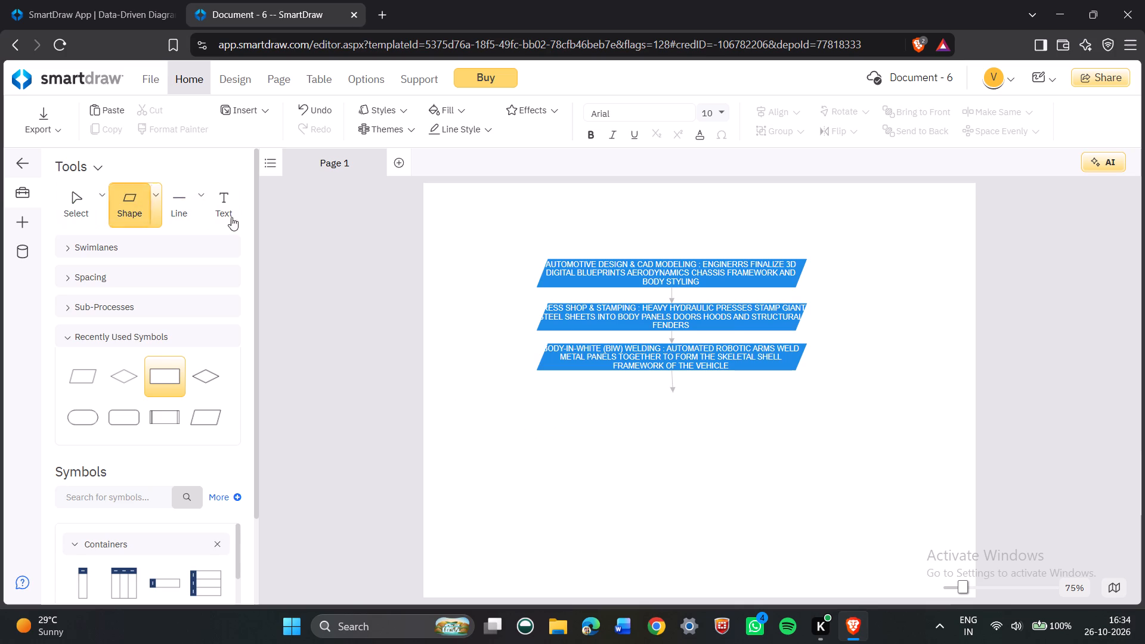
left_click_drag(231, 217, 673, 411)
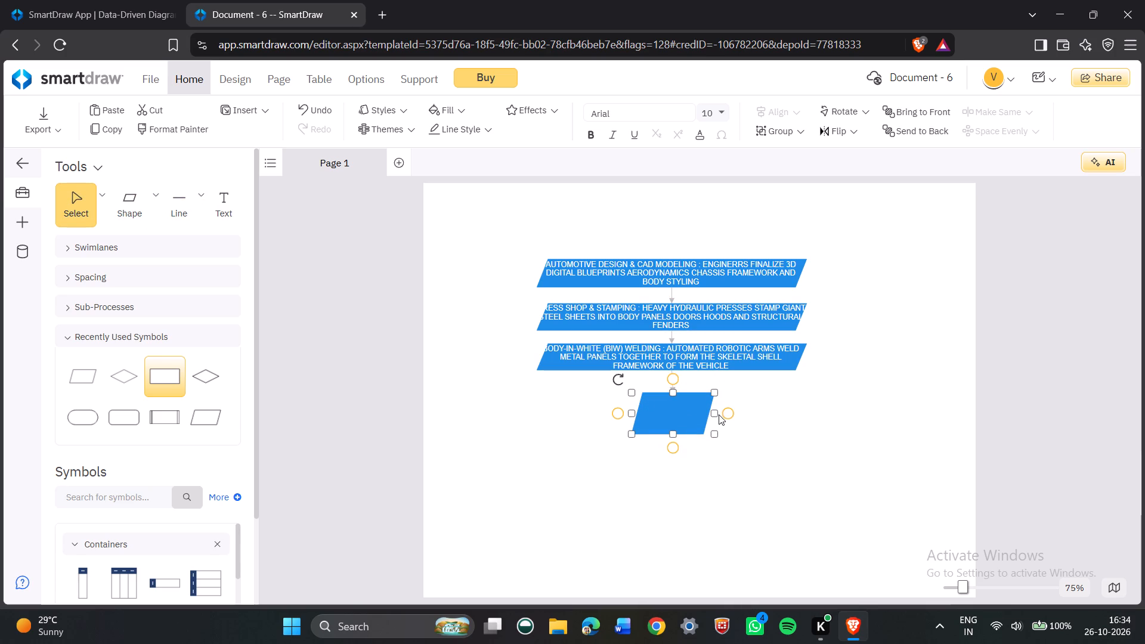
left_click_drag(713, 414, 807, 426)
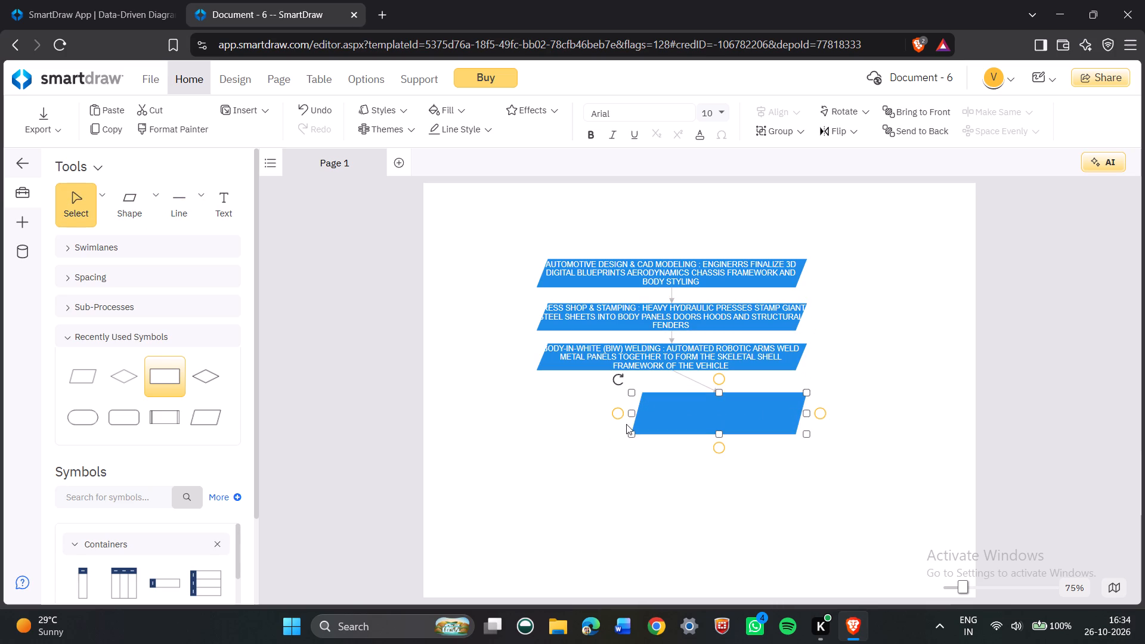
left_click_drag(630, 414, 537, 417)
Begin the fourth parallelogram's label with the heading "PAINT SHOP PRE-TREATMENT :".
left_click(217, 209)
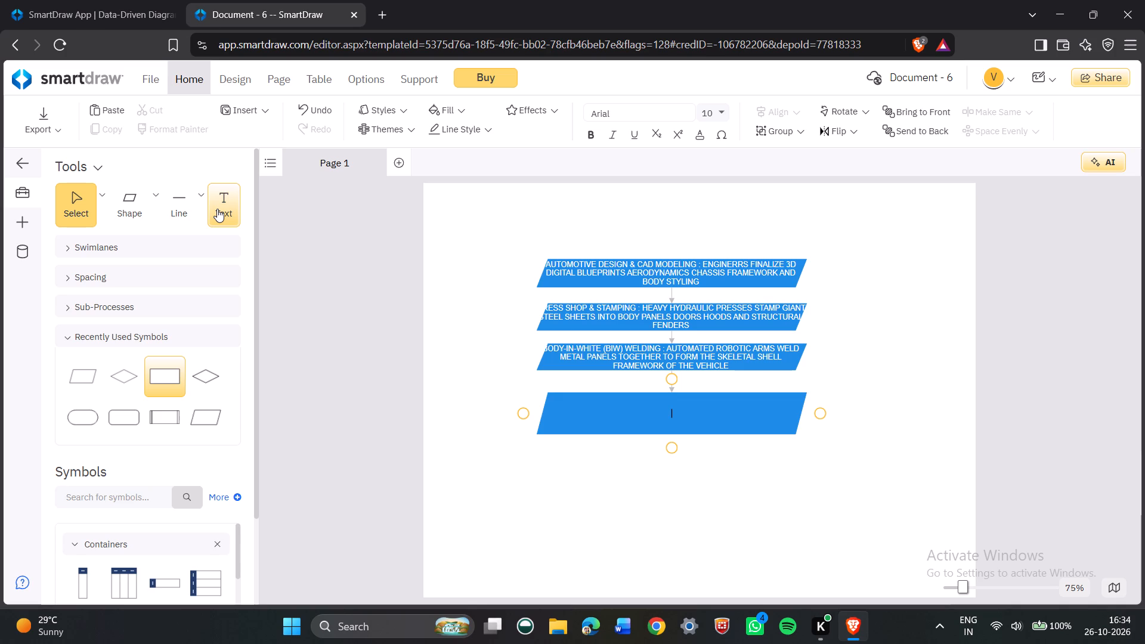
type("PI")
key("BackSpace")
type("AINT")
key("space")
type("SHOP")
key("space")
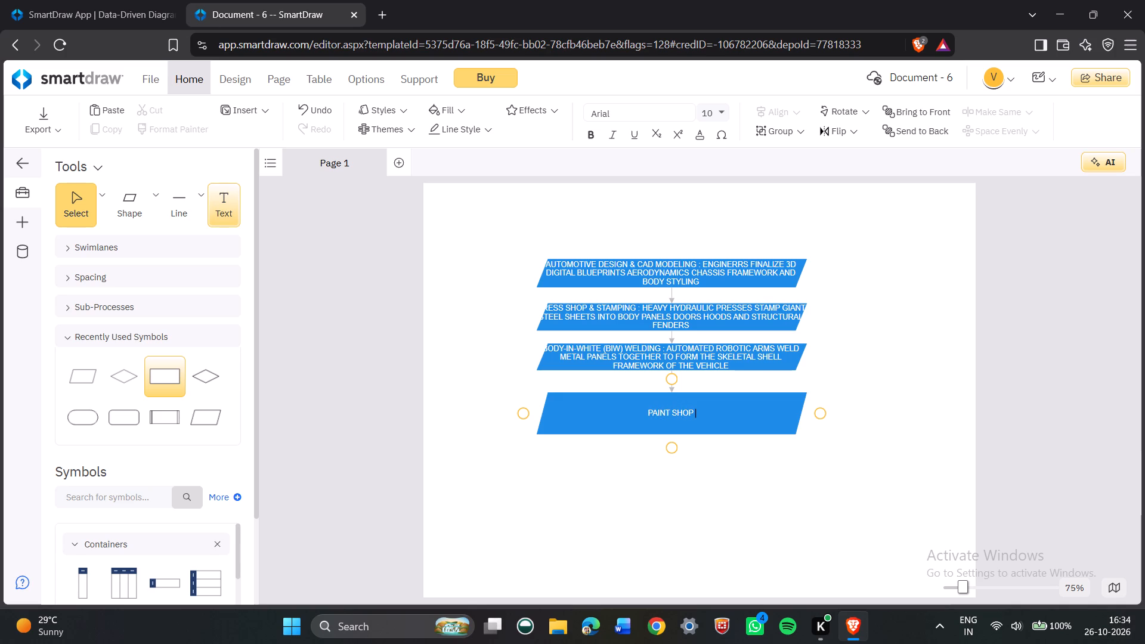
type("PRE")
key("minus")
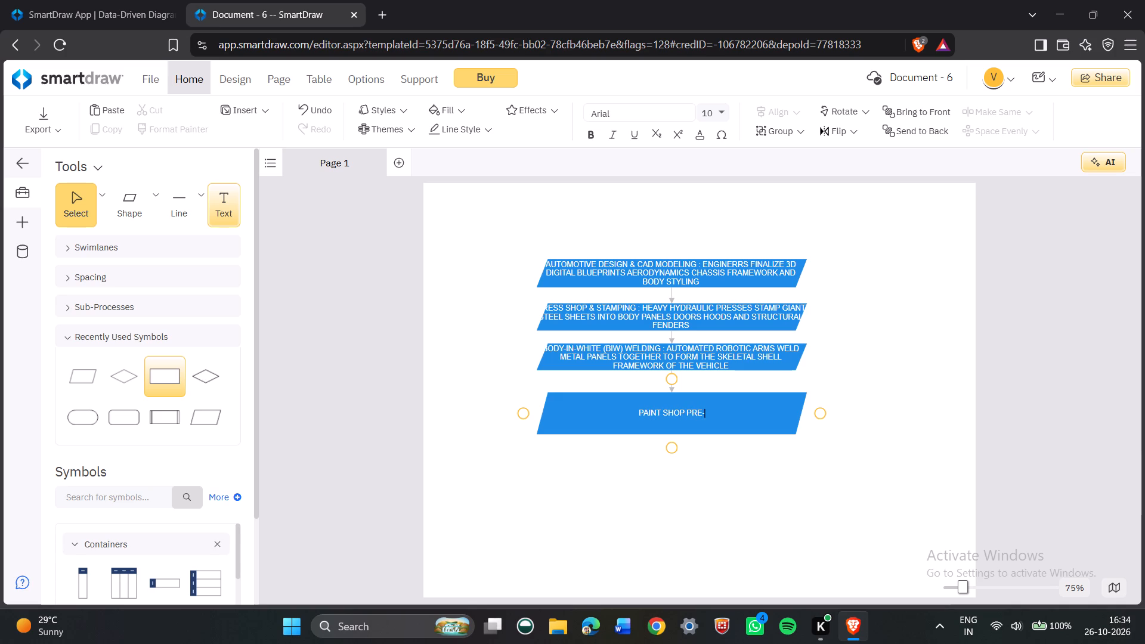
type("TREATMENT")
key("space")
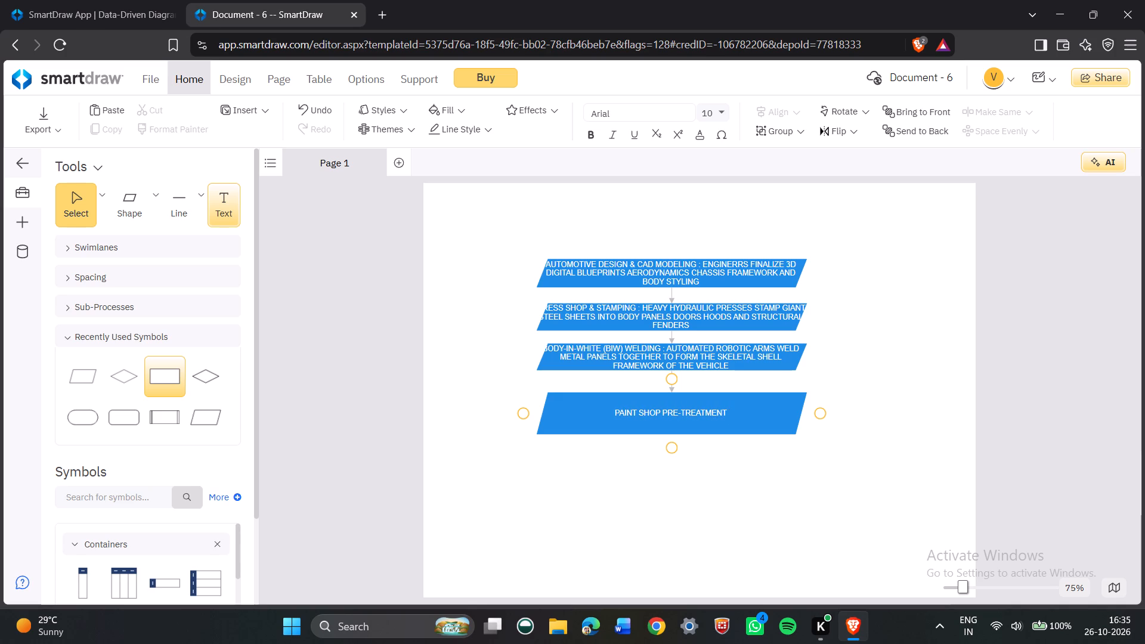
type(":")
key("space")
Continue the fourth parallelogram's label after the colon with "BIW FRAME UNDERGOES CHEMICAL CLEANING".
type("BT")
key("BackSpace")
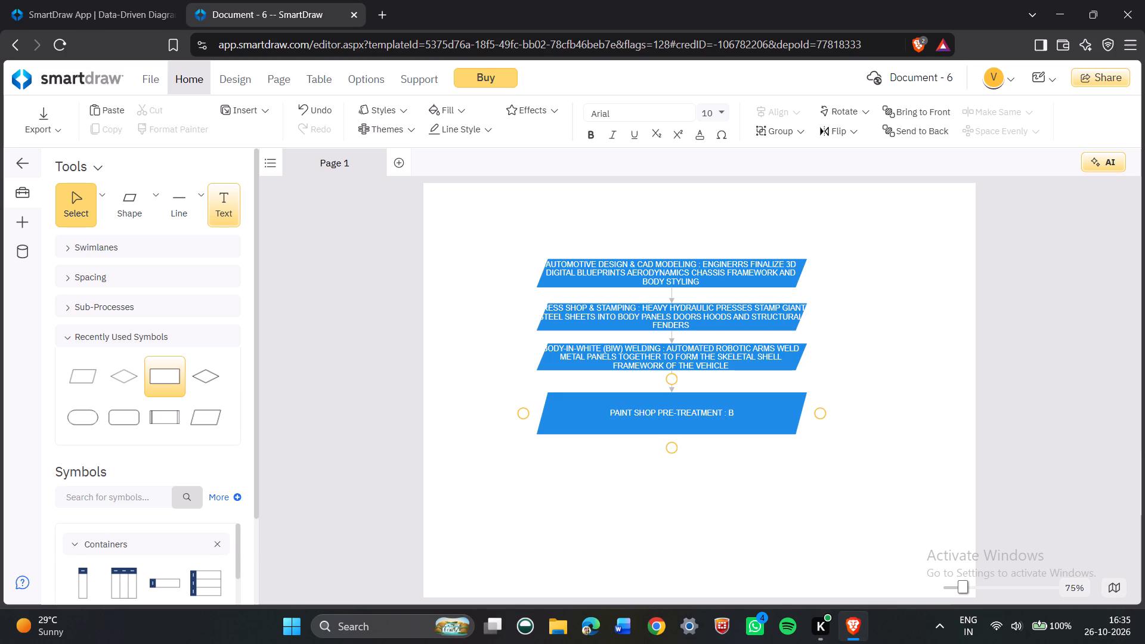
type("IW")
key("space")
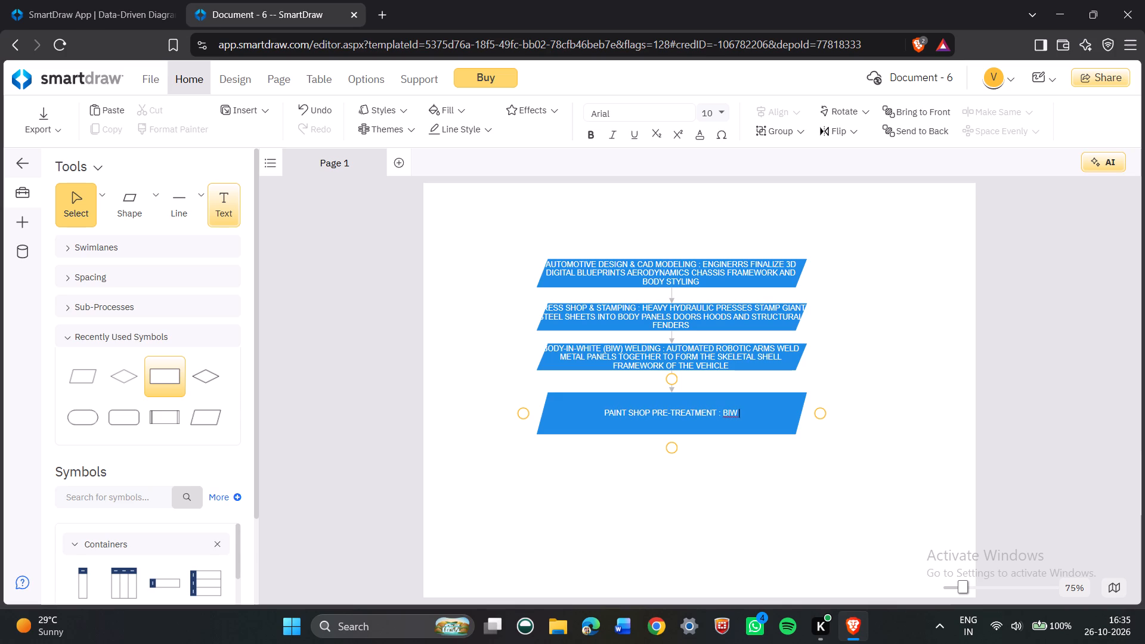
type("FRAME")
key("space")
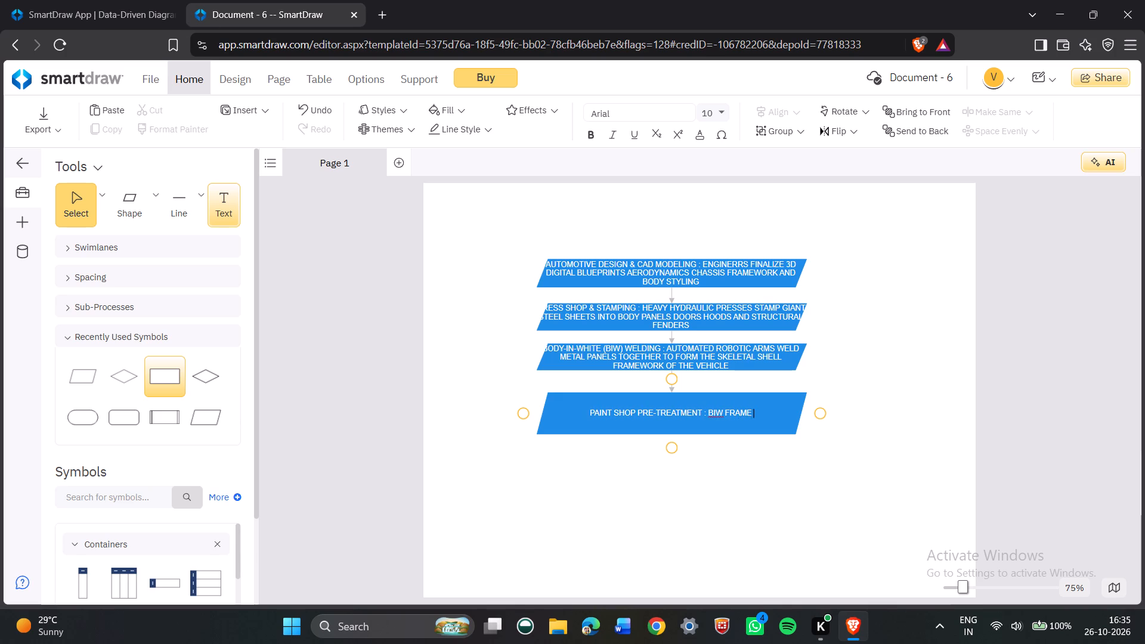
type("UNDER")
key("space")
key("BackSpace")
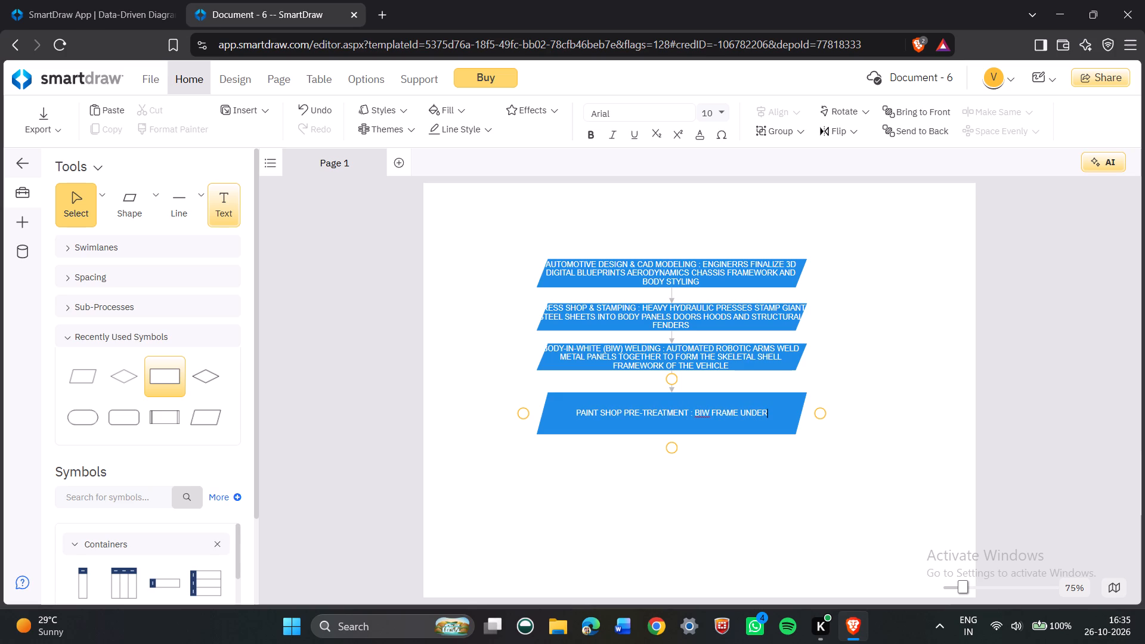
key("h")
key("BackSpace")
type("GOES")
key("space")
type("CHEMICAL")
key("space")
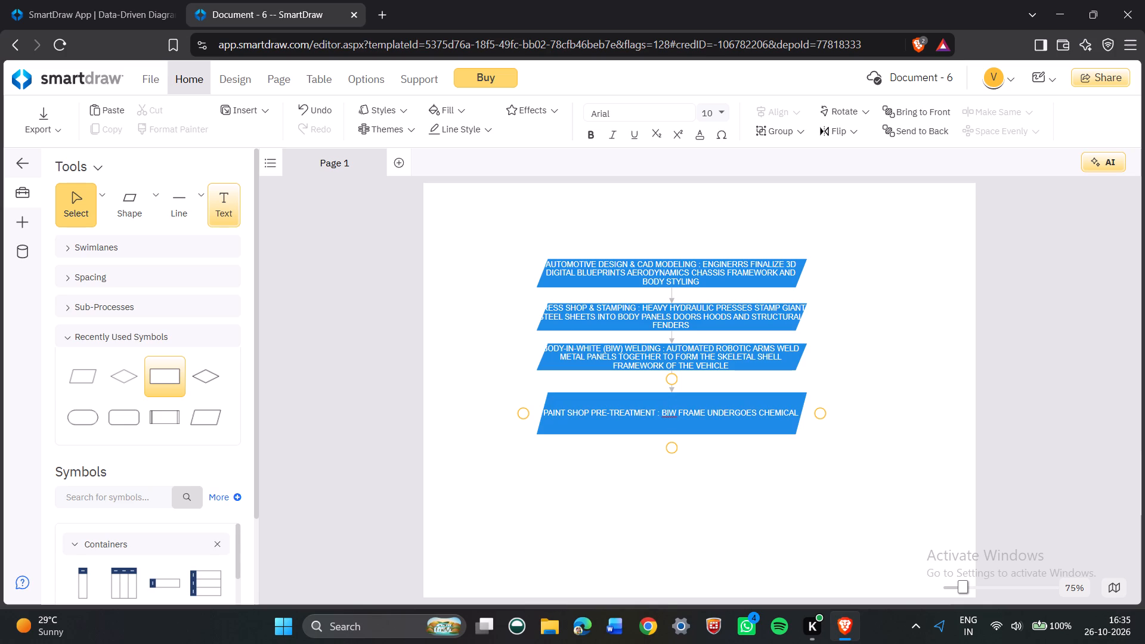
type("CLEANING")
key("space")
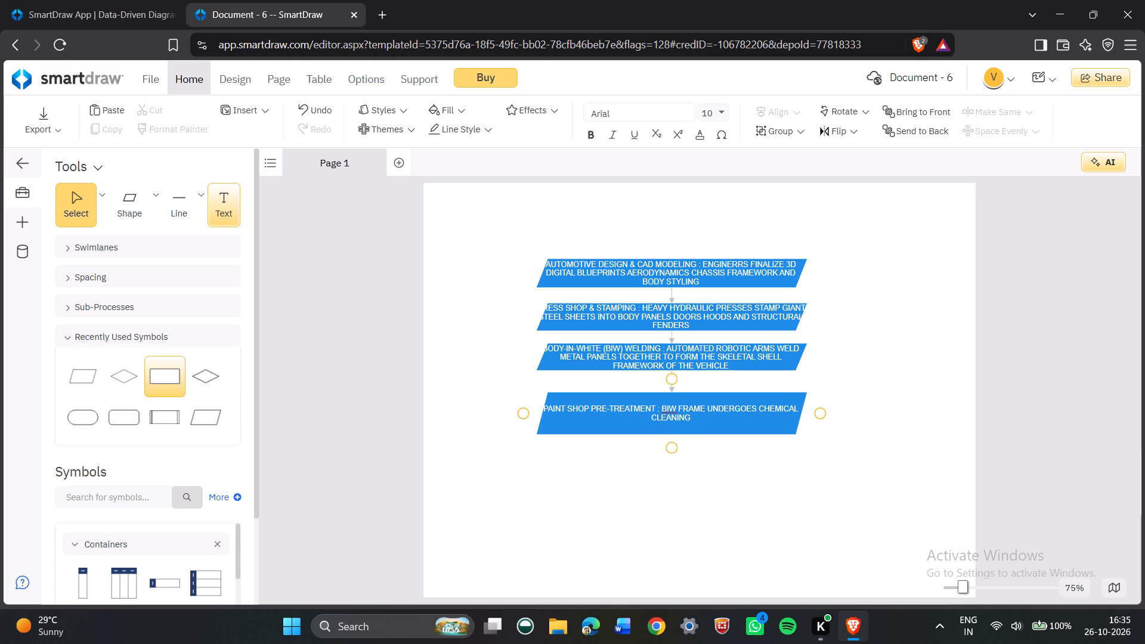
Extend the fourth parallelogram's label with "PHOSPHATE COATING AND ANTI-RUSH DIP BATHS".
type("PHO")
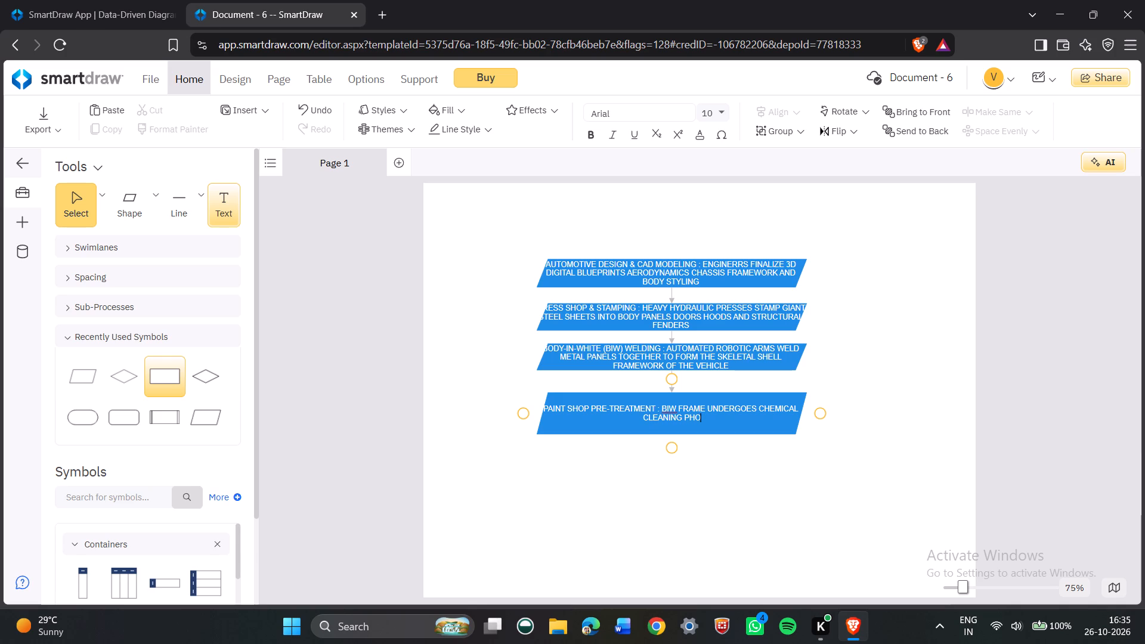
type("SP")
key("h")
type("ATE")
key("space")
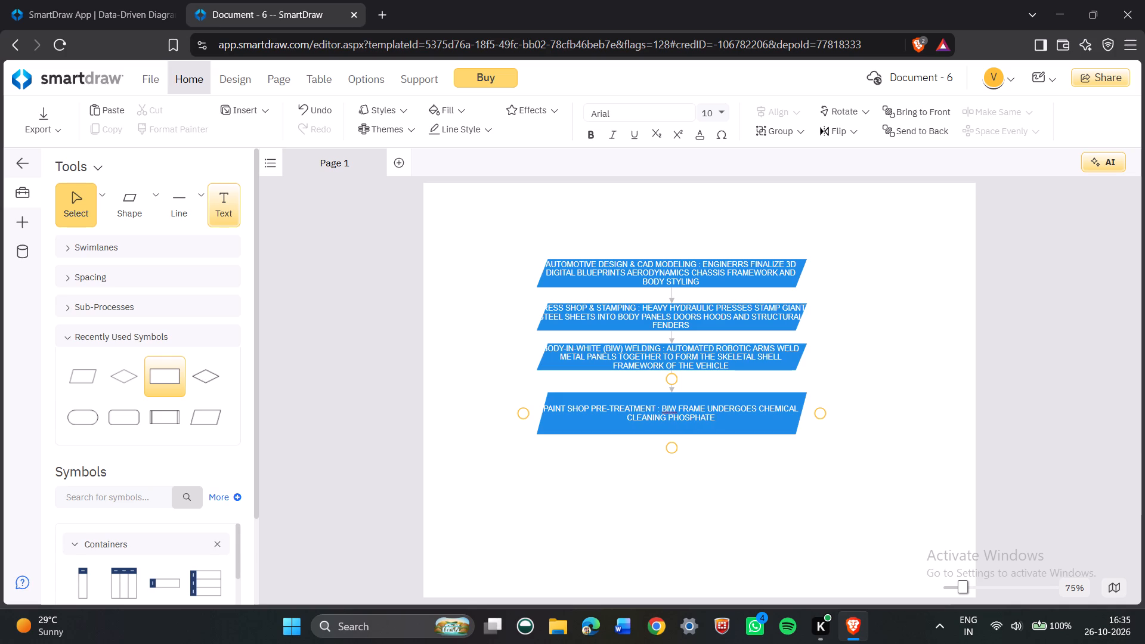
type("COATO")
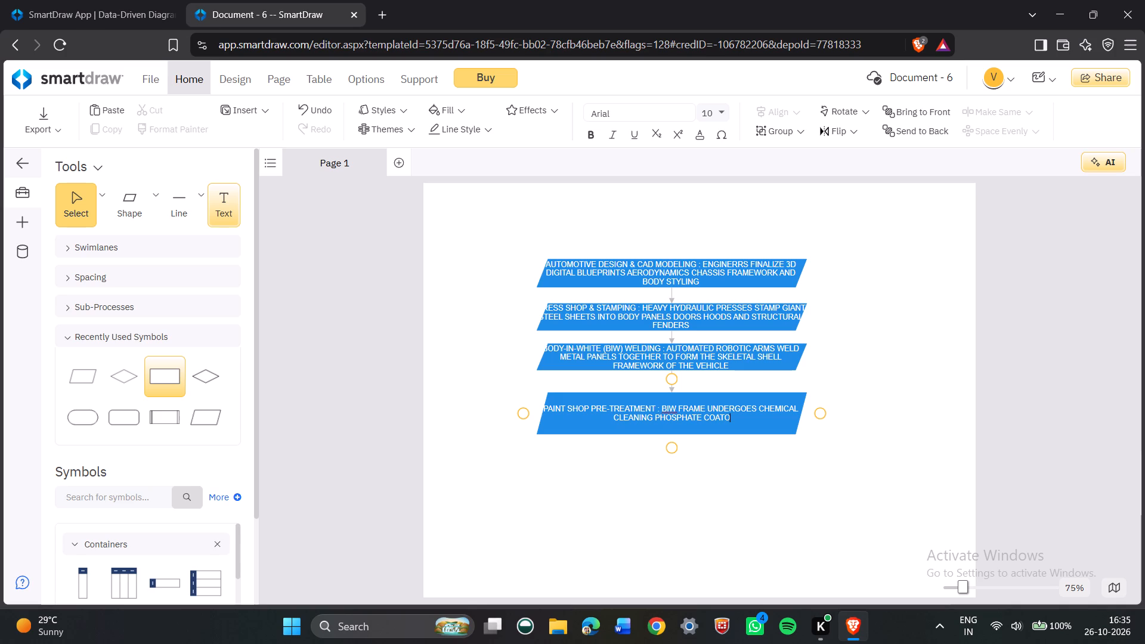
key("BackSpace")
key("BackSpace")
key("BackSpace")
key("BackSpace")
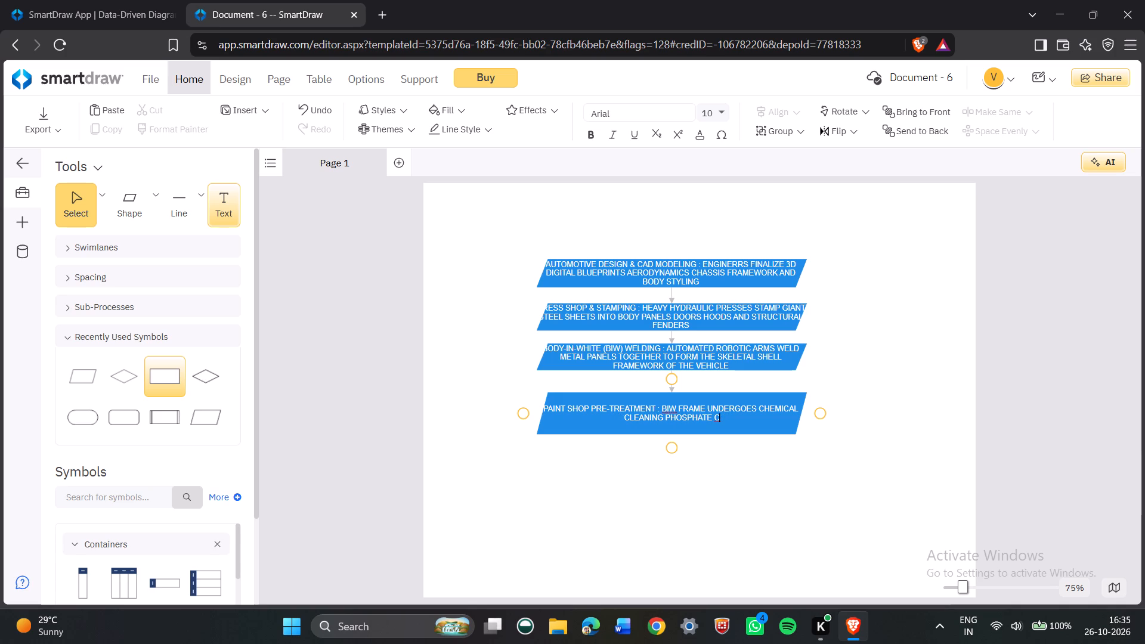
type("OATING AND ANTI")
type("-RUSH")
key("space")
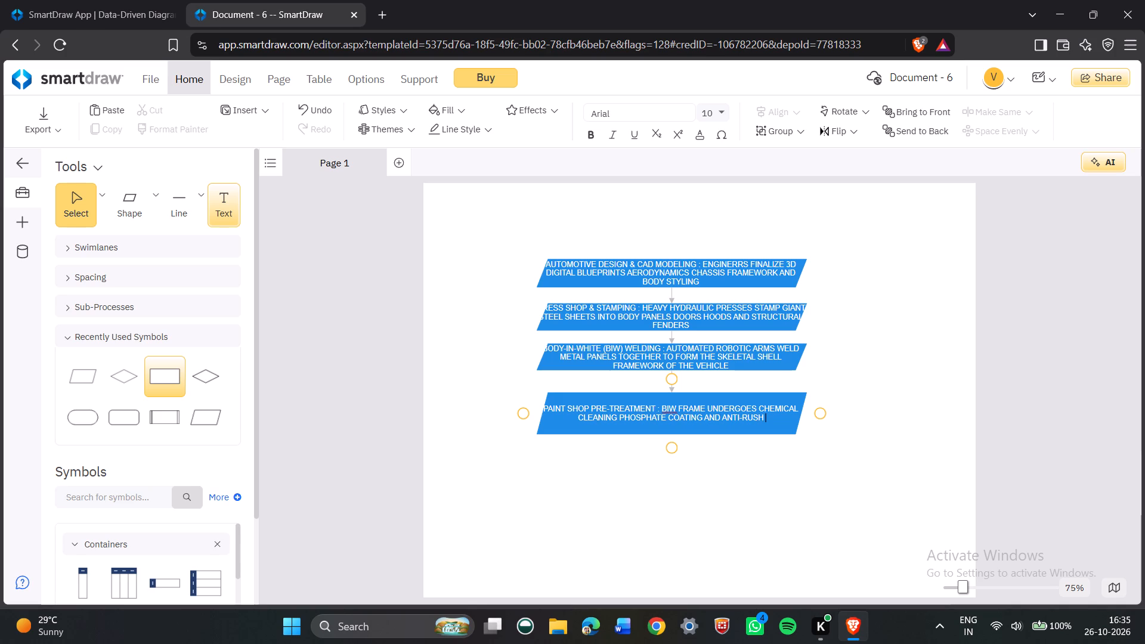
type("DIT")
key("BackSpace")
type("P")
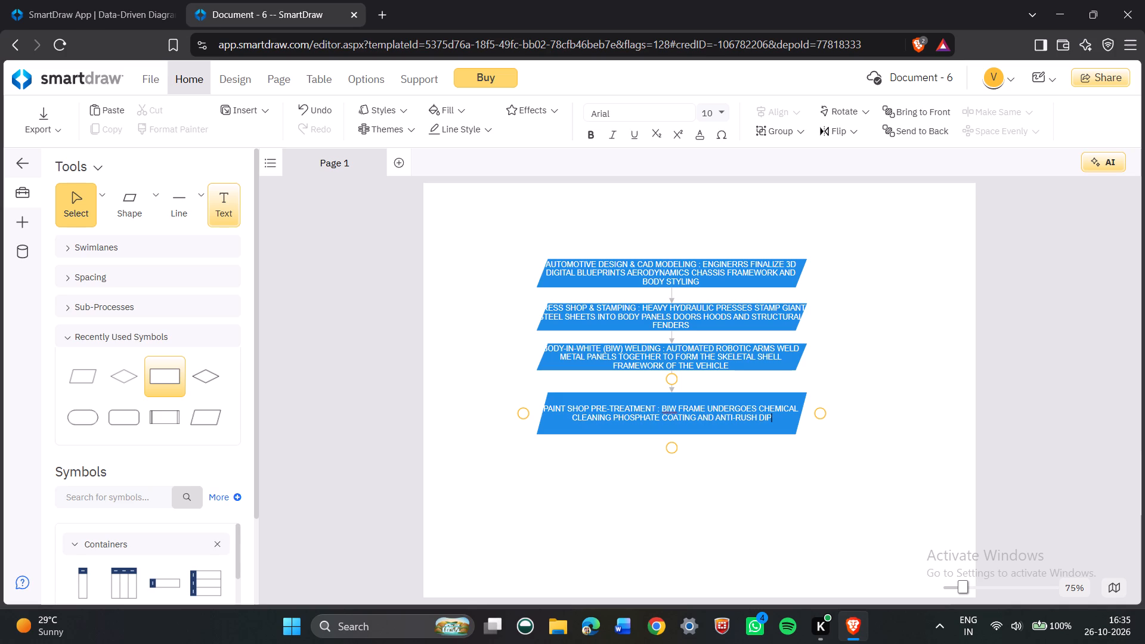
key("space")
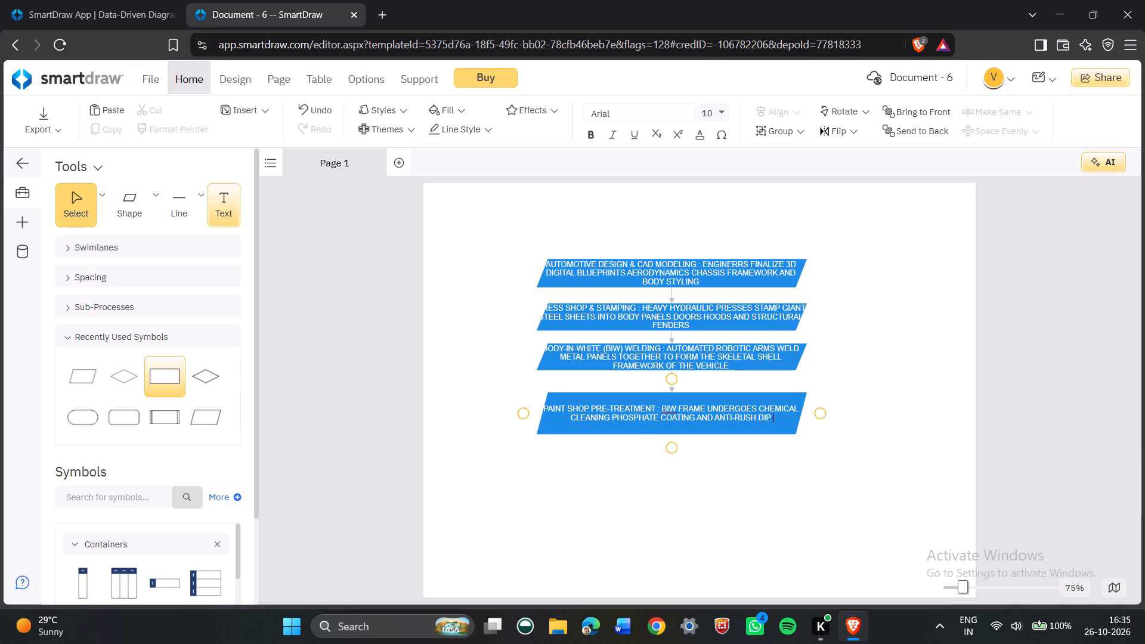
type("BATHS")
key("space")
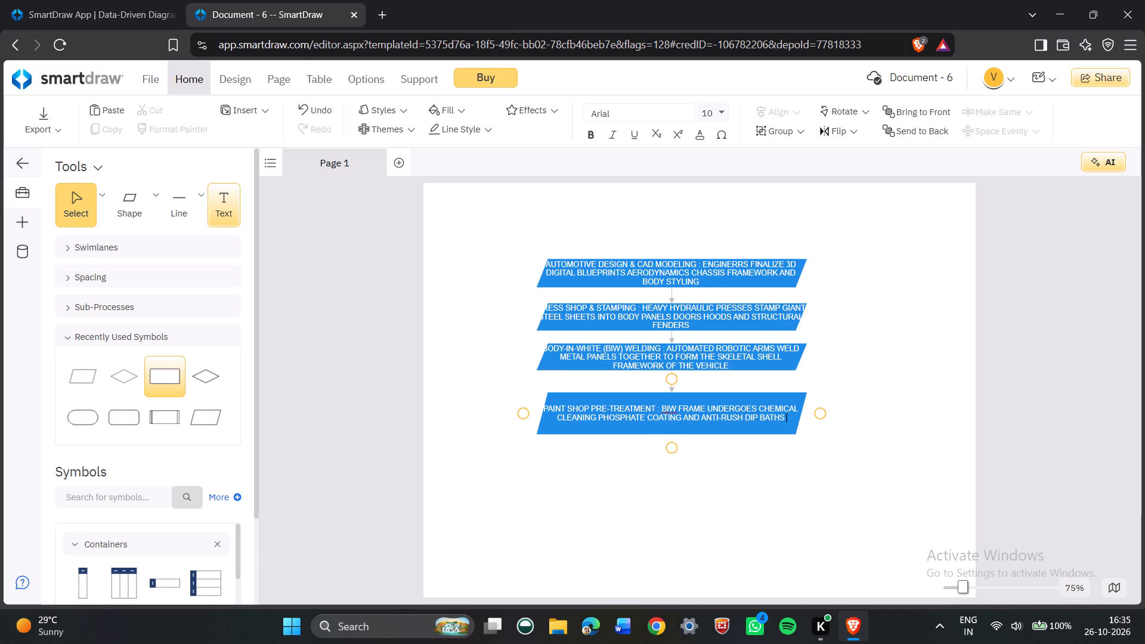
Finish the fourth parallelogram's label with "TO" and, on a new line, "PREVENT CORROSION".
type("TO")
key("space")
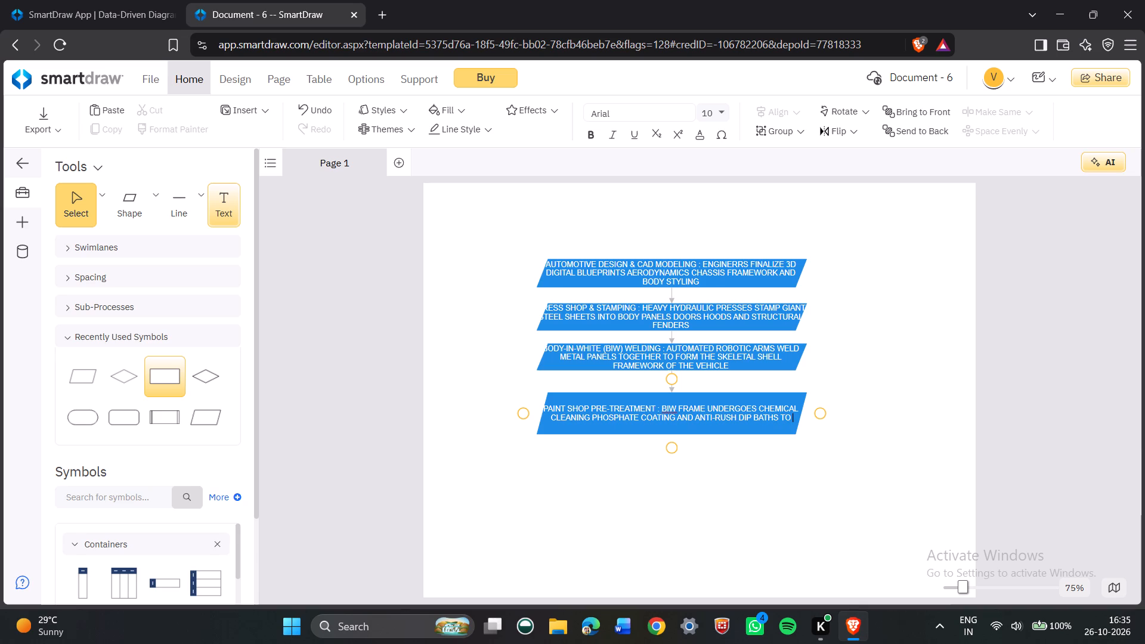
key("Return")
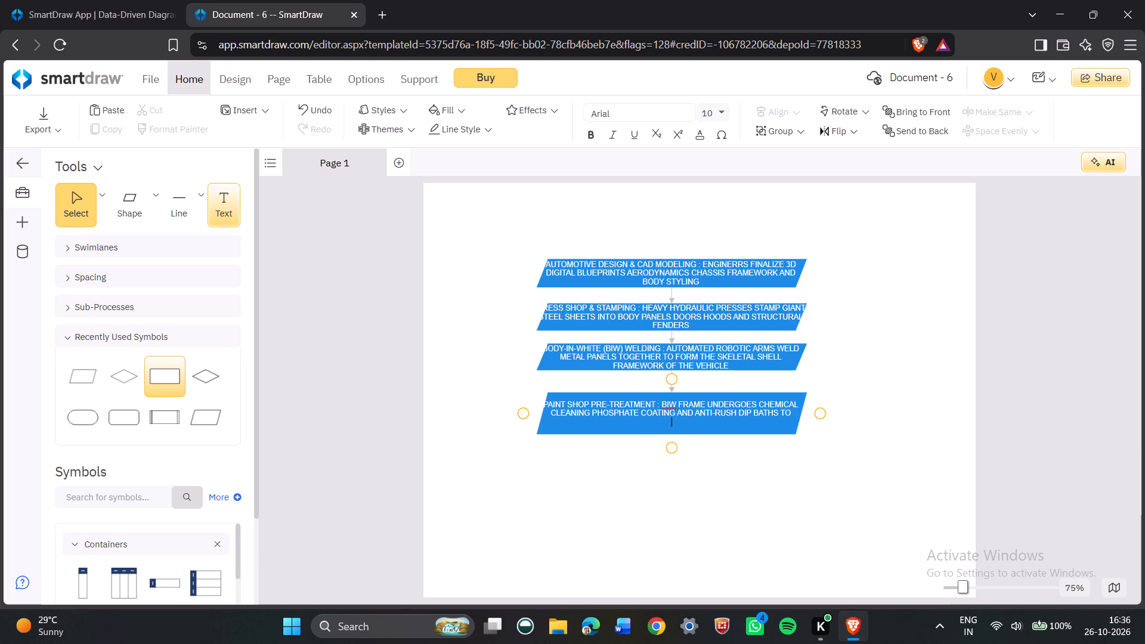
type("PRE")
key("c")
key("BackSpace")
type("VENT")
key("space")
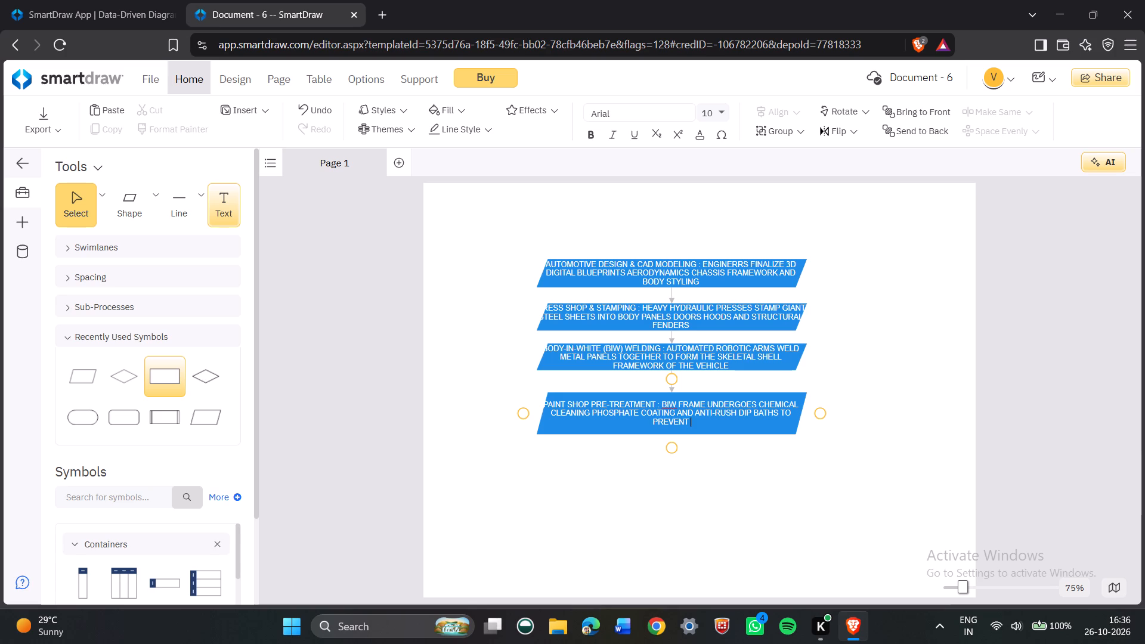
type("CORRO")
type("SION")
key("space")
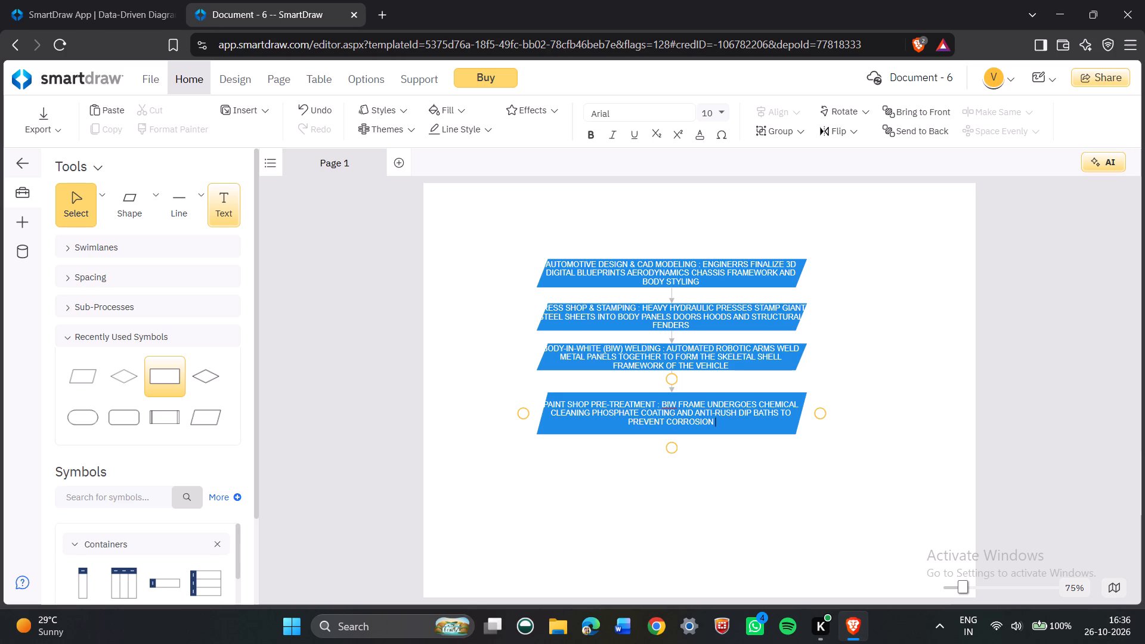
left_click(499, 459)
Reduce the fourth parallelogram's height from its bottom edge to match the ones above.
left_click(638, 411)
left_click_drag(671, 433, 673, 412)
left_click(649, 489)
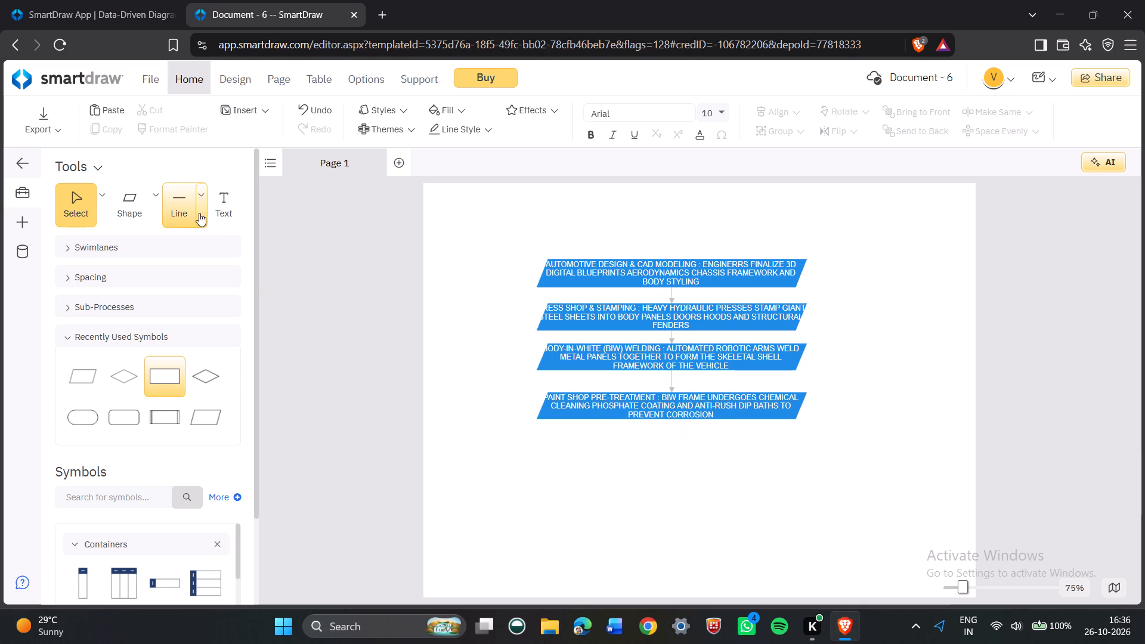
Draw a short vertical connector line downward from the bottom centre of the fourth parallelogram.
double_click(182, 210)
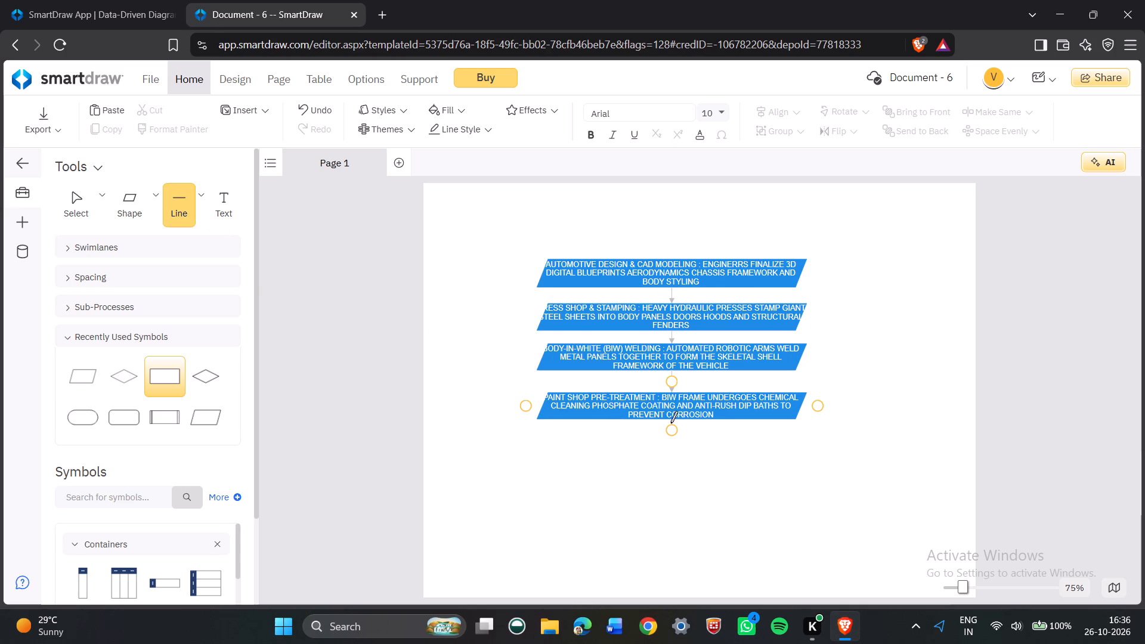
left_click_drag(674, 418, 672, 447)
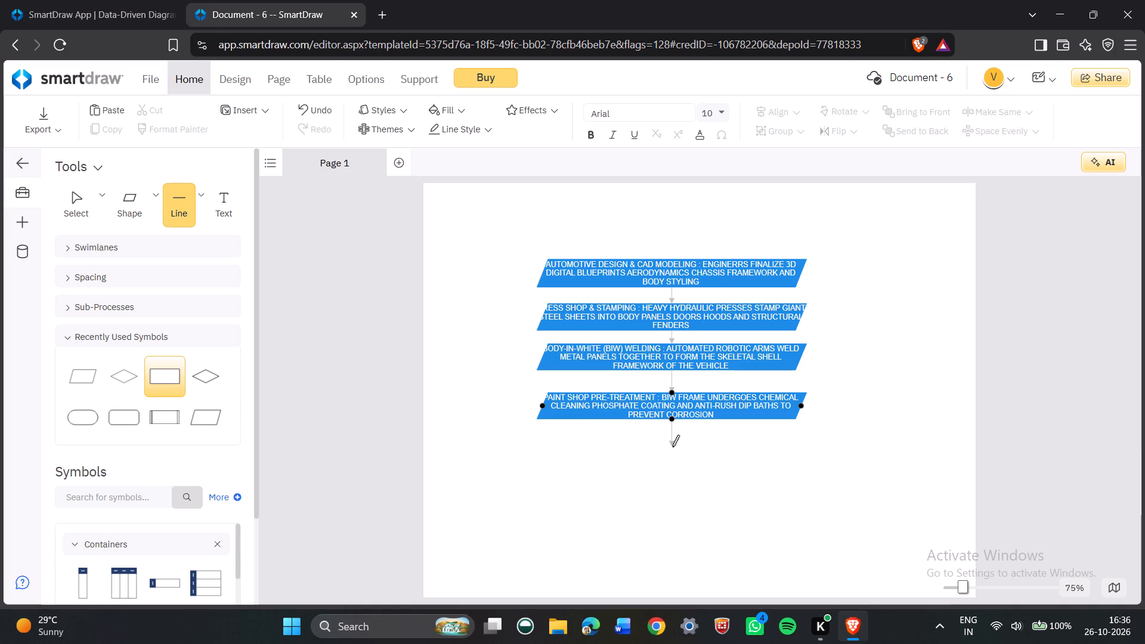
left_click_drag(672, 447, 673, 444)
left_click(667, 471)
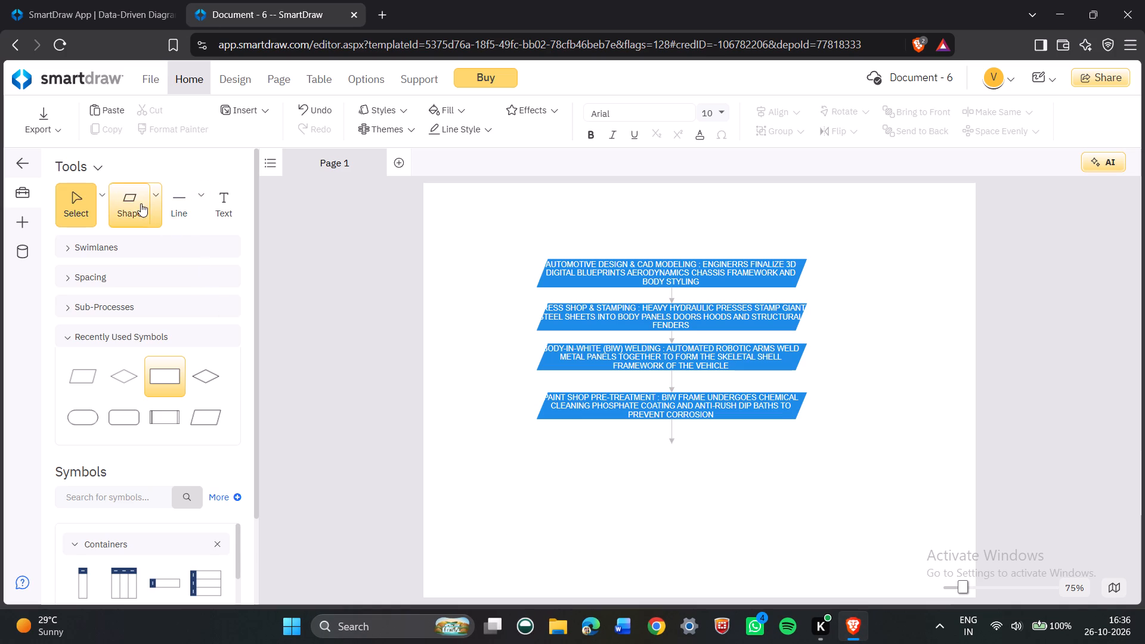
Place a fifth parallelogram at the connector's lower end, move it slightly up, and widen both sides to match the ones above.
left_click_drag(138, 204, 676, 462)
left_click(670, 469)
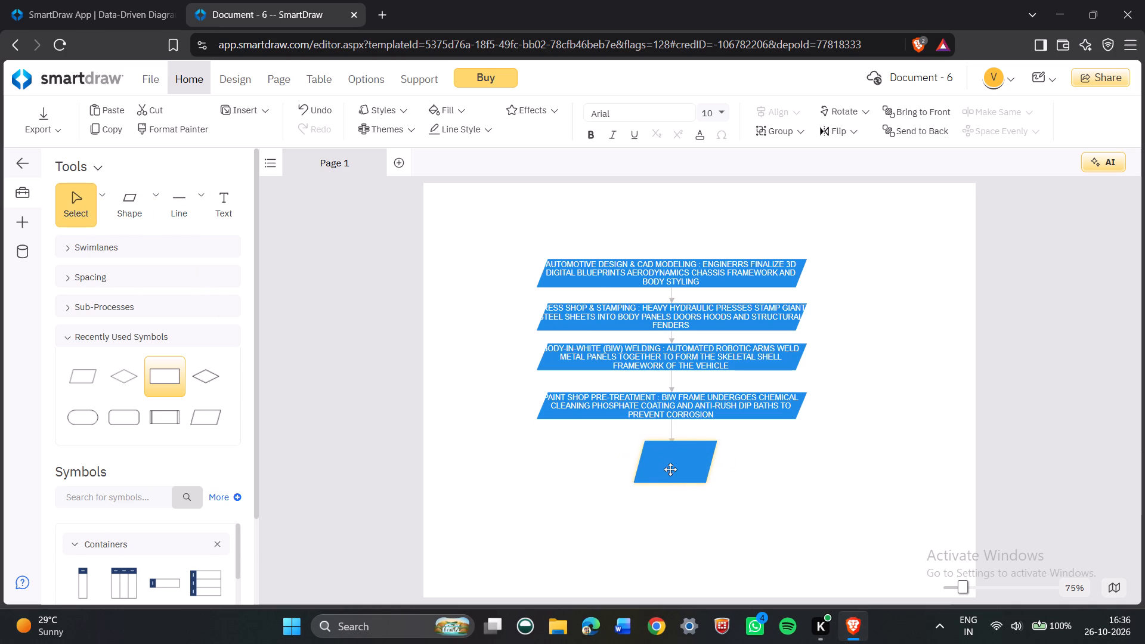
left_click_drag(666, 469, 666, 459)
left_click_drag(711, 456, 806, 463)
left_click_drag(634, 455, 537, 471)
Start the fifth parallelogram's label with "ROBOTIC PAINTING & BAKING".
left_click(211, 210)
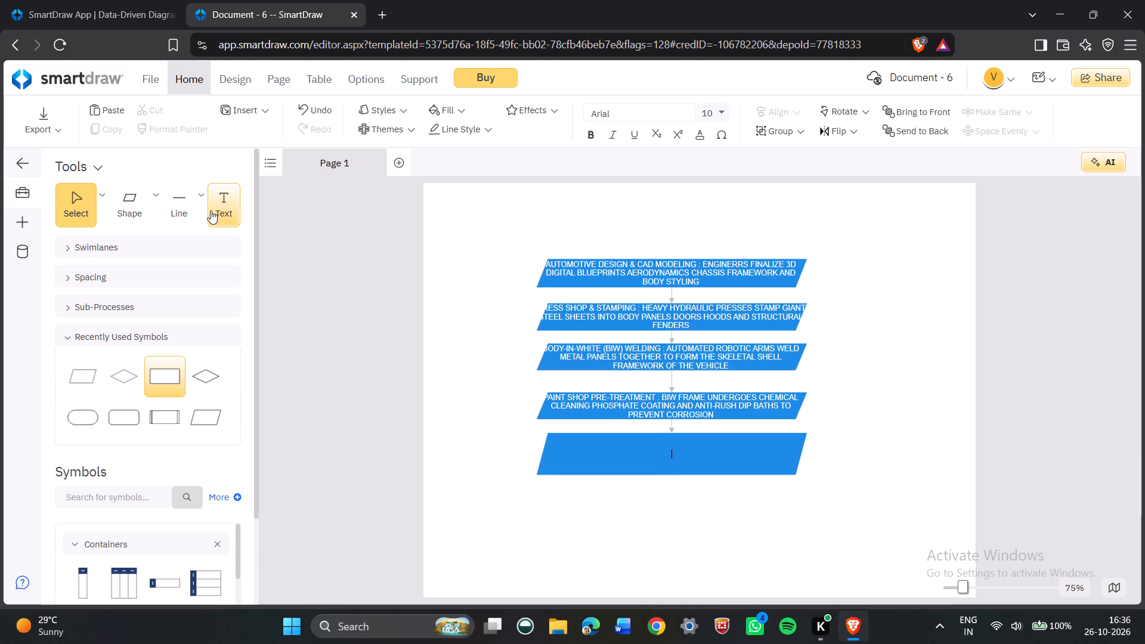
type("ROBOTIC")
key("space")
key("bracketleft")
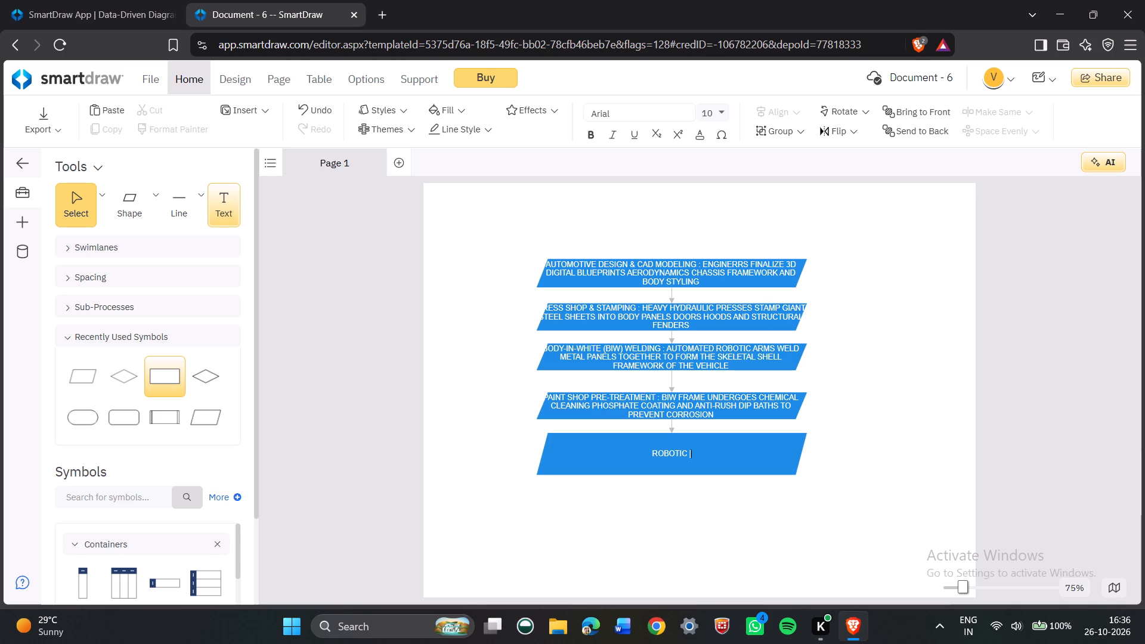
key("BackSpace")
type("PAINTING")
key("space")
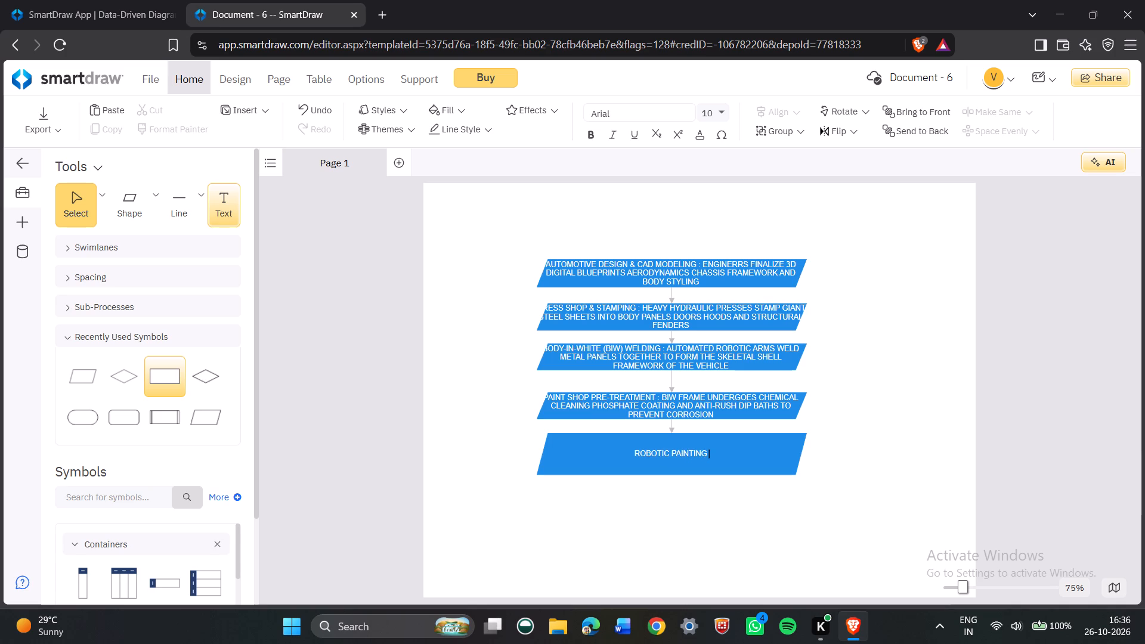
type("&")
key("space")
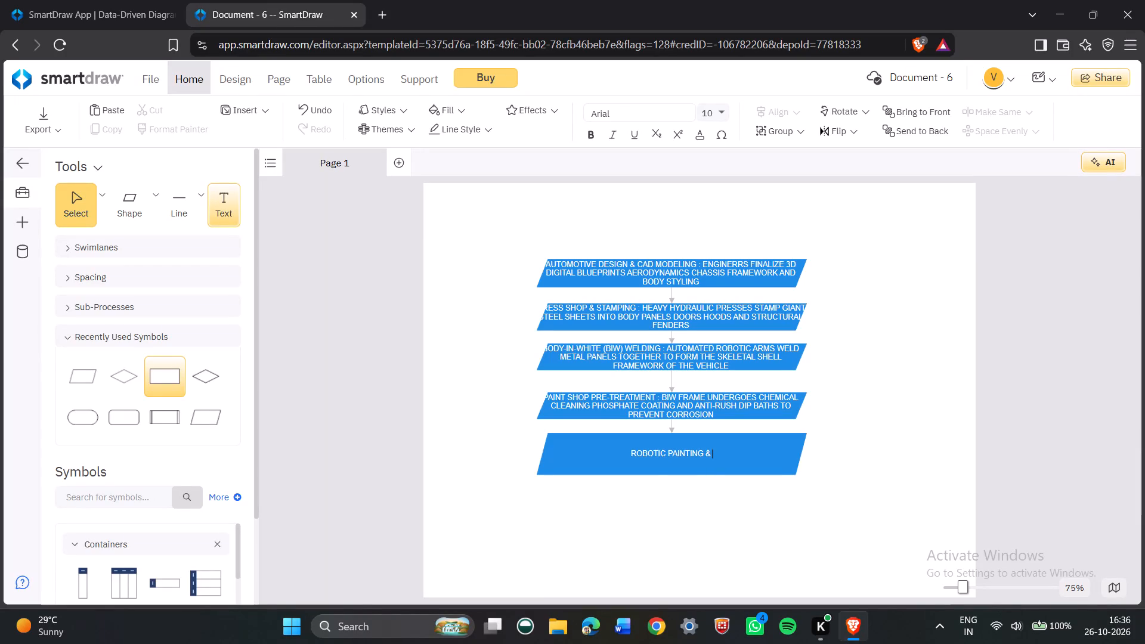
type("BAKING")
key("space")
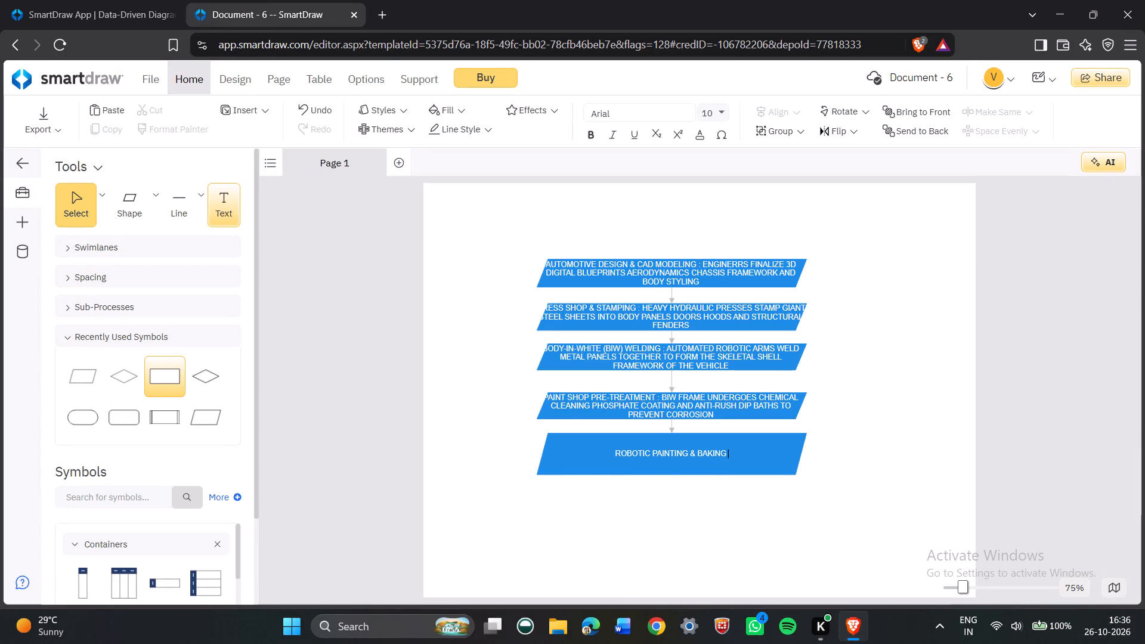
Continue the fifth parallelogram's label on the same line with "ELECTROSTATIC PAINT ROBOTS SPRAY".
type("ELE")
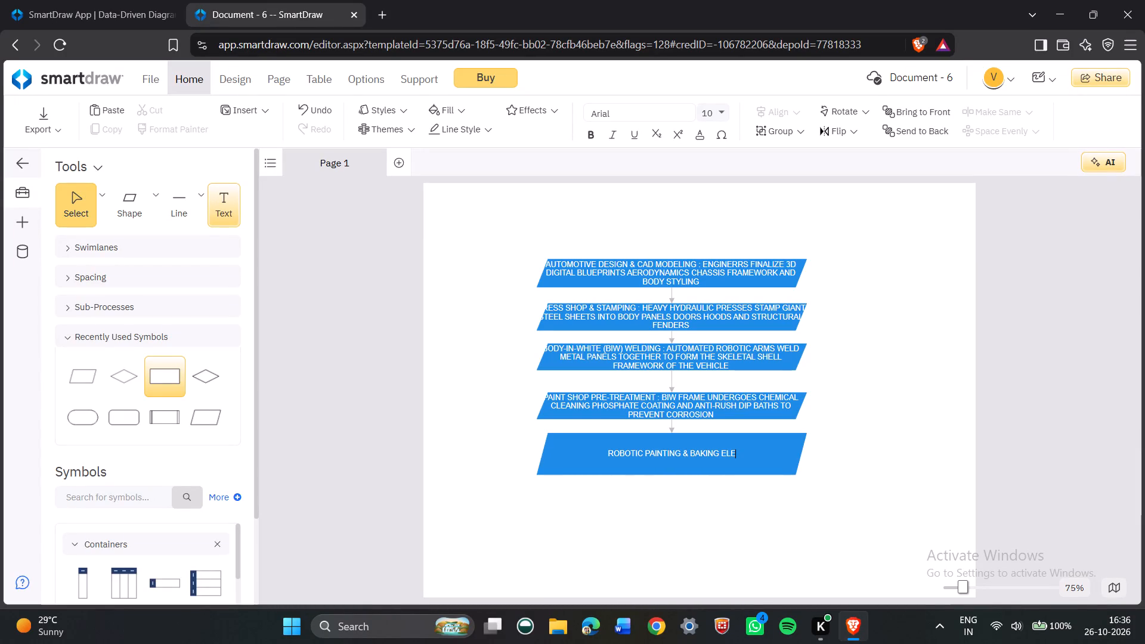
key("c")
type("TRO")
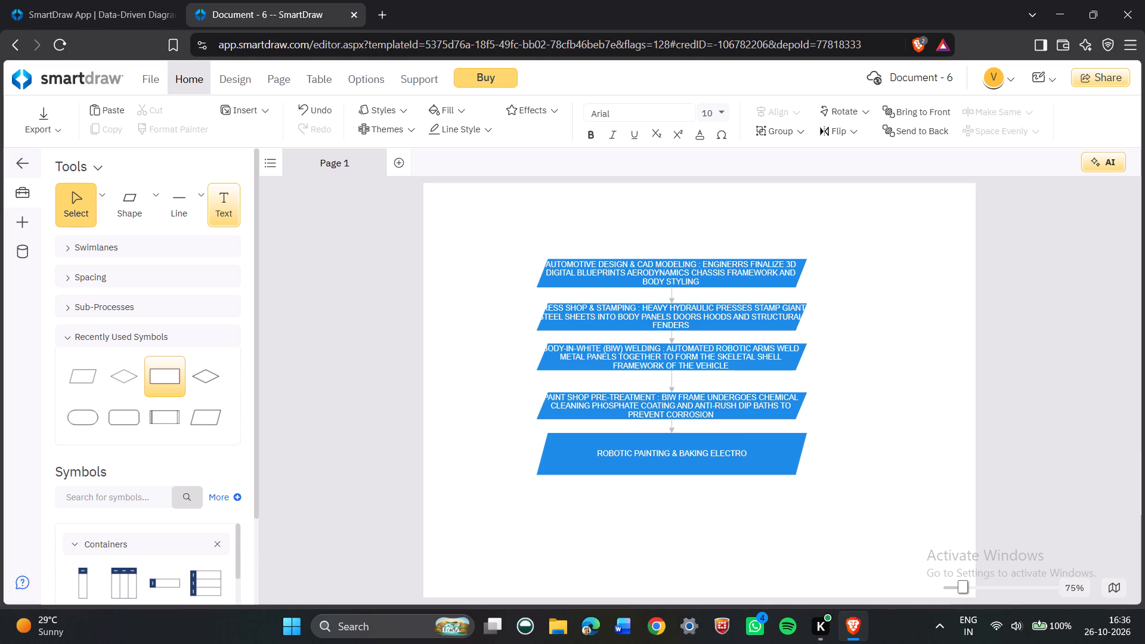
type("STATIC")
key("space")
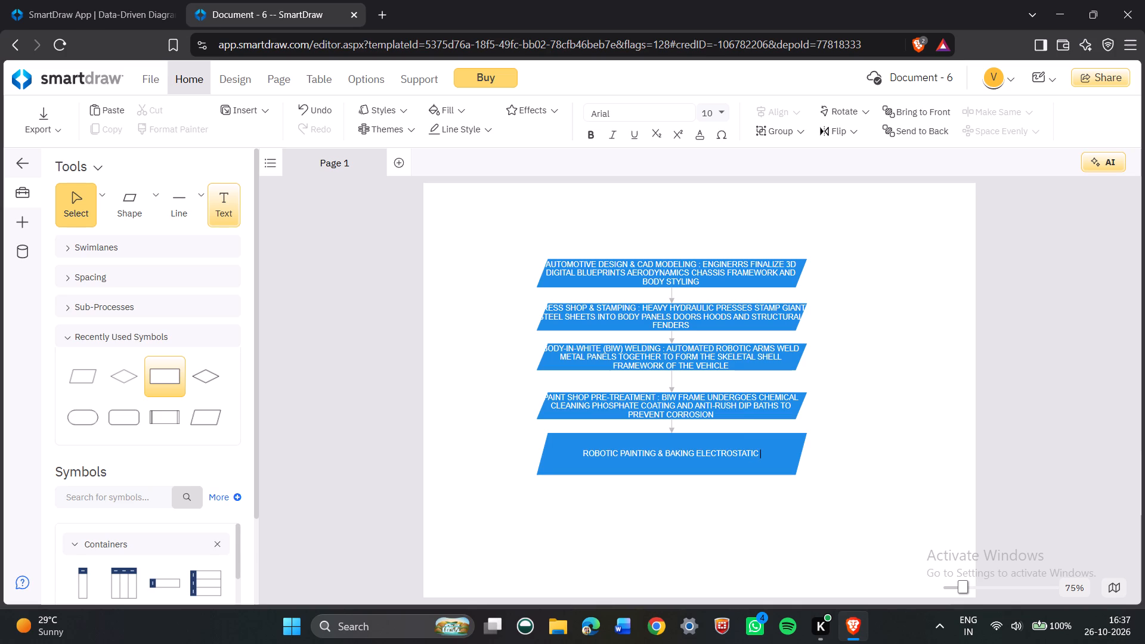
type("PAINT")
key("space")
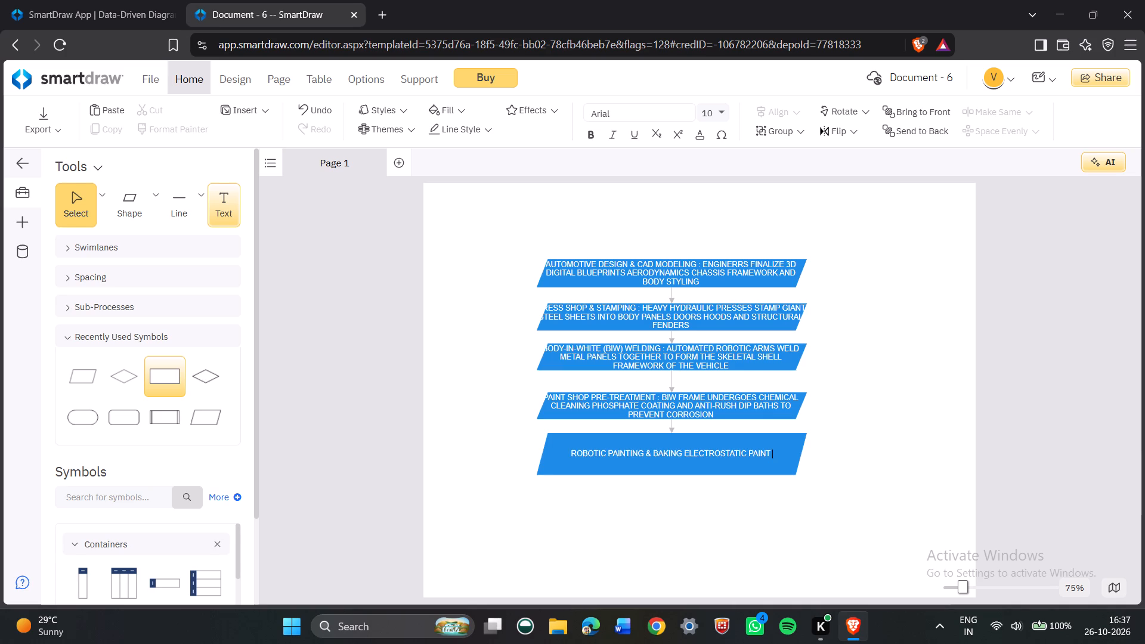
key("e")
key("BackSpace")
type("ROBOTS")
key("space")
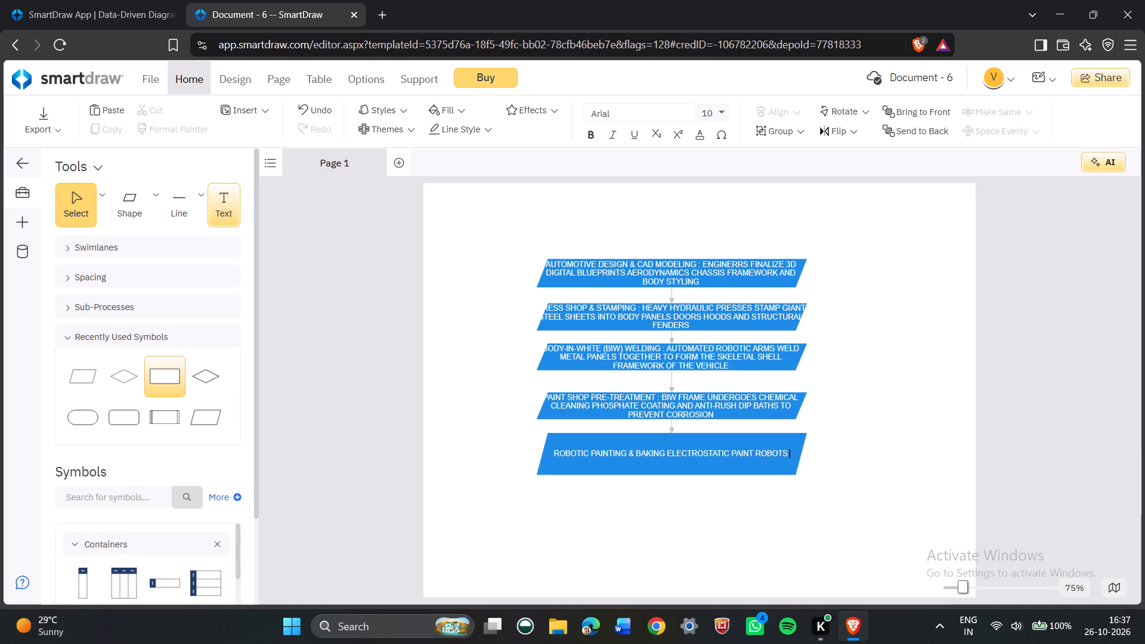
type("SPRAY")
key("space")
Add a second line to the fifth parallelogram's label, starting with "PRIMER BASE COATS".
key("Return")
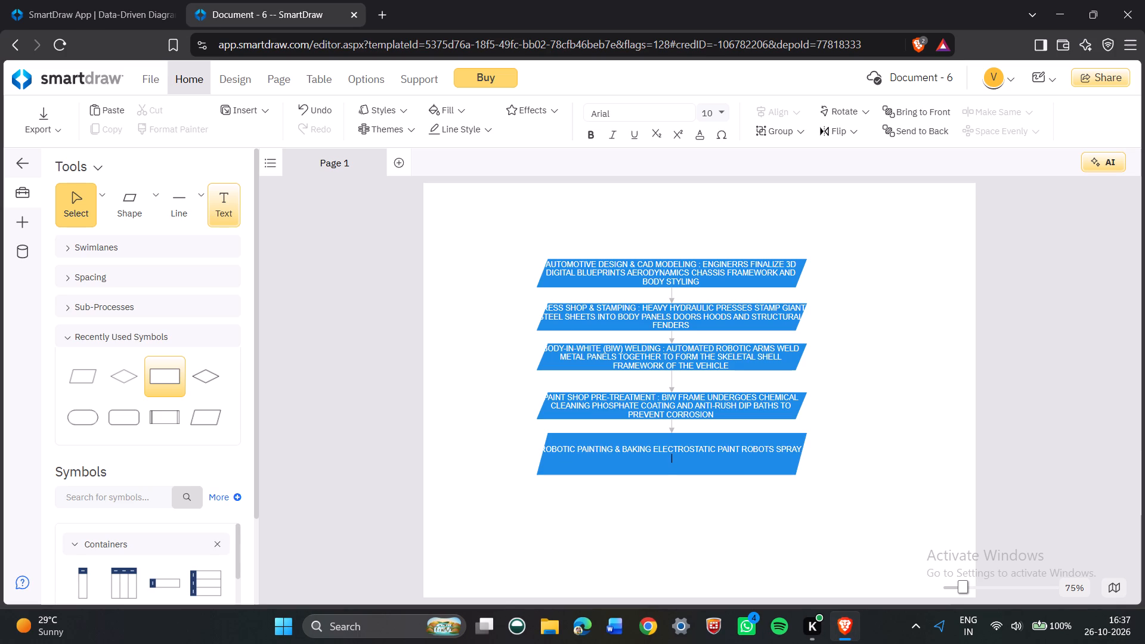
type("PRO")
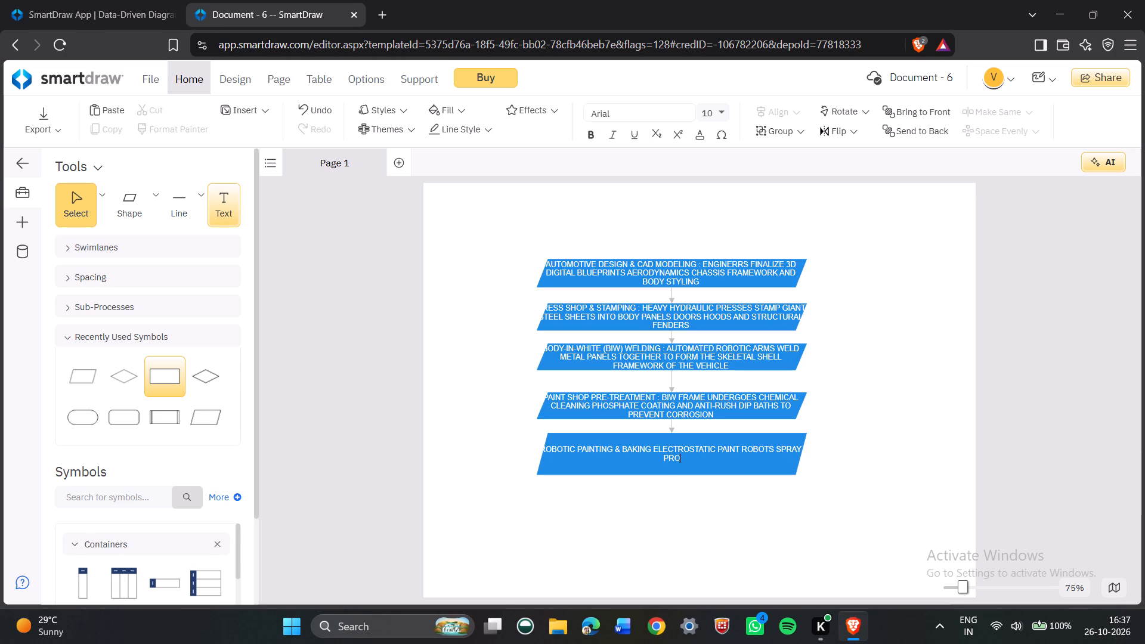
key("BackSpace")
type("IMER")
key("space")
type("BASE")
key("space")
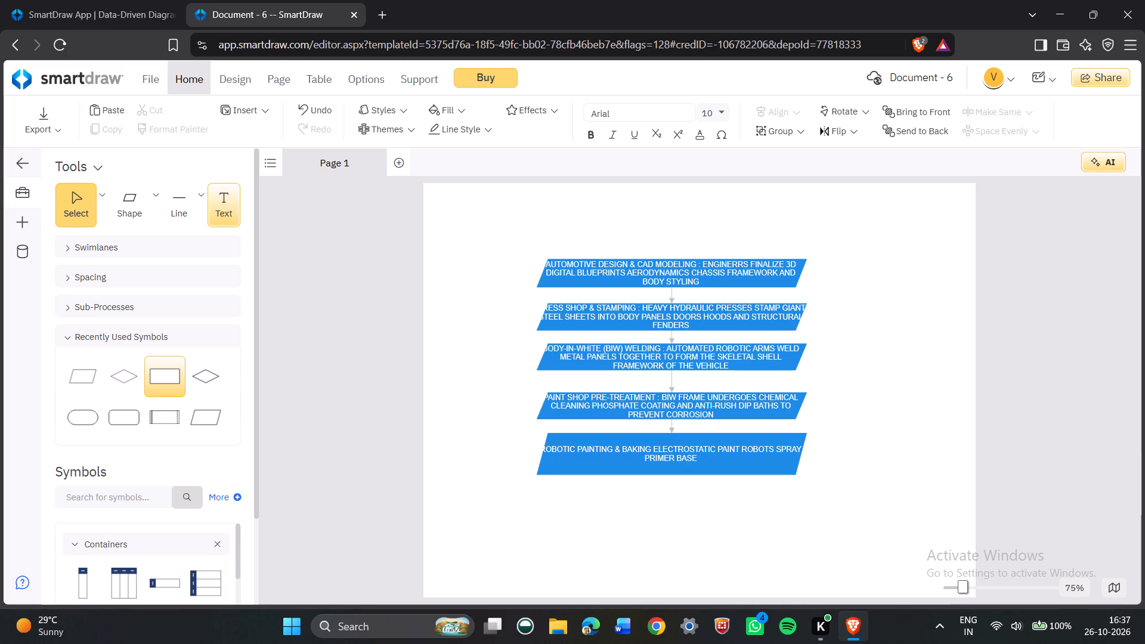
type("COATS")
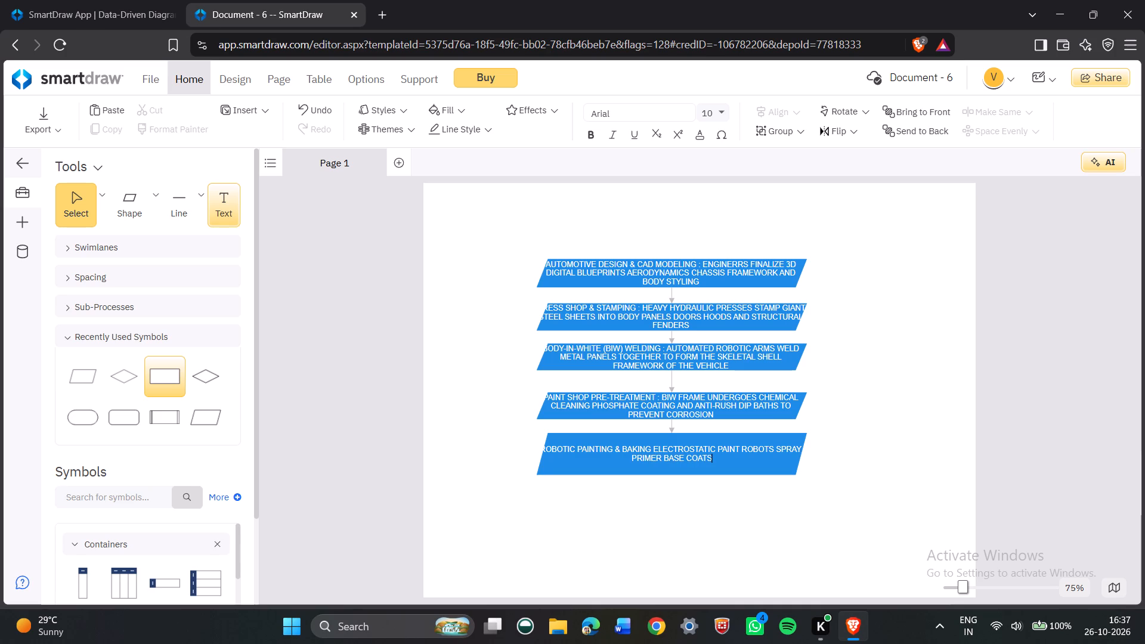
key("space")
Continue the label's second line with "AND CLEAR COATS FOLLOWED BY HIGH".
type("AND CLS")
key("BackSpace")
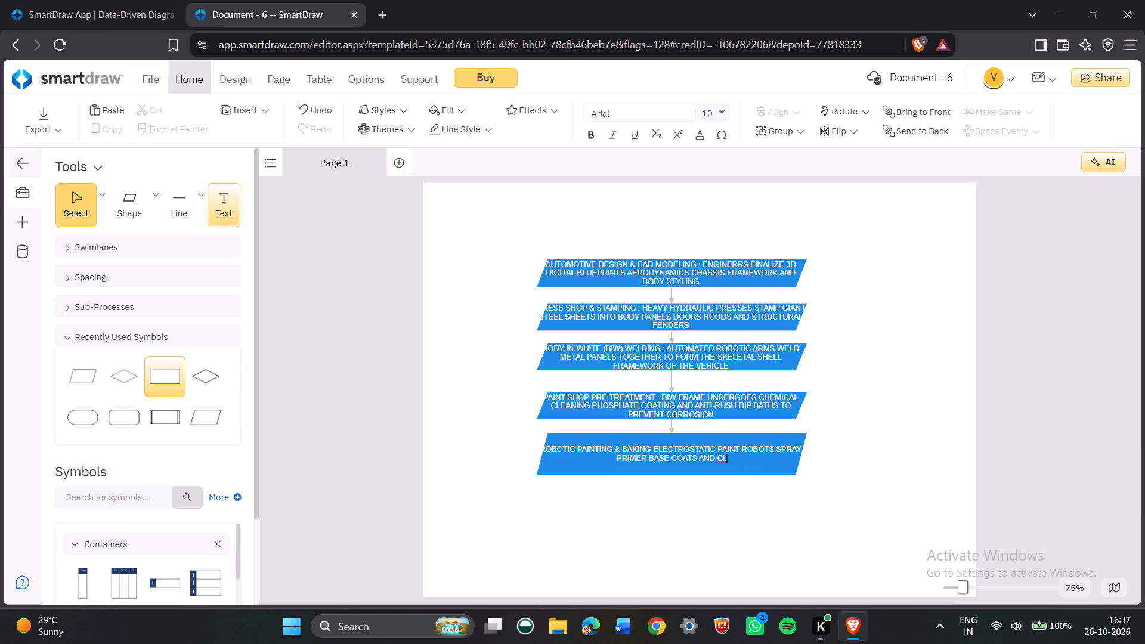
type("EAR")
key("space")
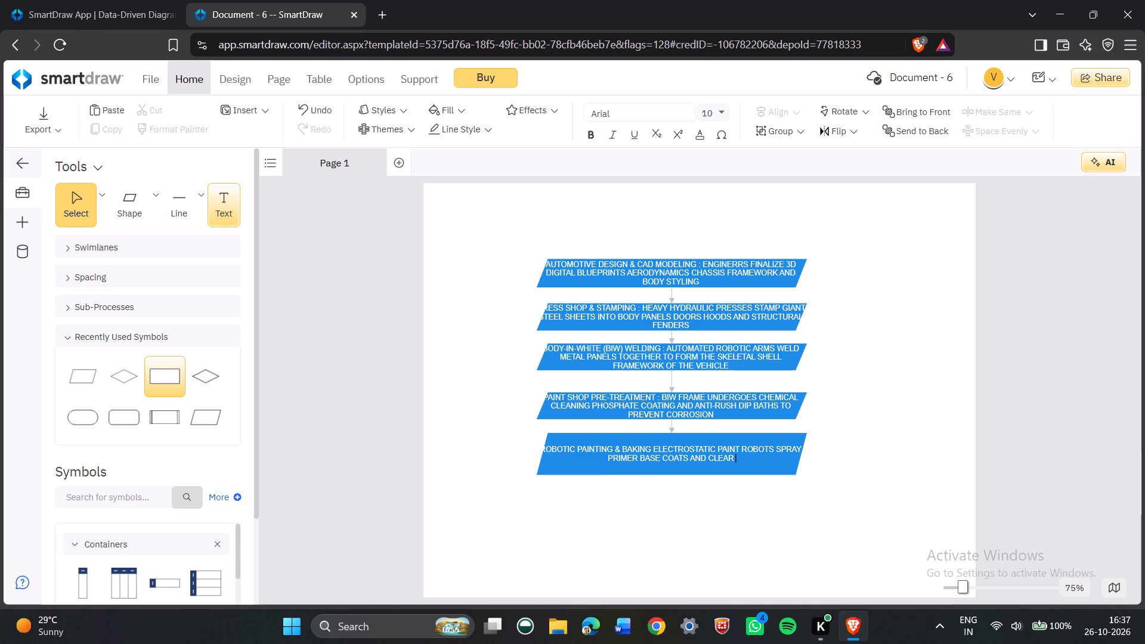
type("CO")
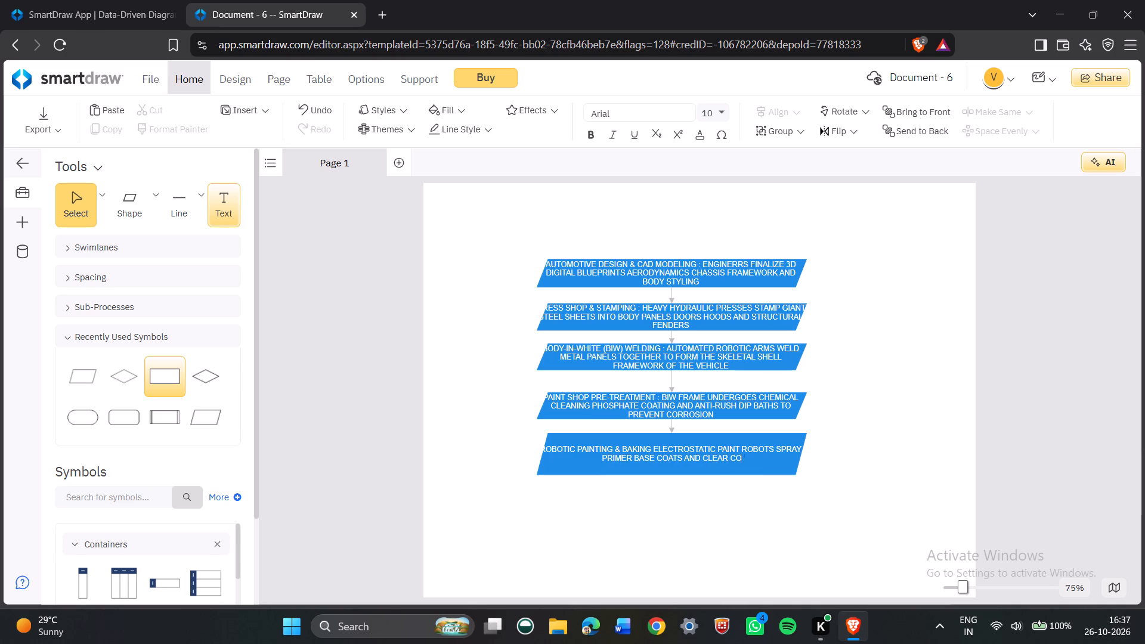
key("a")
type("TS")
key("space")
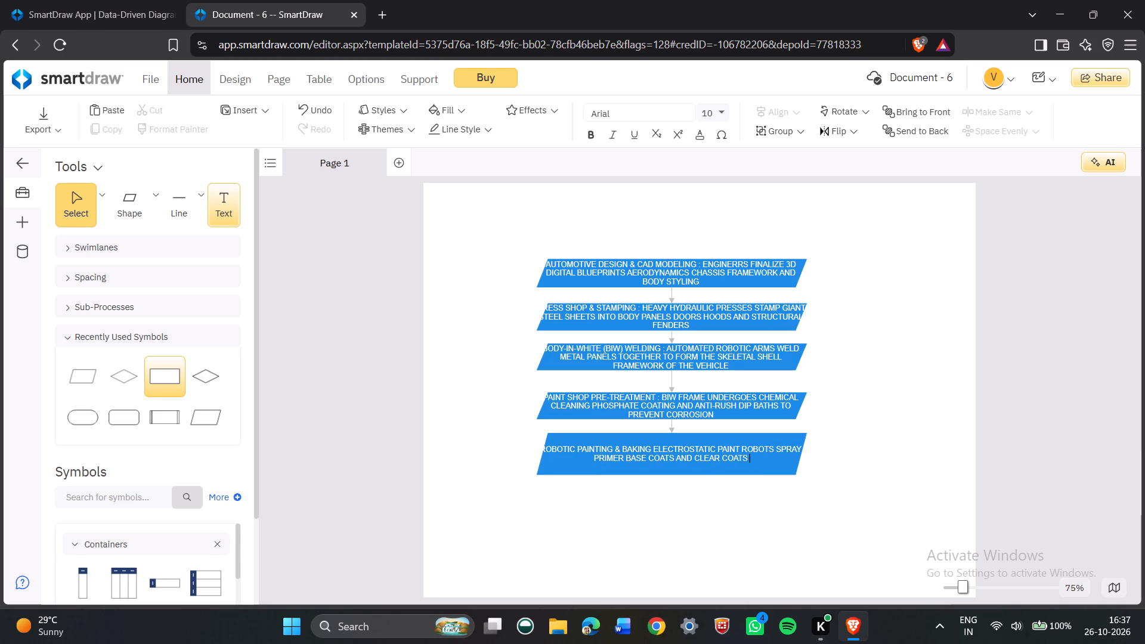
type("FL")
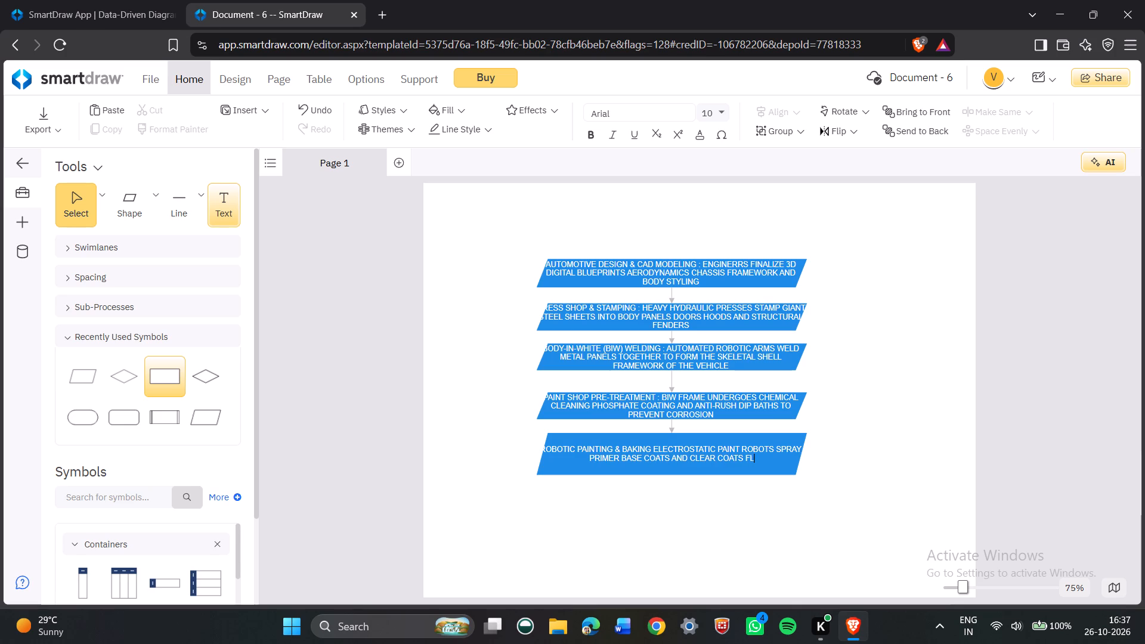
key("BackSpace")
type("OLLO")
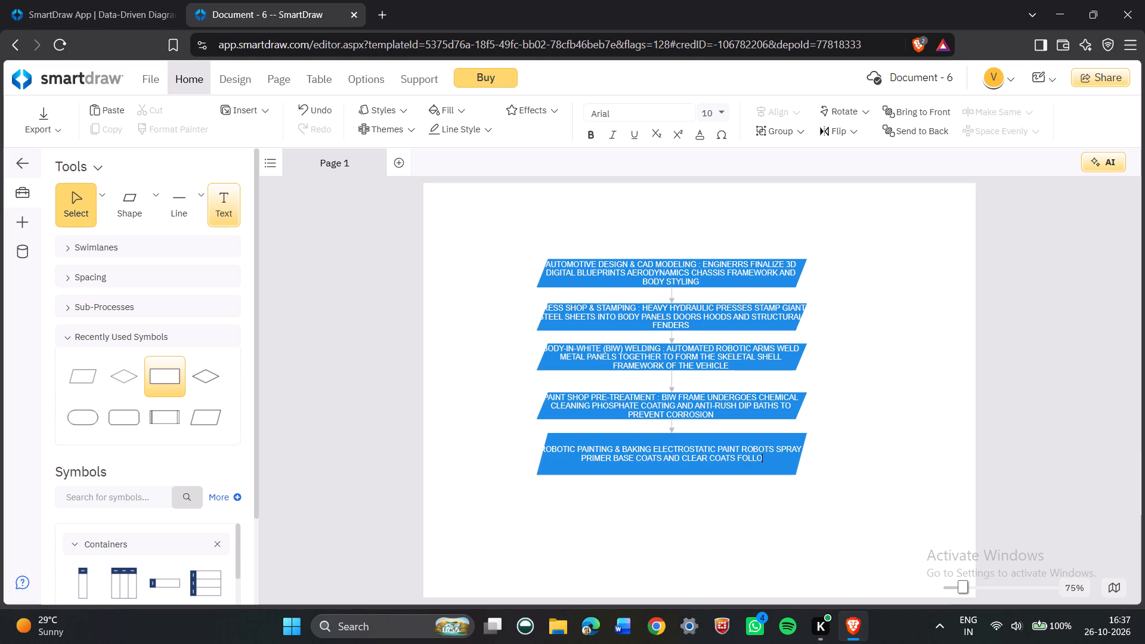
type("WED BY HIGH")
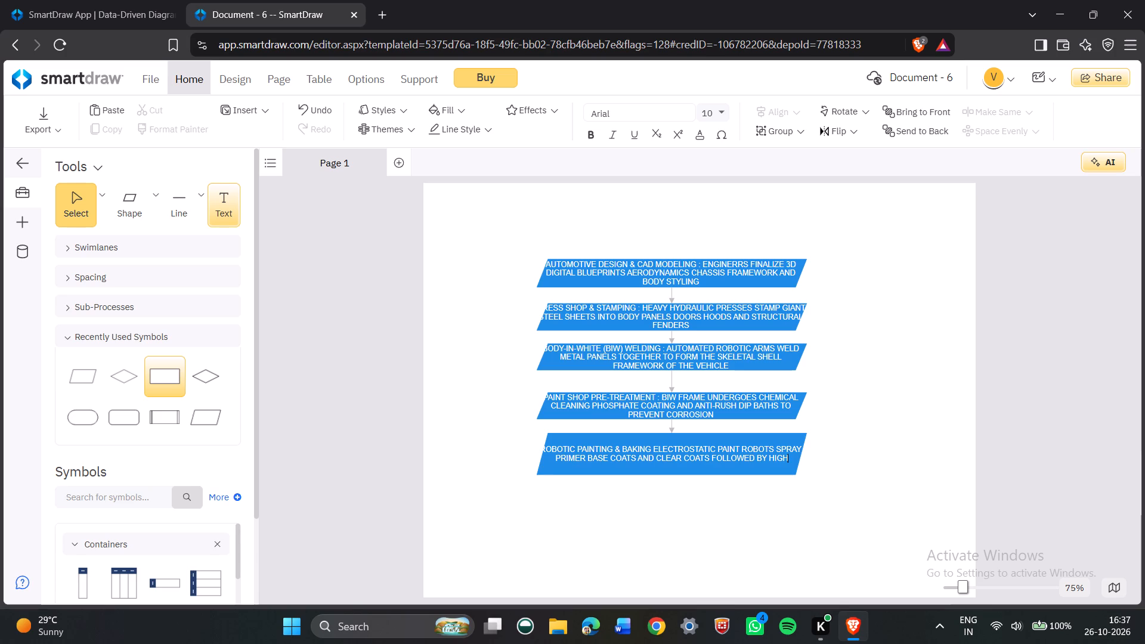
Finish the fifth parallelogram's label with "TEMPRATURE BAKING" on a third line.
key("Return")
type("TEMP")
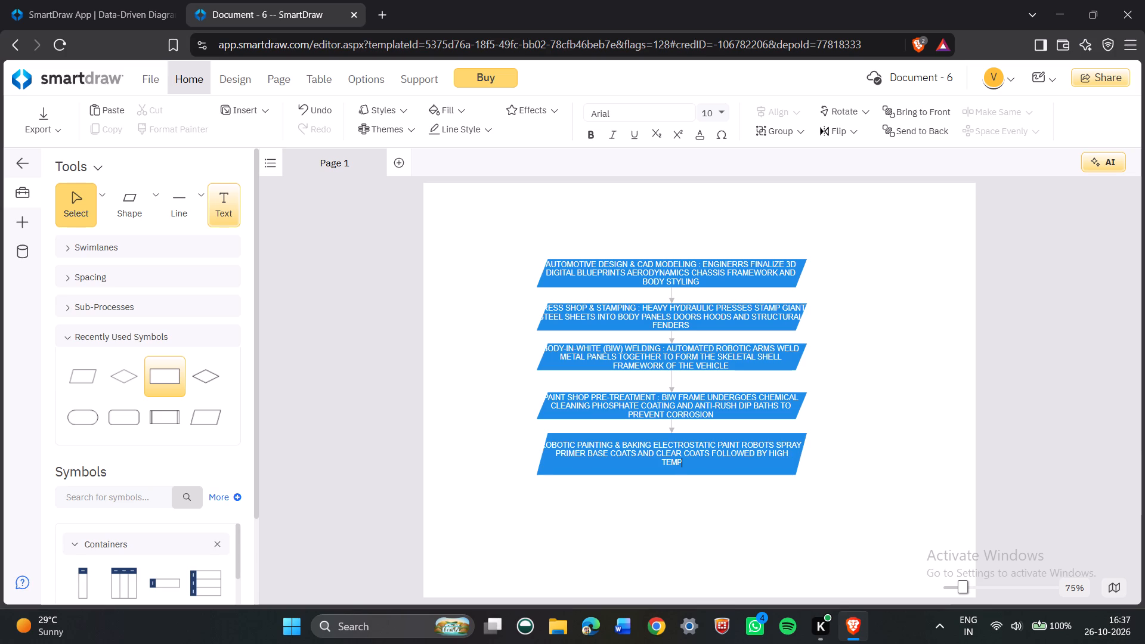
type("RATURE")
key("space")
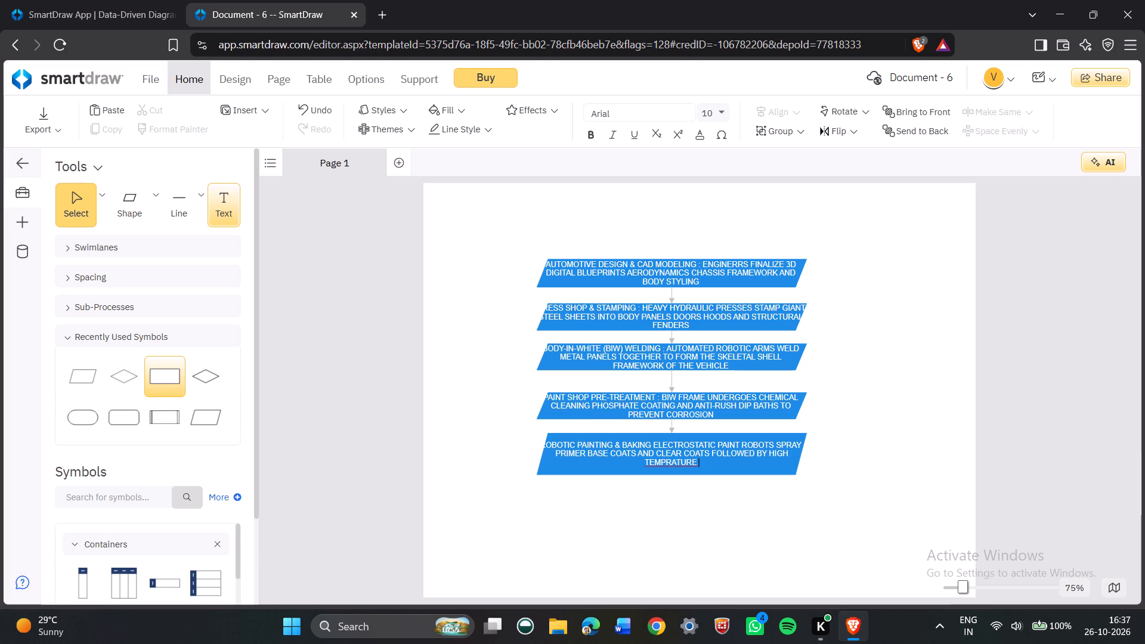
type("BAKING")
key("space")
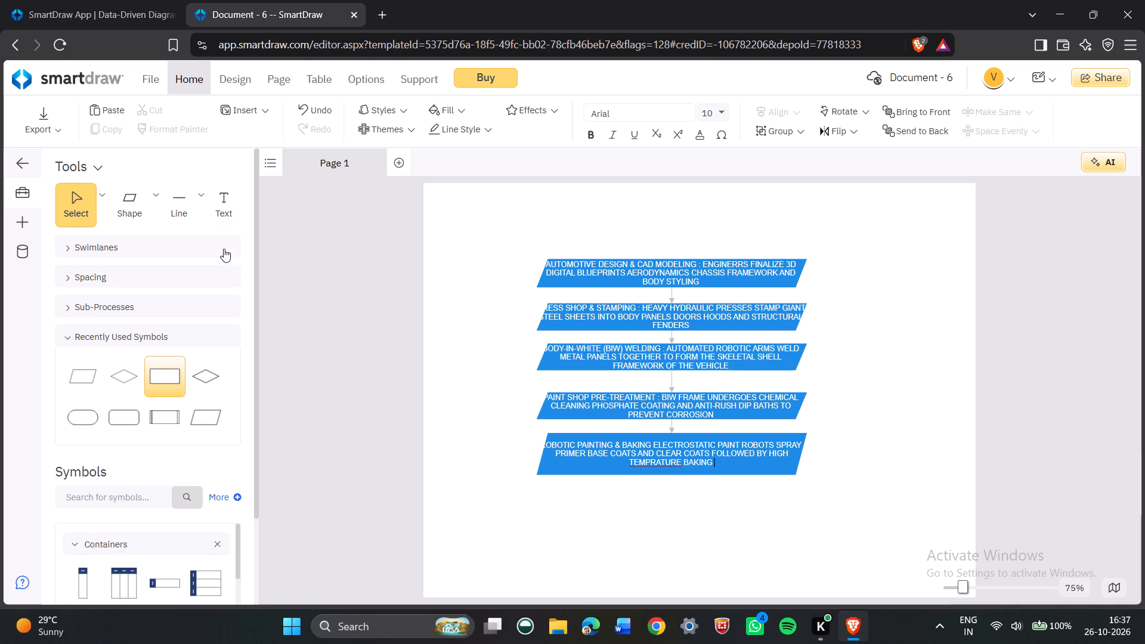
left_click(618, 504)
Reduce the fifth parallelogram's height from its bottom edge to match the ones above.
left_click(632, 440)
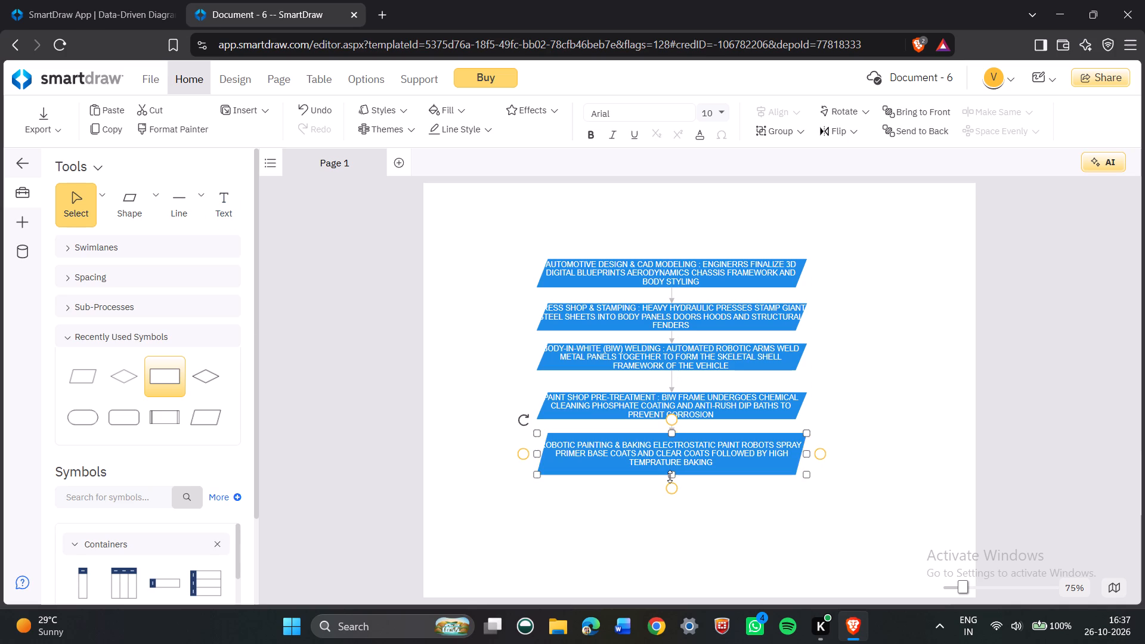
left_click_drag(670, 476, 670, 454)
left_click(652, 495)
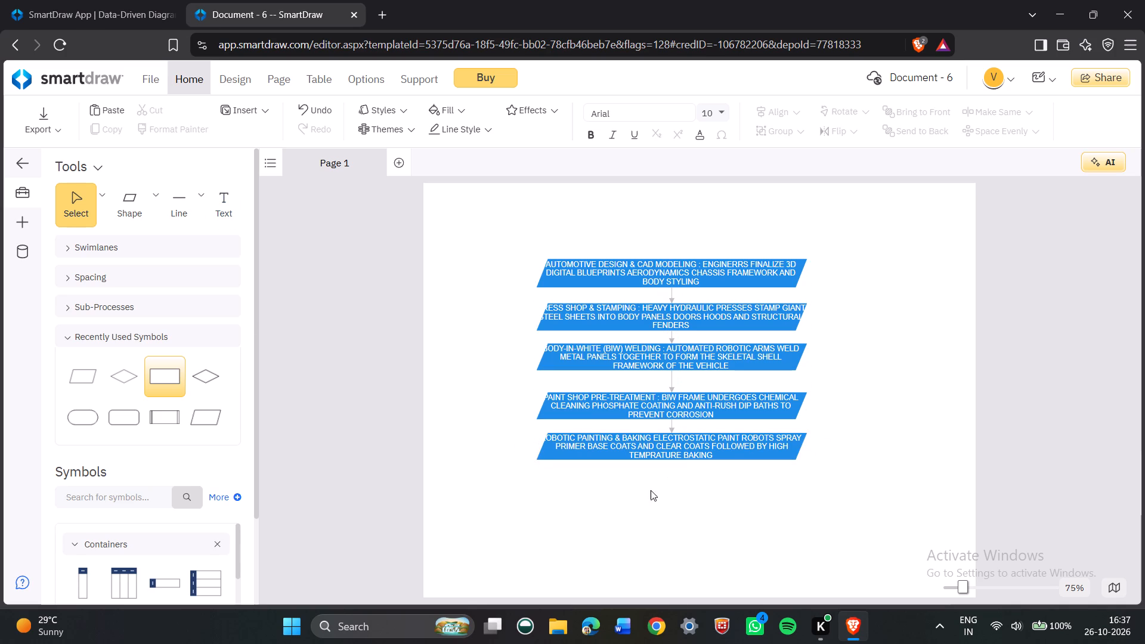
Draw a Shape Connector from the fifth parallelogram's bottom centre, running down and bending left to end near the bottom of the page.
double_click(171, 216)
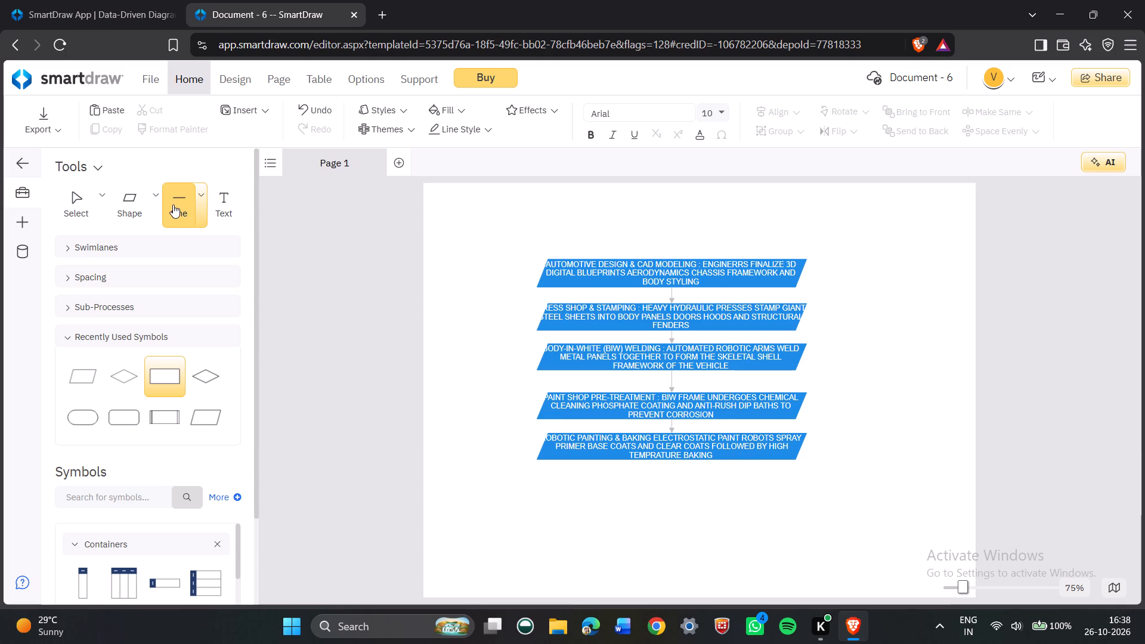
left_click(173, 205)
left_click(196, 202)
left_click(259, 306)
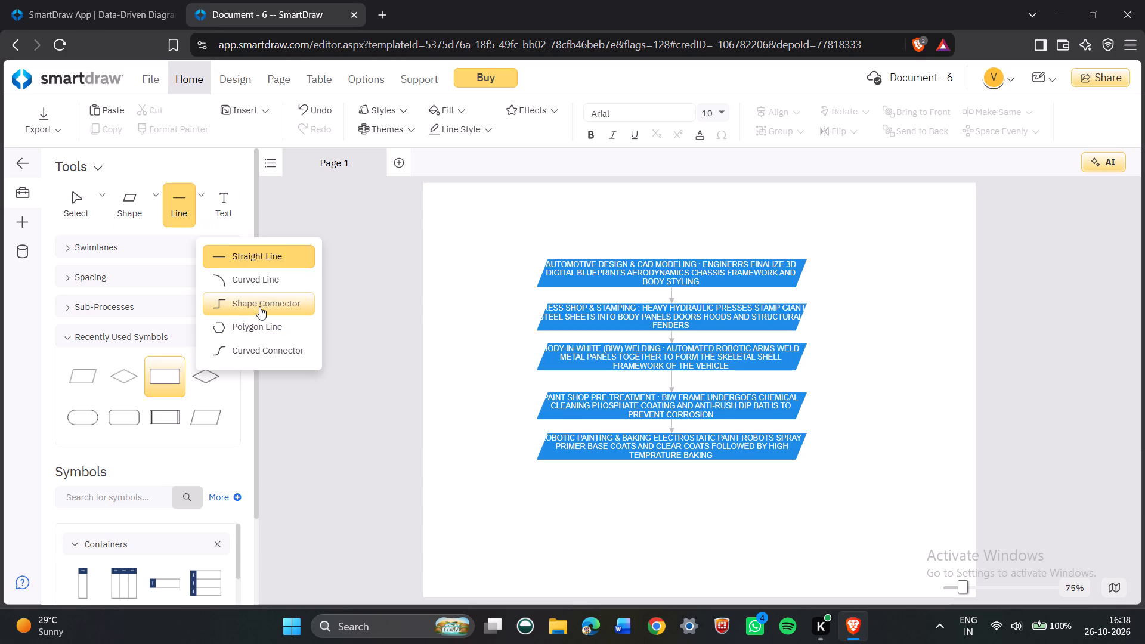
left_click_drag(672, 457, 671, 534)
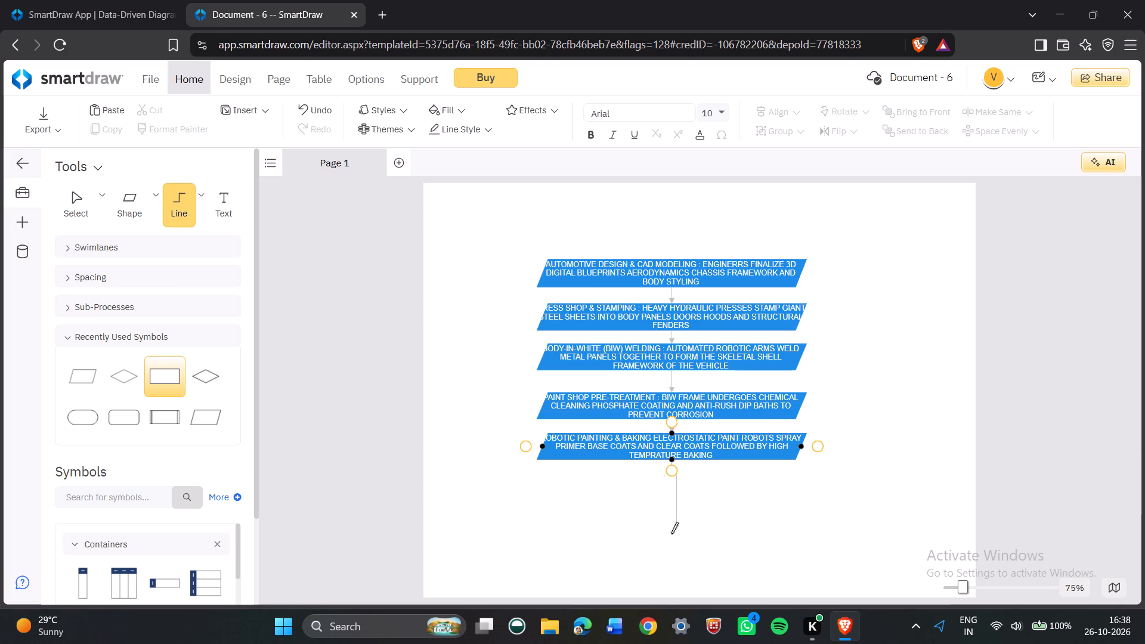
left_click_drag(671, 534, 789, 569)
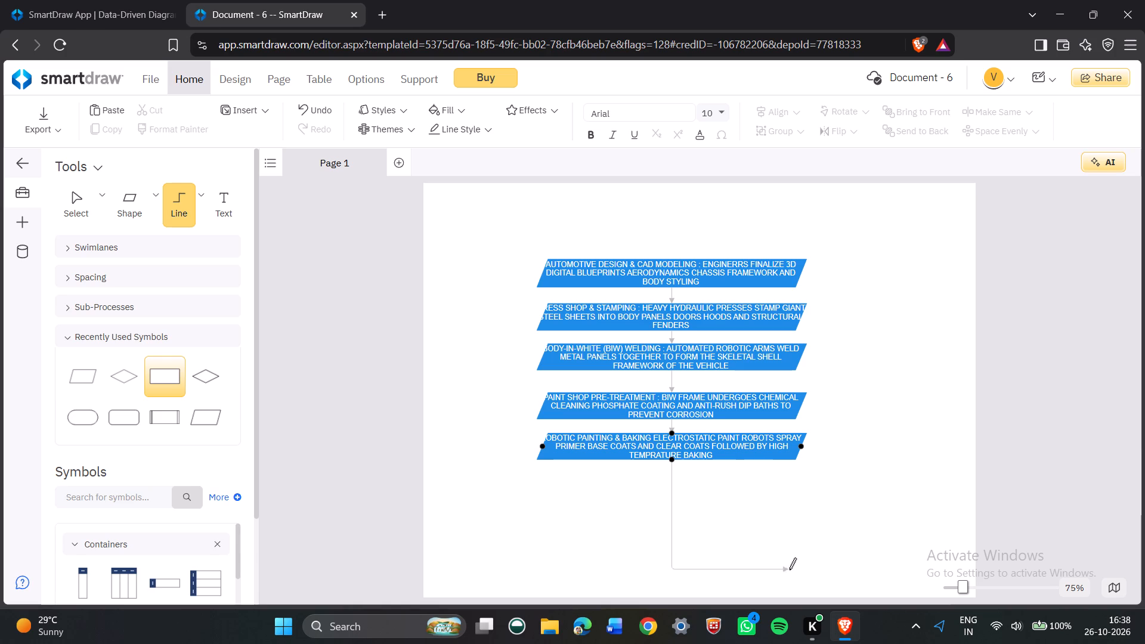
left_click_drag(789, 569, 502, 561)
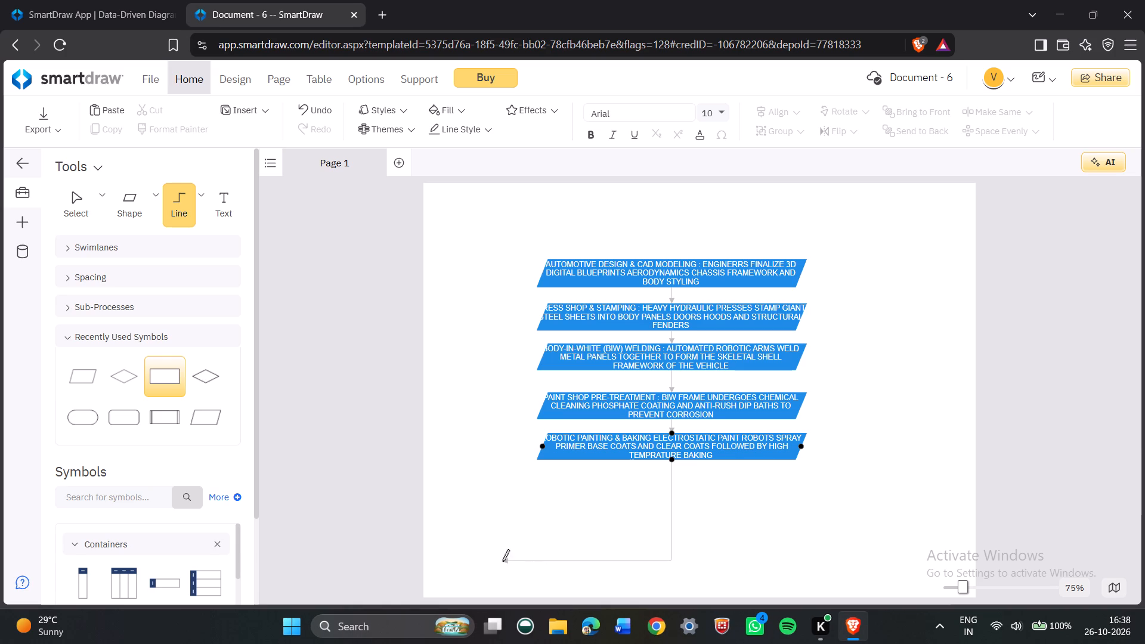
left_click_drag(502, 561, 561, 566)
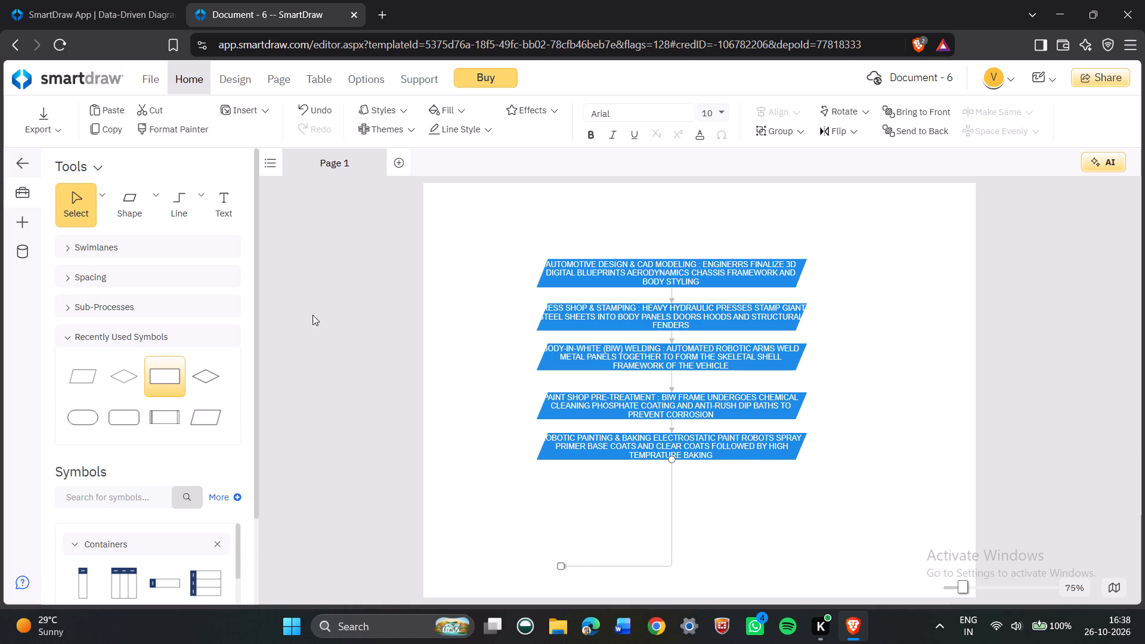
Place a stored-data shape, rounded on one side and concave on the other, at the free end of the fifth parallelogram's connector.
left_click(153, 208)
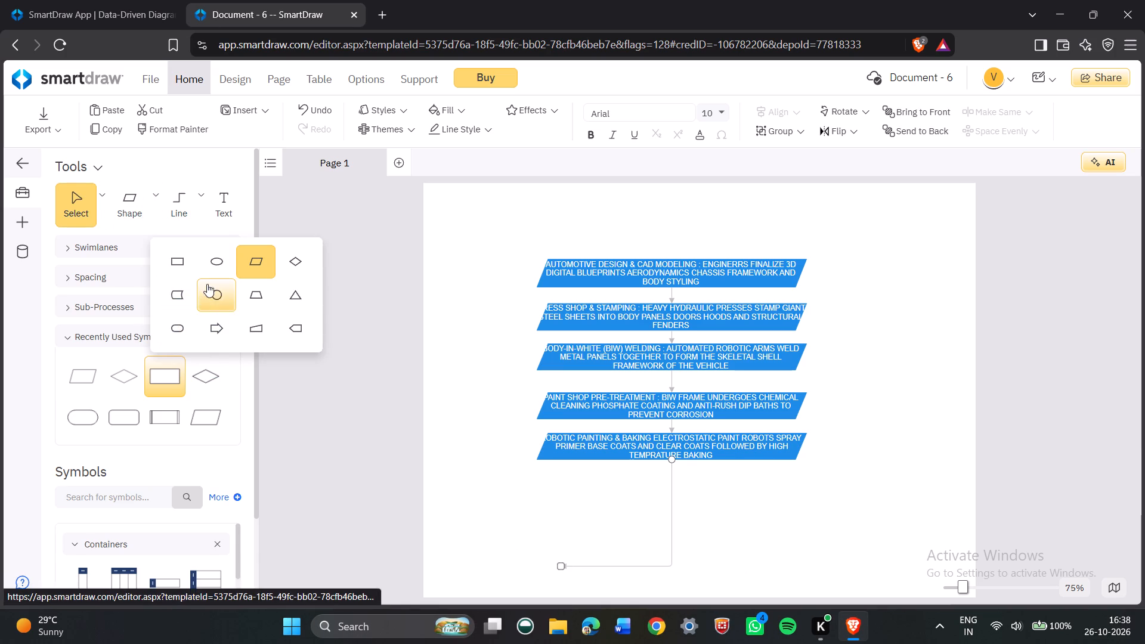
left_click(174, 295)
left_click_drag(130, 208, 492, 586)
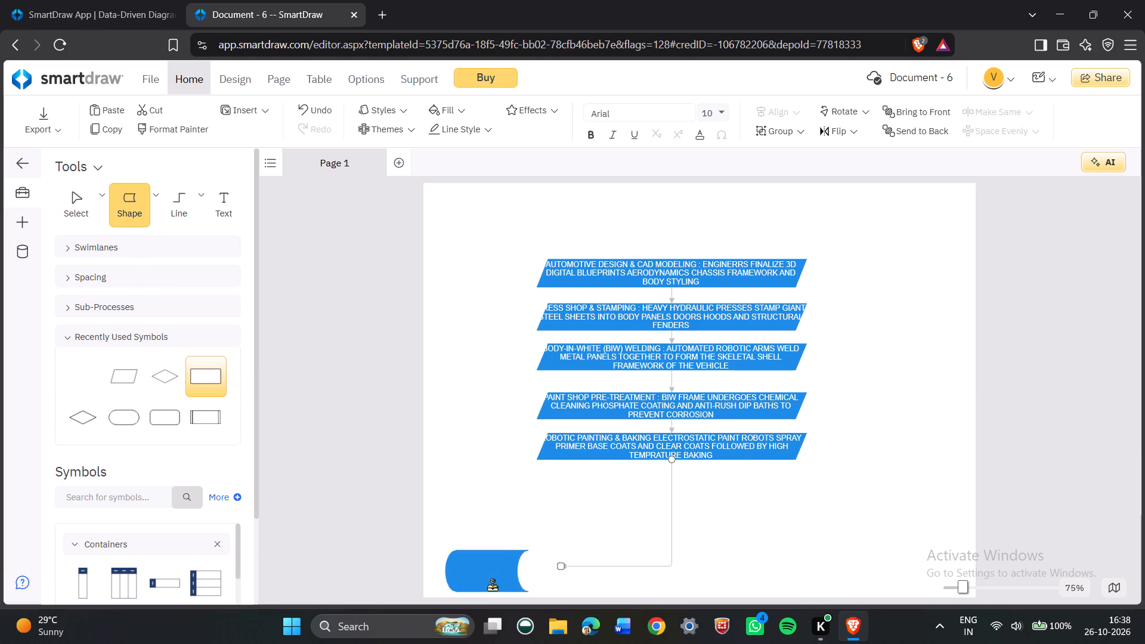
left_click_drag(492, 586, 532, 565)
Widen the stored-data shape leftwards, shift it right along the connector, and stretch its left edge back to the page edge.
left_click_drag(489, 569, 363, 567)
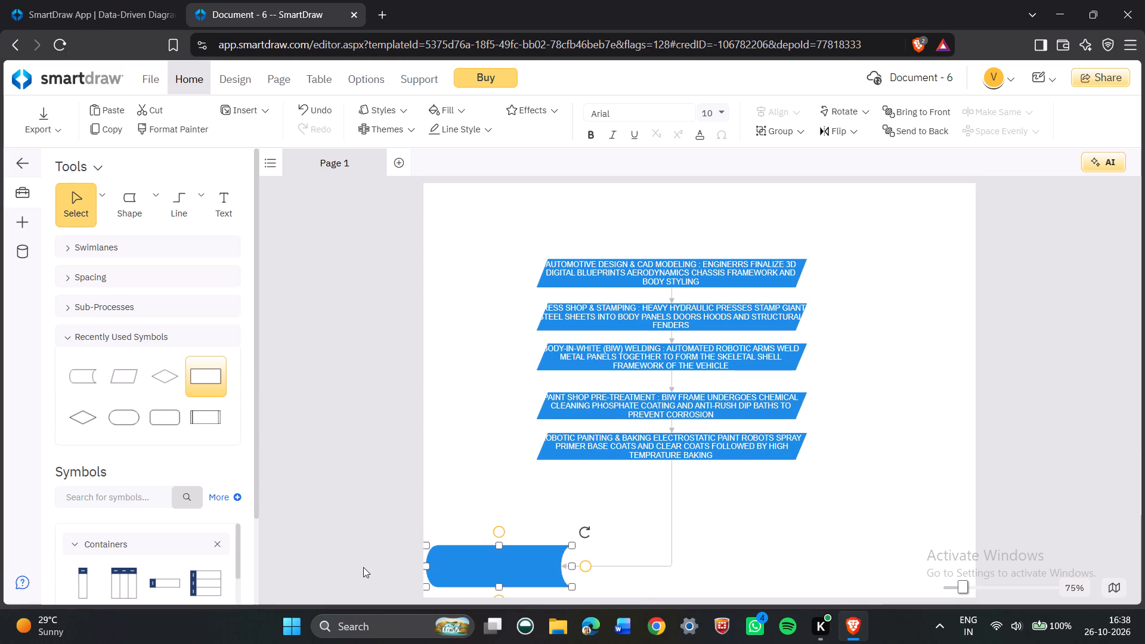
left_click_drag(501, 562, 559, 563)
left_click_drag(485, 568, 406, 569)
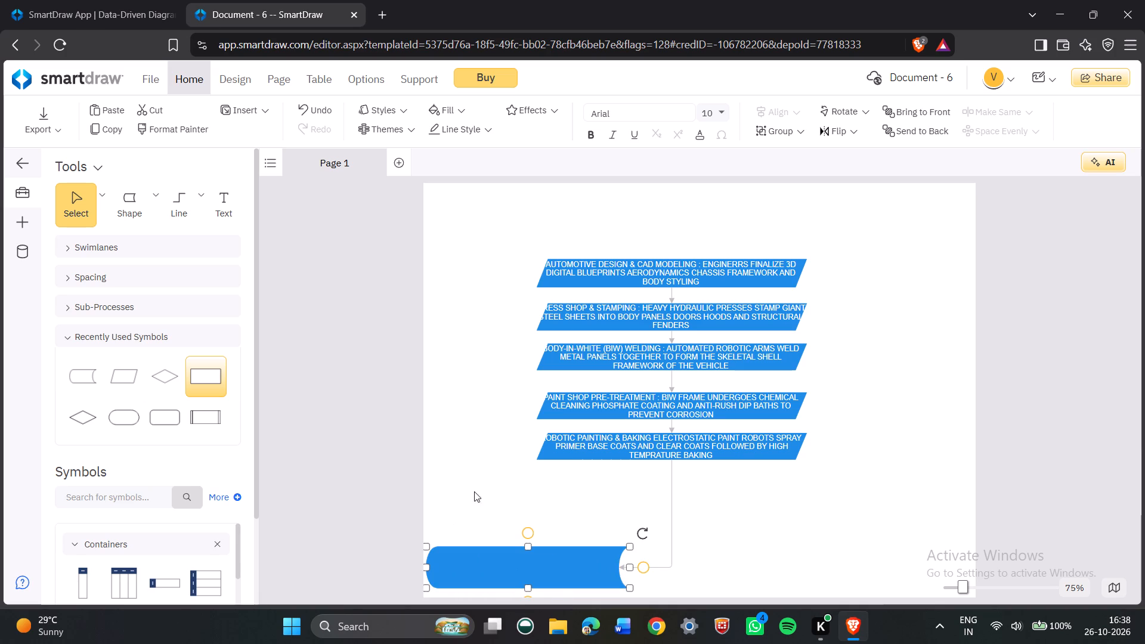
scroll(482, 478, "down", 6)
Start the stored-data shape's label with "GENERAL ASSEMBLY TRIM SHOP: ".
left_click(232, 203)
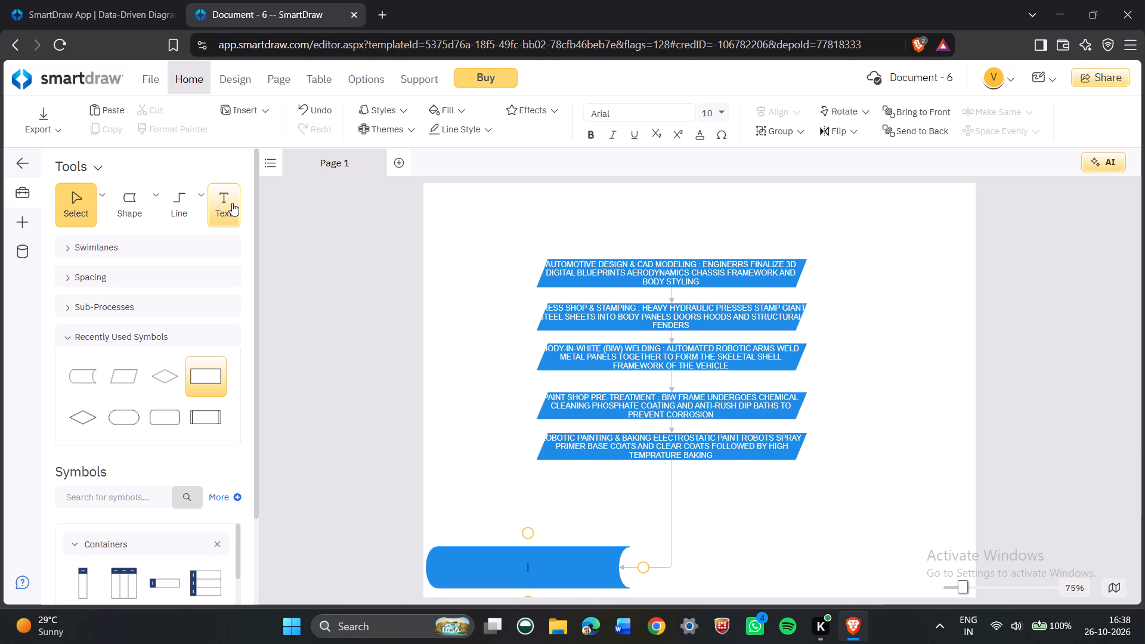
type("GENR")
key("BackSpace")
type("ERA")
key("semicolon")
key("BackSpace")
type("L")
key("space")
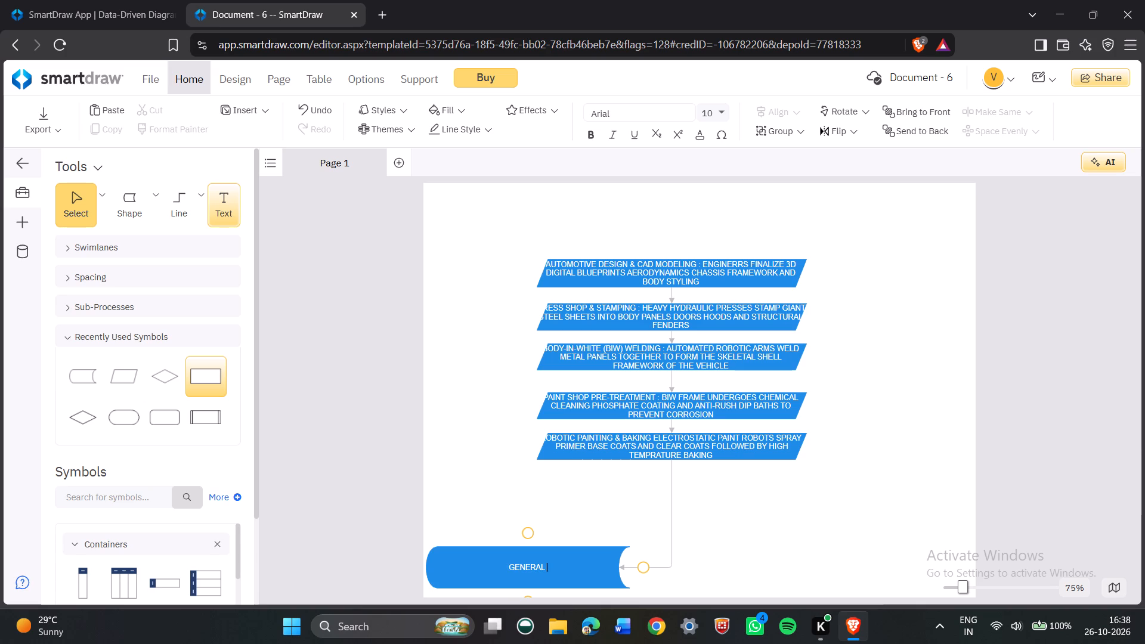
type("ASSE")
type("MBLY")
key("space")
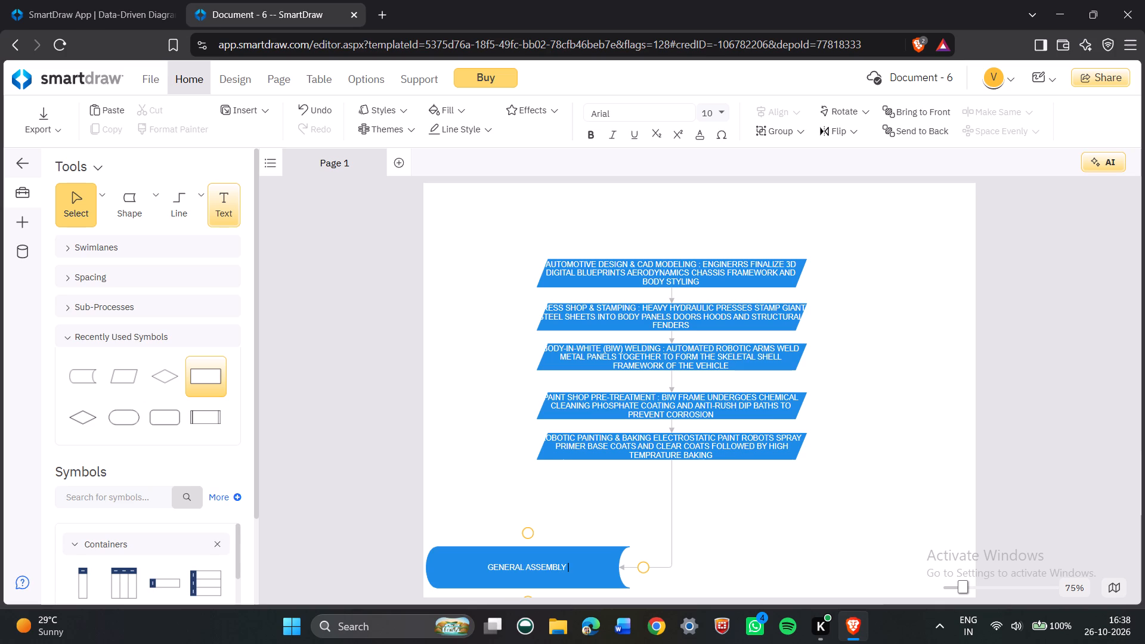
type("TRIM")
key("space")
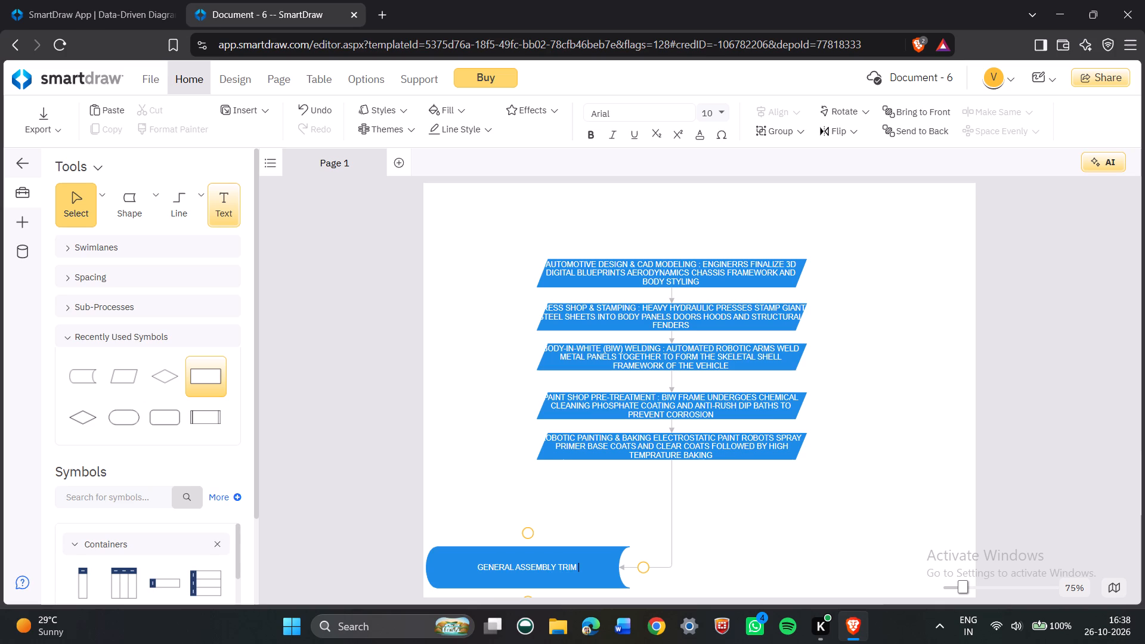
type("SHOP")
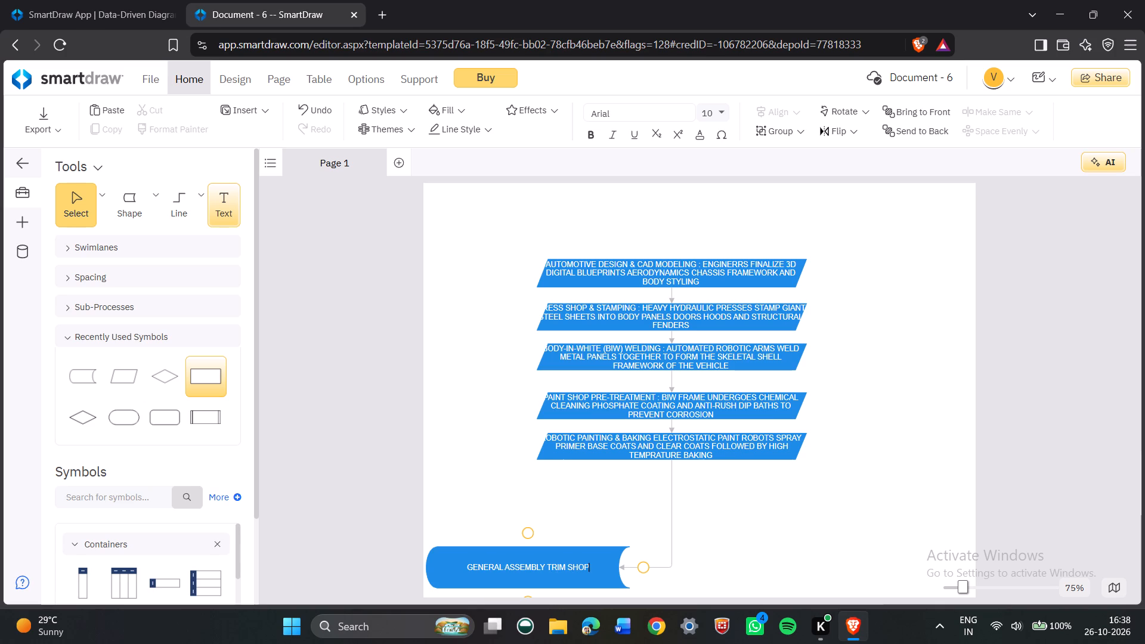
type(":")
key("space")
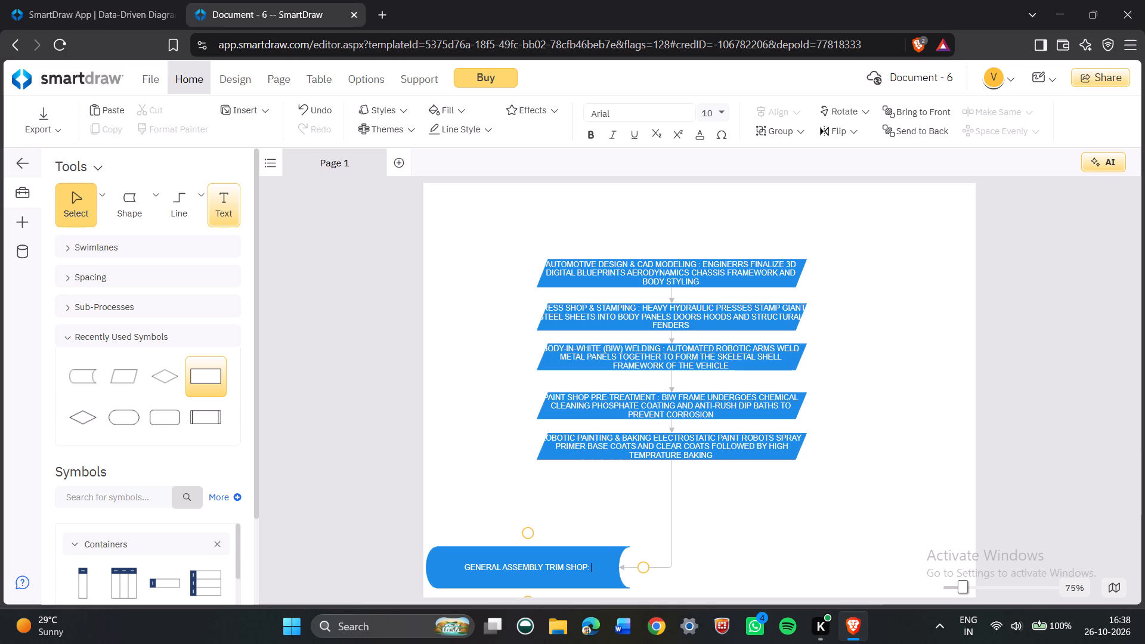
Continue the stored-data shape's label with "INSTALLING INTERIOR DASHBOARD".
type("INSTALLING")
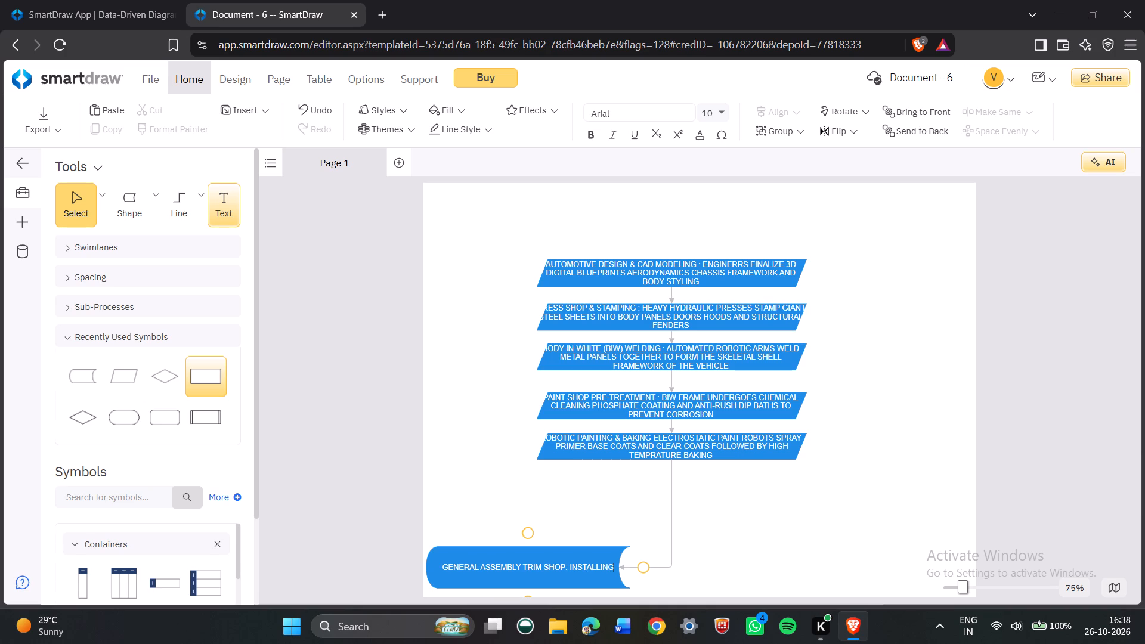
key("space")
type("INTER")
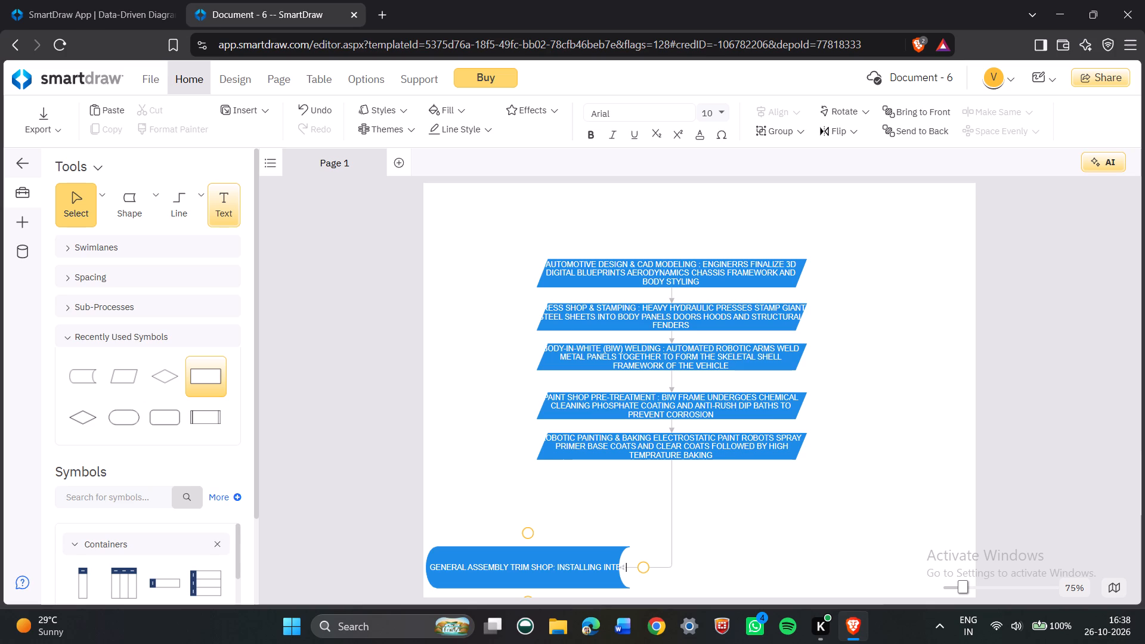
type("IOR")
key("space")
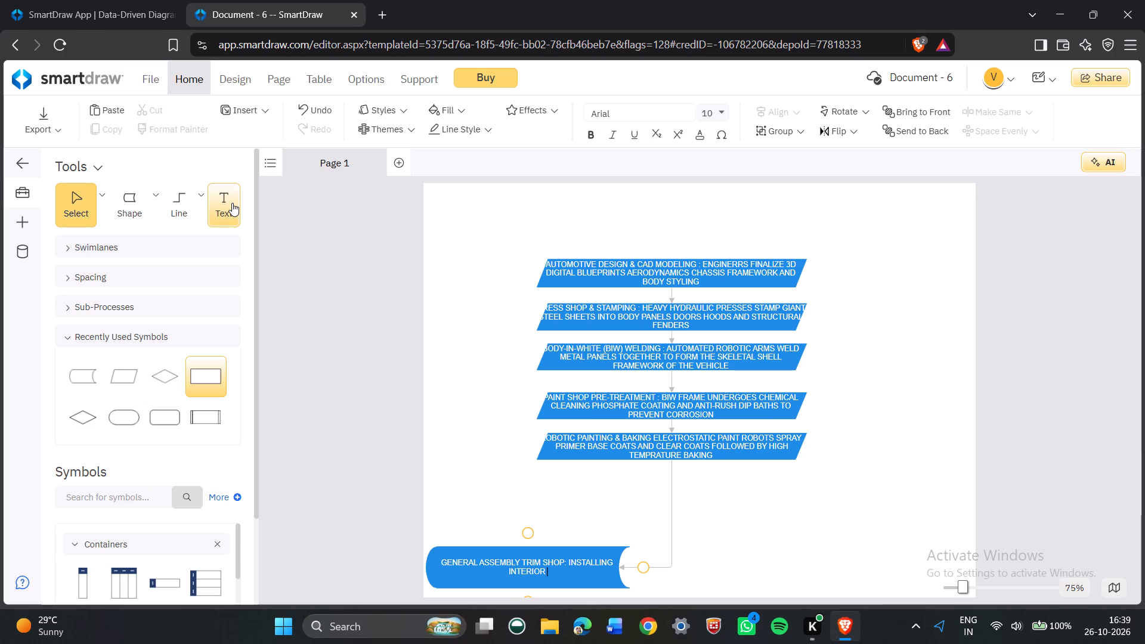
type("DASHBOAR")
key("BackSpace")
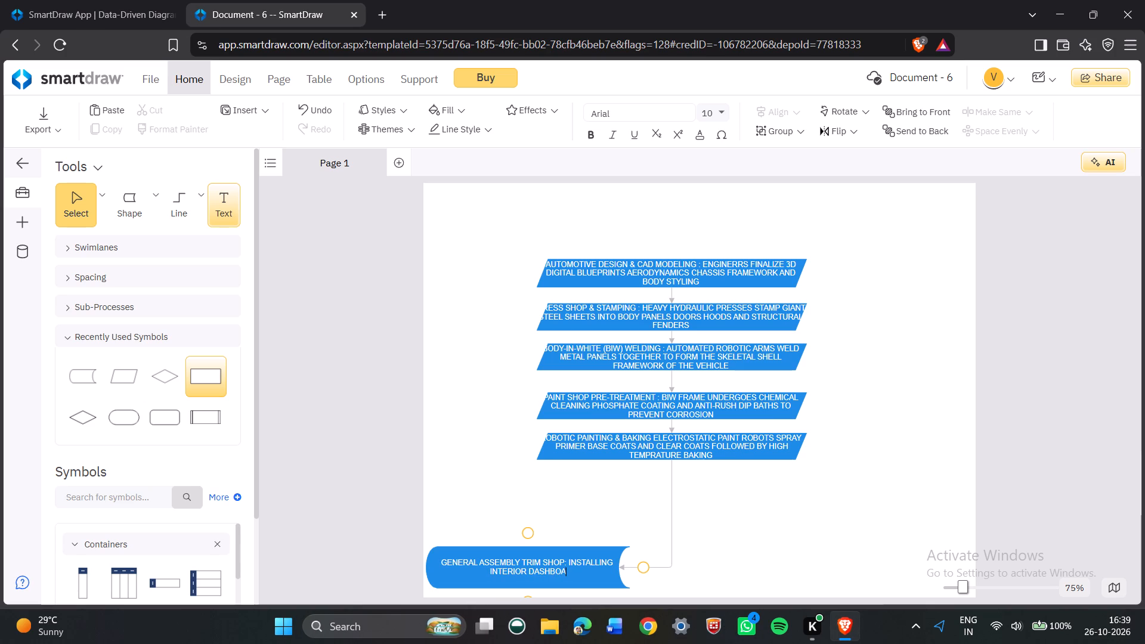
type("RD")
key("space")
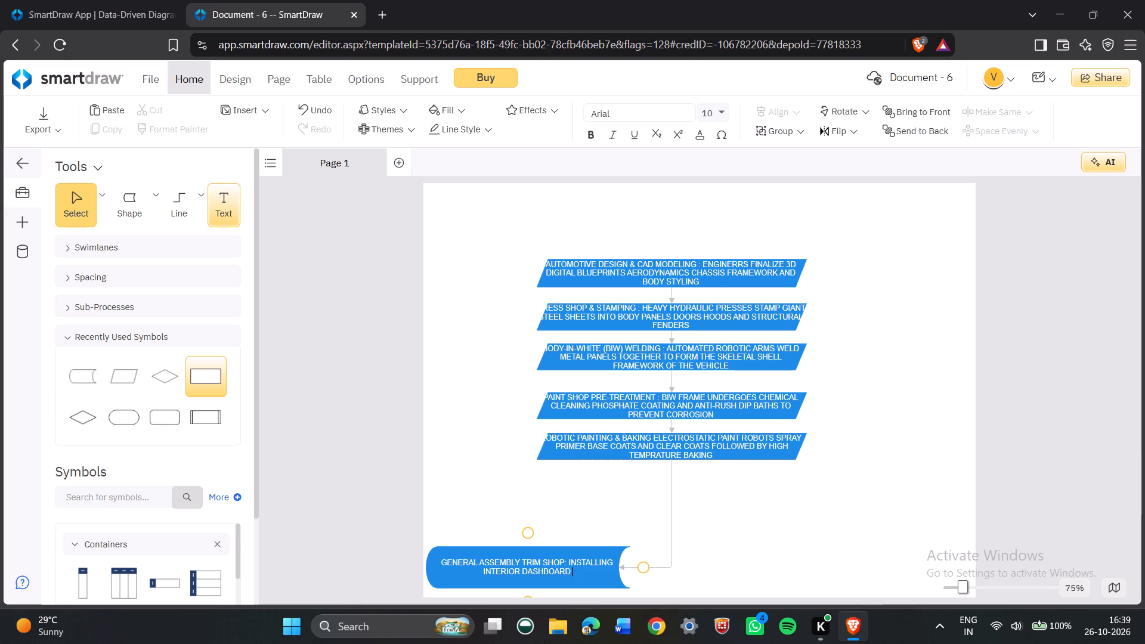
Add "WIRING CARPETS" after "DASHBOARD" in the stored-data shape's label.
type("WRI")
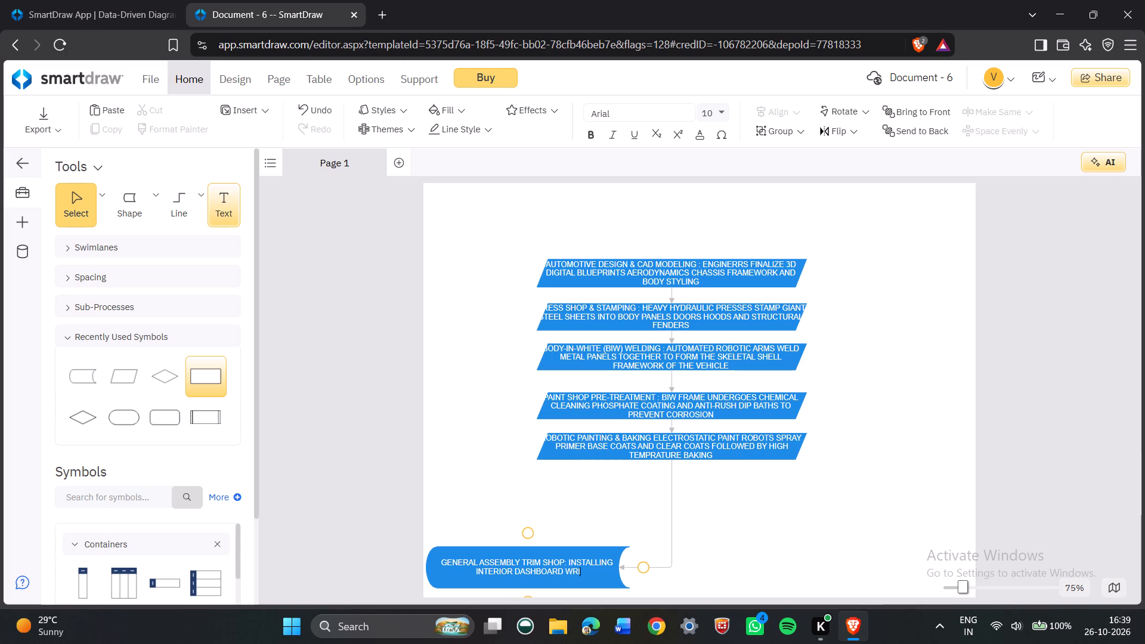
key("BackSpace")
key("BackSpace")
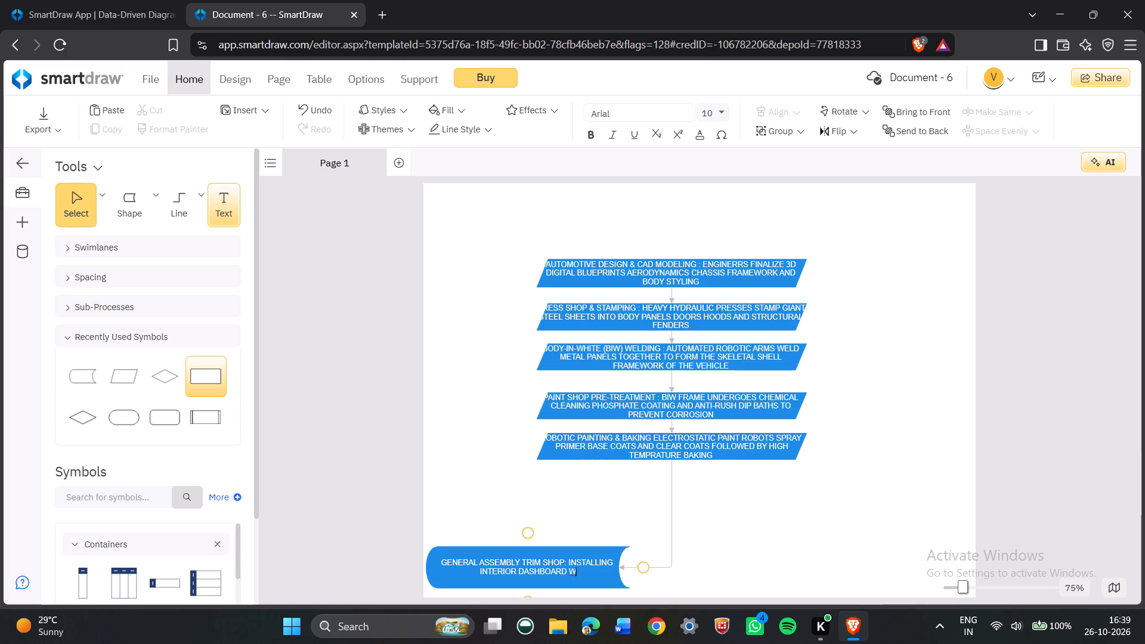
type("IRING")
key("space")
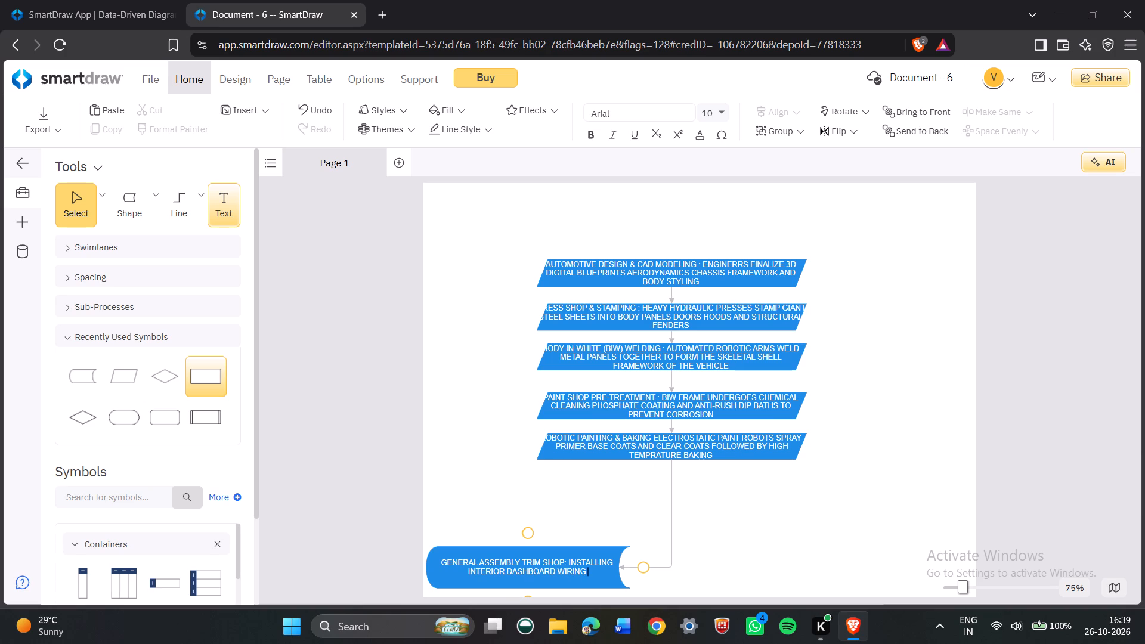
type("CARPETS")
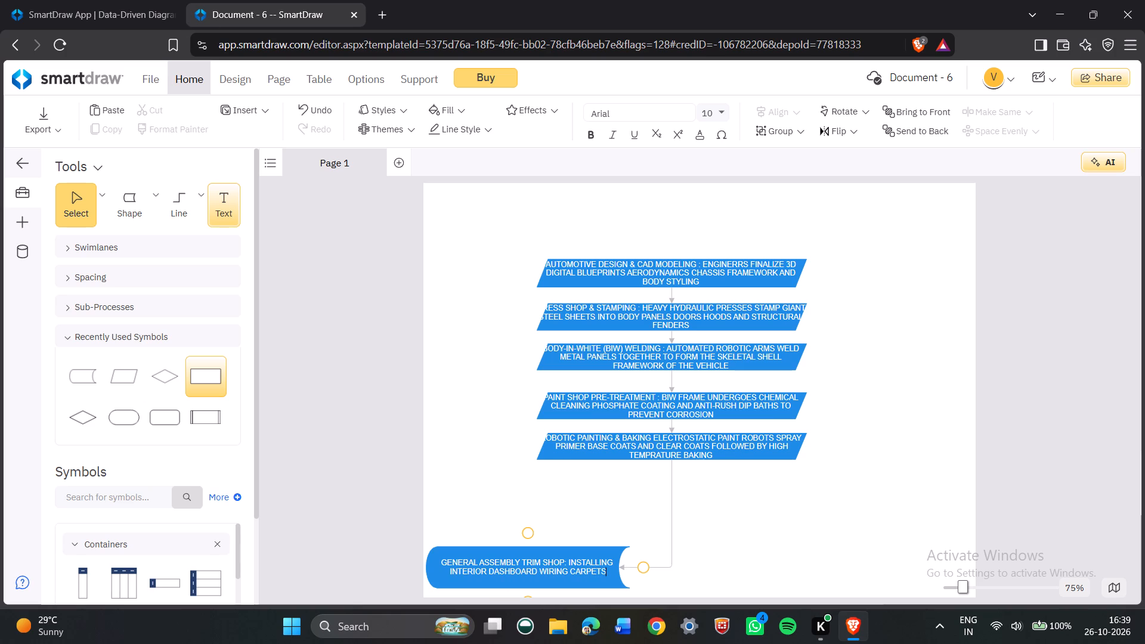
key("space")
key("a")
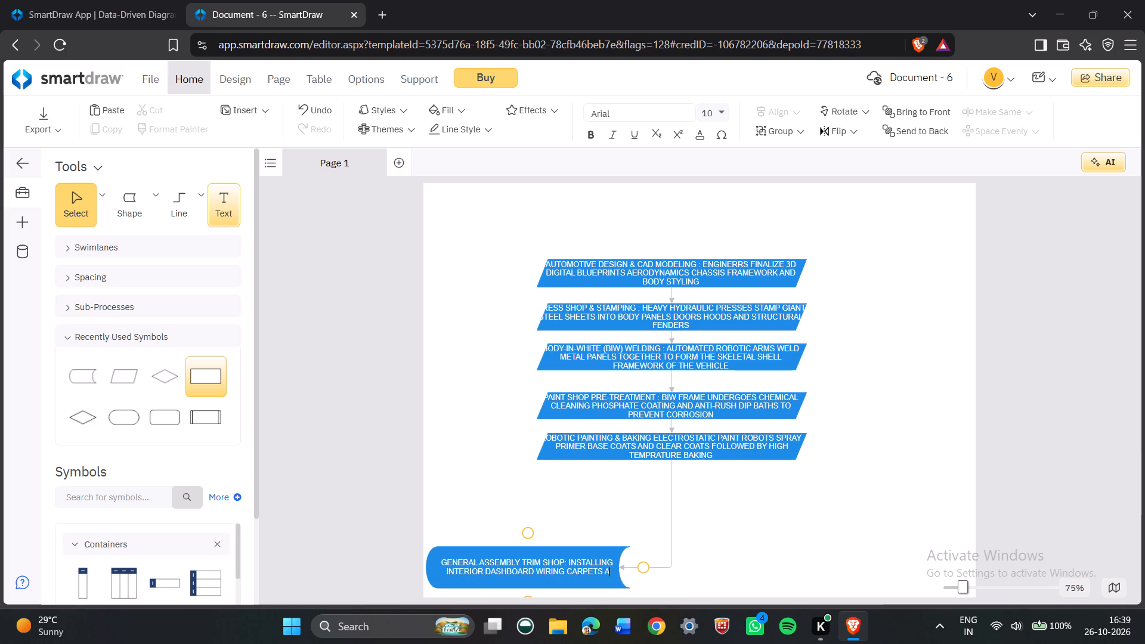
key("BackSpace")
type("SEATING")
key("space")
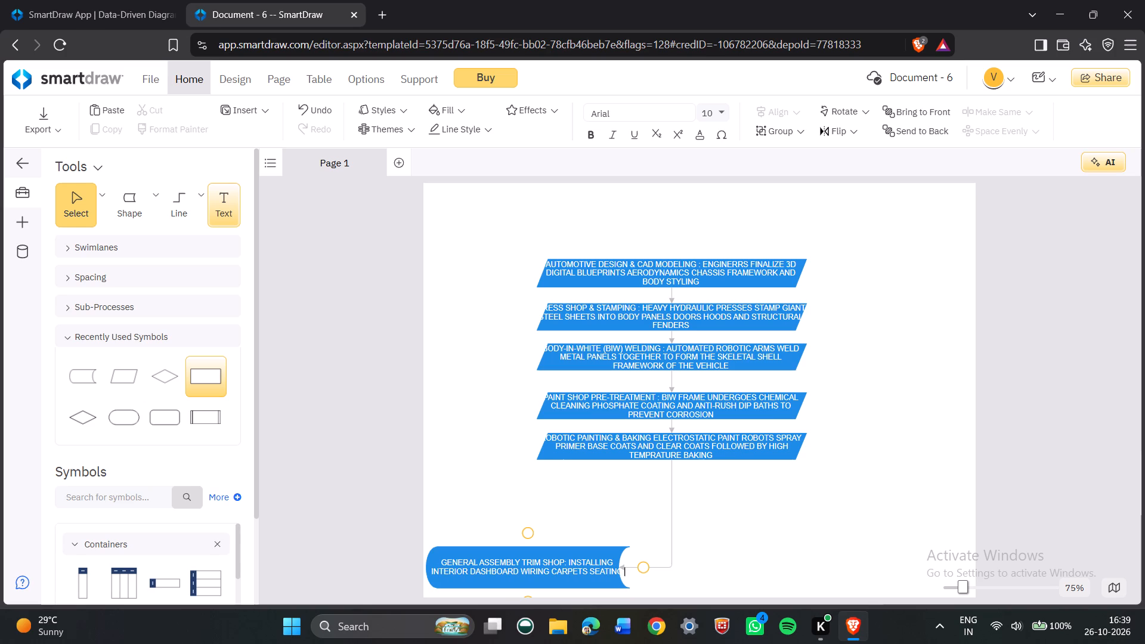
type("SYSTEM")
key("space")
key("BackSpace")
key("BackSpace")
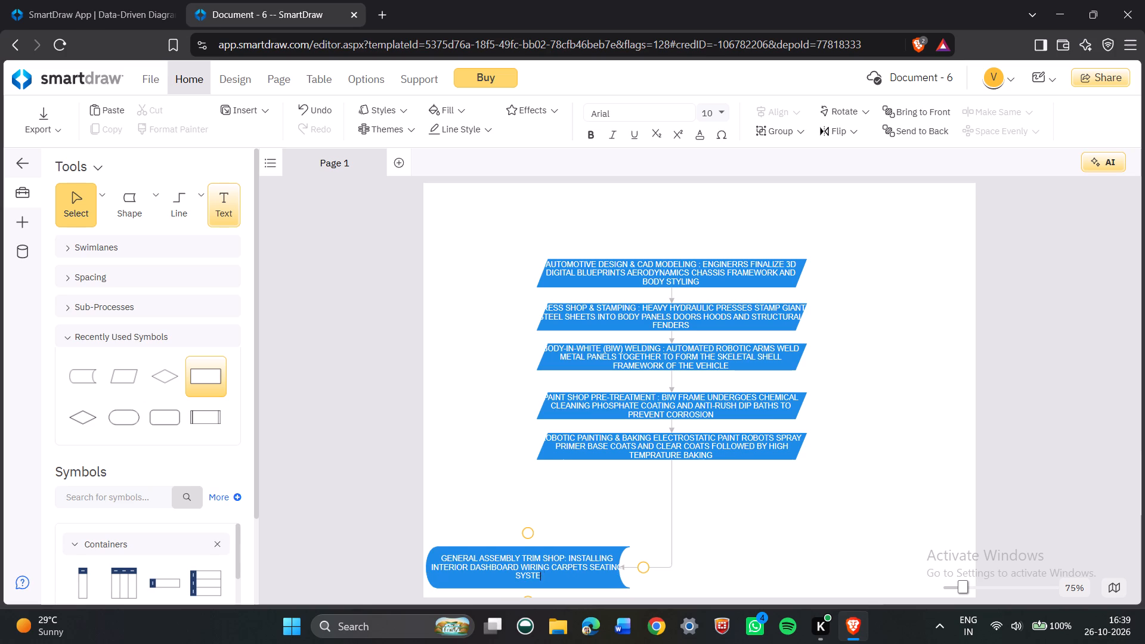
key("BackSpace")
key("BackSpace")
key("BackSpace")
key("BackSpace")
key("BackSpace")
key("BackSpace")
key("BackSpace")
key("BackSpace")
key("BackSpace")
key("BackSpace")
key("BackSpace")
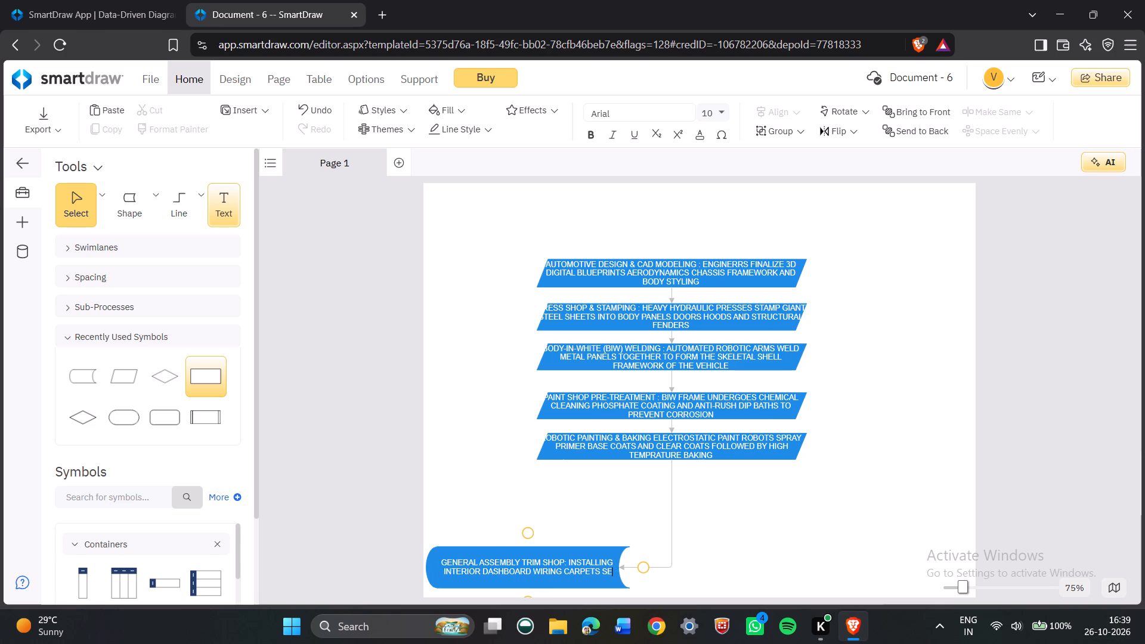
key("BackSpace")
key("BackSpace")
Begin a new line after "CARPETS" in the stored-data shape's label with "SYSTEMS".
key("Return")
type("SYS")
type("TEM")
key("space")
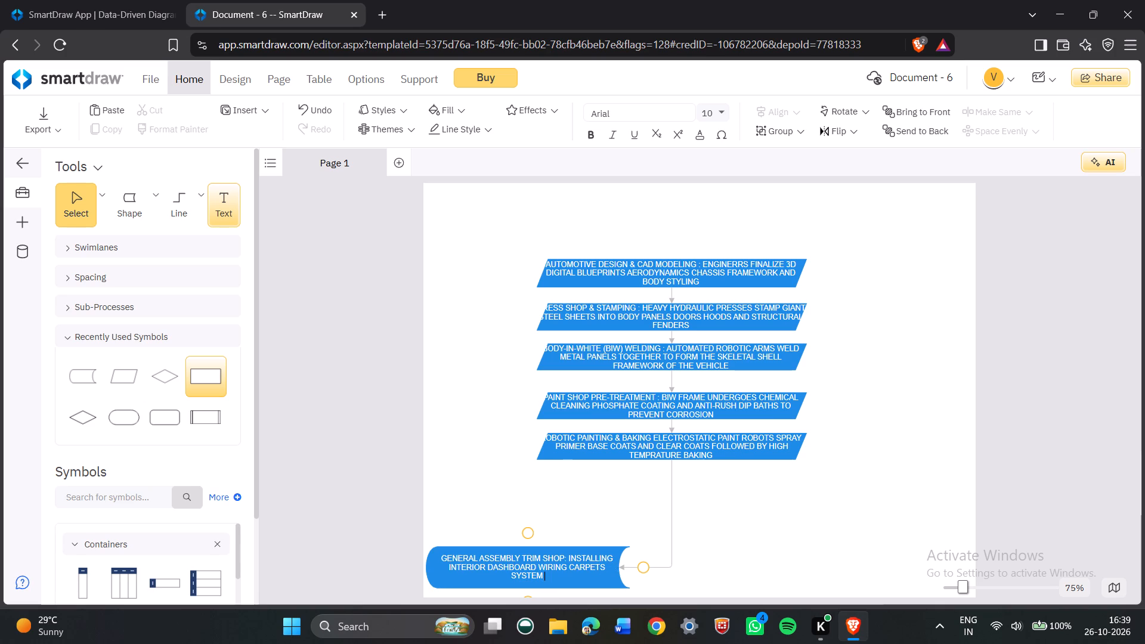
key("BackSpace")
key("s")
type("STEE")
key("BackSpace")
key("BackSpace")
key("BackSpace")
key("BackSpace")
key("space")
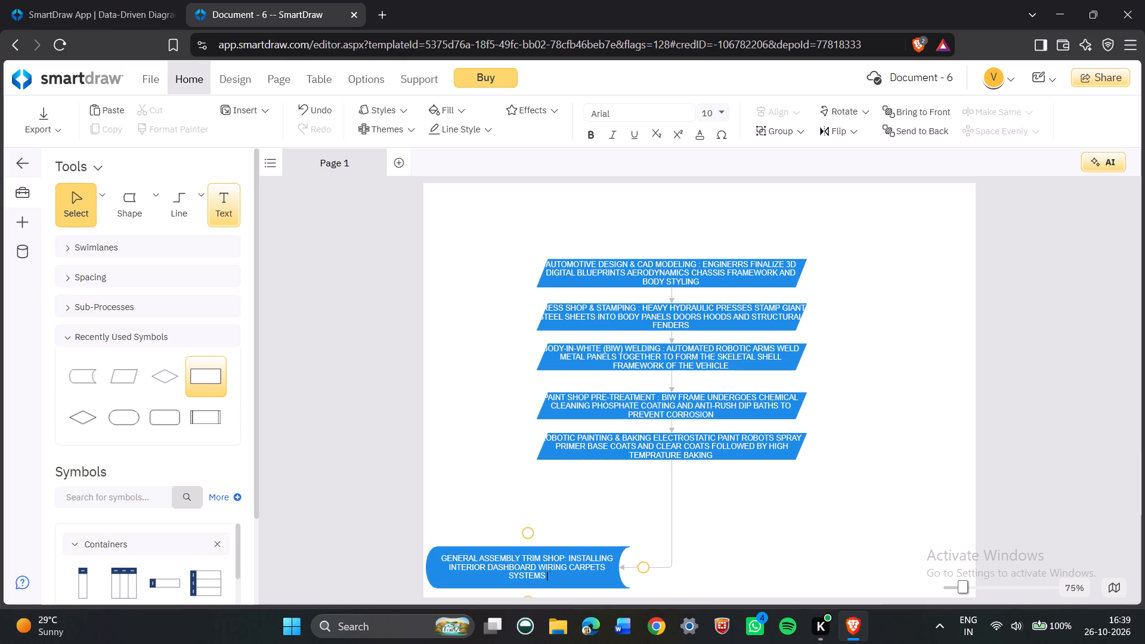
Add "STEERING WHEELS AND" after "SYSTEMS" in the General Assembly Trim Shop shape's label.
type("S")
key("t")
type("EE")
type("RING")
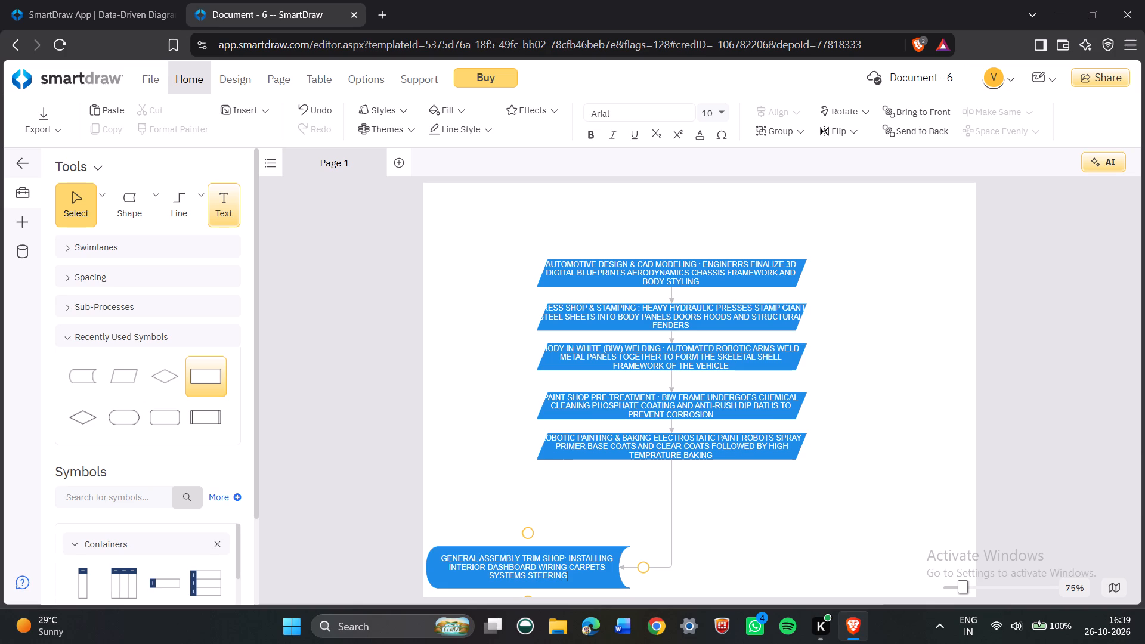
key("space")
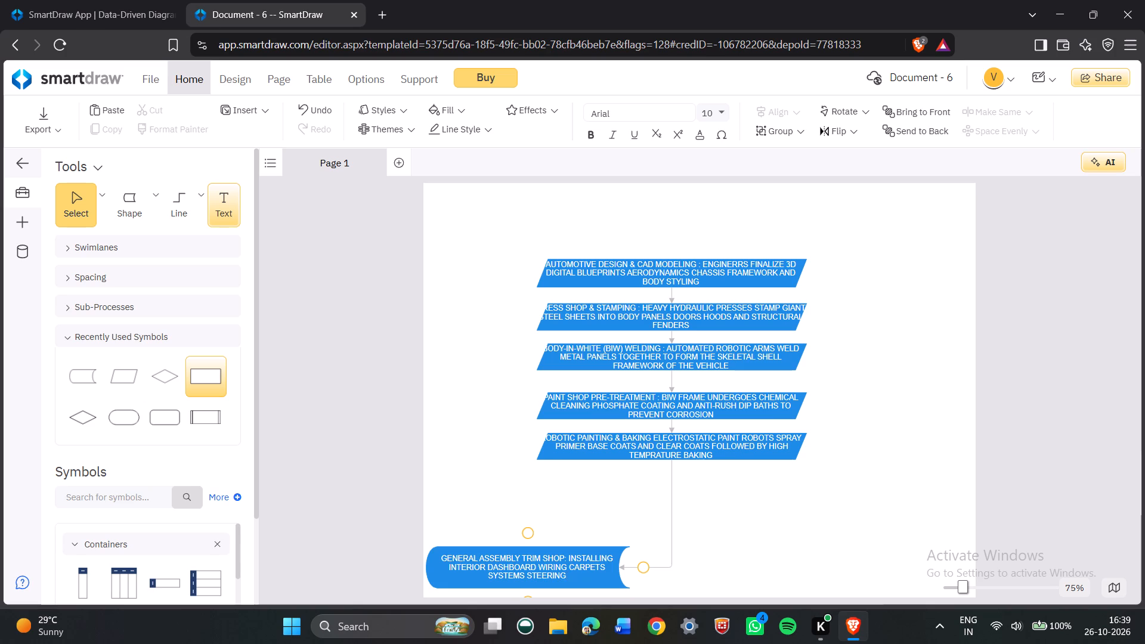
type("WHEEL")
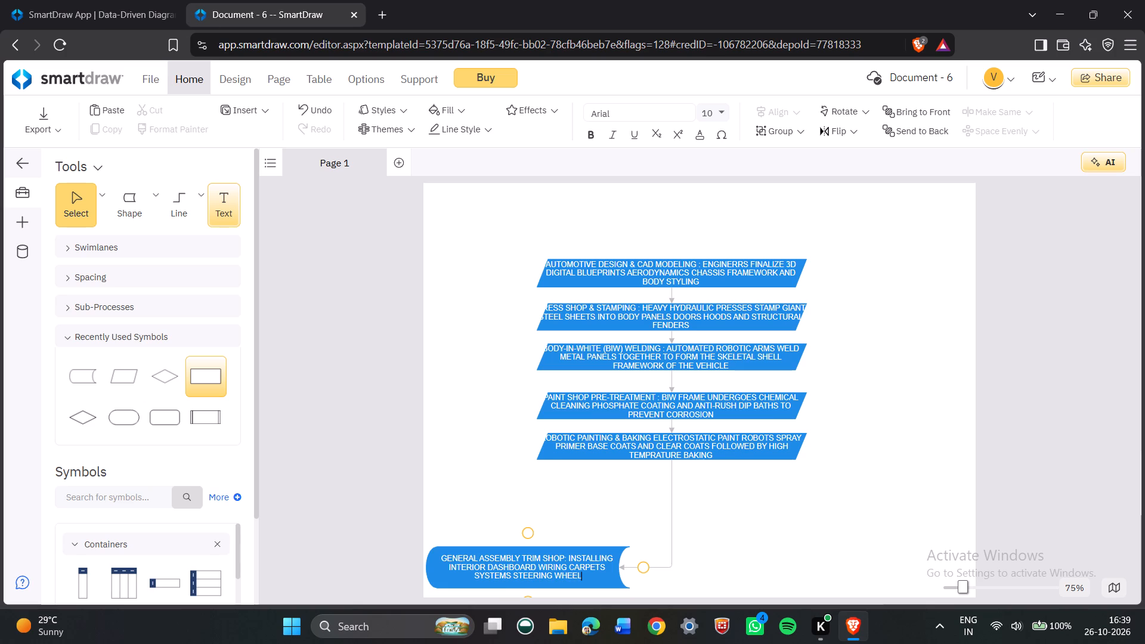
type("S AND")
key("space")
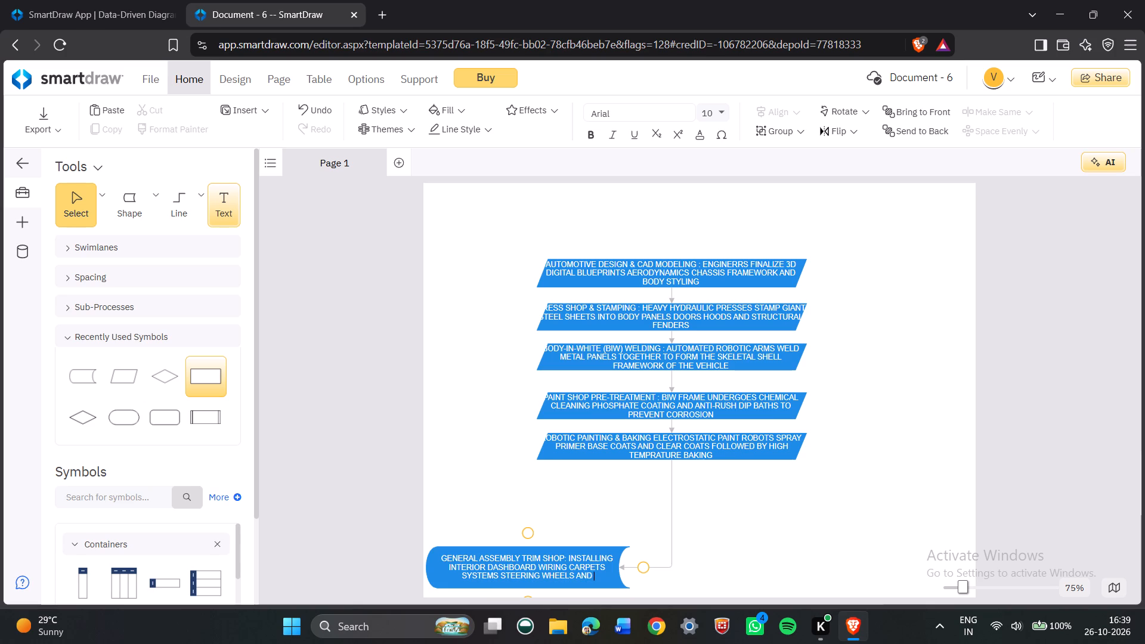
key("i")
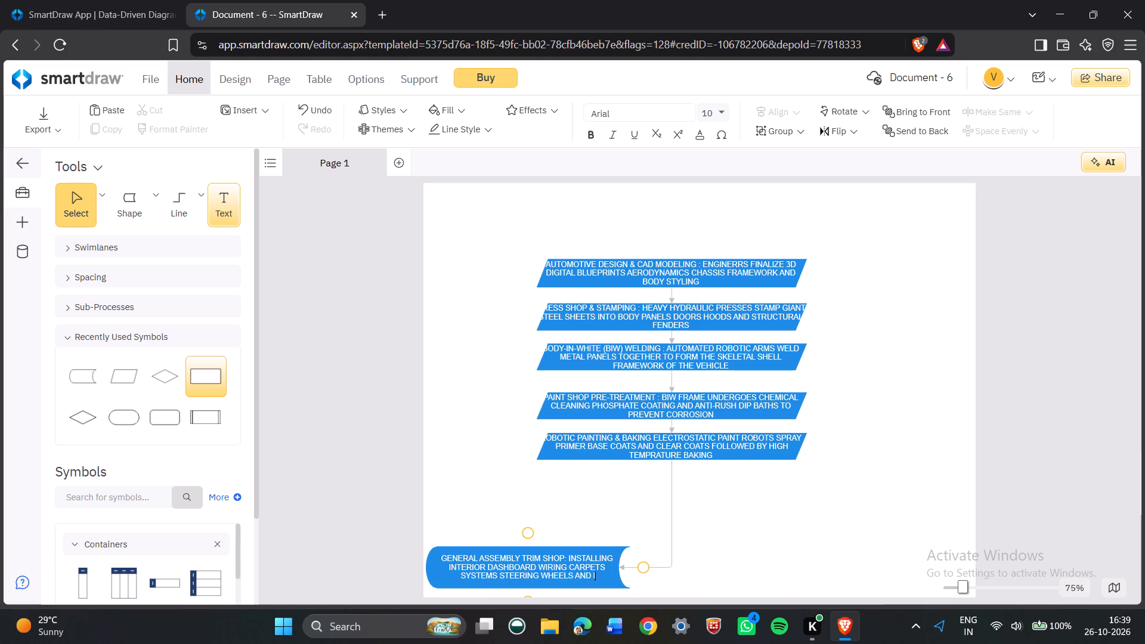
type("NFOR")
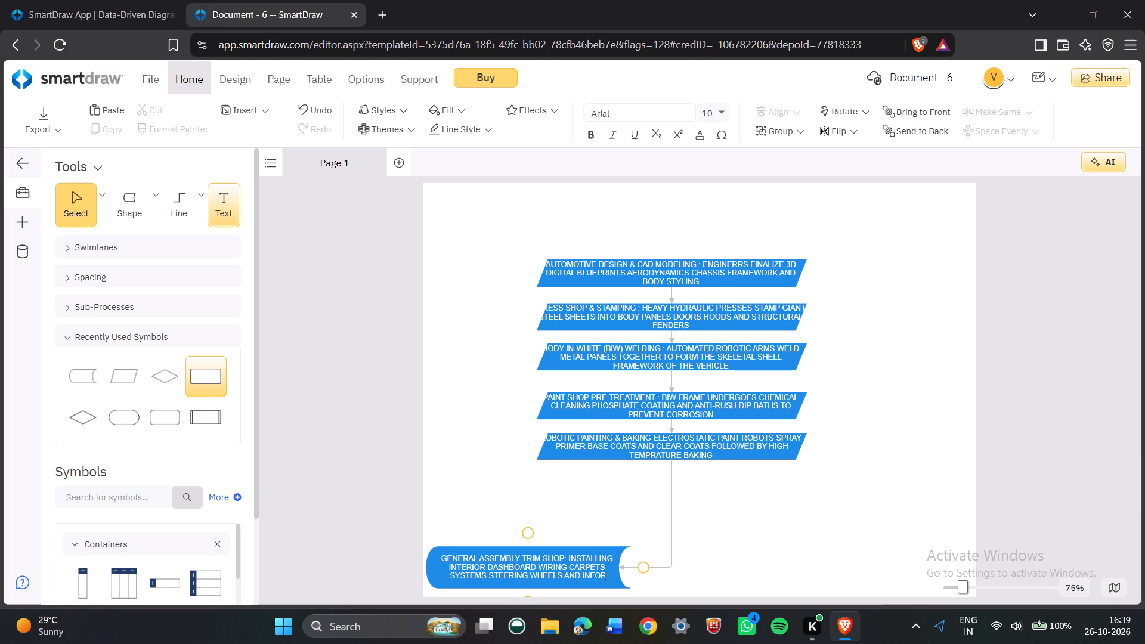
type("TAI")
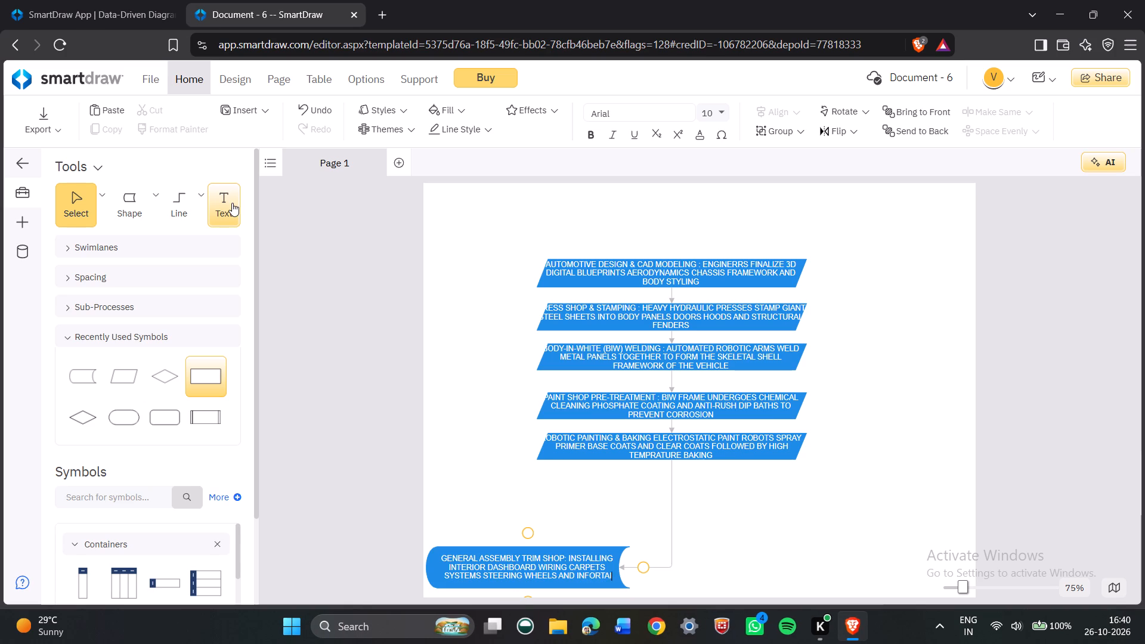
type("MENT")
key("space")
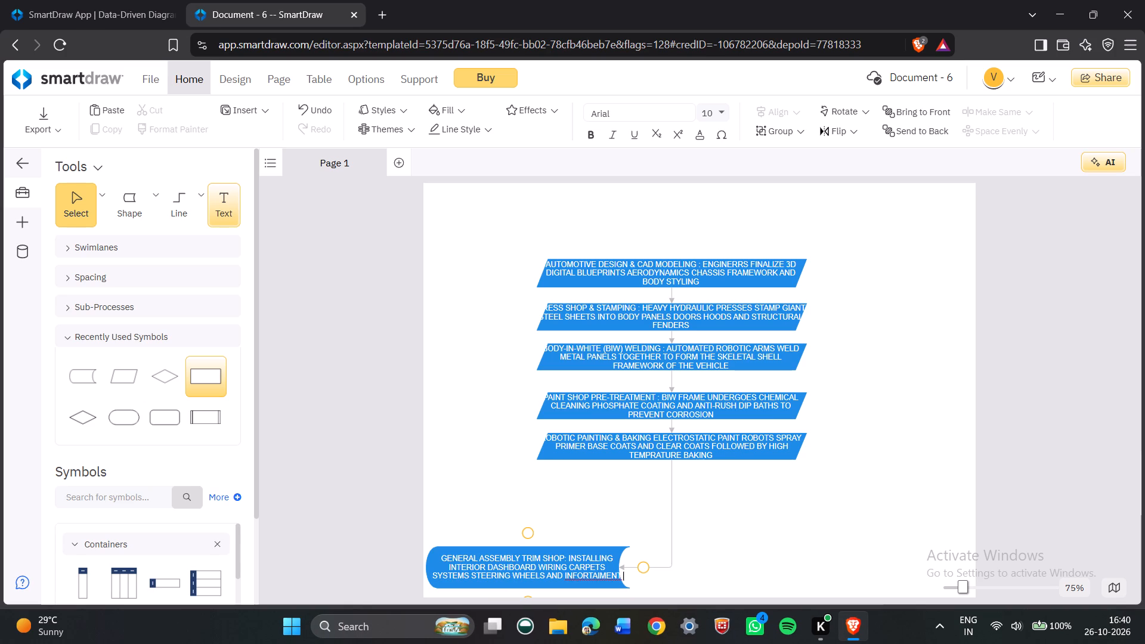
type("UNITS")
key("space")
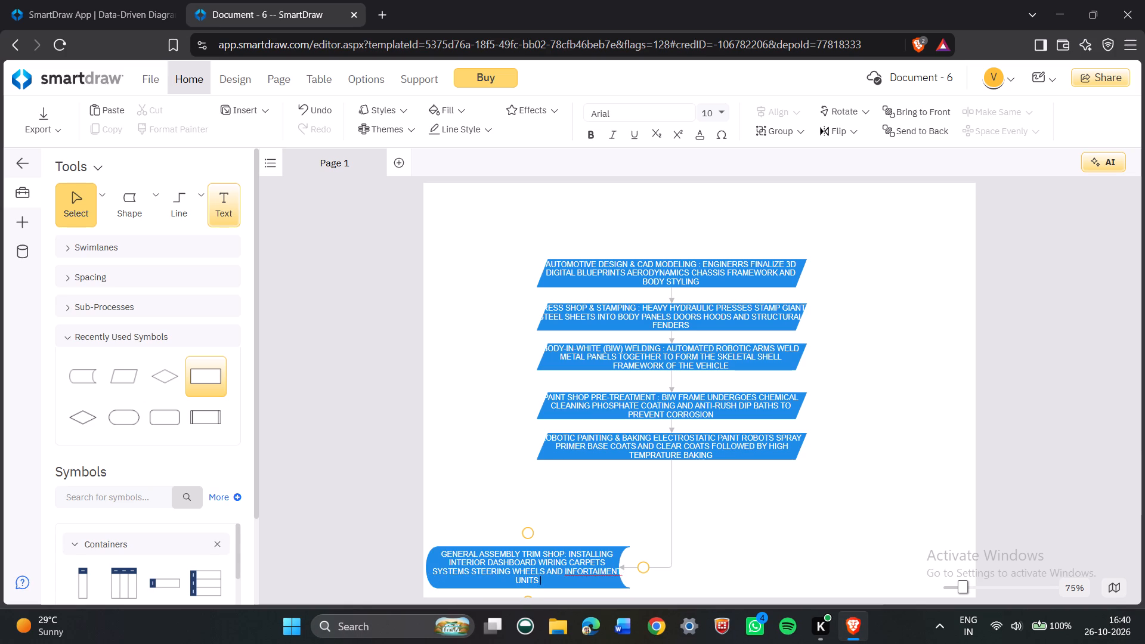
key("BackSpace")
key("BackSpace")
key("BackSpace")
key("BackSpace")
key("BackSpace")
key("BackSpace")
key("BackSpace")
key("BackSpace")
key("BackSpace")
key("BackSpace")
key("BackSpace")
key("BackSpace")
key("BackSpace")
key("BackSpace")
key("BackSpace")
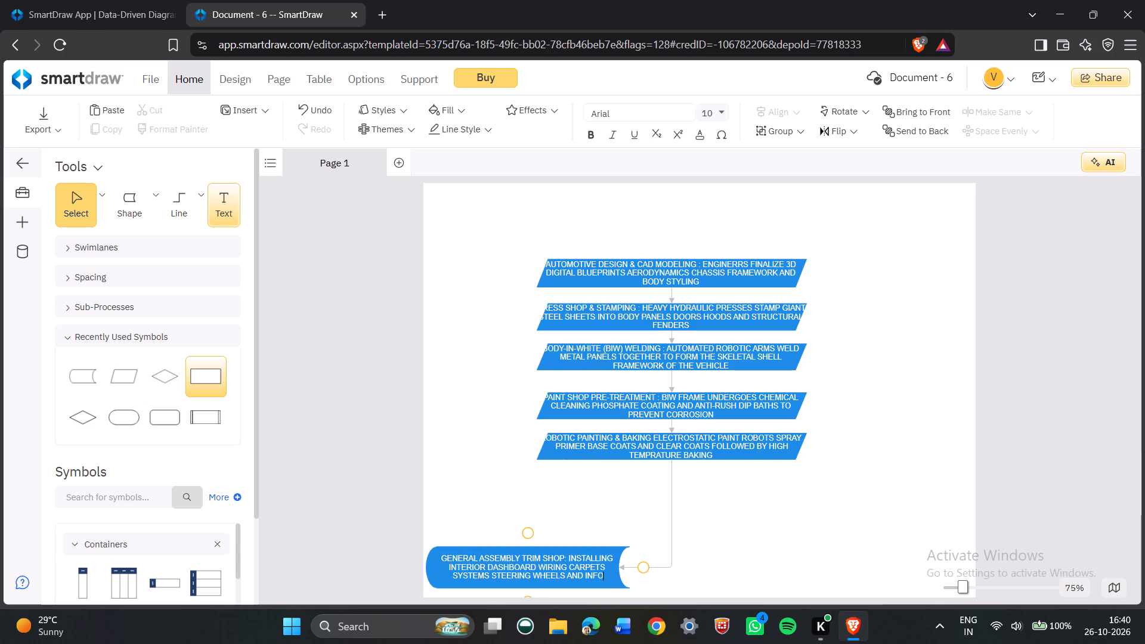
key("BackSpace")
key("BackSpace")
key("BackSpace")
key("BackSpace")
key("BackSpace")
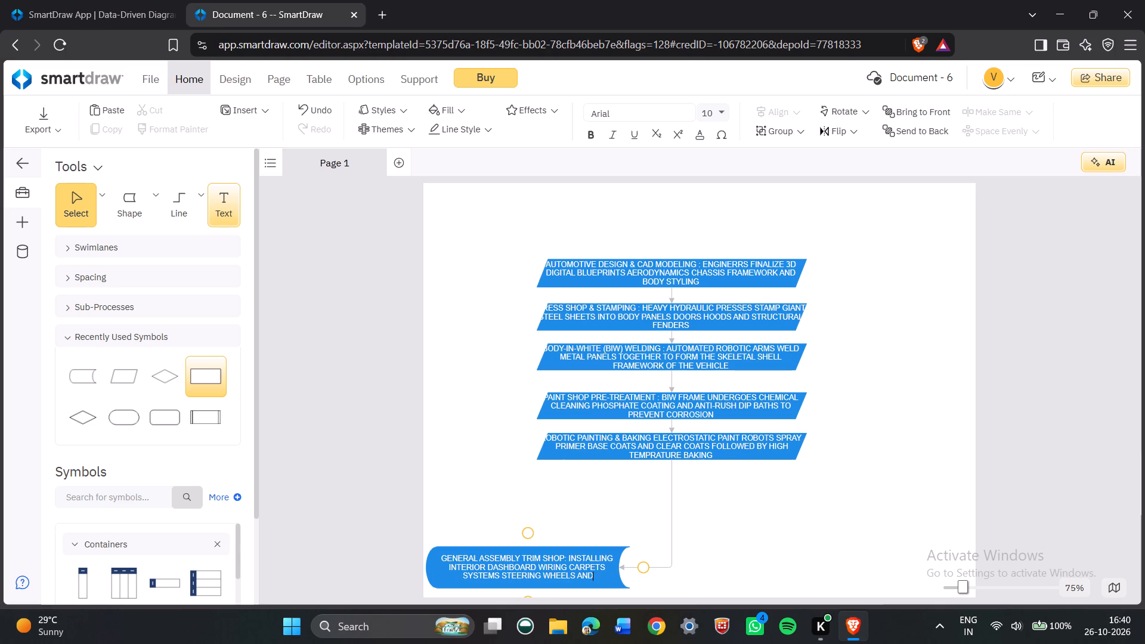
Add "INFOTAINMENT" after "STEERING WHEELS AND" in the Trim Shop shape's label.
key("space")
type("INFOR")
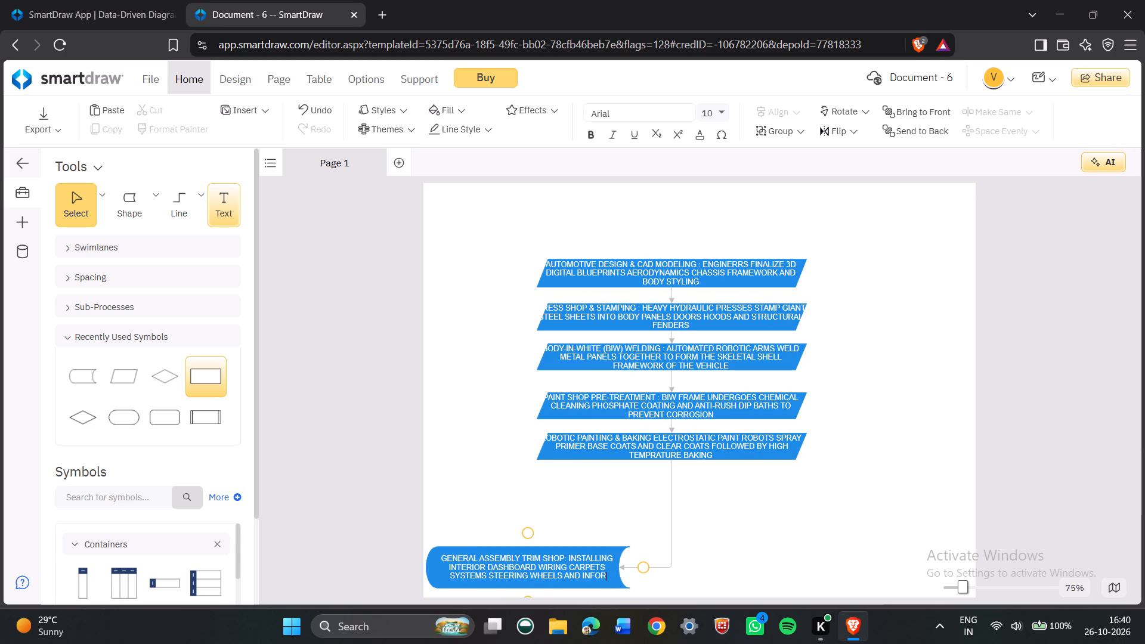
key("BackSpace")
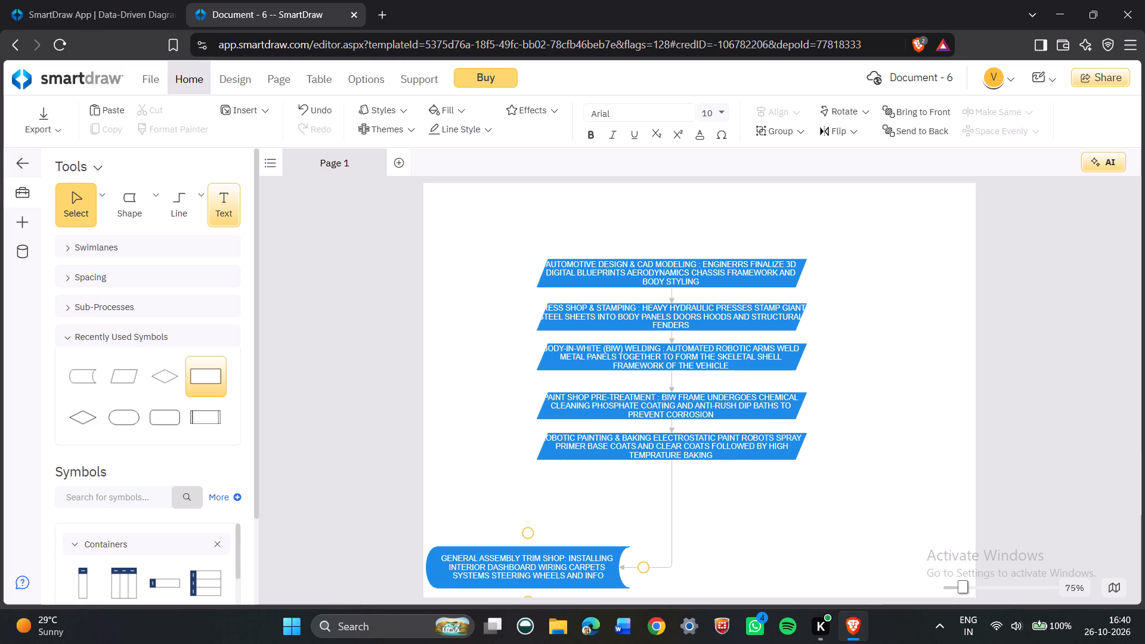
key("t")
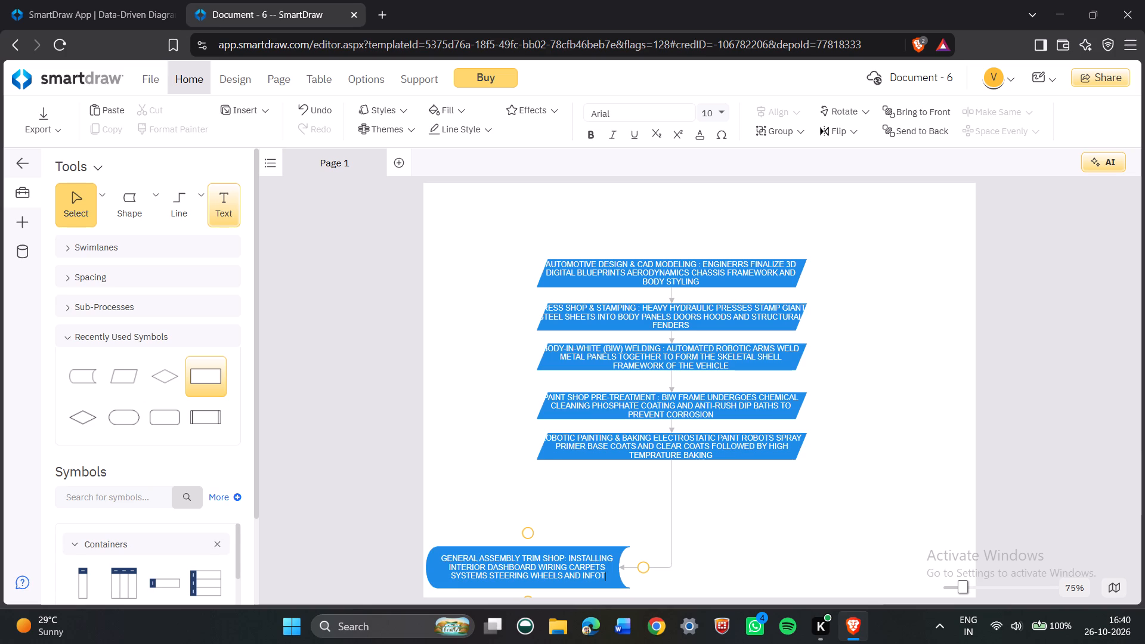
type("AI")
type("MEN")
key("t")
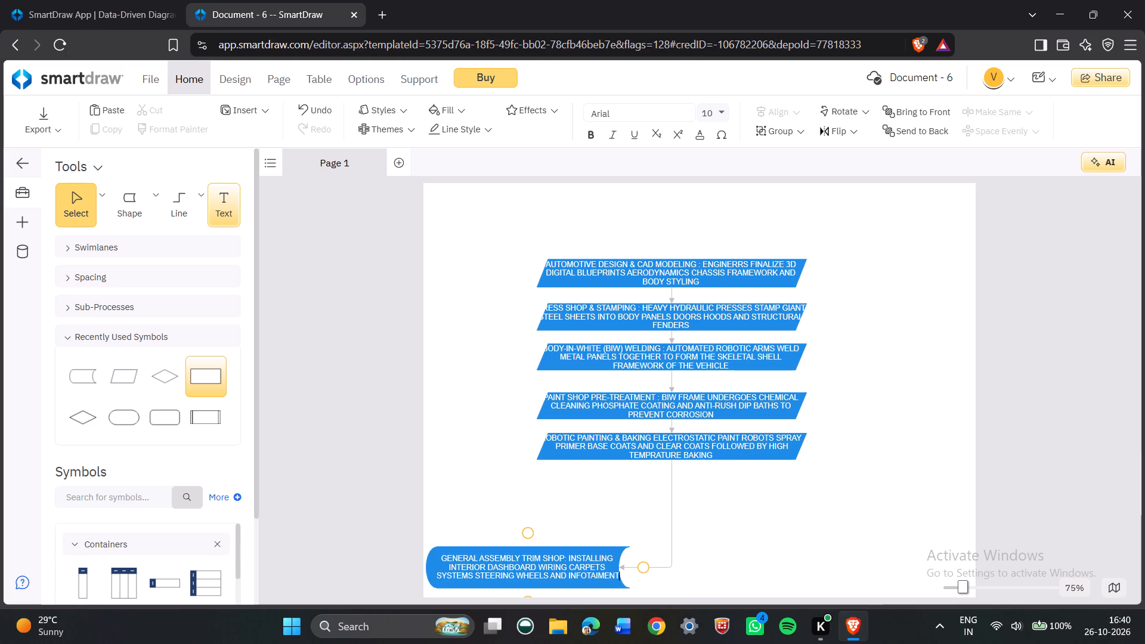
key("space")
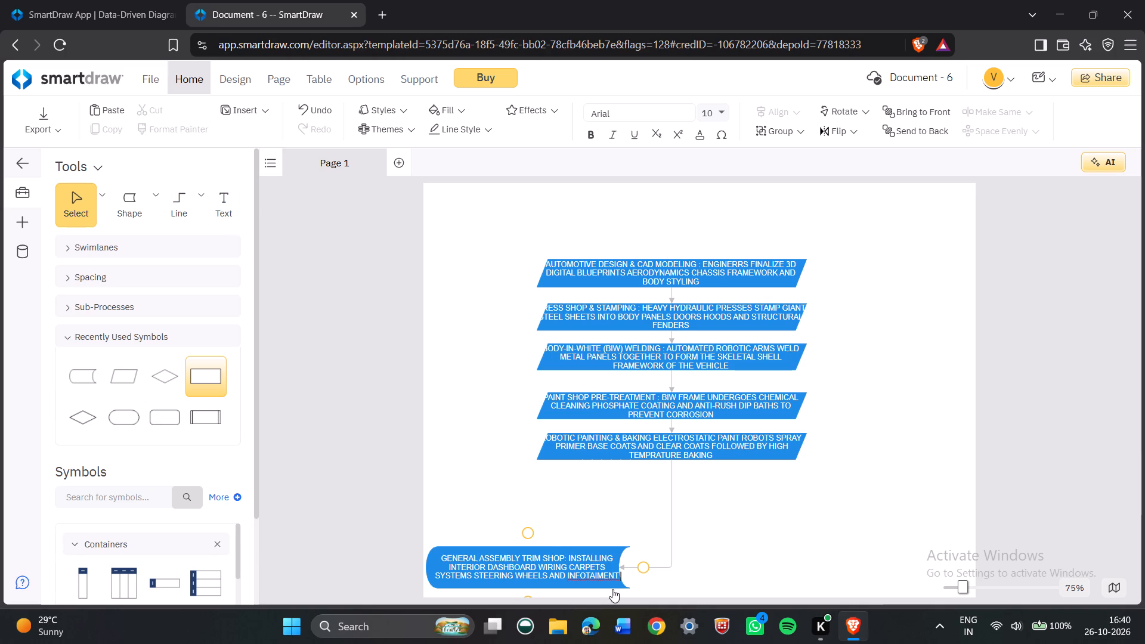
left_click(596, 573)
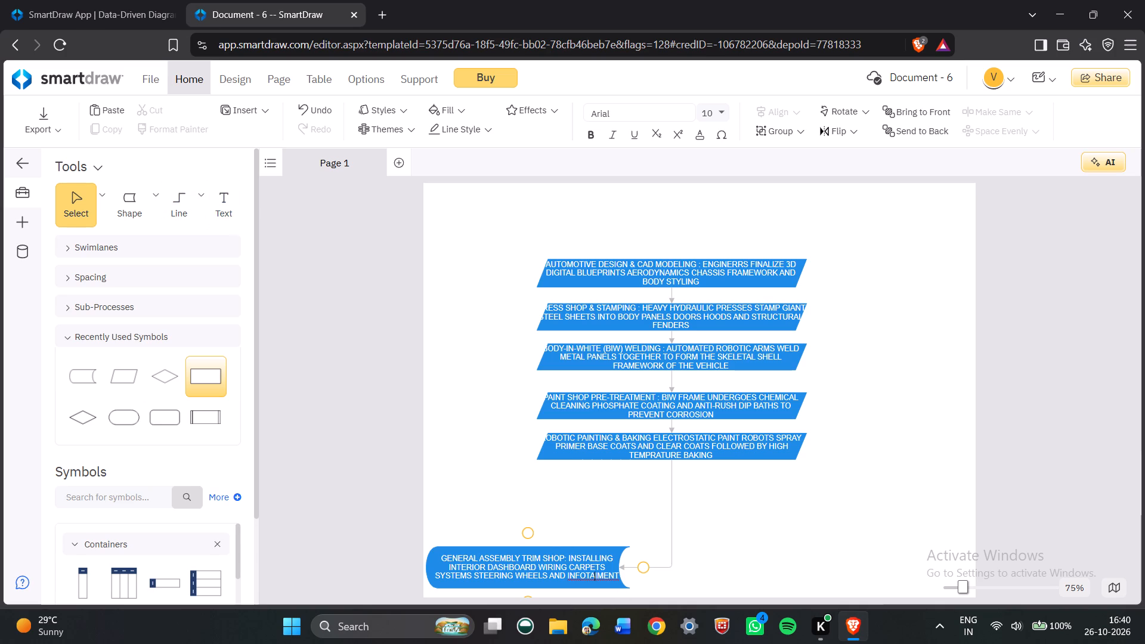
left_click(596, 578)
left_click(596, 578)
key("n")
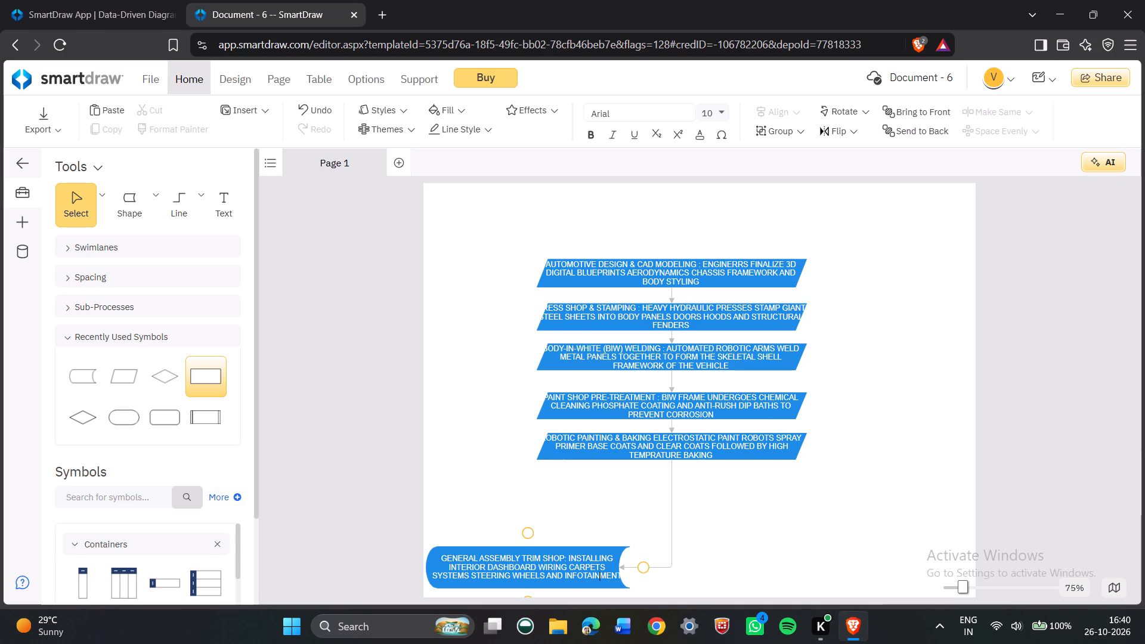
Put "INFOTAINMENT" on a new line of the Trim Shop label and complete that line with "UNITS".
key("Return")
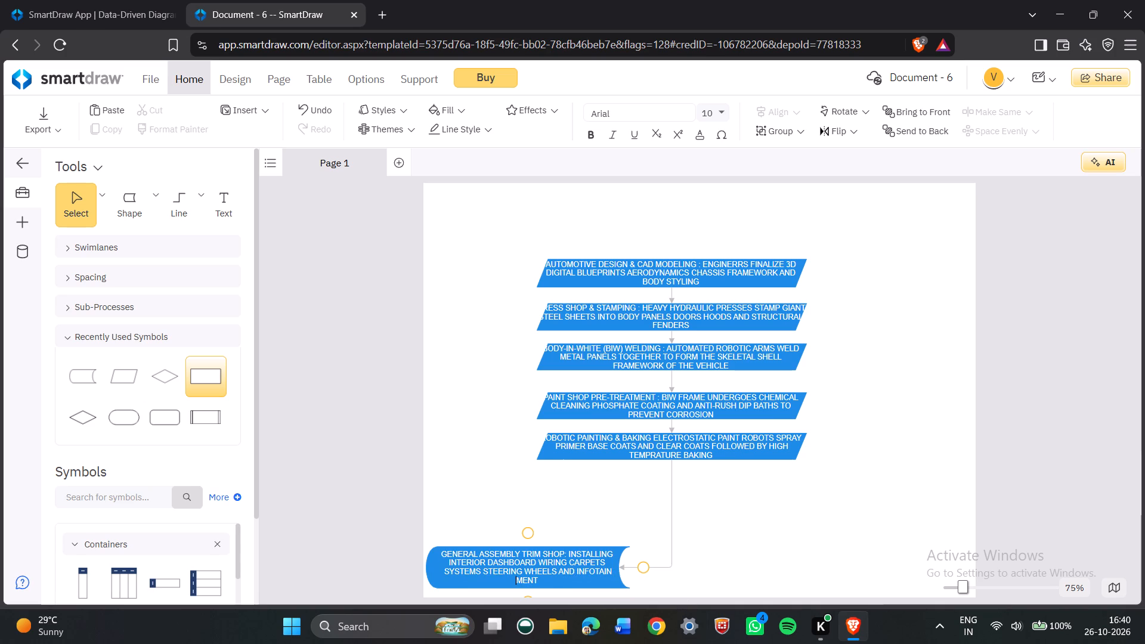
key("BackSpace")
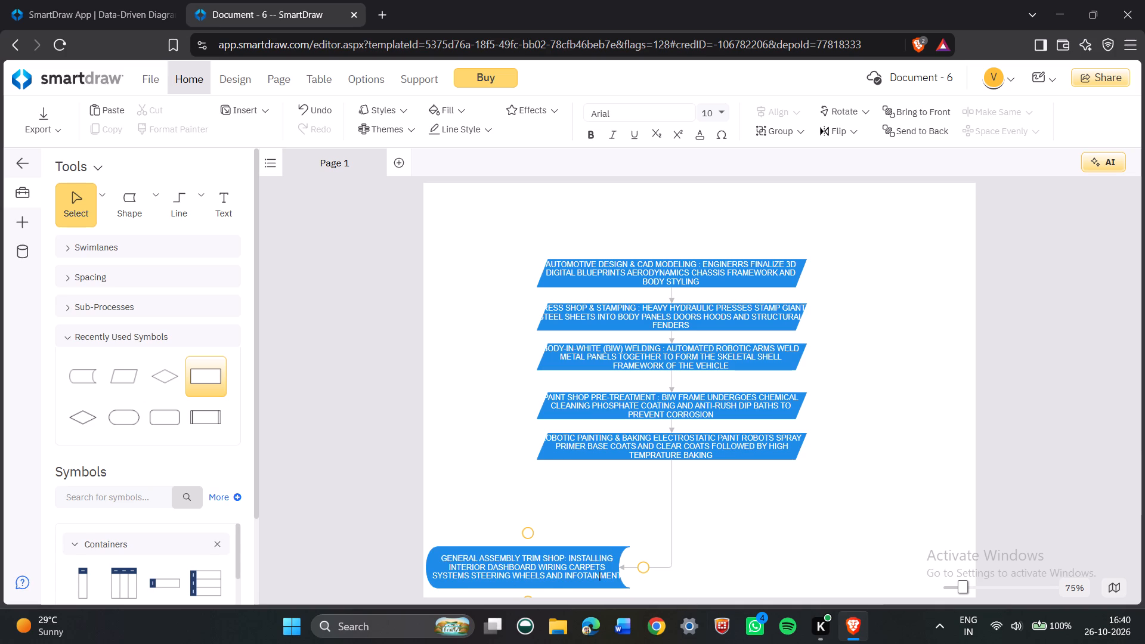
left_click(563, 575)
key("Return")
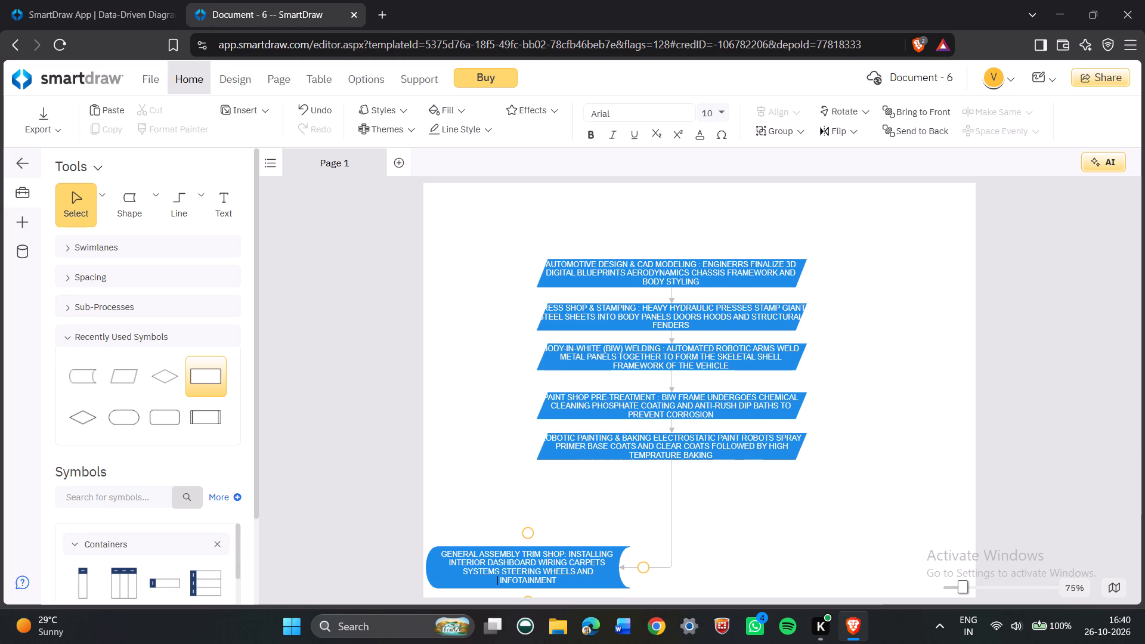
left_click(560, 585)
type("UNITS")
key("space")
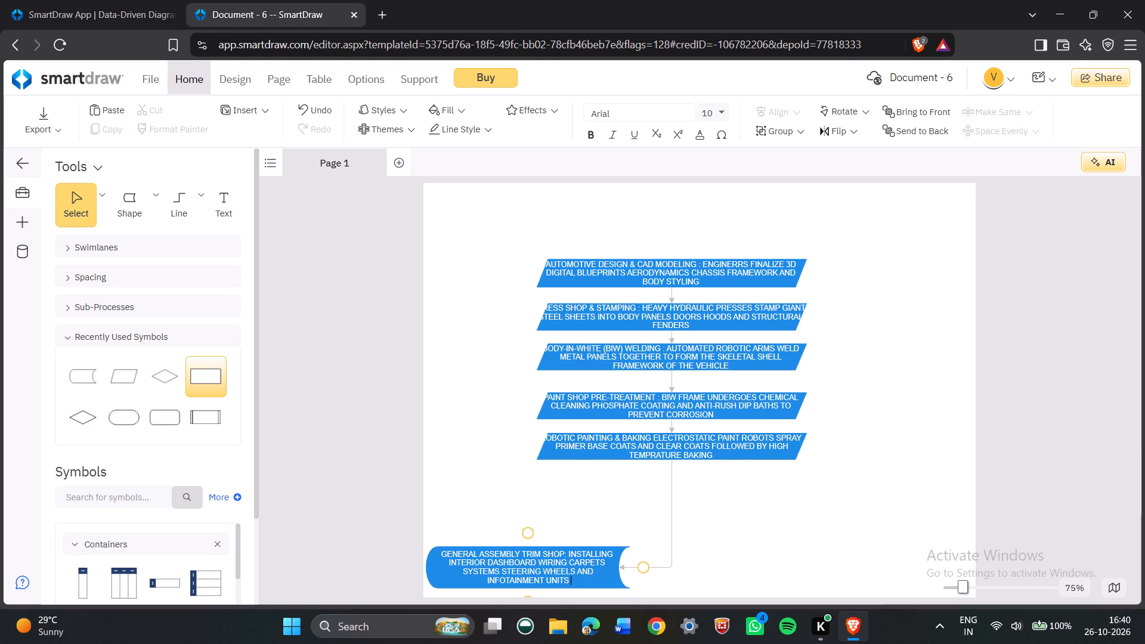
left_click(479, 481)
Draw a short straight vertical connector downward from the bottom edge of the General Assembly Trim Shop shape.
scroll(479, 481, "down", 5)
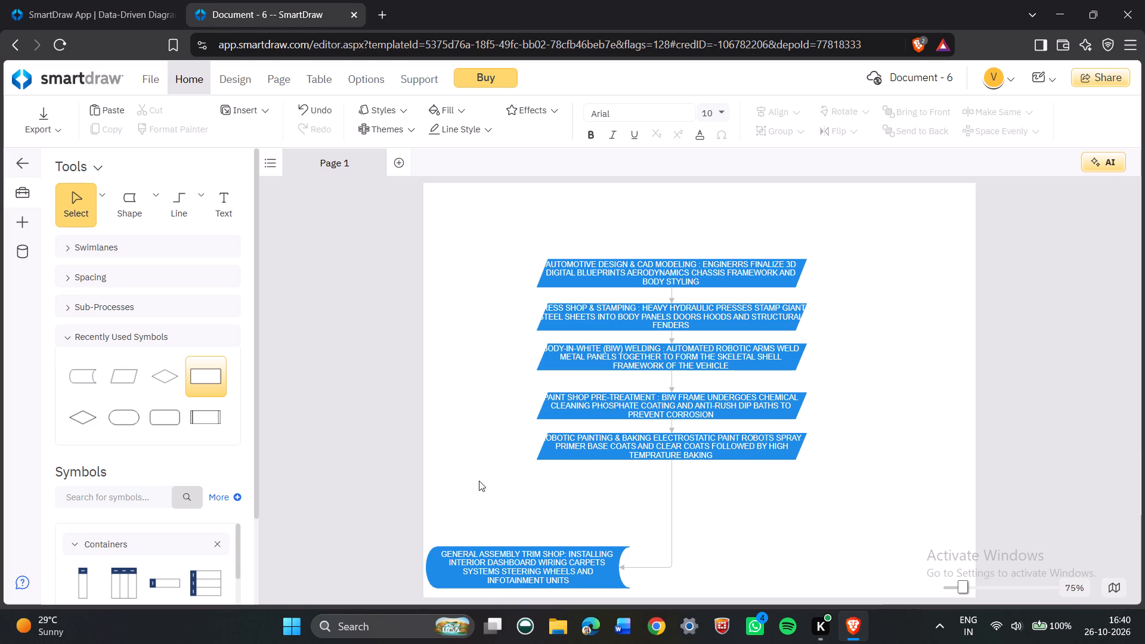
left_click(199, 207)
left_click(211, 256)
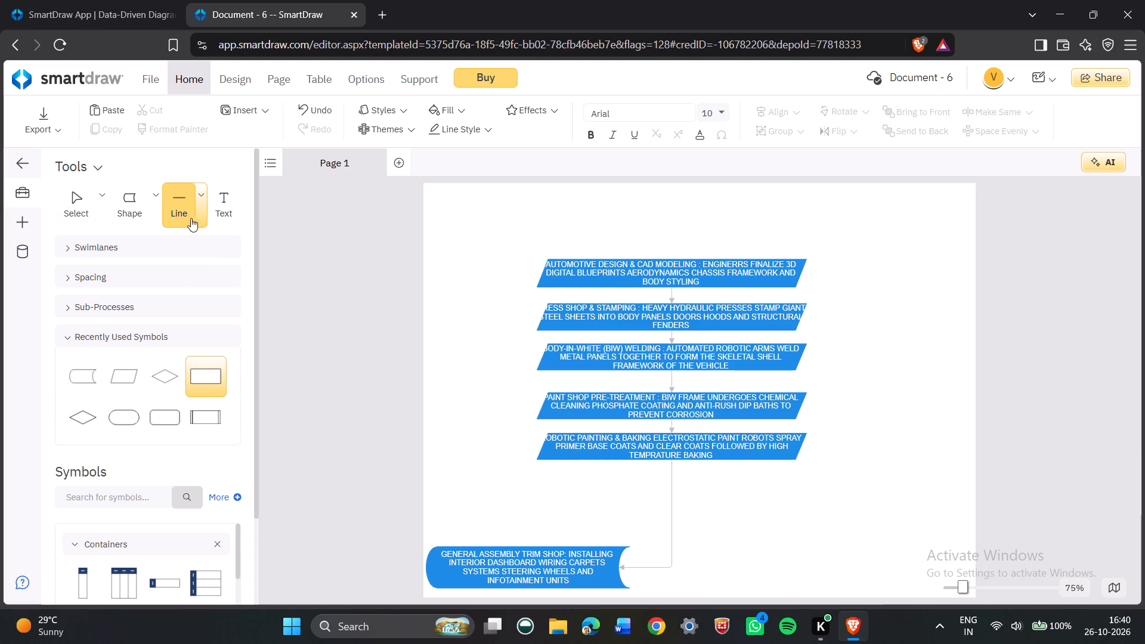
left_click(180, 210)
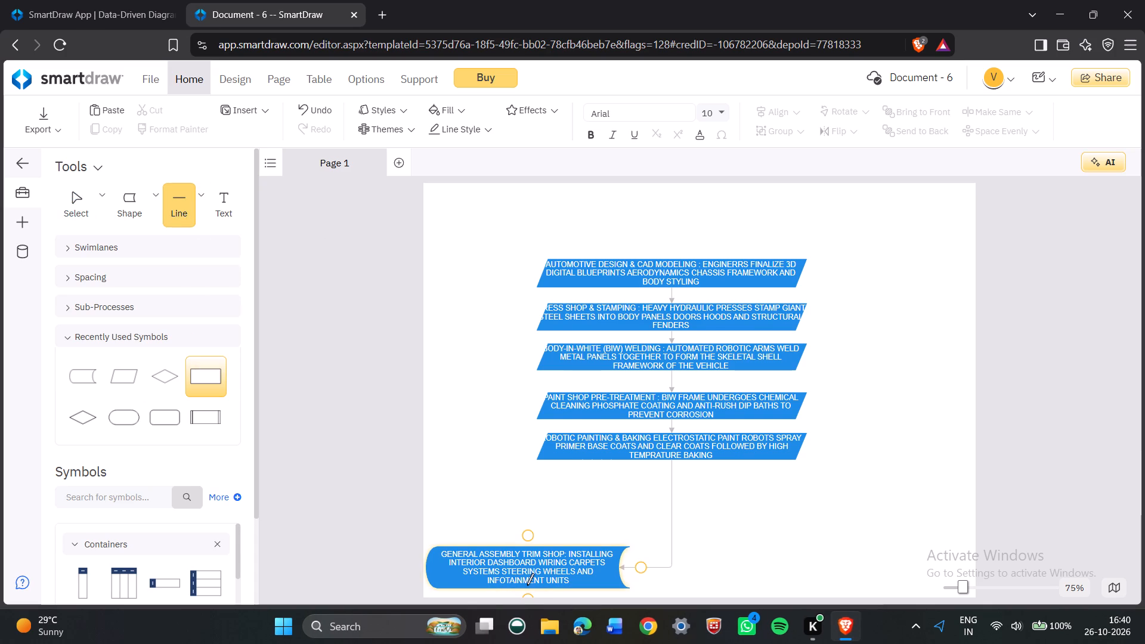
left_click_drag(527, 585, 521, 544)
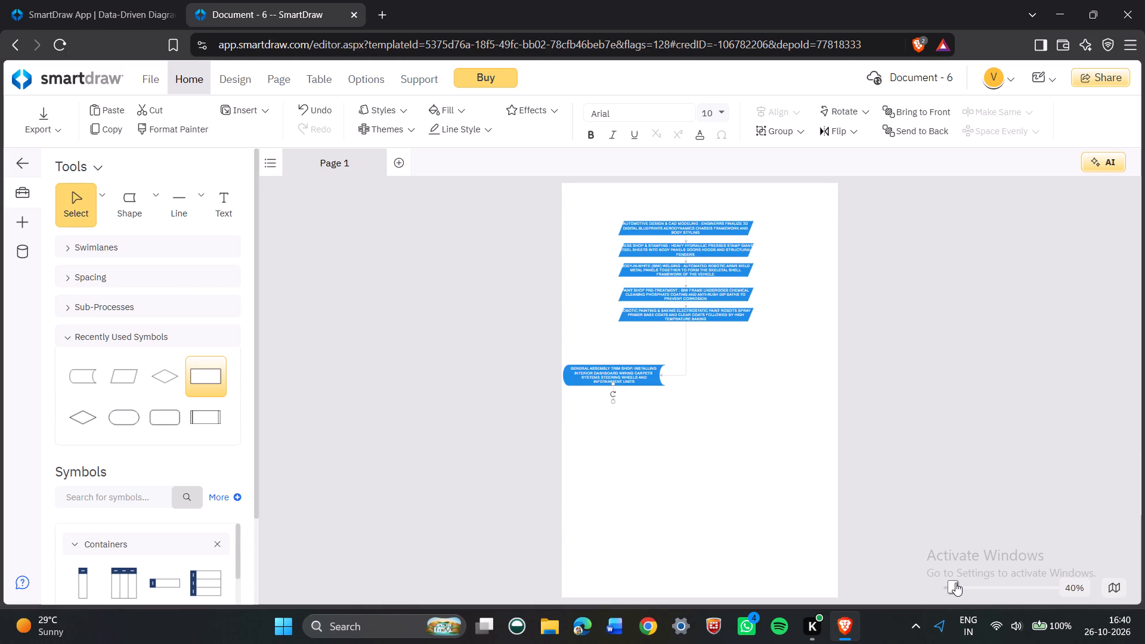
left_click_drag(955, 583, 965, 581)
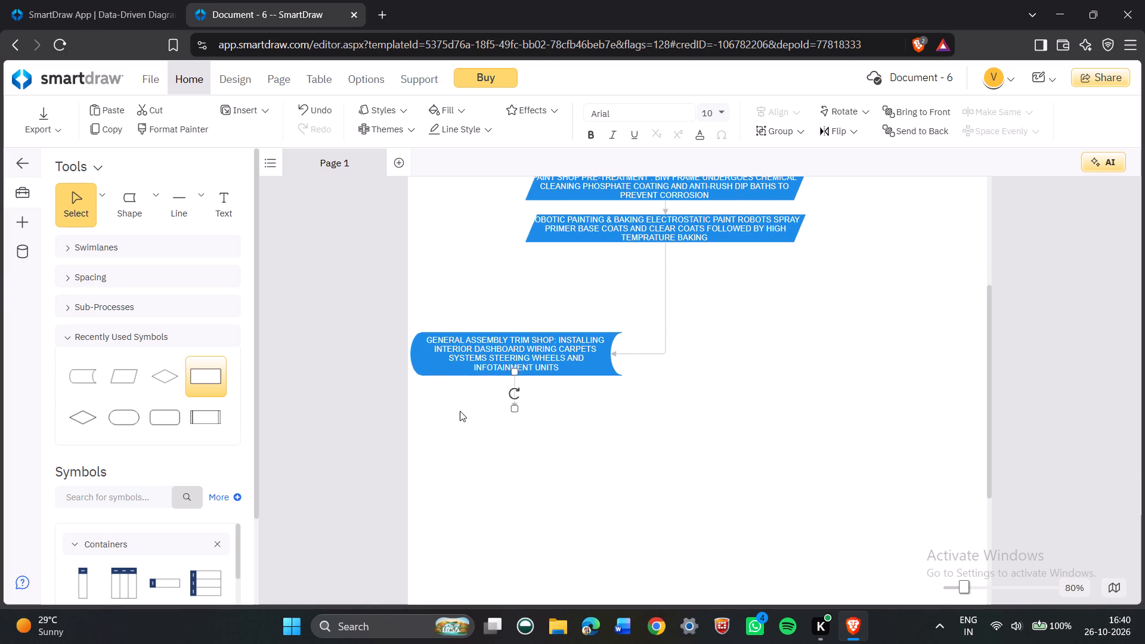
left_click(531, 401)
left_click(513, 405)
left_click(512, 433)
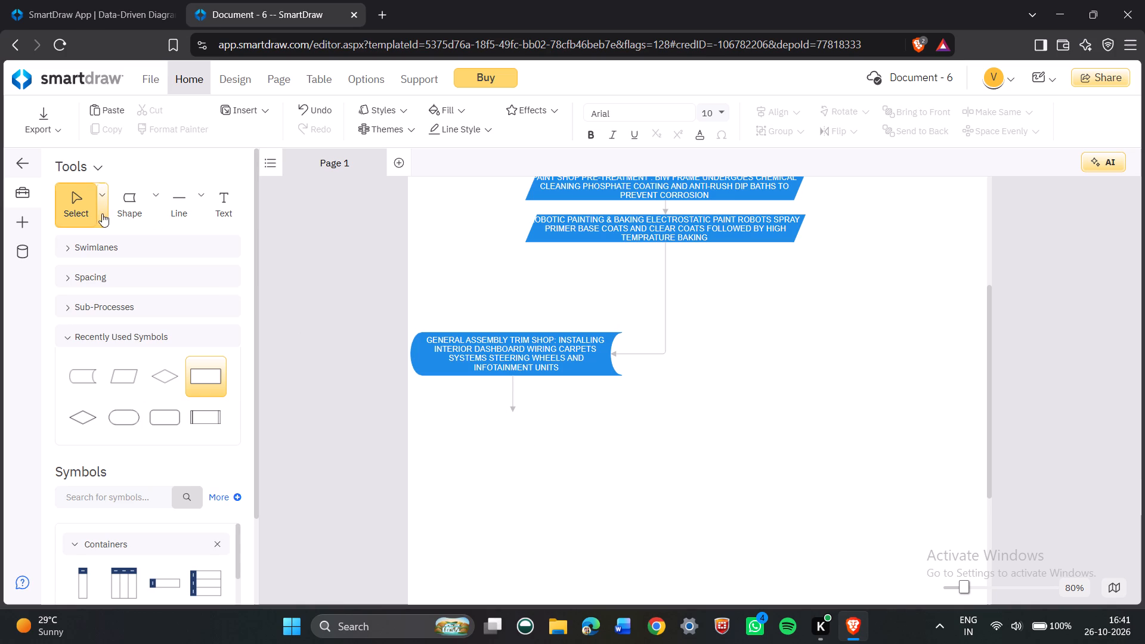
Place a new stored-data shape at the lower end of the connector below the Trim Shop shape.
left_click_drag(122, 203, 510, 431)
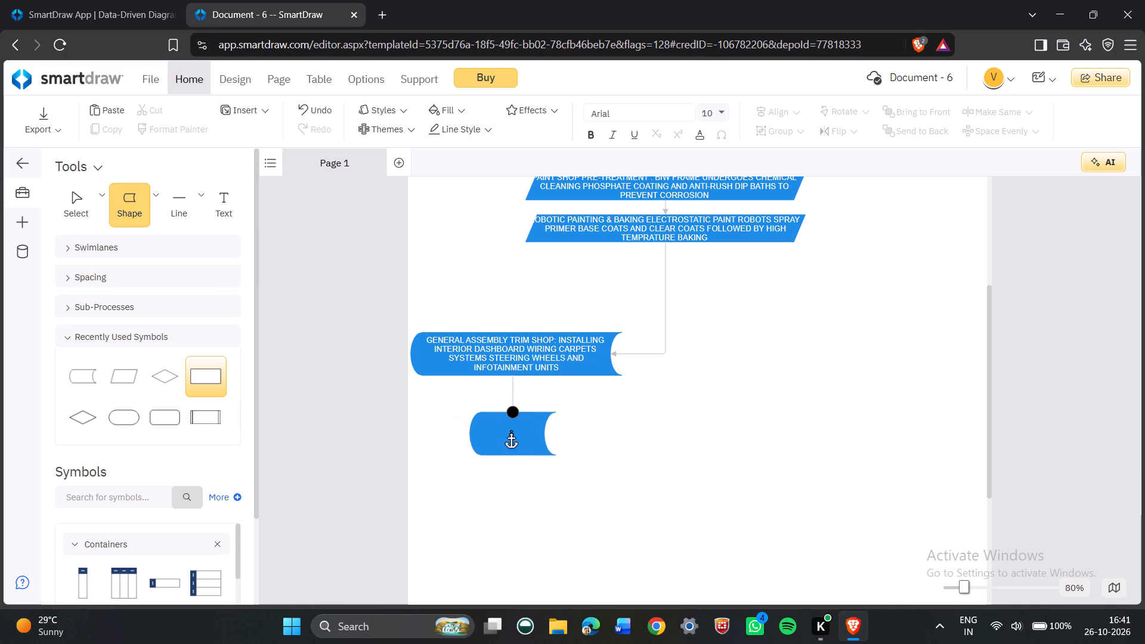
left_click_drag(510, 431, 513, 431)
double_click(513, 431)
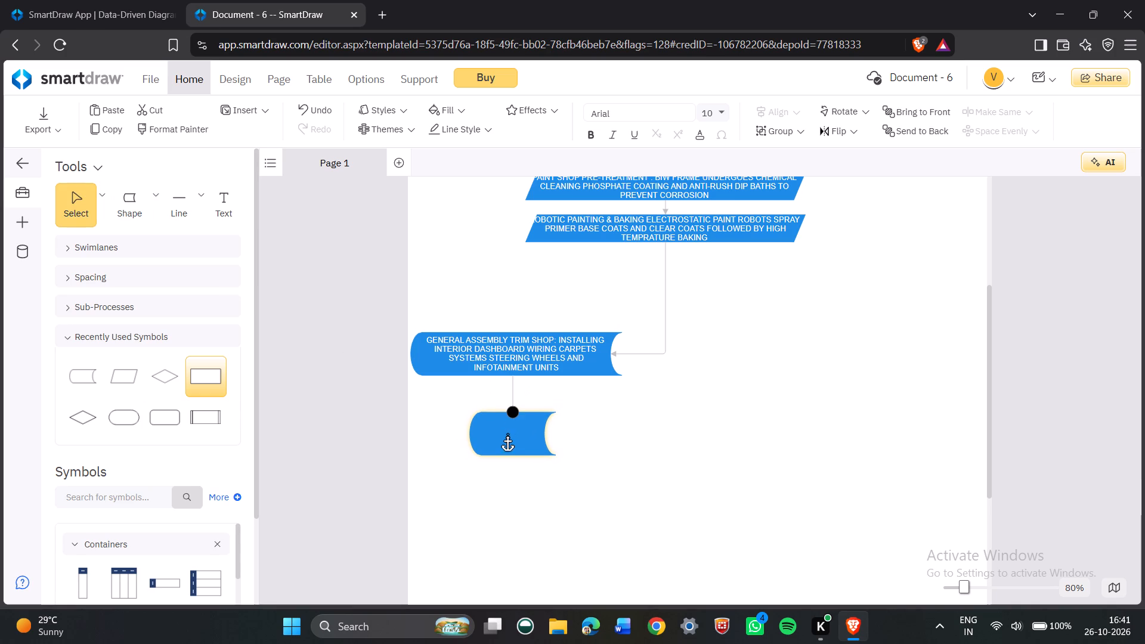
Widen the new stored-data shape rightward until its right edge nearly lines up with the Trim Shop shape's.
left_click_drag(553, 432, 618, 424)
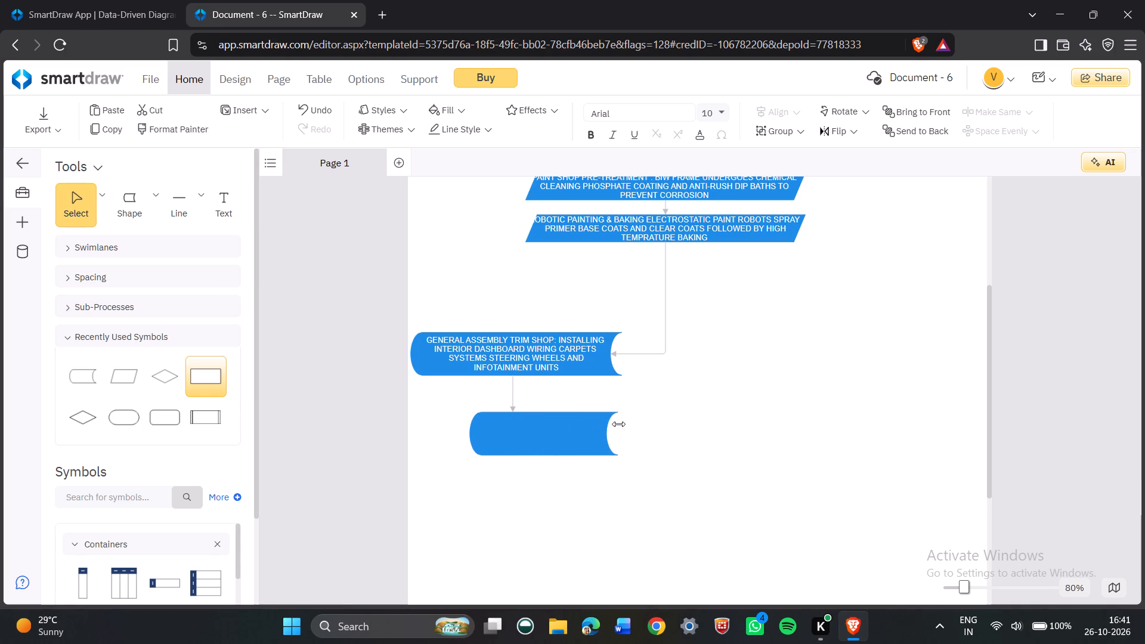
Extend the new stored-data shape on both sides to match the width of the General Assembly Trim Shop shape above.
left_click_drag(618, 424, 619, 424)
left_click_drag(471, 435, 414, 451)
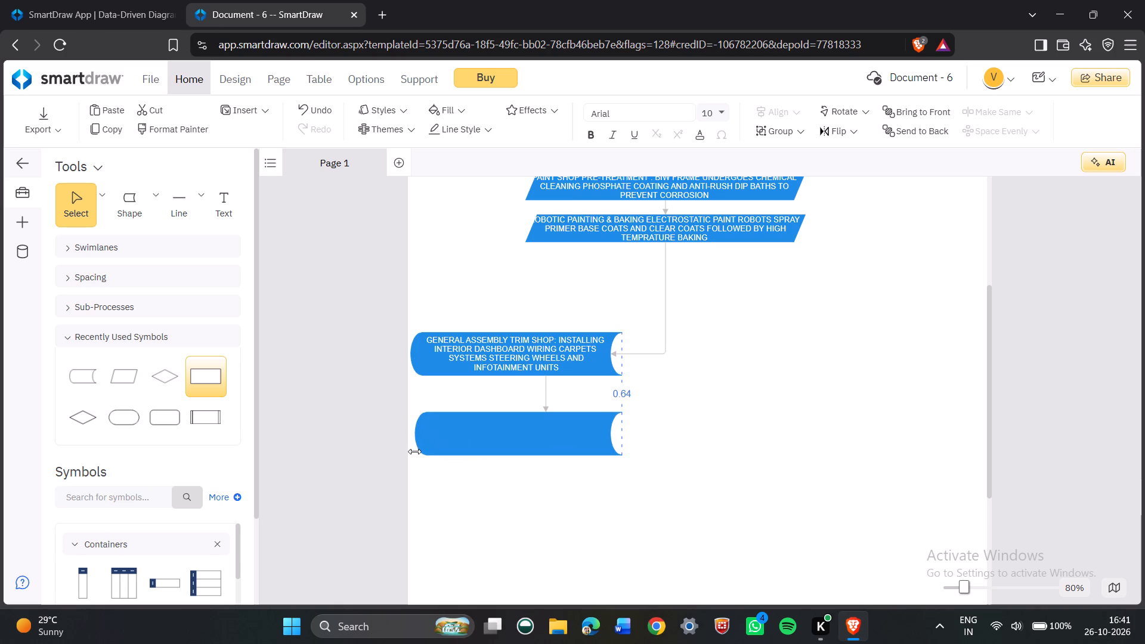
left_click_drag(414, 451, 410, 453)
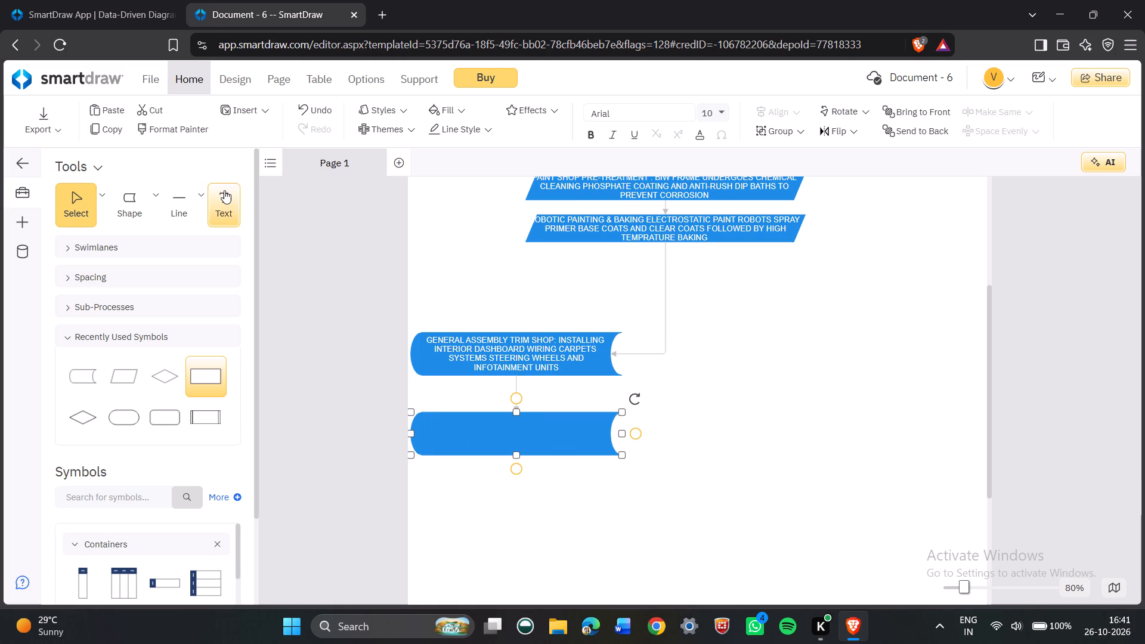
Label the new stored-data shape with the heading "ENGINE & POWERTRAIN INTERGRATION :".
left_click(224, 190)
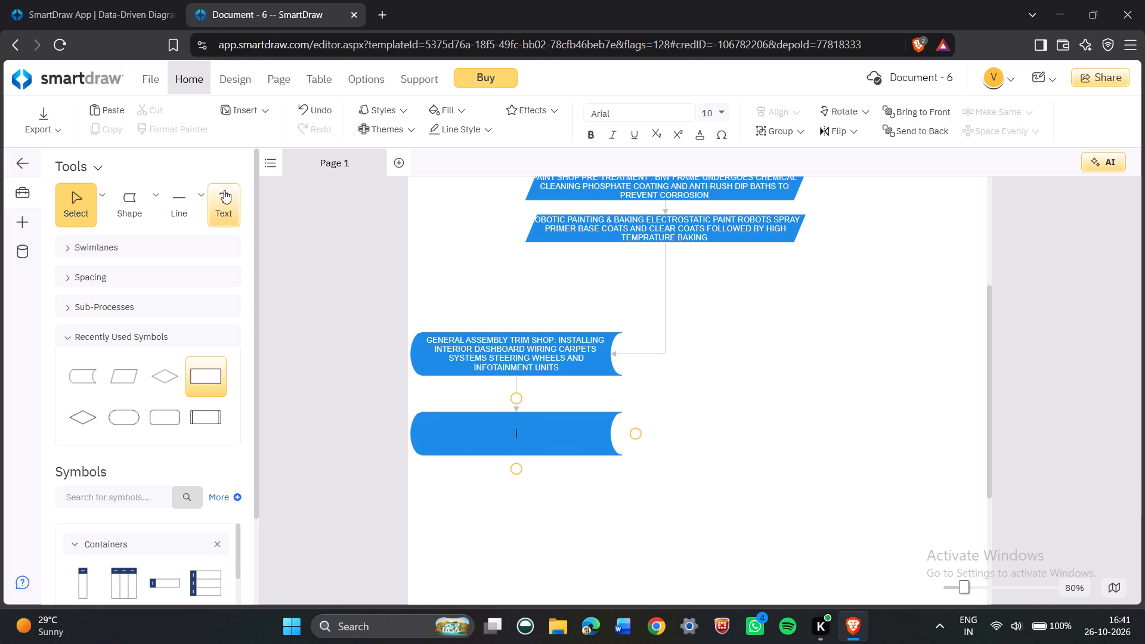
type("ENGINE")
key("space")
type("&")
key("space")
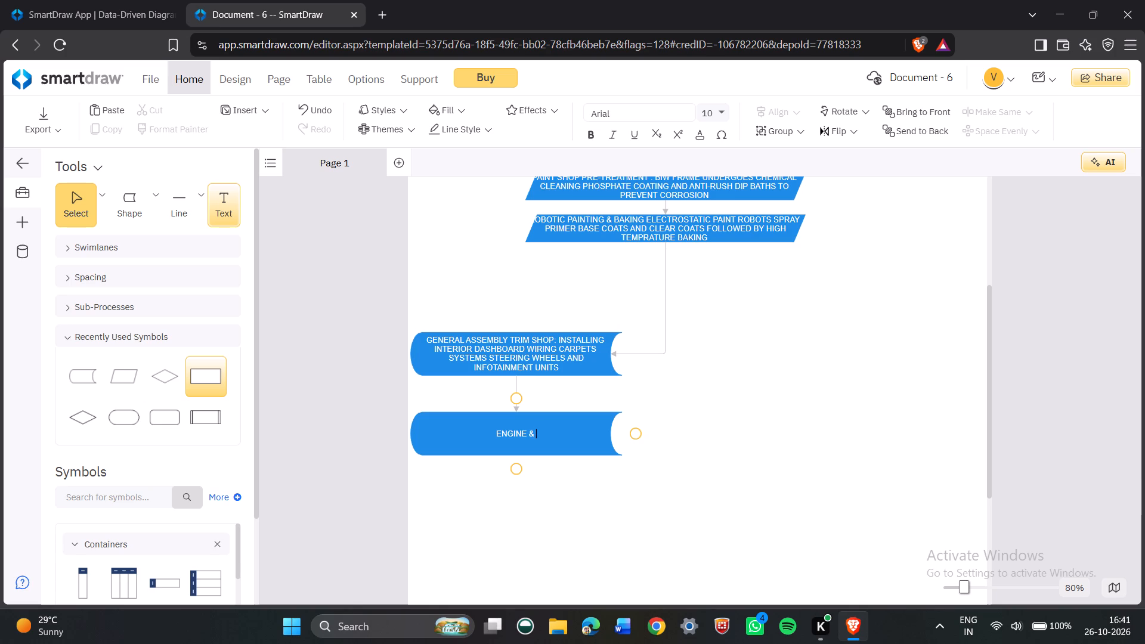
type("POE")
key("BackSpace")
type("WER")
type("TRAI")
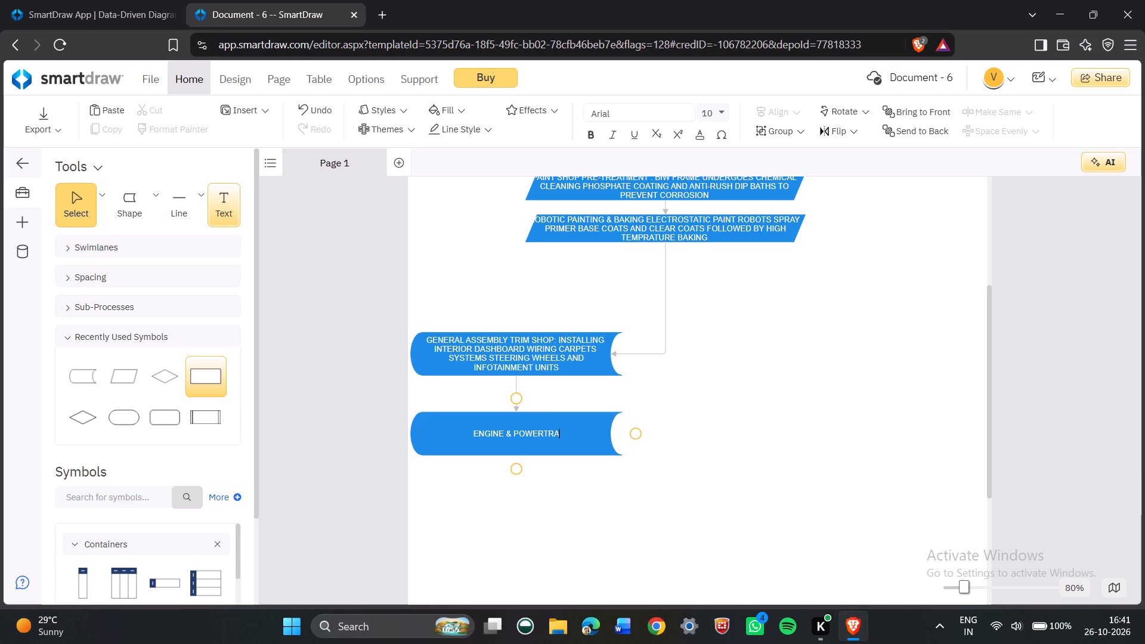
type("N INTER")
type("GRATION")
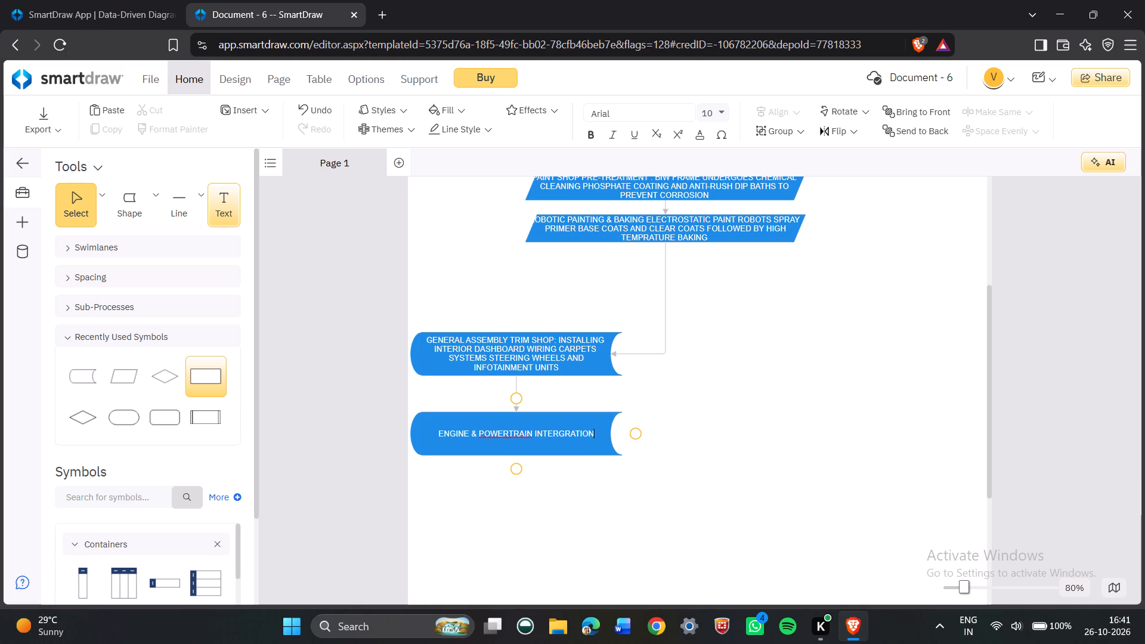
key("space")
type(":")
key("space")
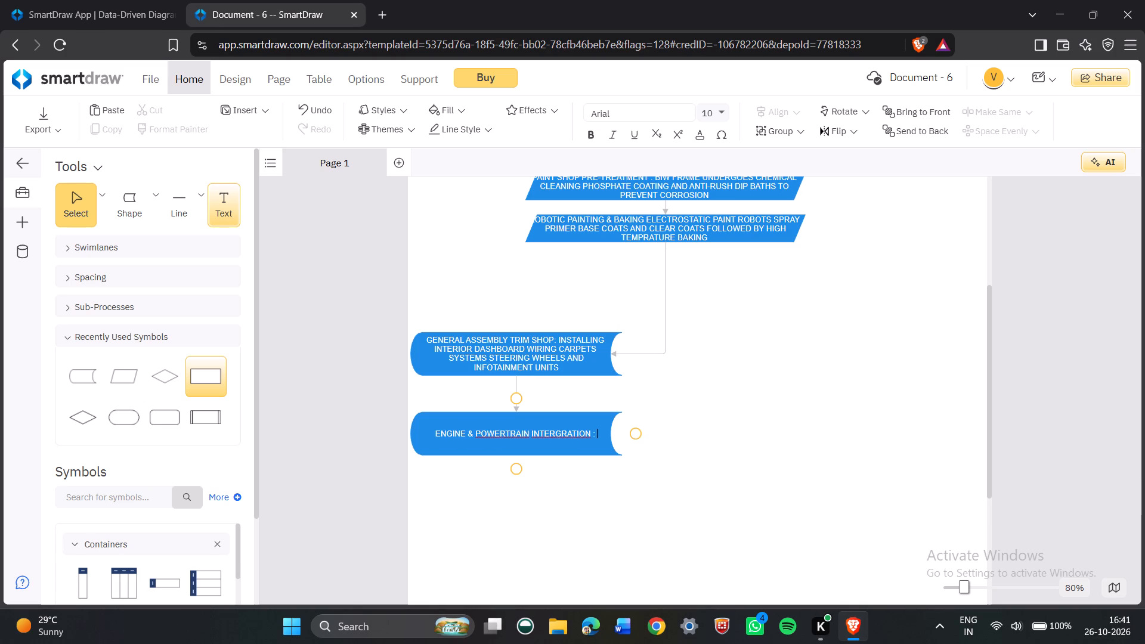
Begin a second line in the Engine & Powertrain label with "ASSEMBLING INTERNAL".
type("ASSEM")
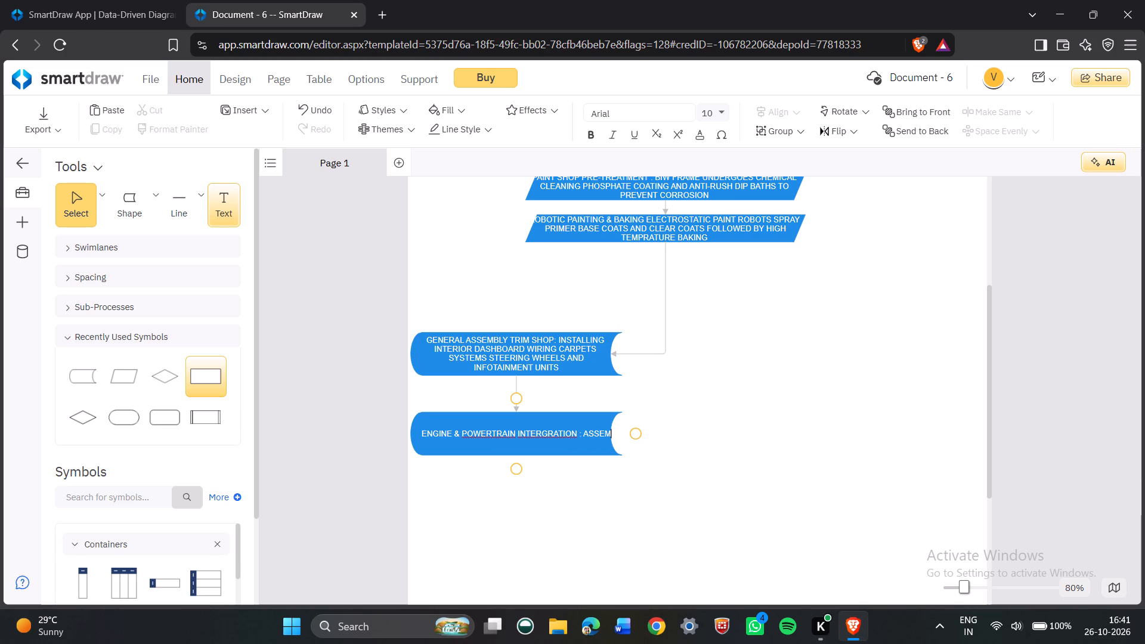
key("BackSpace")
key("BackSpace")
key("BackSpace")
key("BackSpace")
key("BackSpace")
key("Return")
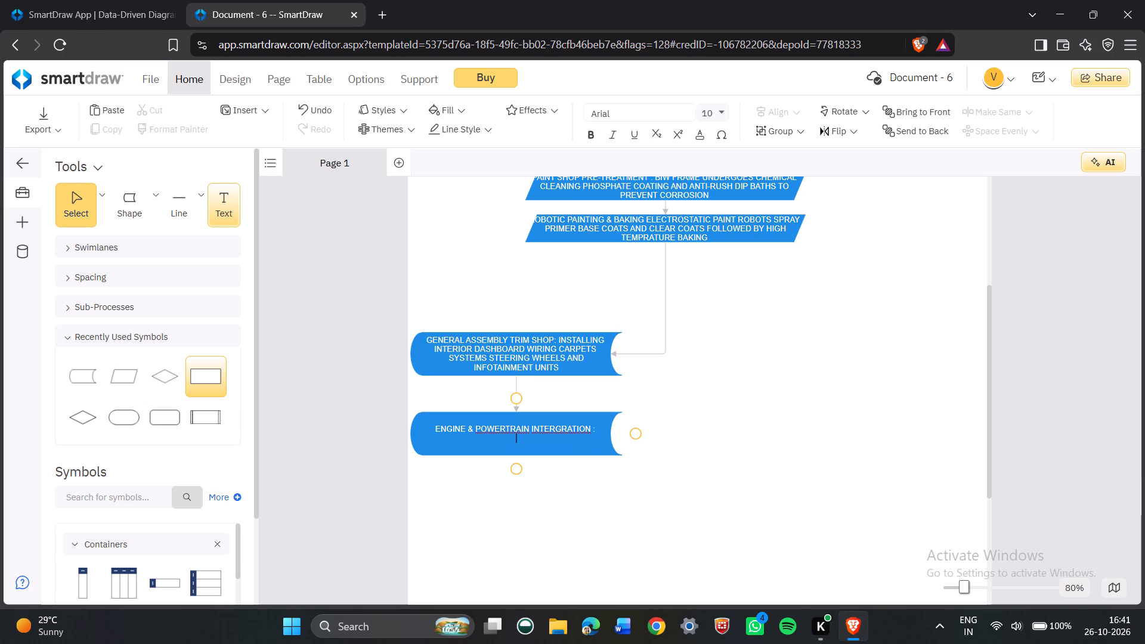
type("ASSEMBL")
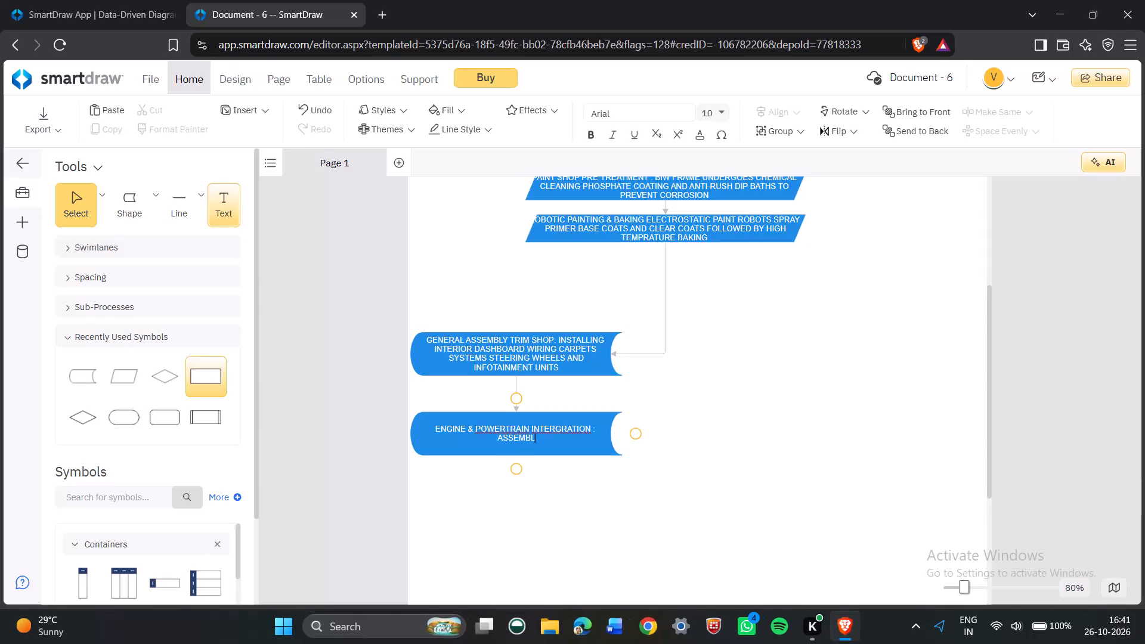
type("ING")
key("space")
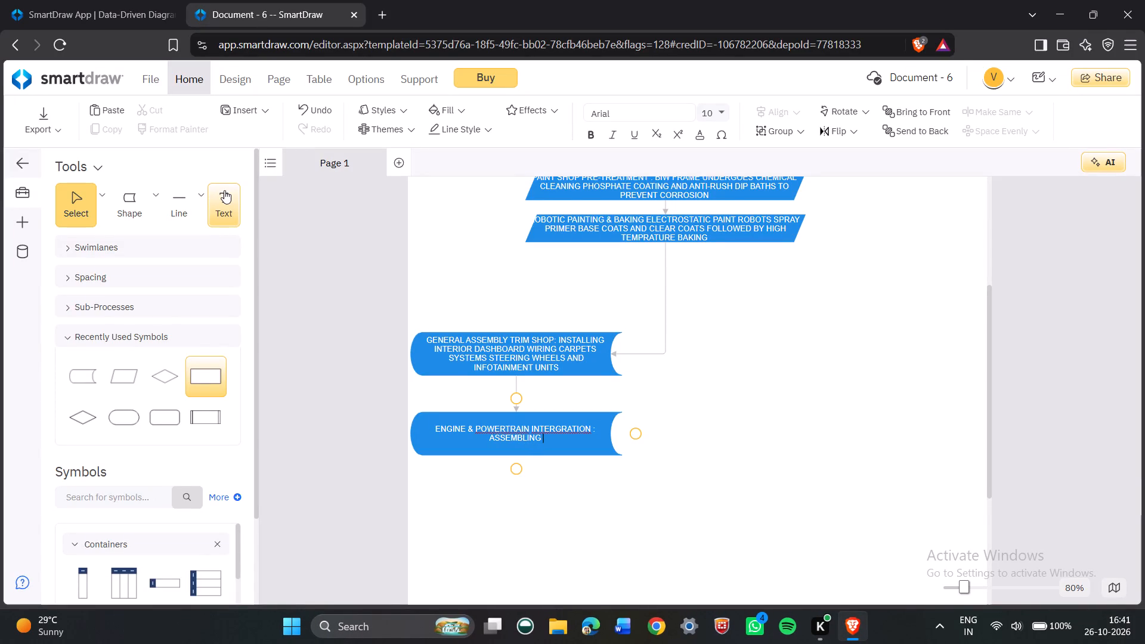
type("INTERNAL")
key("space")
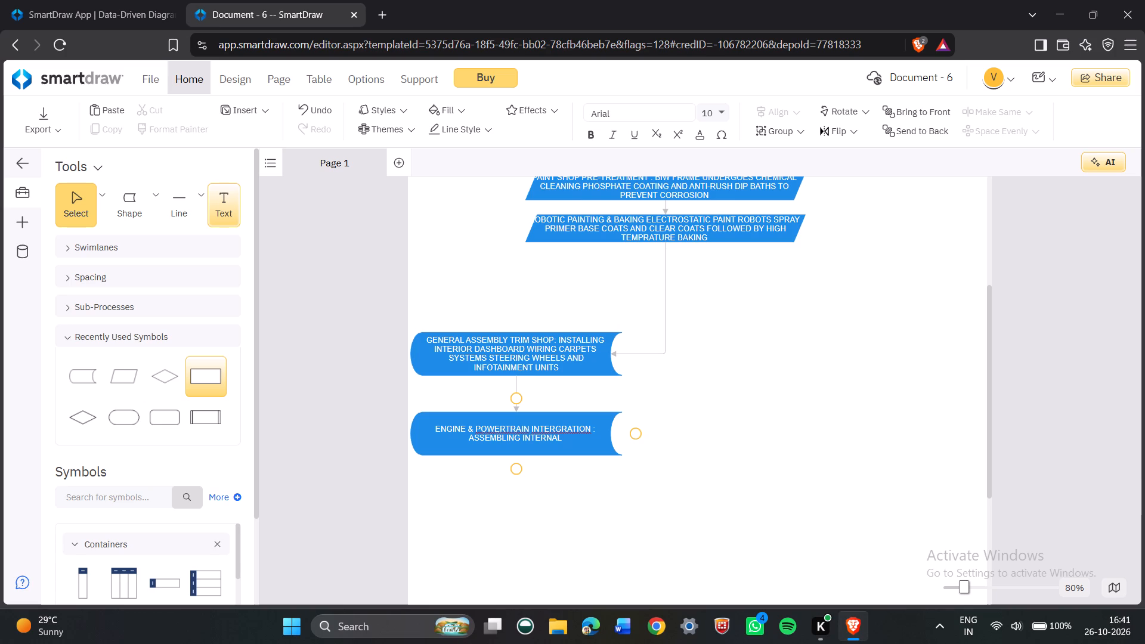
Complete the second line of the Engine & Powertrain label with "COMBUSTION ENGINE".
type("COM")
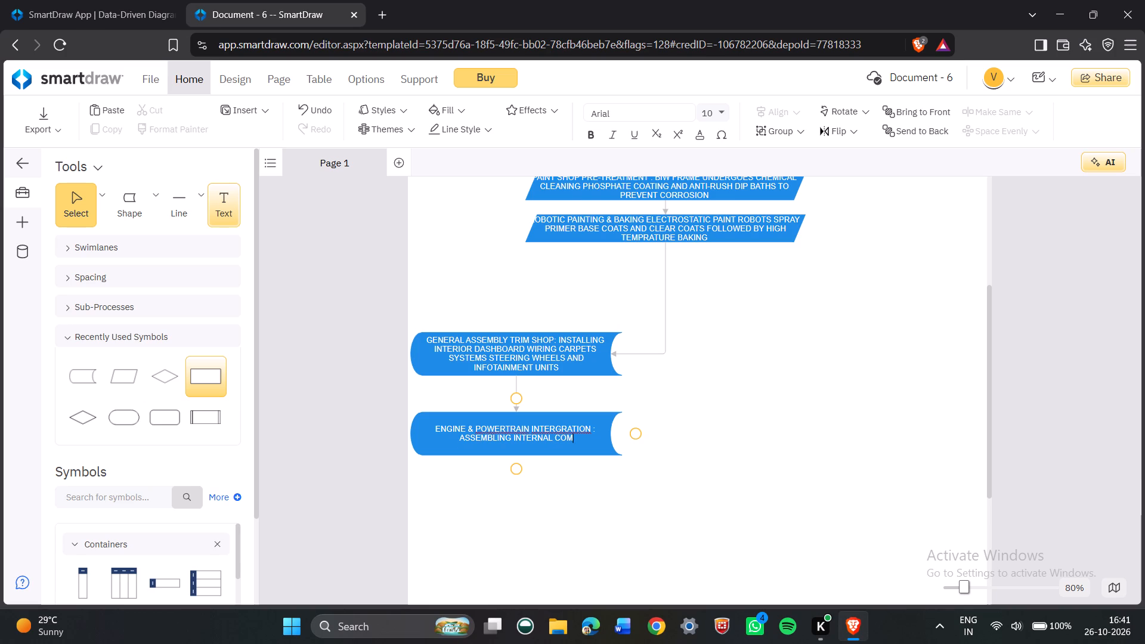
type("BUS")
type("TING")
key("space")
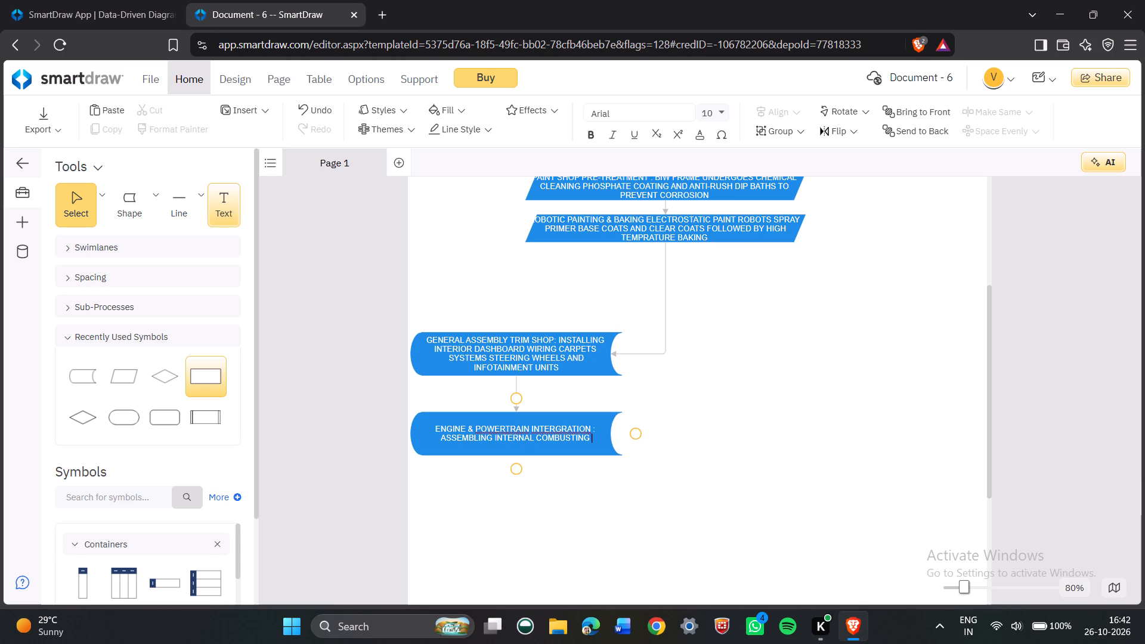
key("BackSpace")
key("BackSpace")
key("BackSpace")
type("ON")
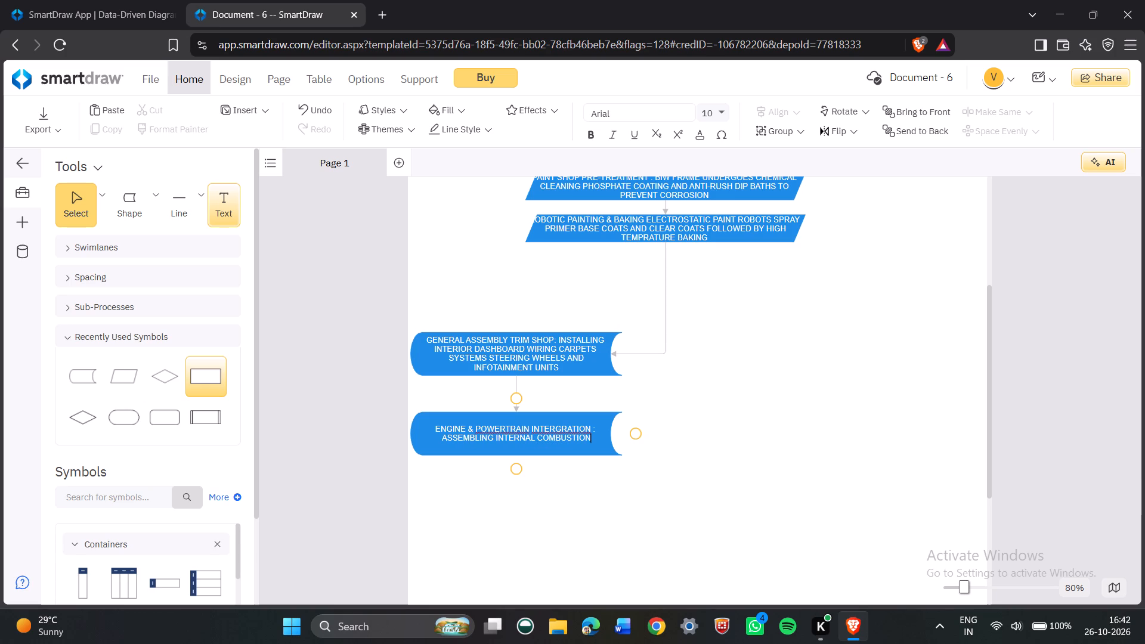
key("space")
type("ENF")
key("BackSpace")
type("GINE")
key("space")
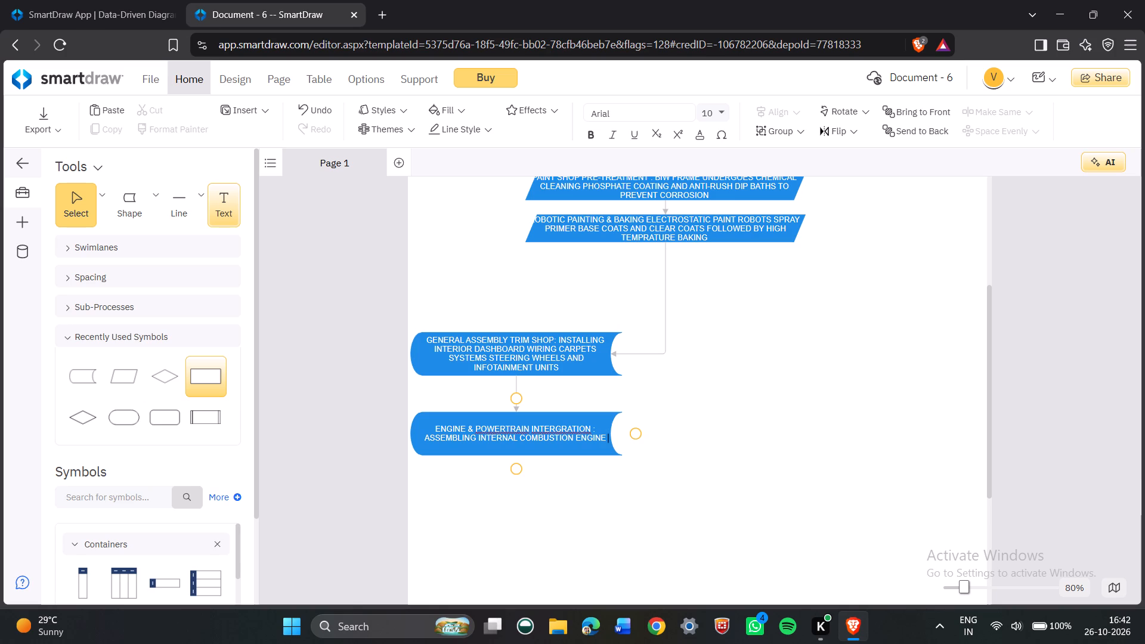
Add "OR ELECTRIC MOTORS" on a third line of the Engine & Powertrain label.
type("OR")
key("BackSpace")
key("BackSpace")
key("Return")
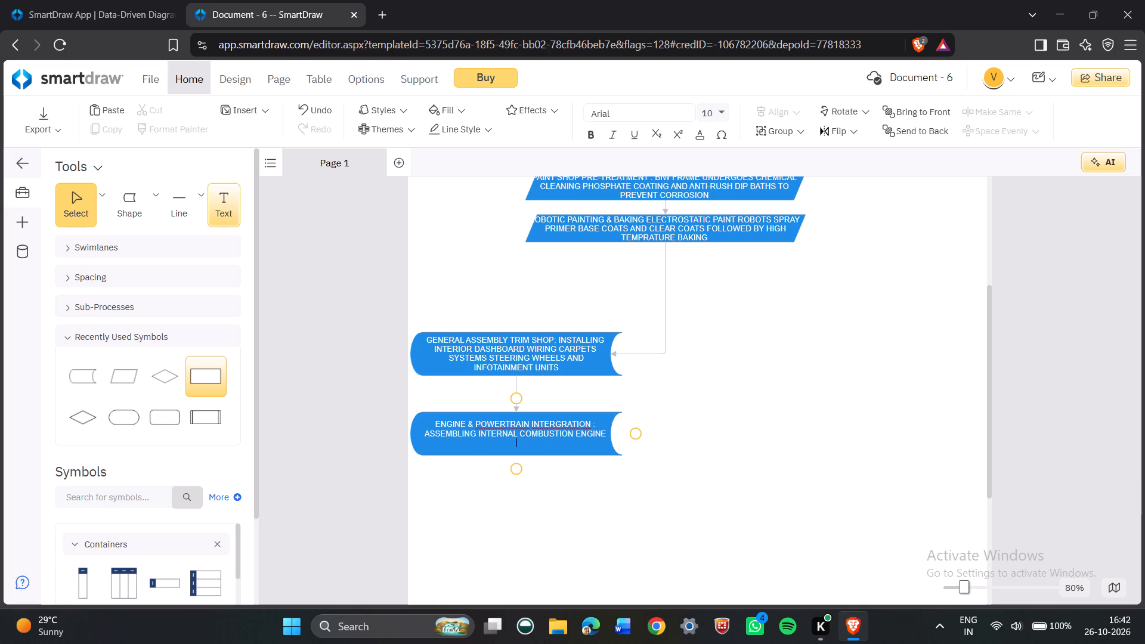
type("OR")
key("space")
type("ELECTR")
key("o")
key("BackSpace")
key("BackSpace")
key("BackSpace")
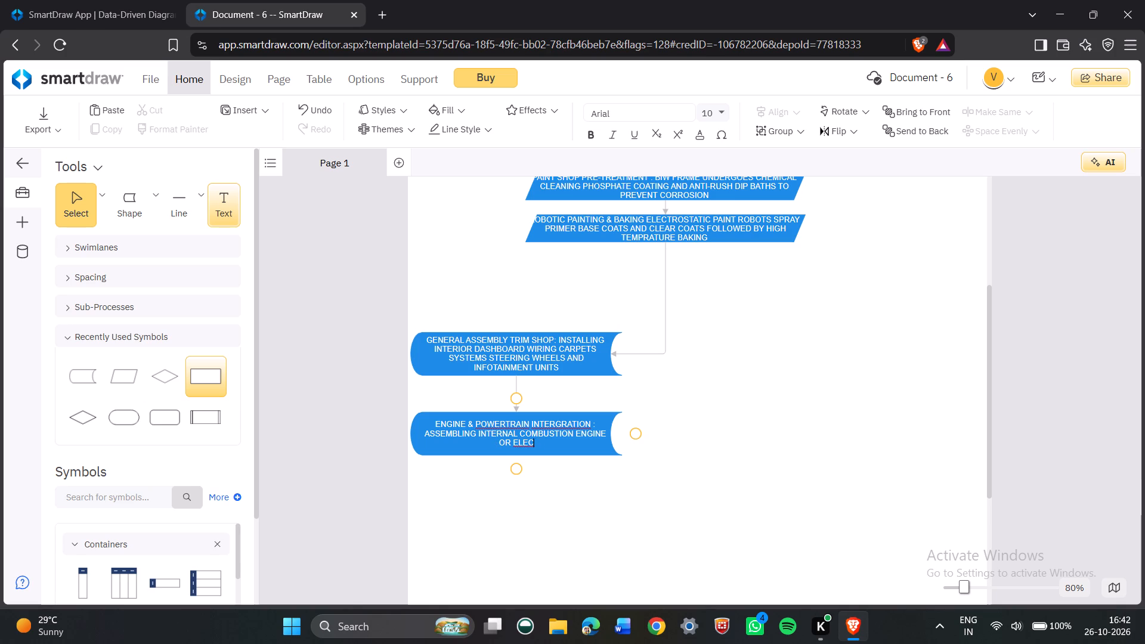
type("TRIC")
key("space")
type("MOTORS")
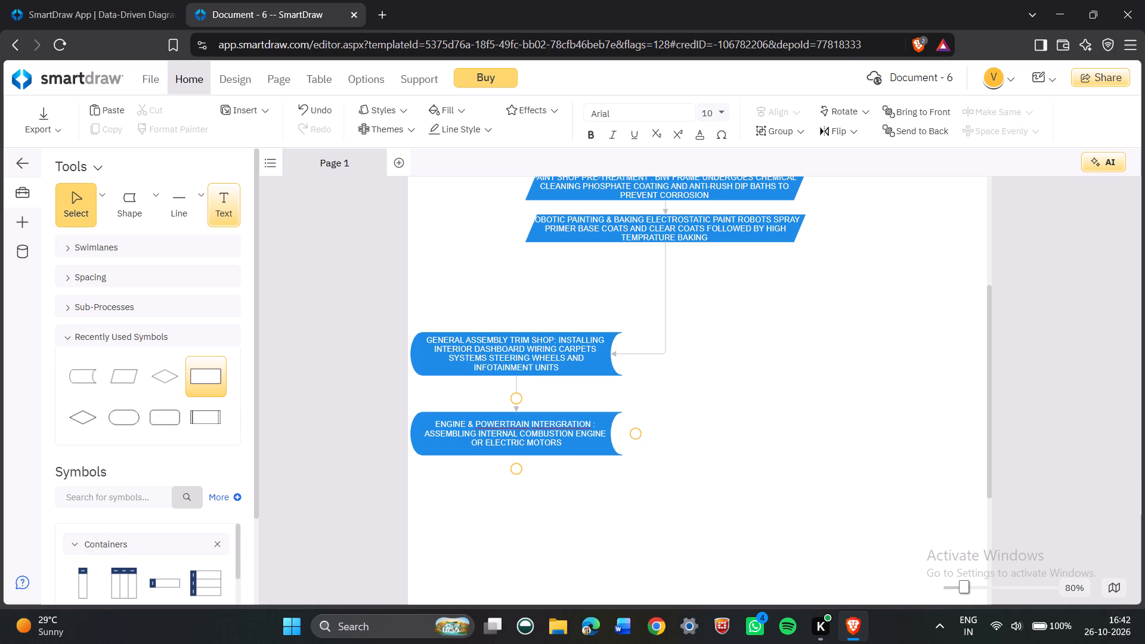
Continue the third line of the Engine & Powertrain label with "AND MOUNTING THEM".
key("space")
type("AND")
key("space")
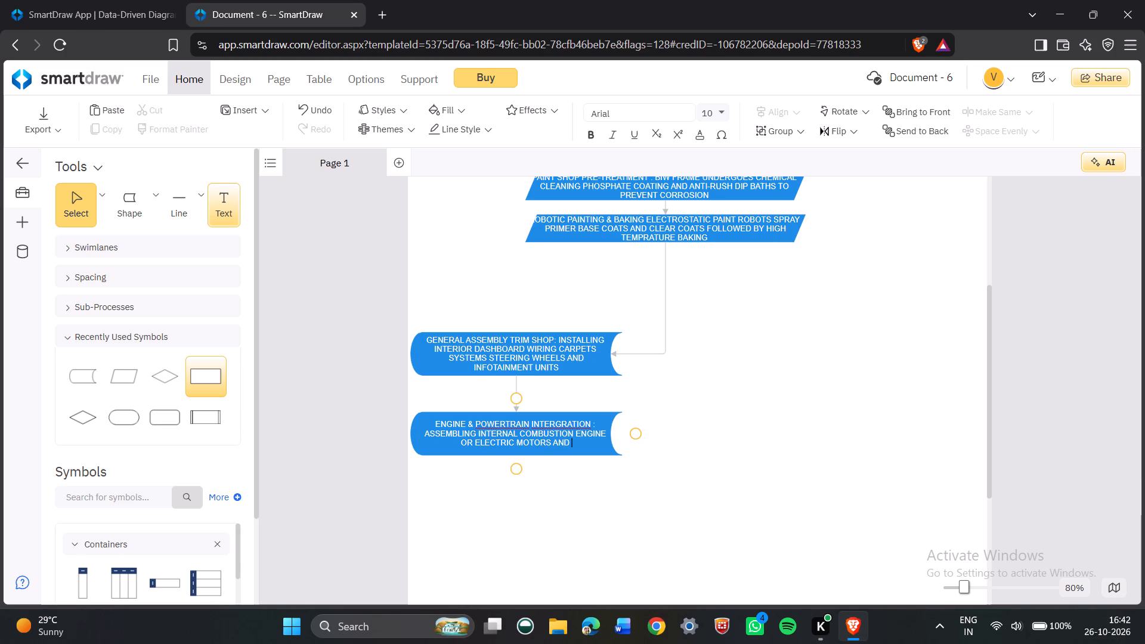
type("MOU")
key("n")
type("TING")
key("space")
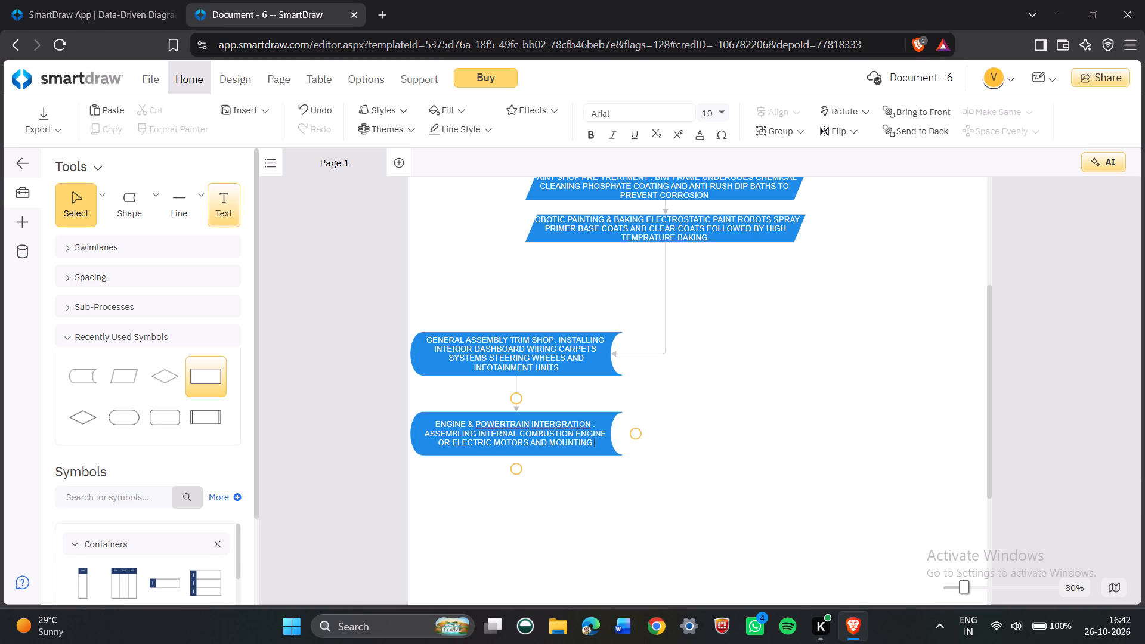
type("TE")
key("BackSpace")
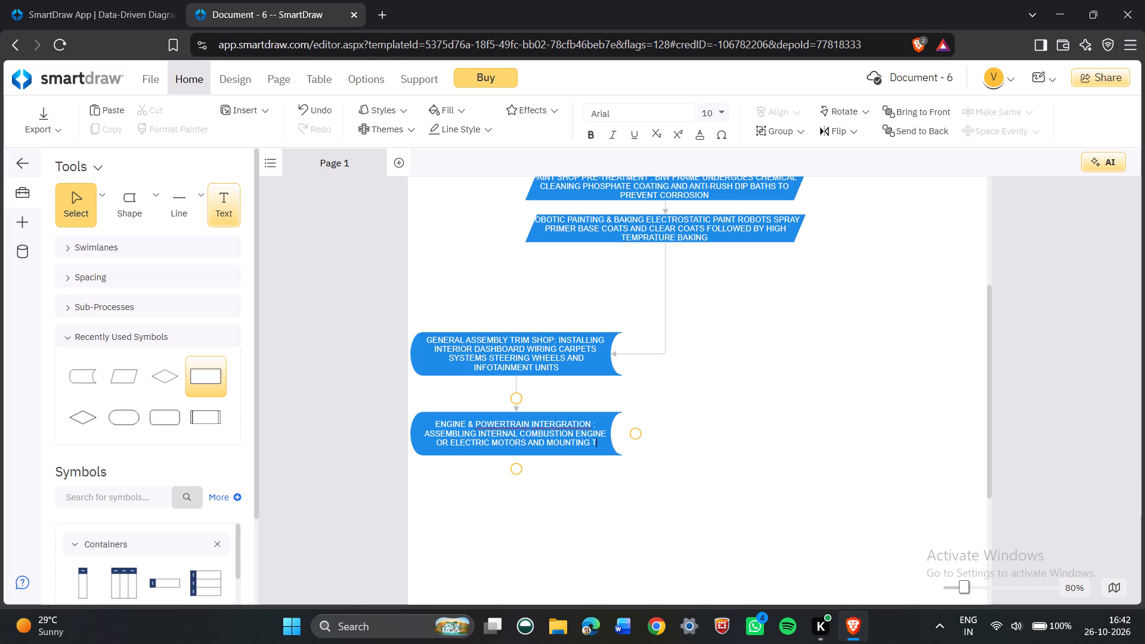
type("HEM")
key("space")
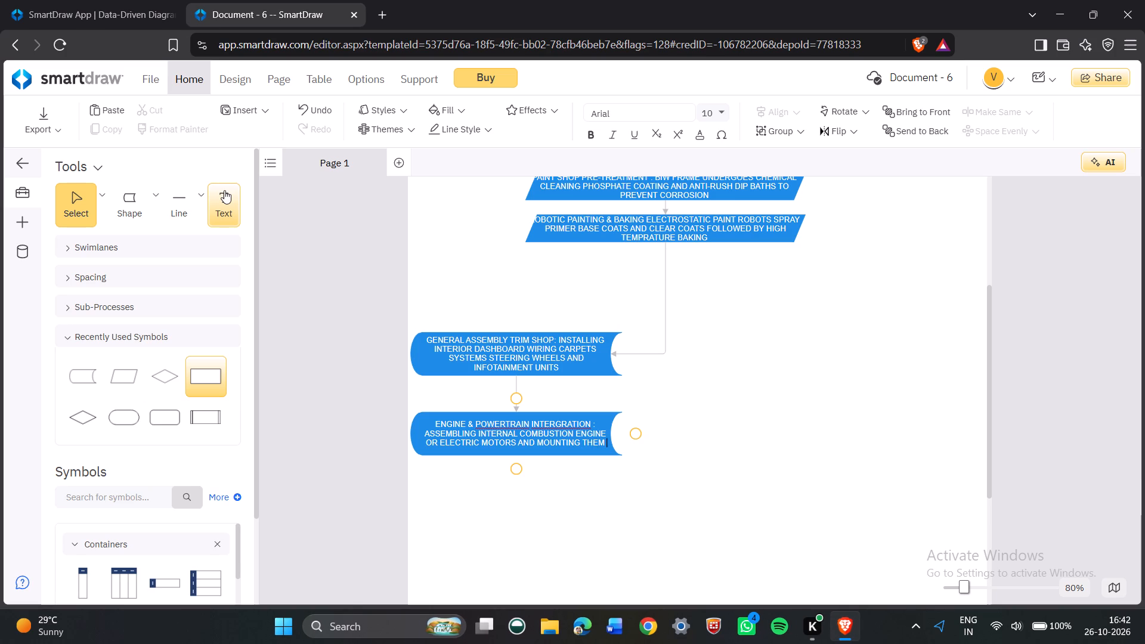
Finish the Engine & Powertrain label with "ONTO THE CAR CHASSIS" on a fourth line.
type("ONT")
key("BackSpace")
key("BackSpace")
key("BackSpace")
key("BackSpace")
key("Return")
type("ONTO")
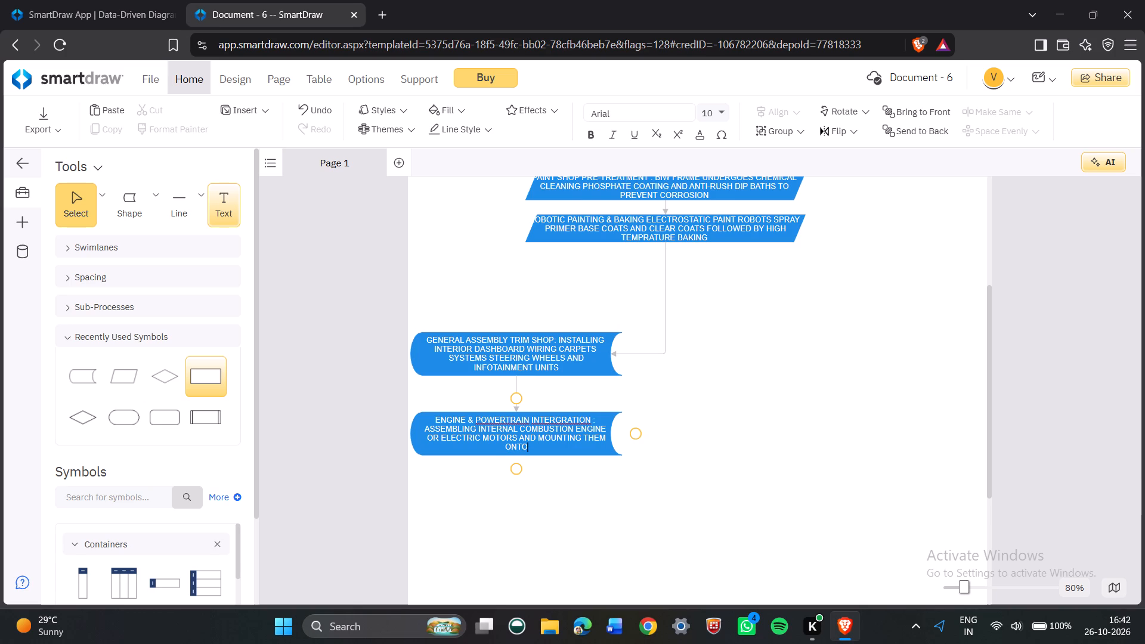
key("space")
type("THE")
key("space")
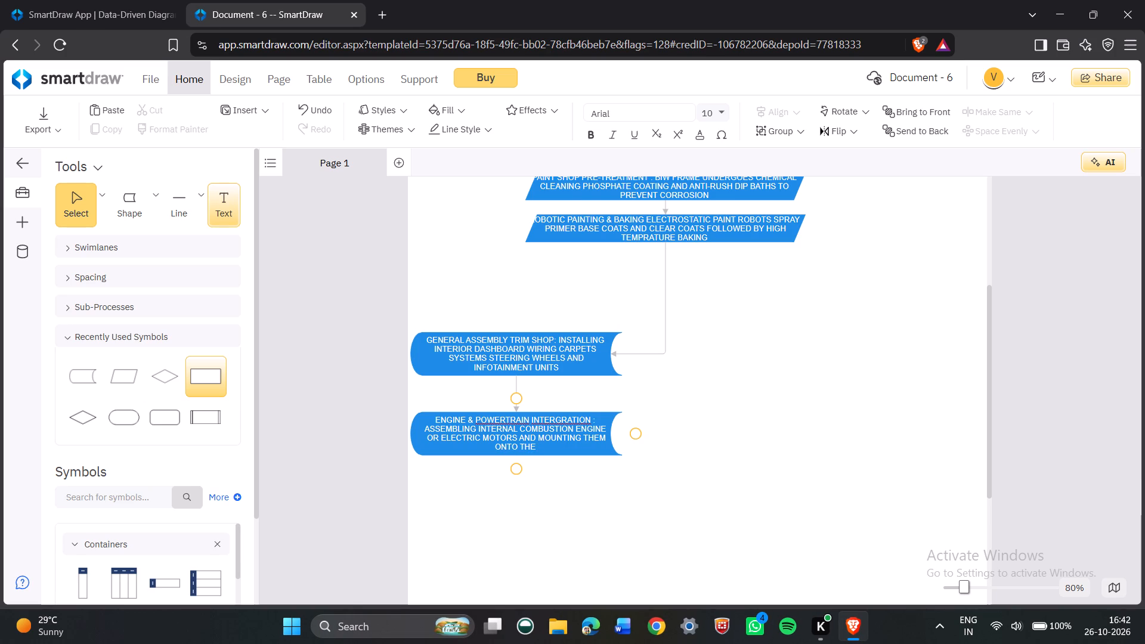
type("CAR")
key("space")
type("CHA")
type("SSU")
key("BackSpace")
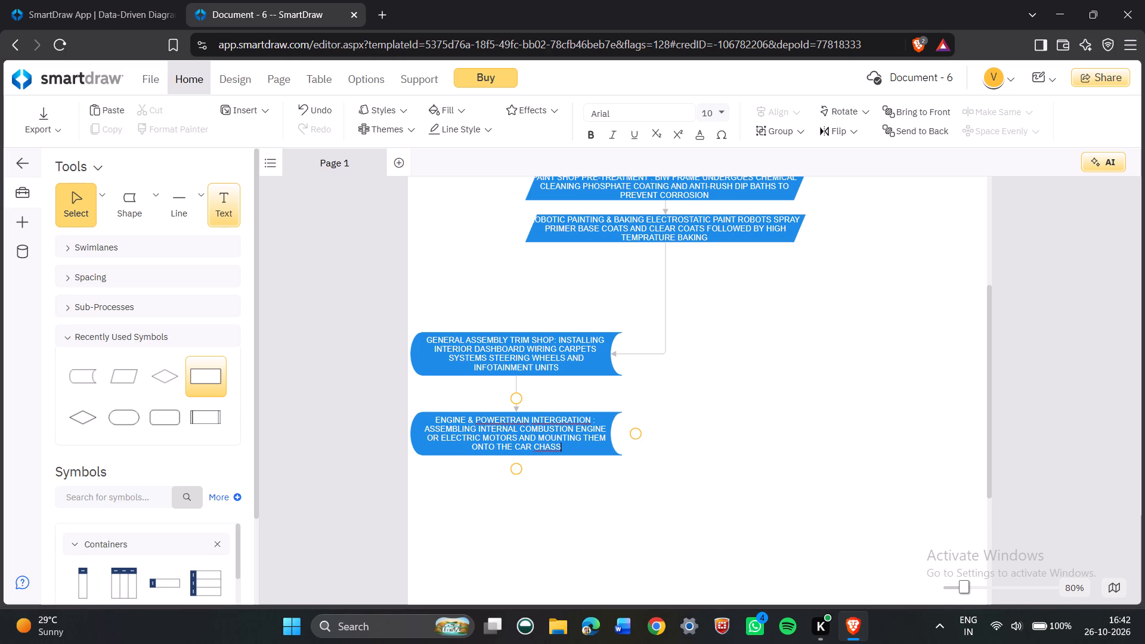
type("IS")
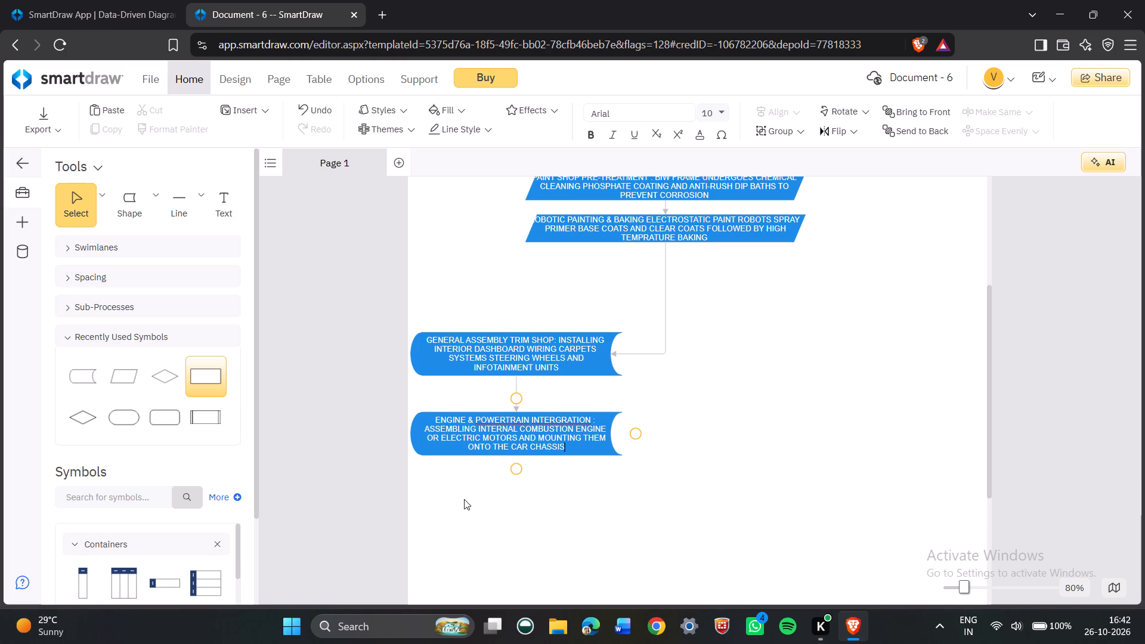
left_click(464, 499)
Draw a vertical arrow line downward from the bottom of the Engine & Powertrain shape.
scroll(464, 500, "down", 2)
left_click_drag(474, 287, 474, 276)
left_click_drag(487, 287, 487, 298)
left_click(484, 380)
double_click(175, 212)
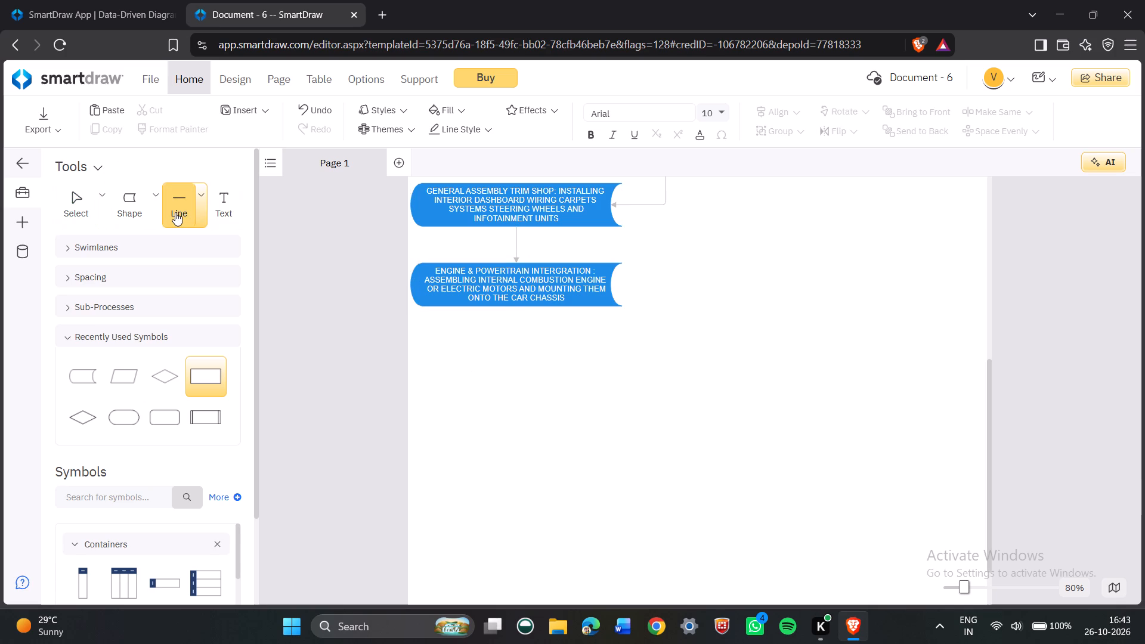
left_click_drag(519, 305, 516, 346)
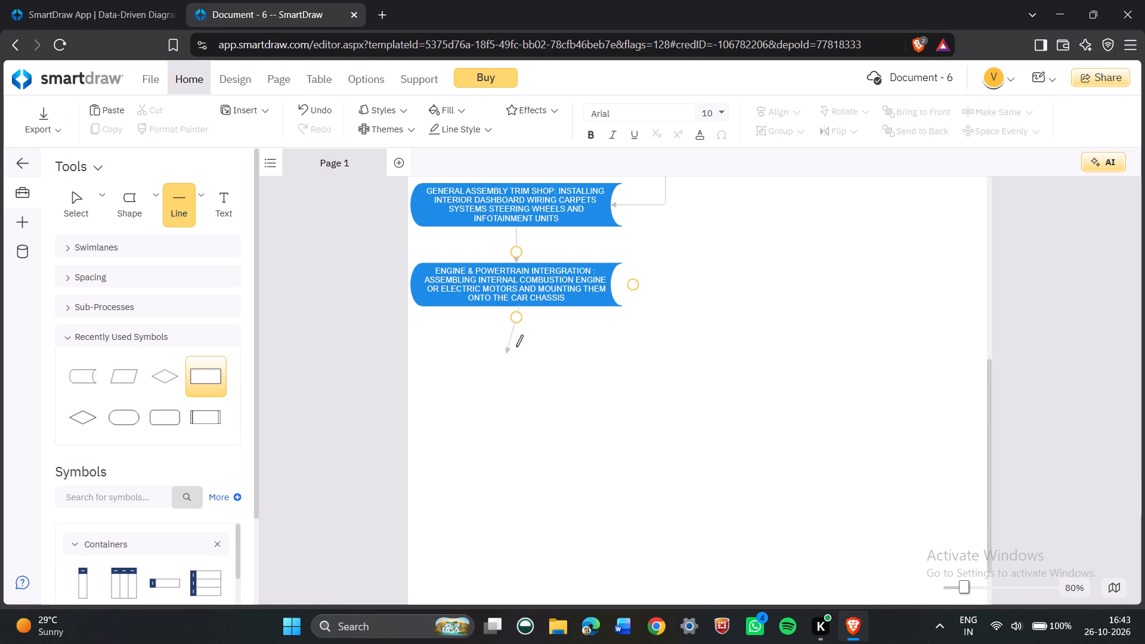
left_click_drag(516, 346, 520, 340)
left_click(519, 351)
Add another shape of the same style below the new arrow and widen it to match the Engine & Powertrain shape.
left_click_drag(117, 210, 553, 346)
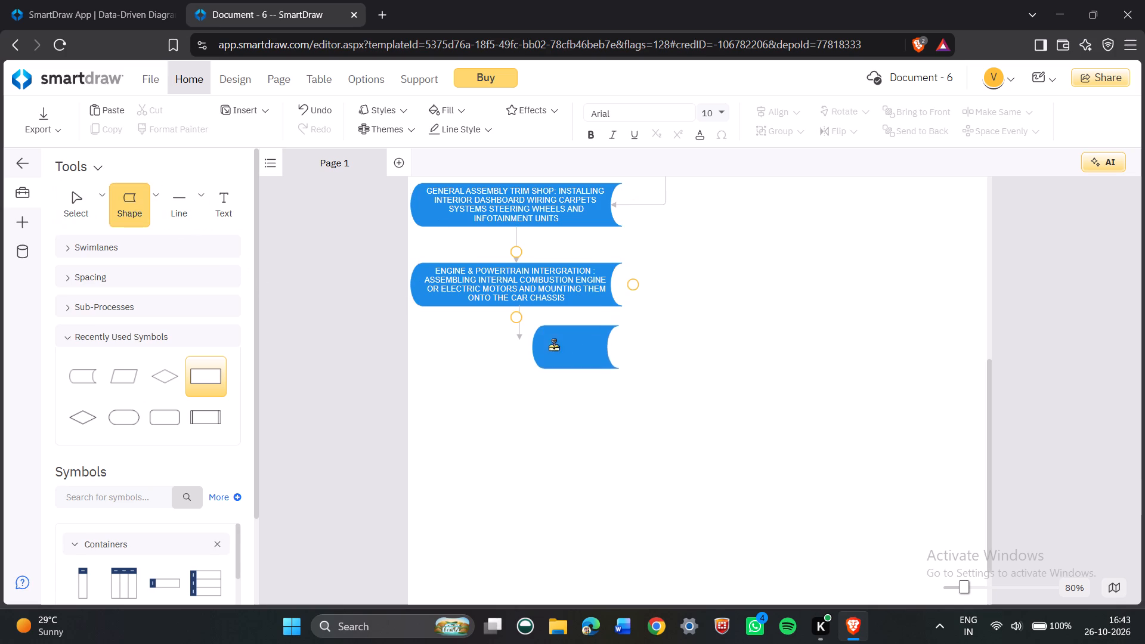
left_click_drag(553, 346, 520, 358)
left_click_drag(560, 362, 621, 362)
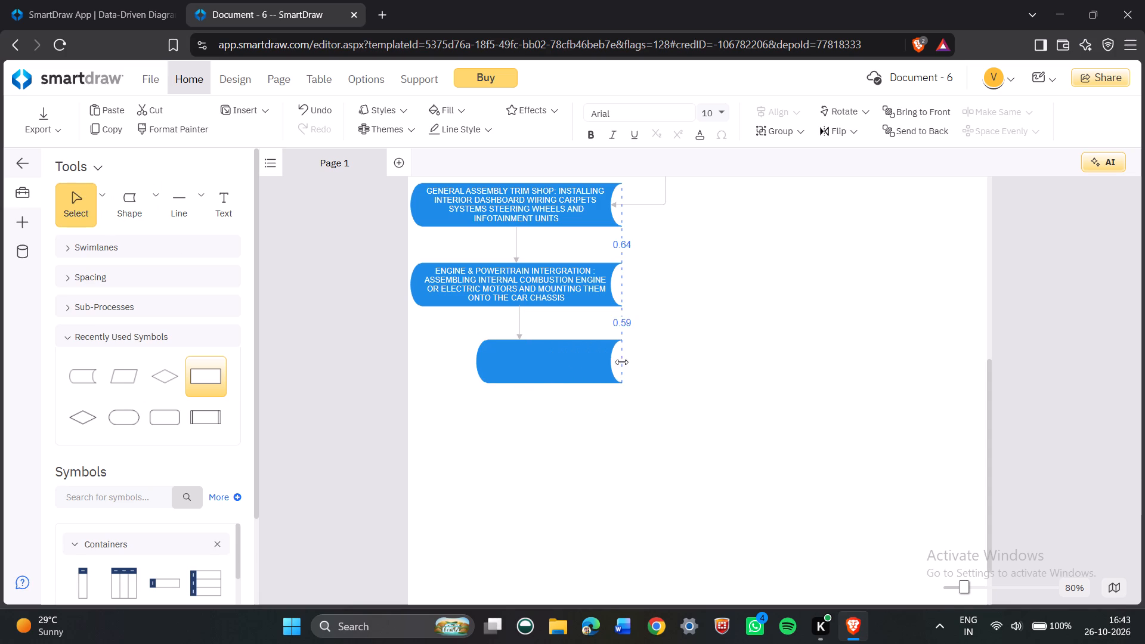
left_click_drag(621, 362, 623, 362)
left_click_drag(475, 360, 413, 371)
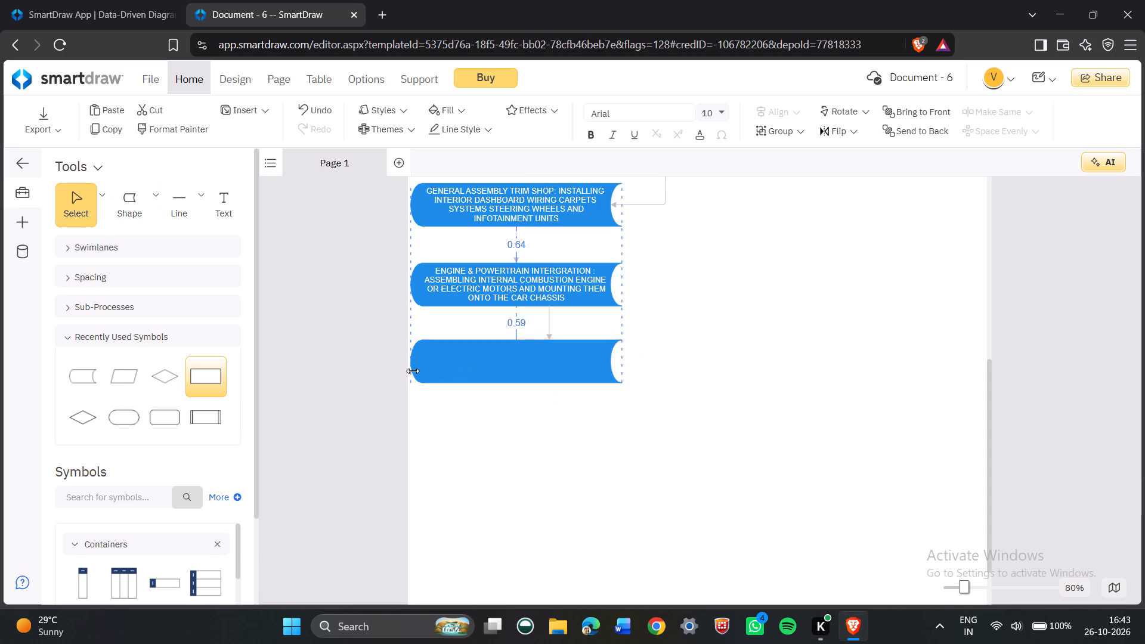
left_click_drag(413, 371, 409, 371)
Start the new shape's label with "SUSPENSION".
left_click(218, 203)
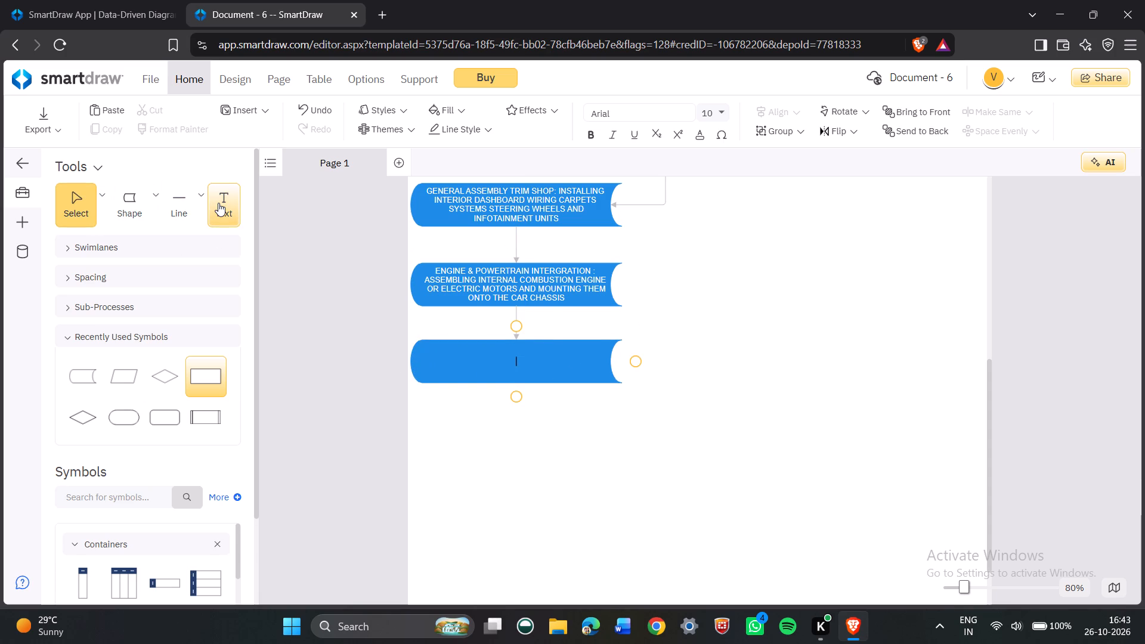
type("SUPER")
key("BackSpace")
key("BackSpace")
key("BackSpace")
type("SO")
key("BackSpace")
type("PENSI")
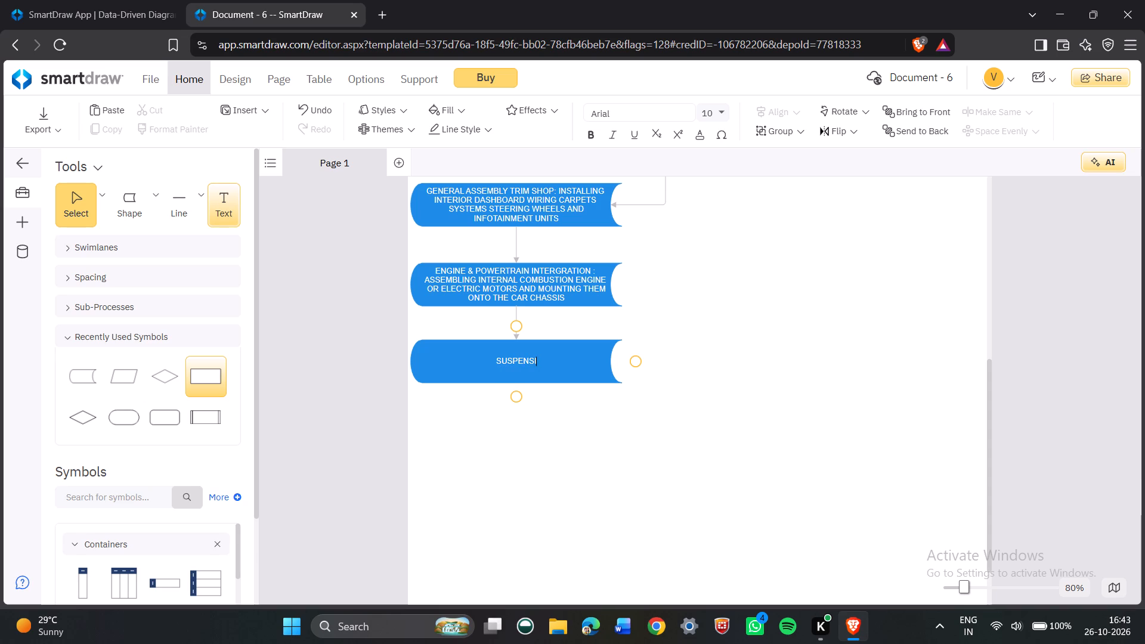
type("ON")
key("space")
Continue the first line of the Suspension label with "& AXLE FITTING : ATTACHING".
type("&")
key("space")
type("AXLE")
key("space")
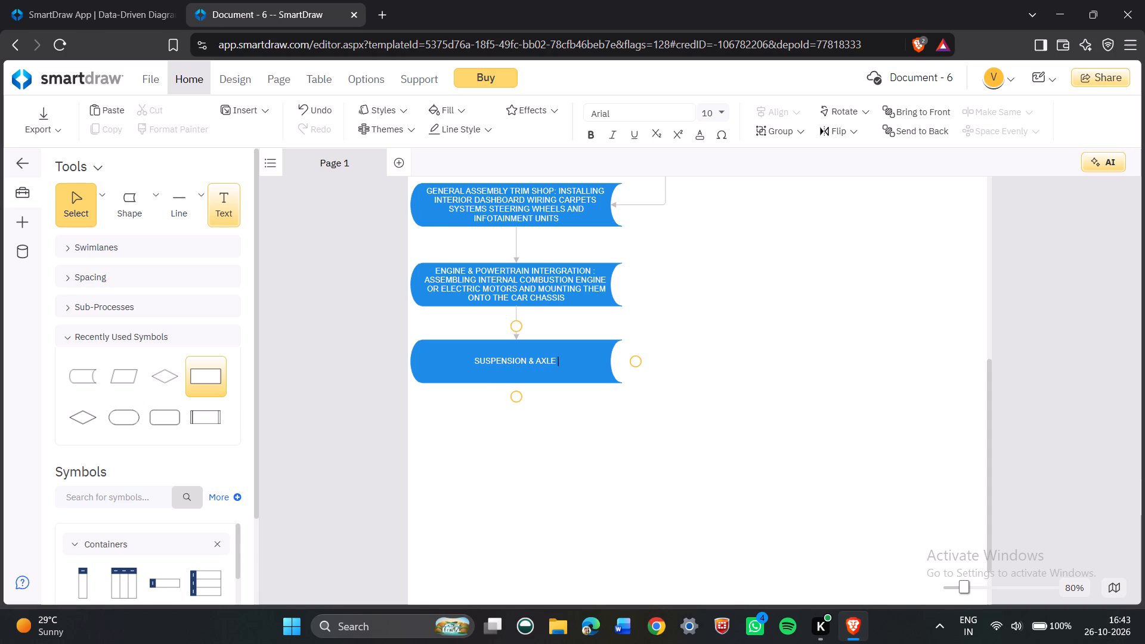
type("FITTING")
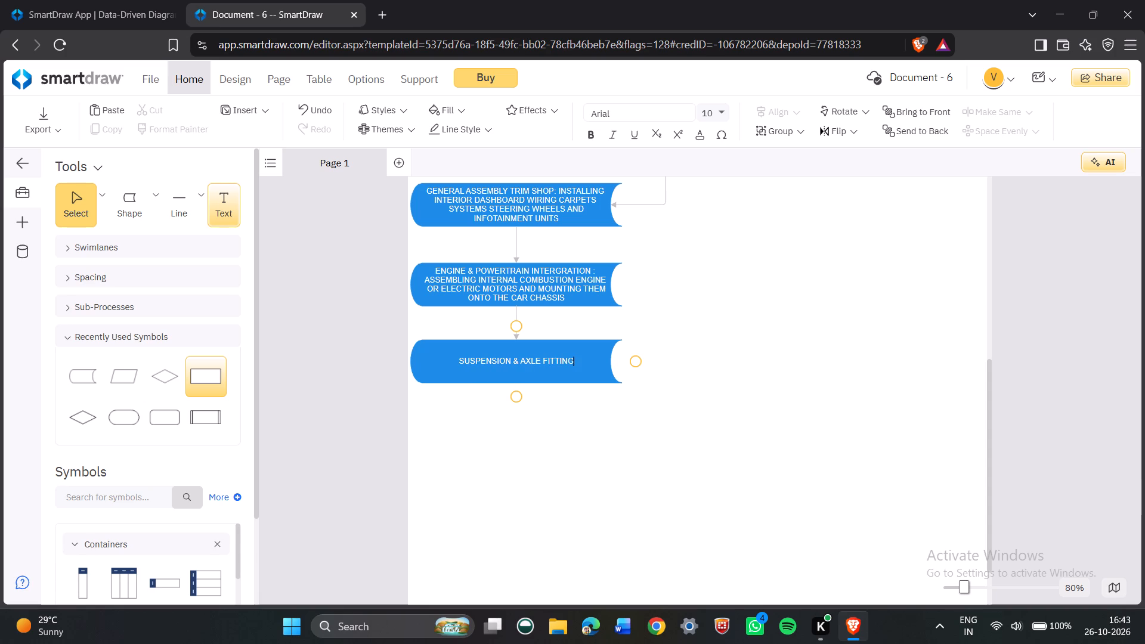
key("space")
type(":")
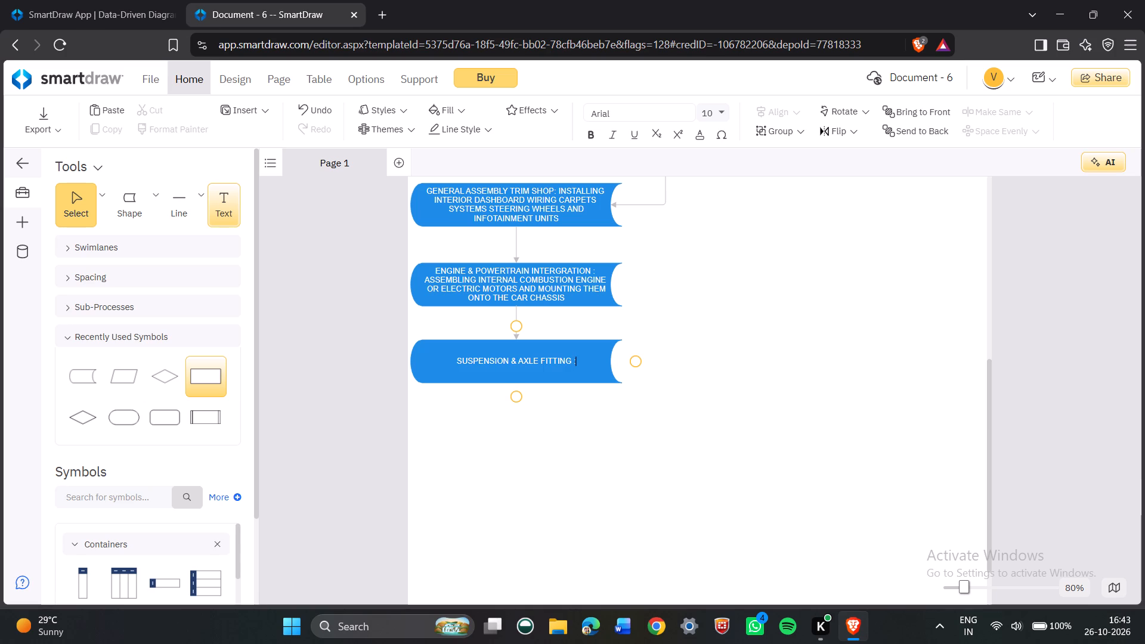
key("space")
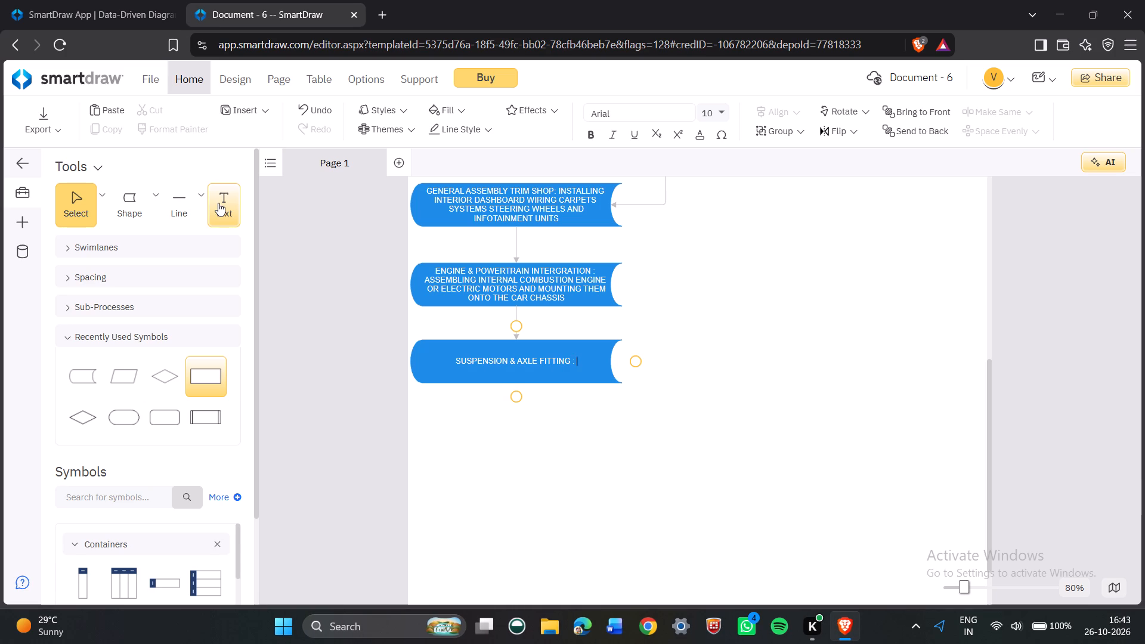
type("ATTA")
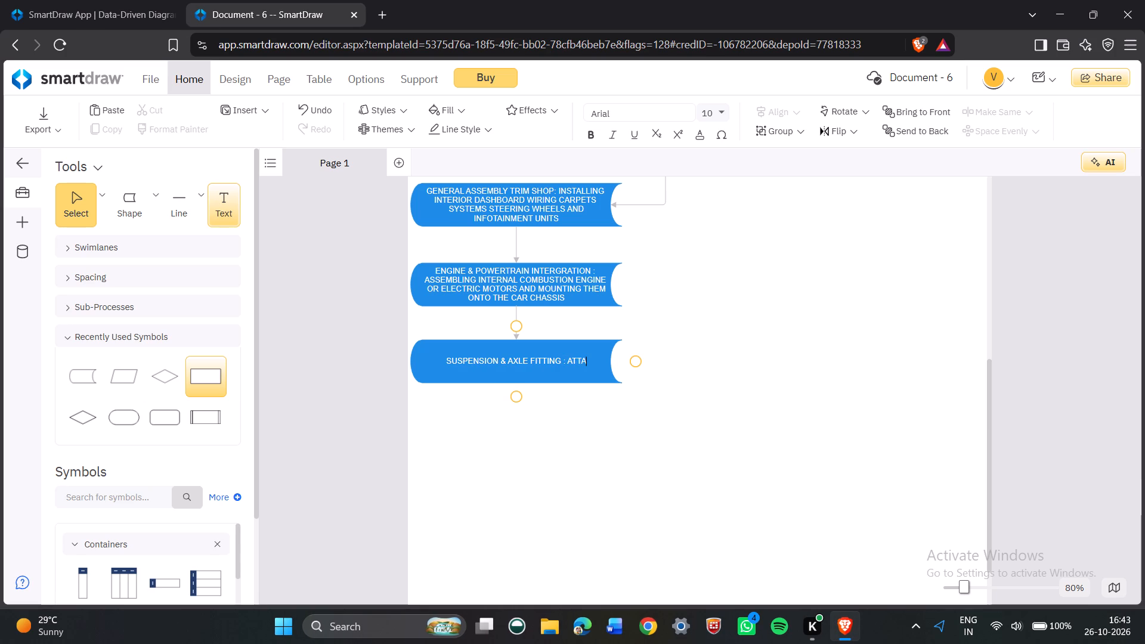
key("c")
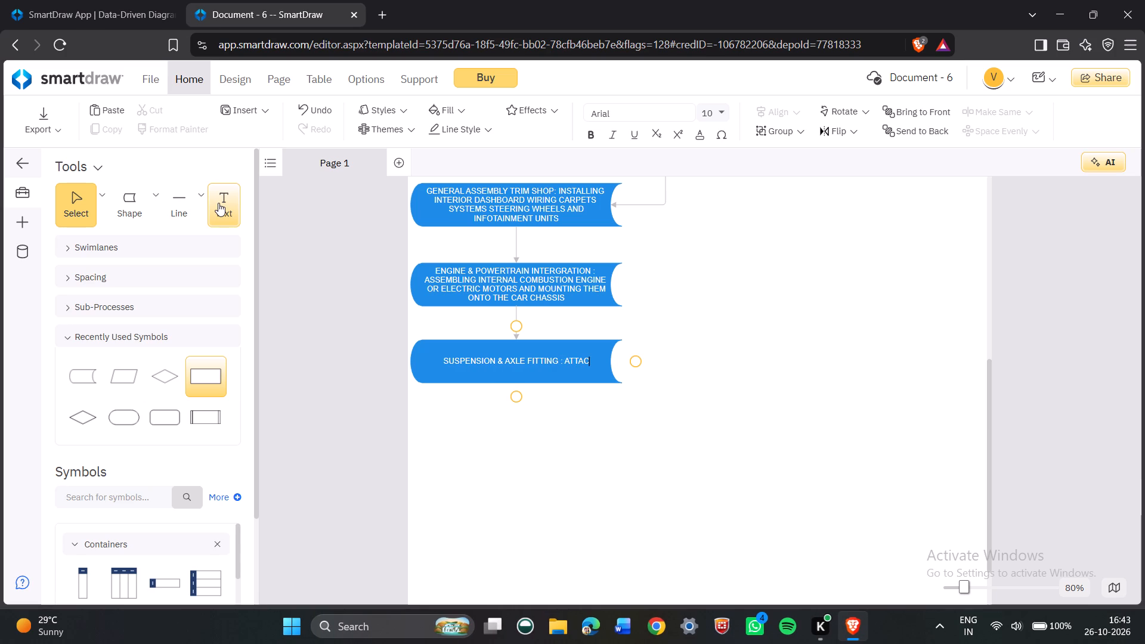
type("HING")
key("space")
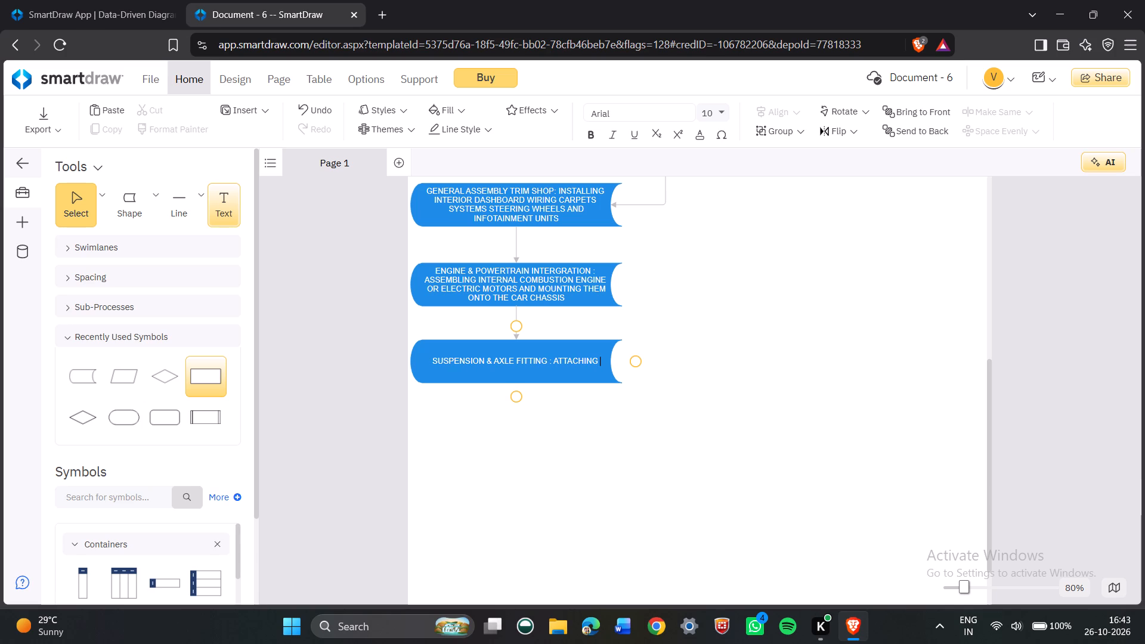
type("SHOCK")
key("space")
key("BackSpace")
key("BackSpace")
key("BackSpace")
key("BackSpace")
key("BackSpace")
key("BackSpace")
Add "SHOCK ABSORBERS" on a second line of the Suspension & Axle Fitting label.
key("Return")
type("SHOK")
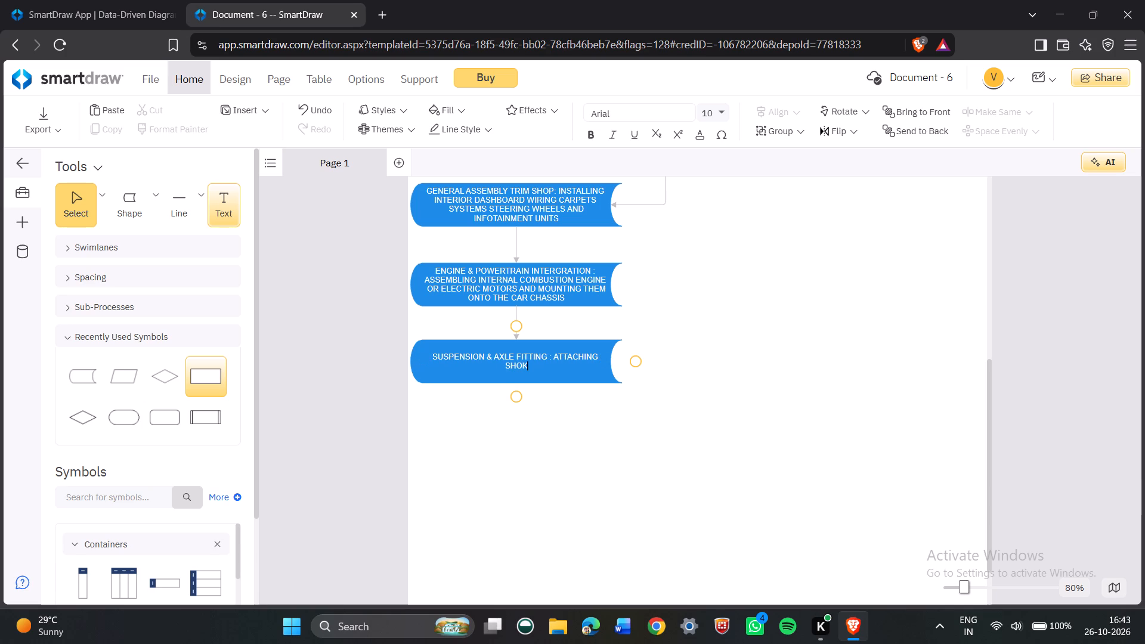
key("BackSpace")
type("CK AB")
type("SO")
key("r")
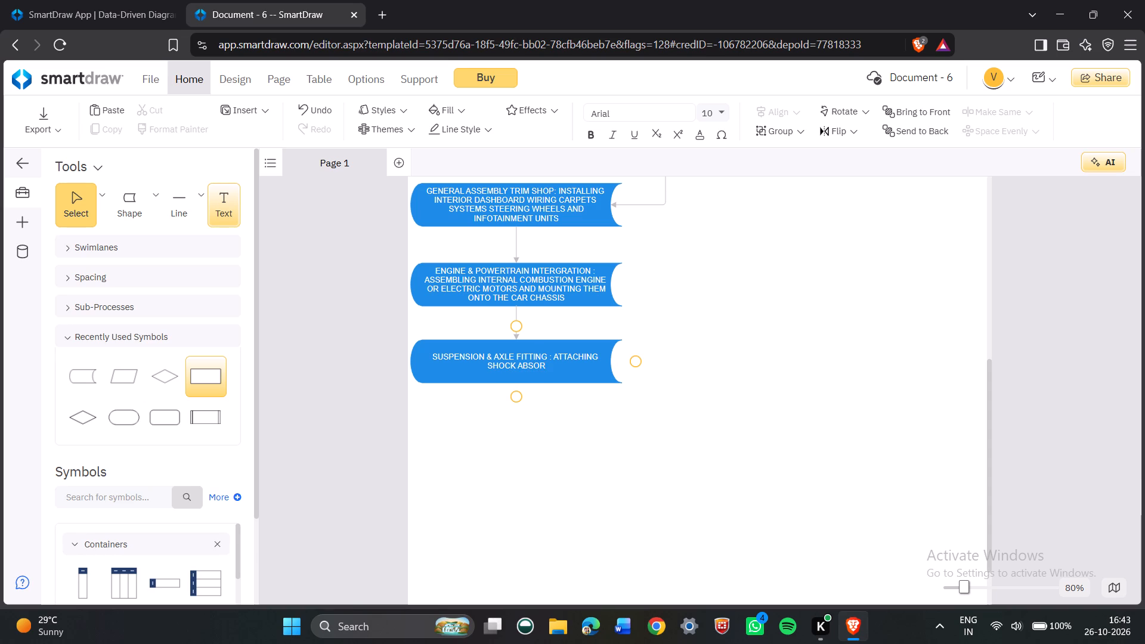
key("BackSpace")
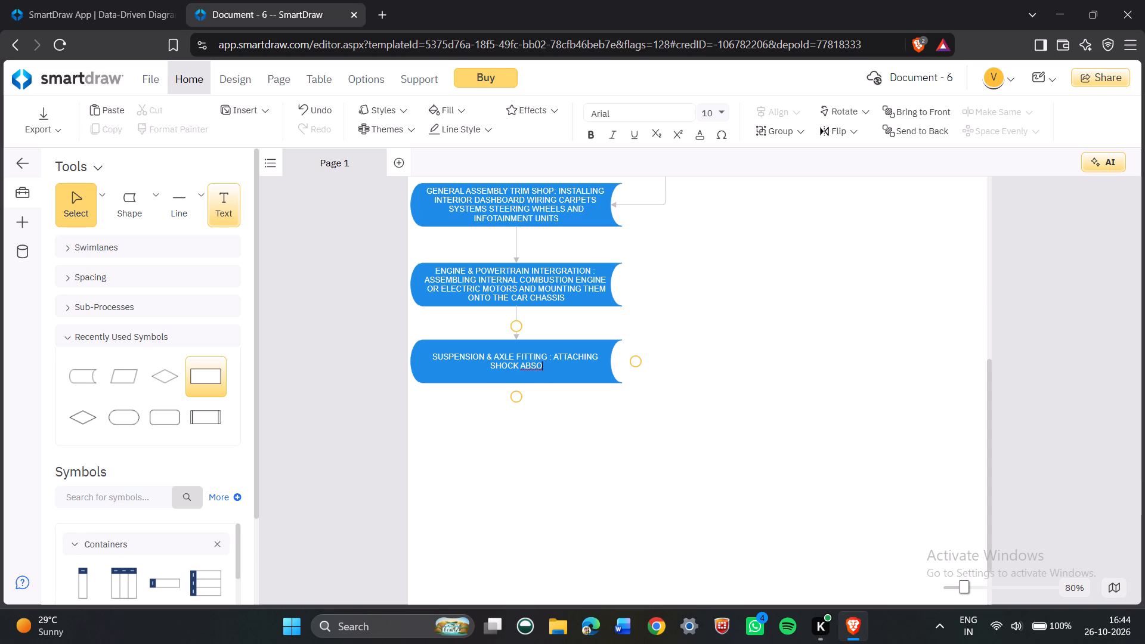
type("RBERS")
key("space")
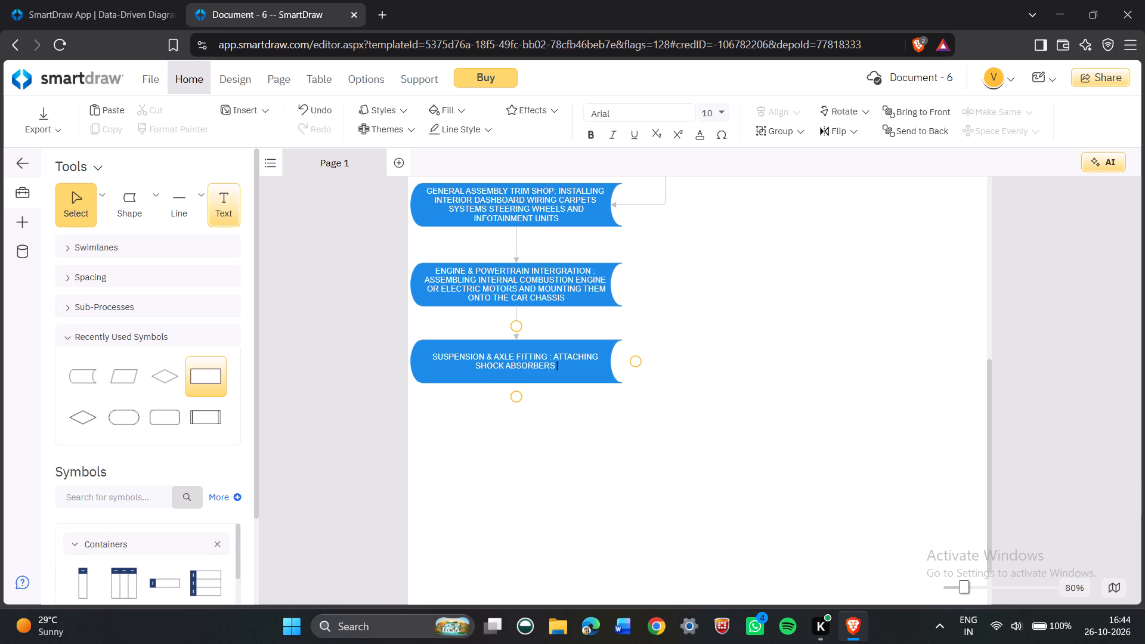
Complete the second line of the Suspension & Axle Fitting label with "SUSPENSION ARMS".
type("SE")
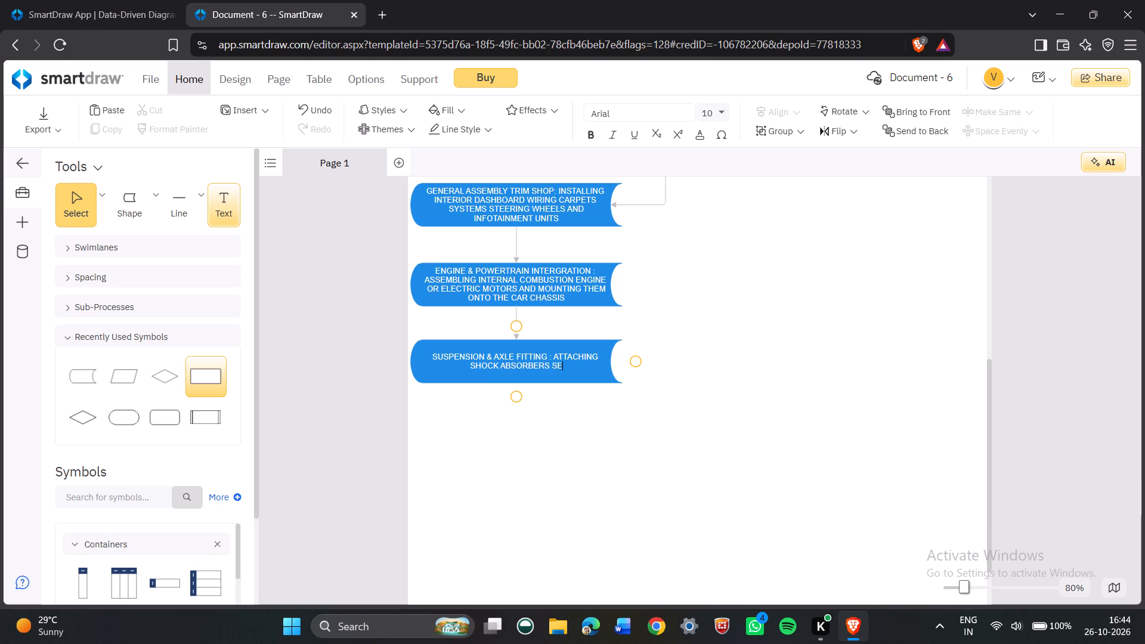
key("BackSpace")
type("US")
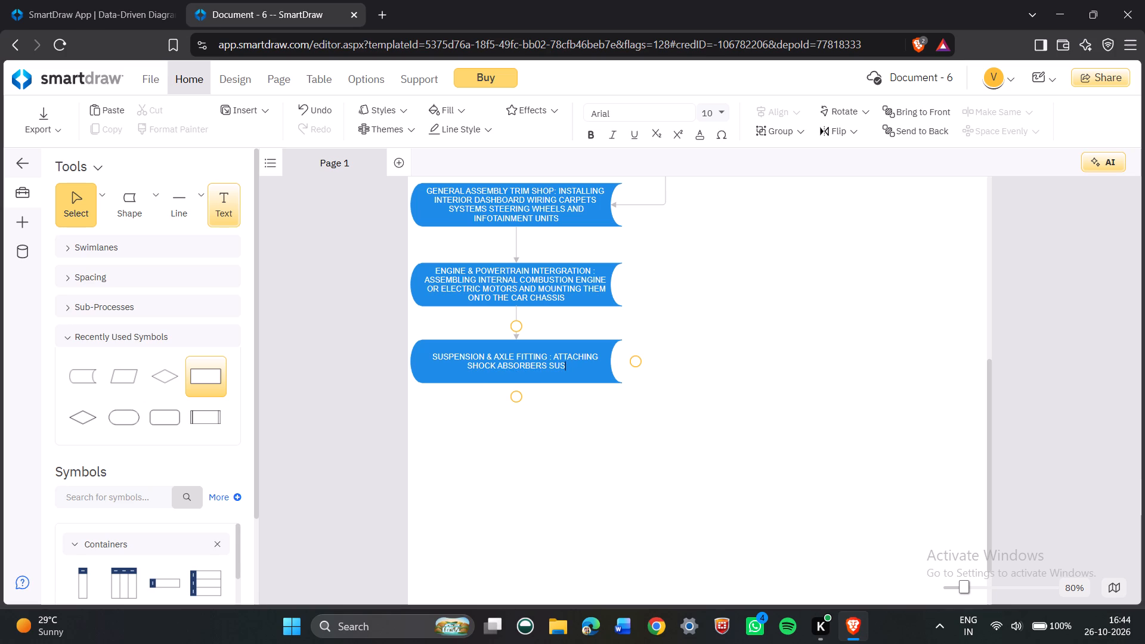
type("PENSION")
key("space")
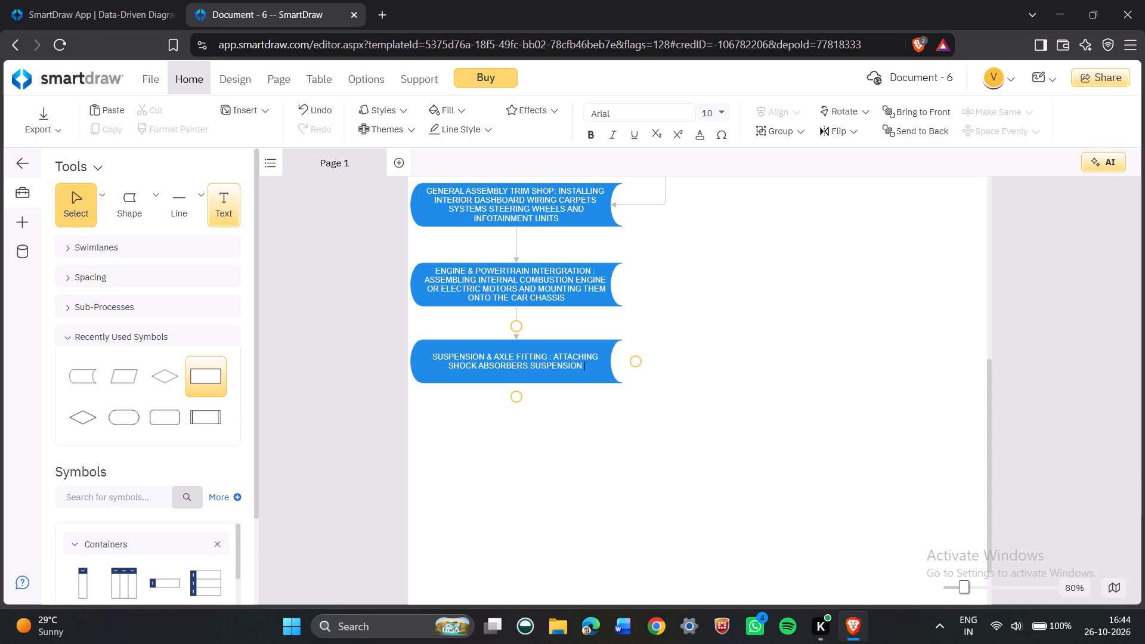
type("ARMS")
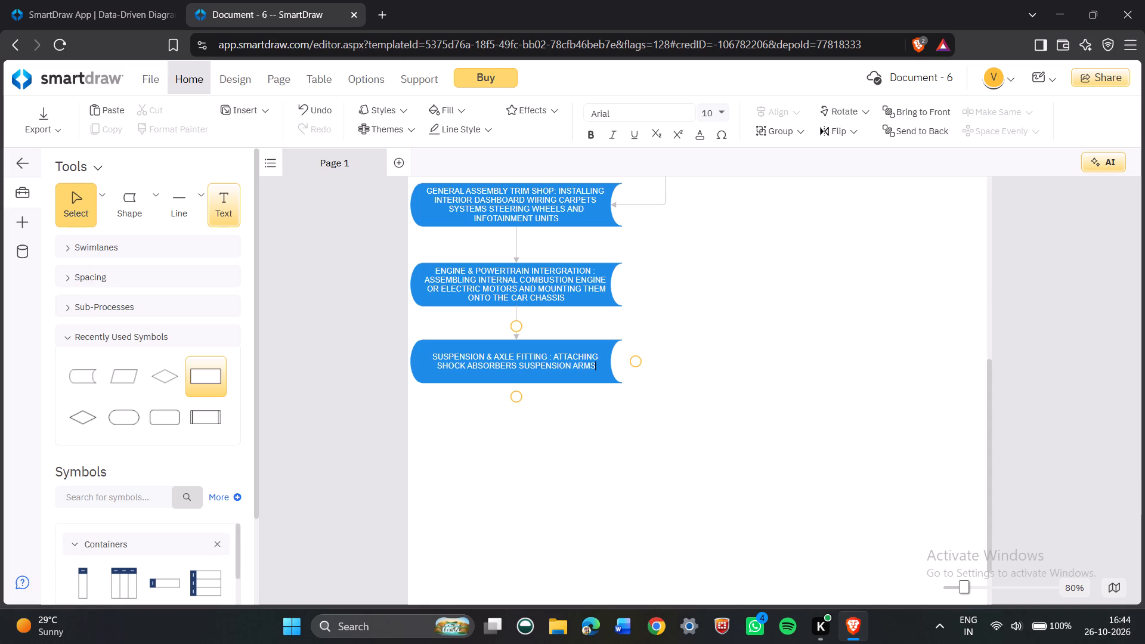
key("space")
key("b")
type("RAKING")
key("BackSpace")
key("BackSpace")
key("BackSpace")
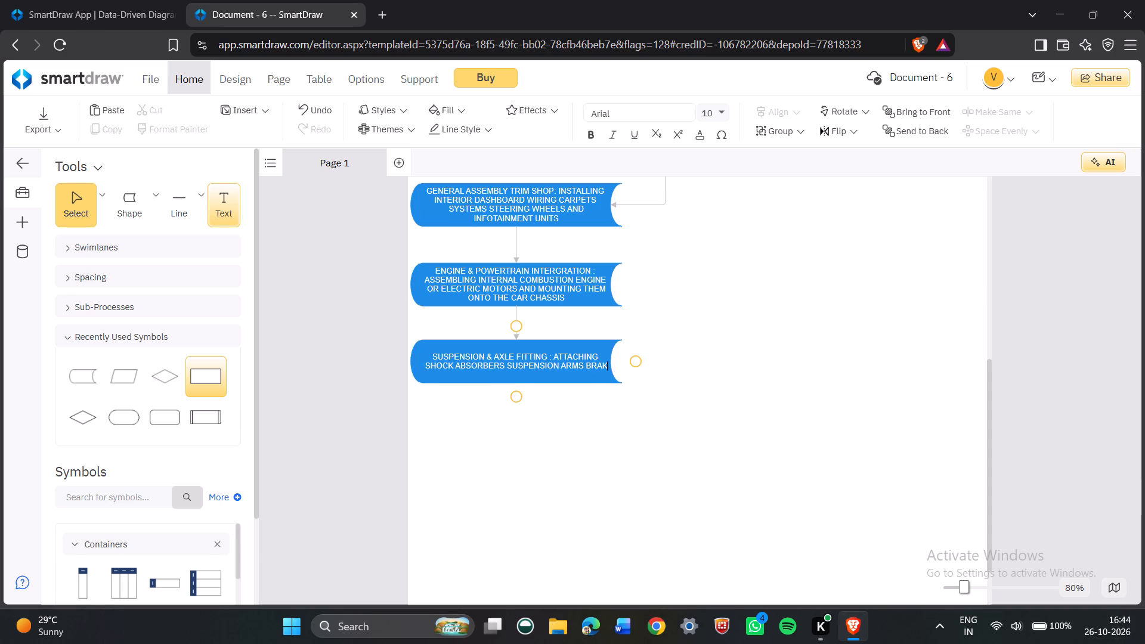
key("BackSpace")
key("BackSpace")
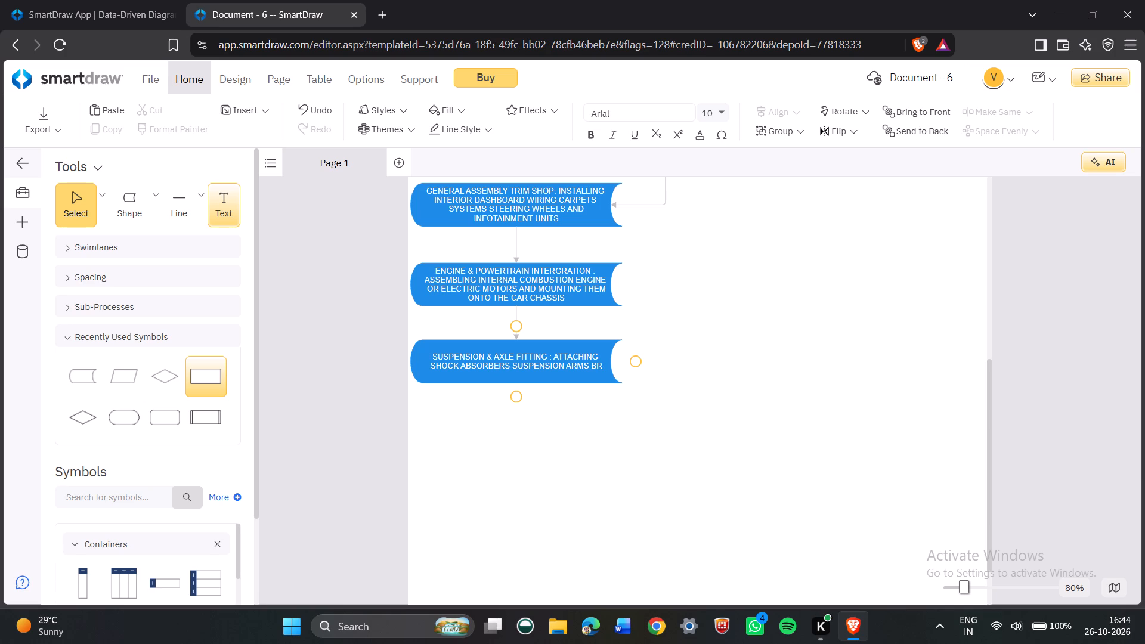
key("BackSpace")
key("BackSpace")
Add "BRAKING SYSTEMS AND ALLOY WHEELS" as the third line of the Suspension & Axle Fitting label.
key("Return")
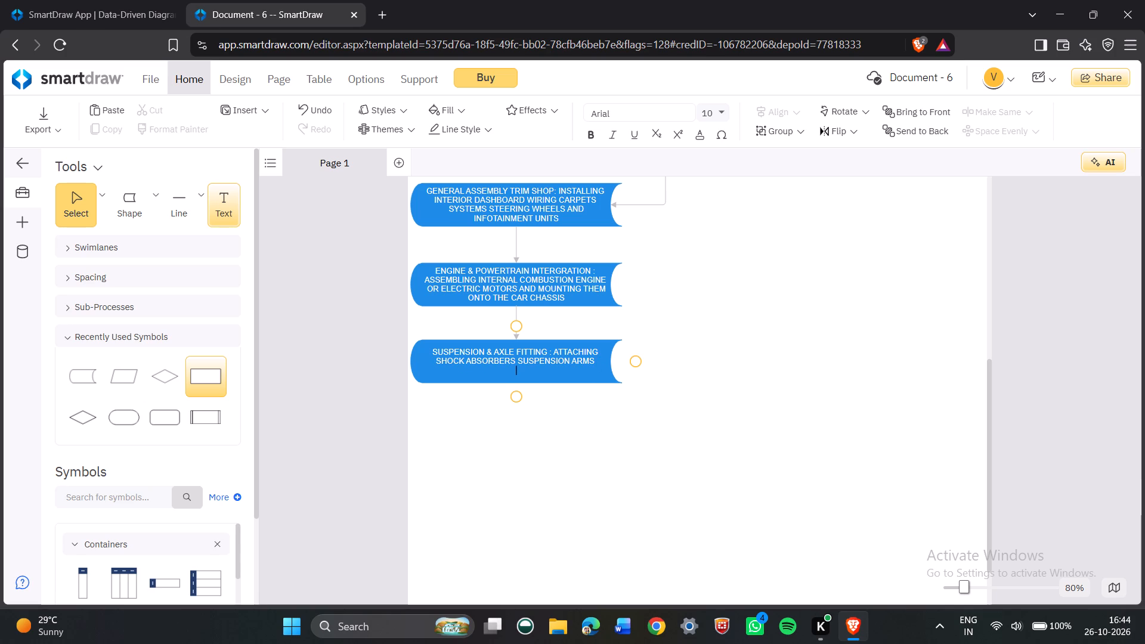
type("BR")
type("AKING")
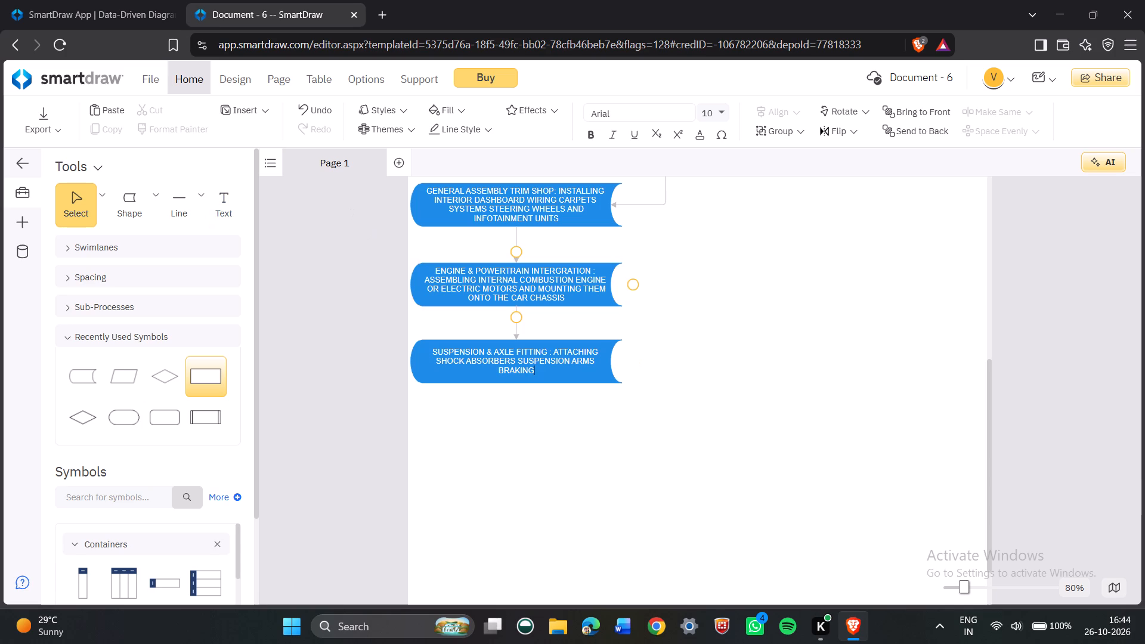
key("space")
type("SYSTEM")
key("space")
key("BackSpace")
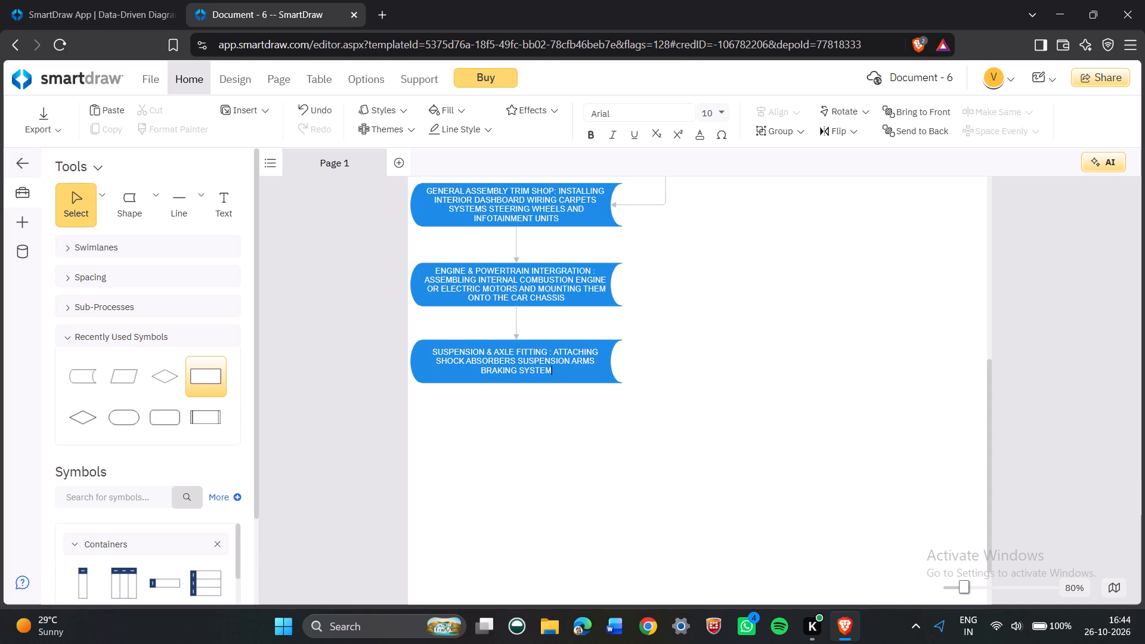
type("S AND")
key("space")
type("ALLOY")
key("space")
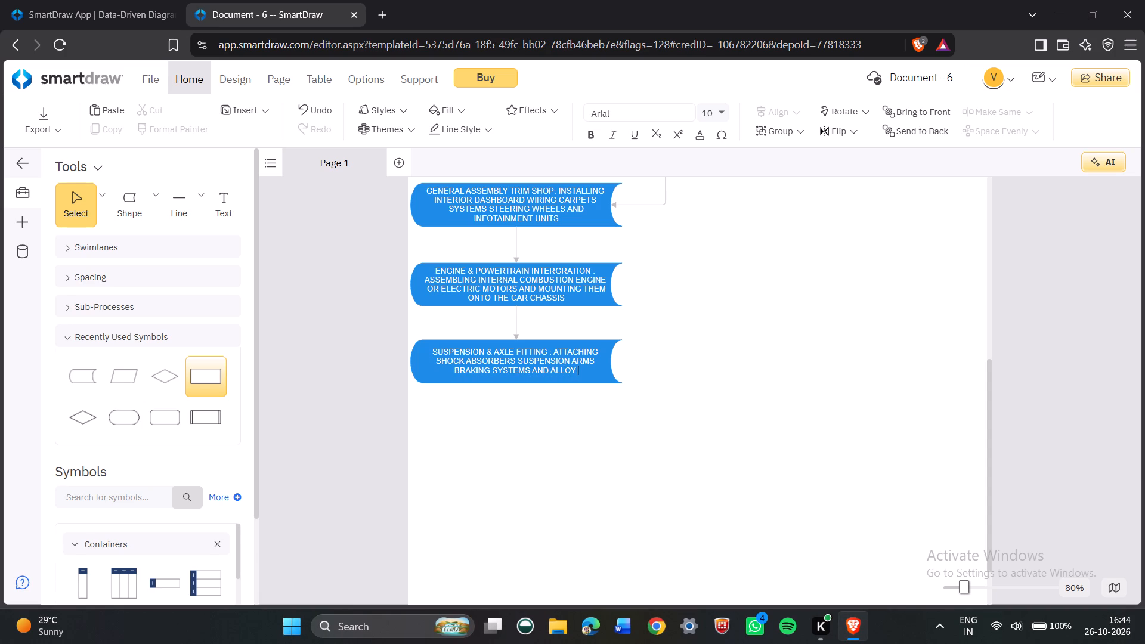
type("WHEELS")
key("space")
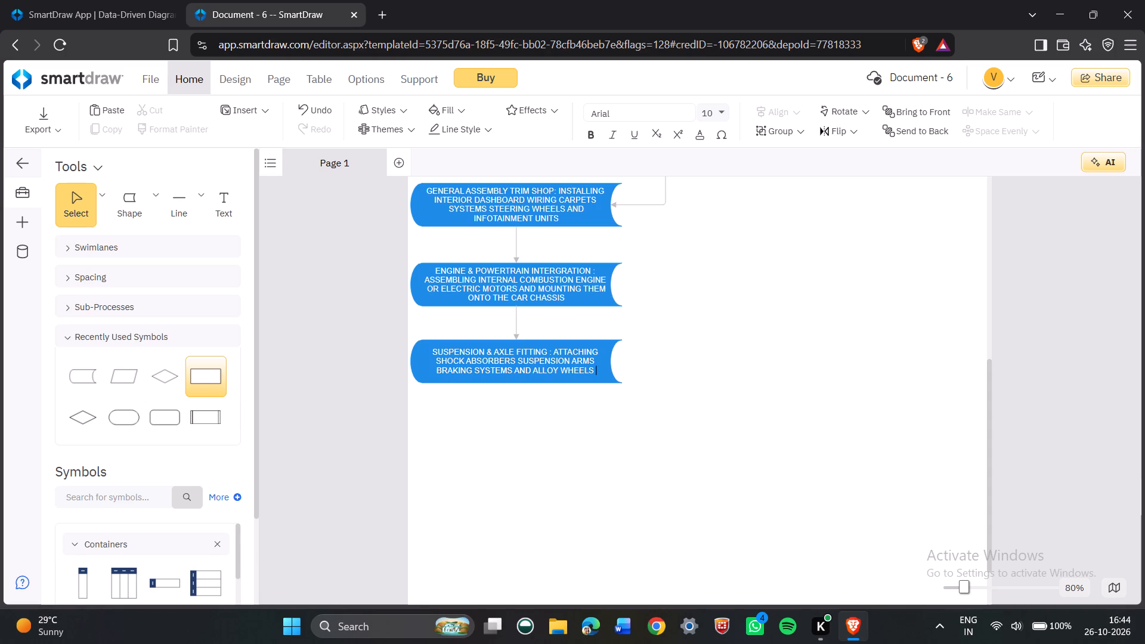
Finish the Suspension & Axle Fitting label with a fourth line reading "TO THE VEHICLE UNDERBODY".
key("Return")
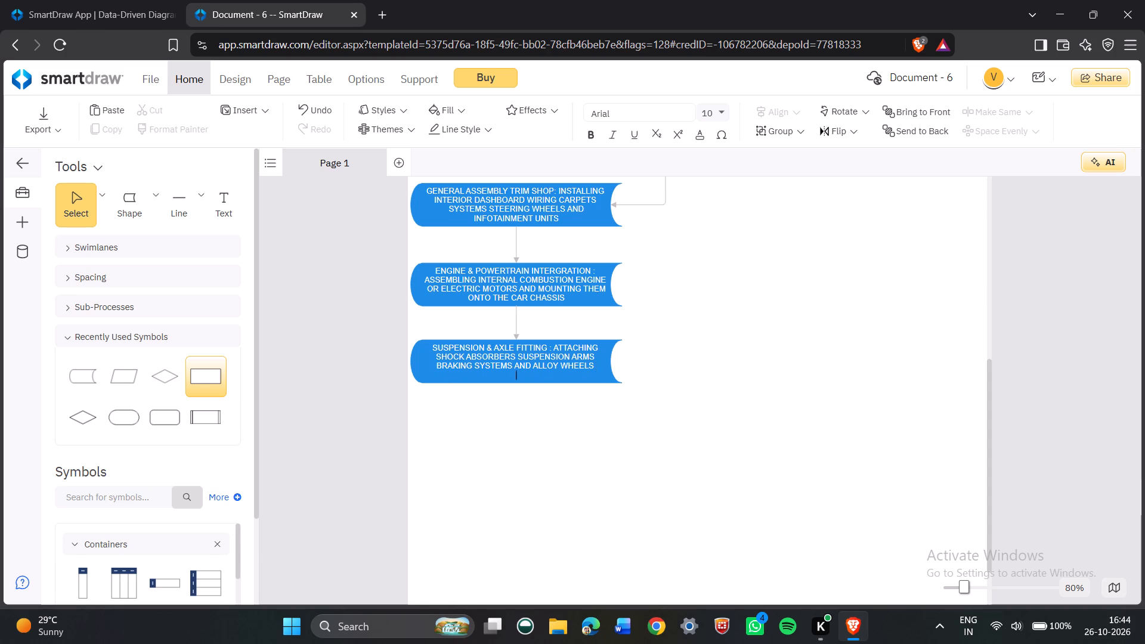
type("TOTH")
key("BackSpace")
key("BackSpace")
key("space")
type("THE VEHO")
key("BackSpace")
type("ICAL")
key("space")
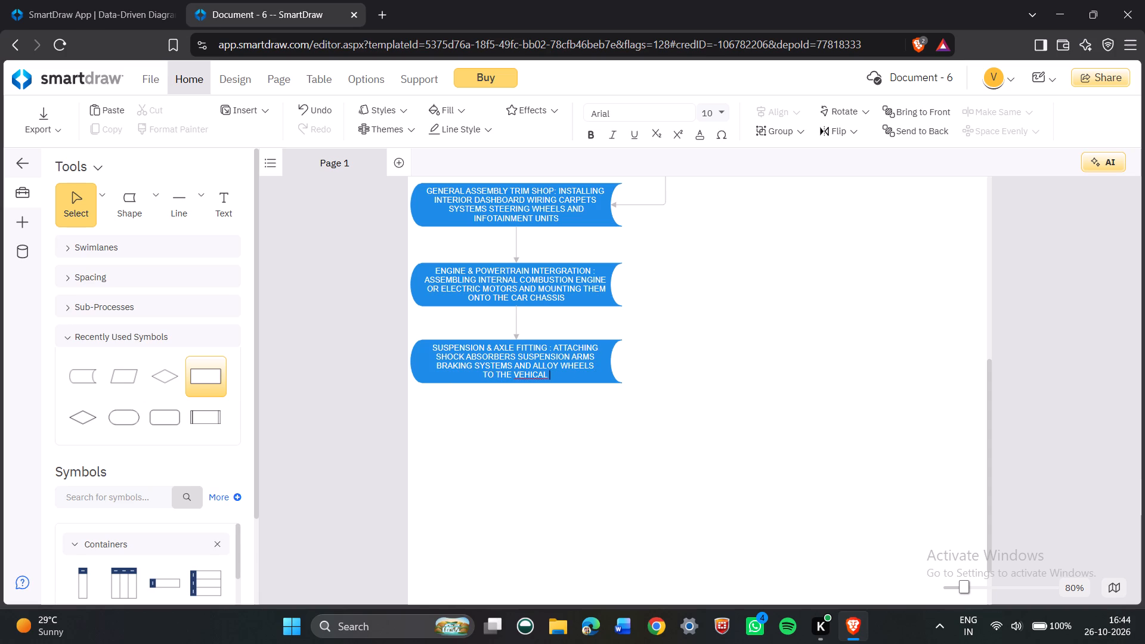
key("BackSpace")
key("BackSpace")
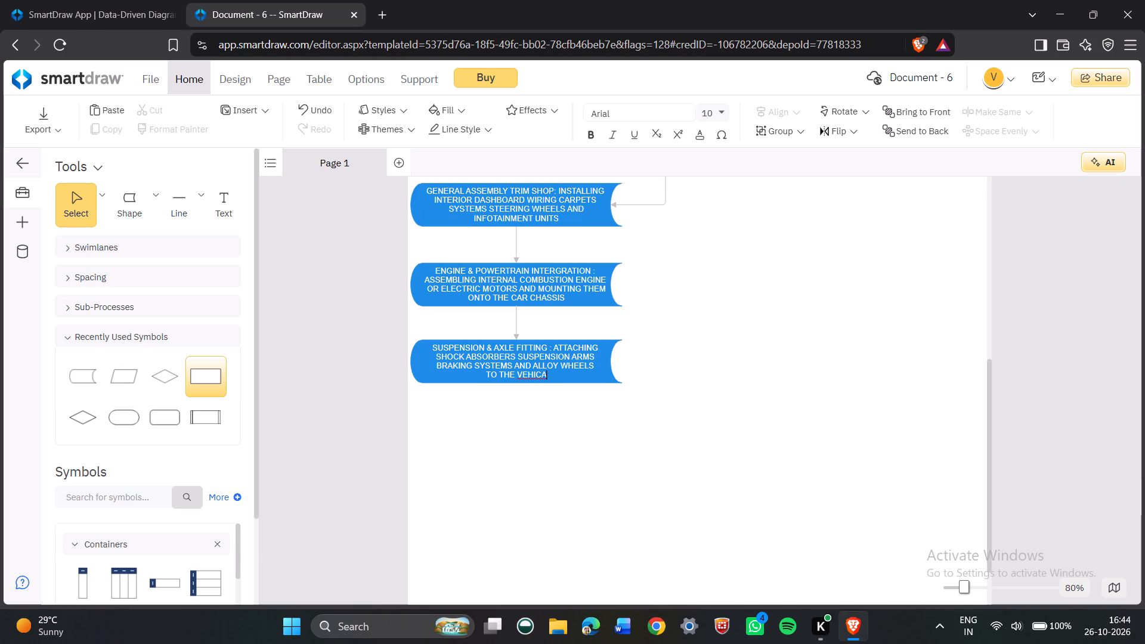
key("BackSpace")
type("LE")
key("space")
type("UN")
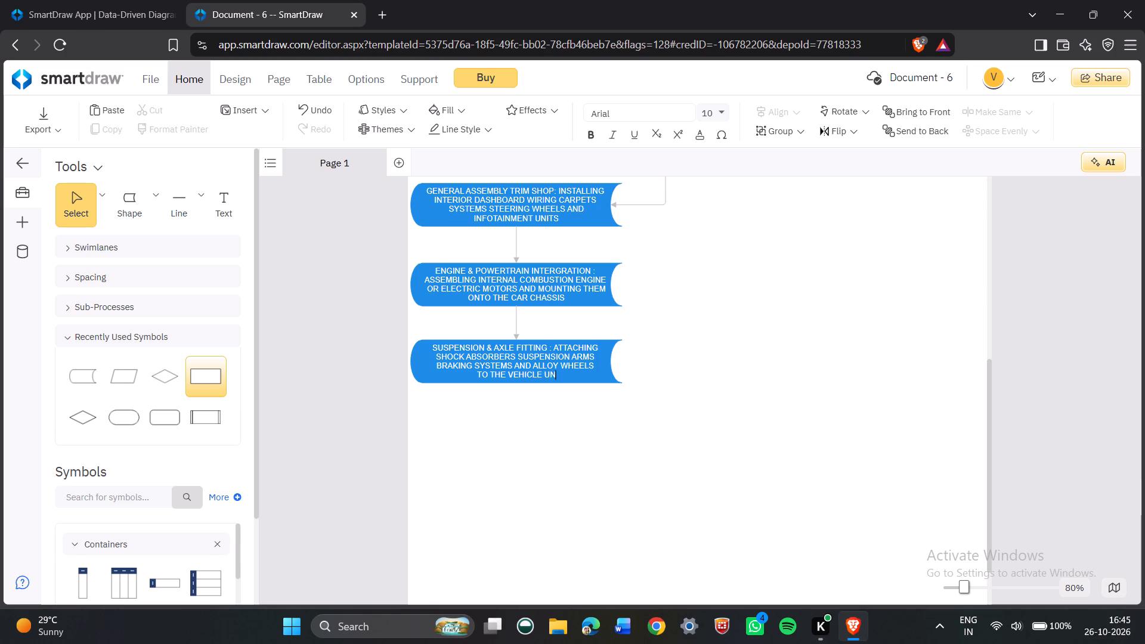
type("DER")
type("BODY")
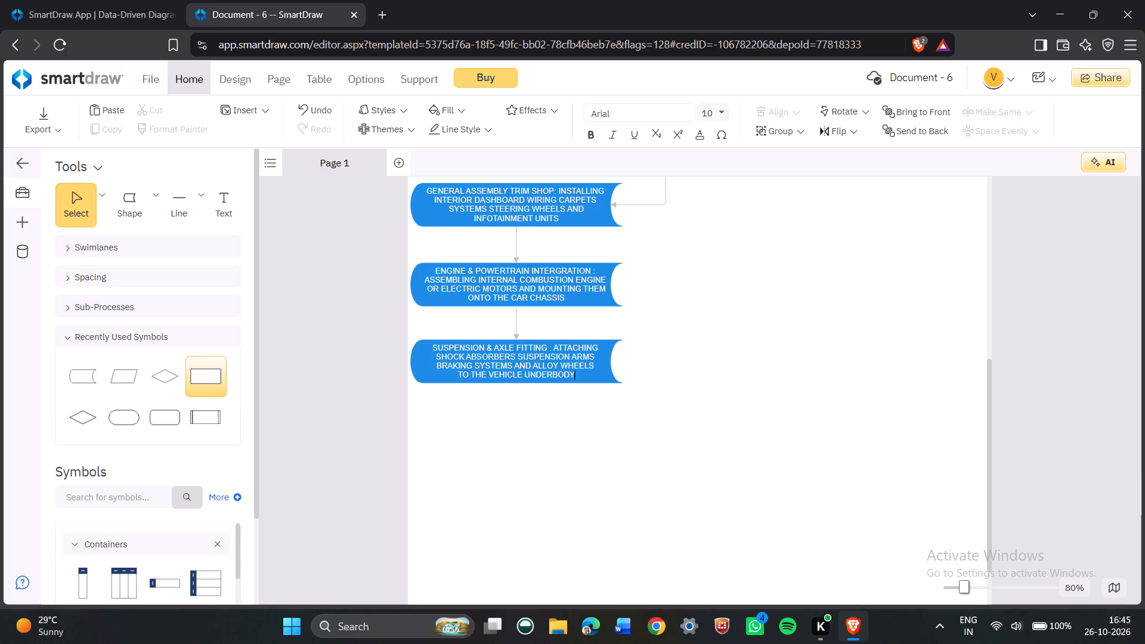
key("space")
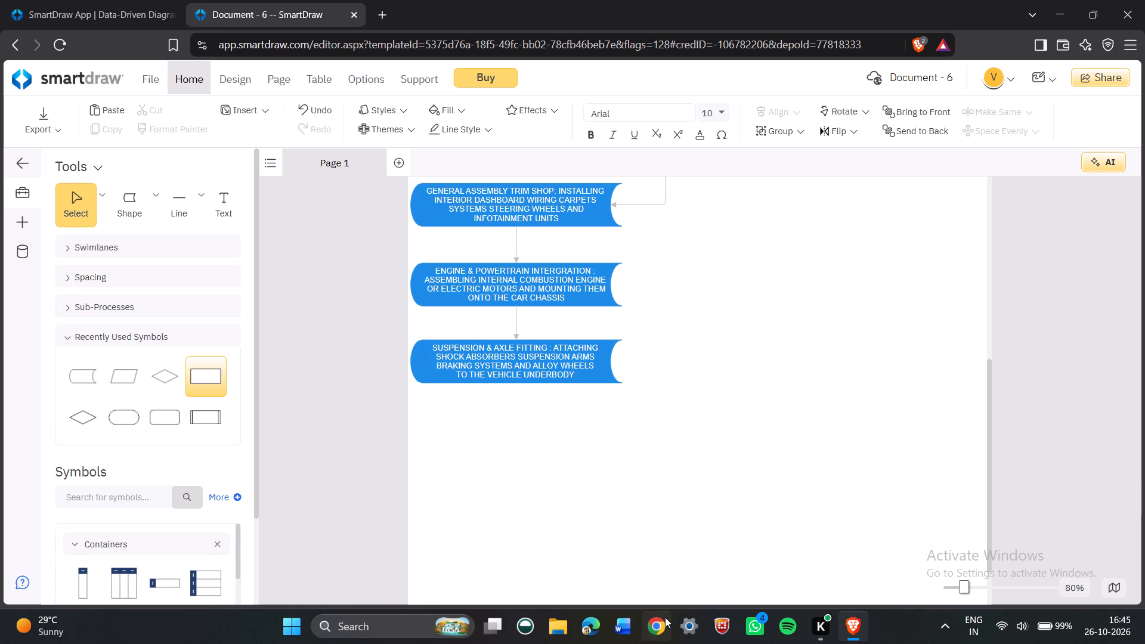
left_click(557, 514)
Draw a connector arrow downward from the bottom of the Suspension & Axle Fitting shape.
double_click(185, 197)
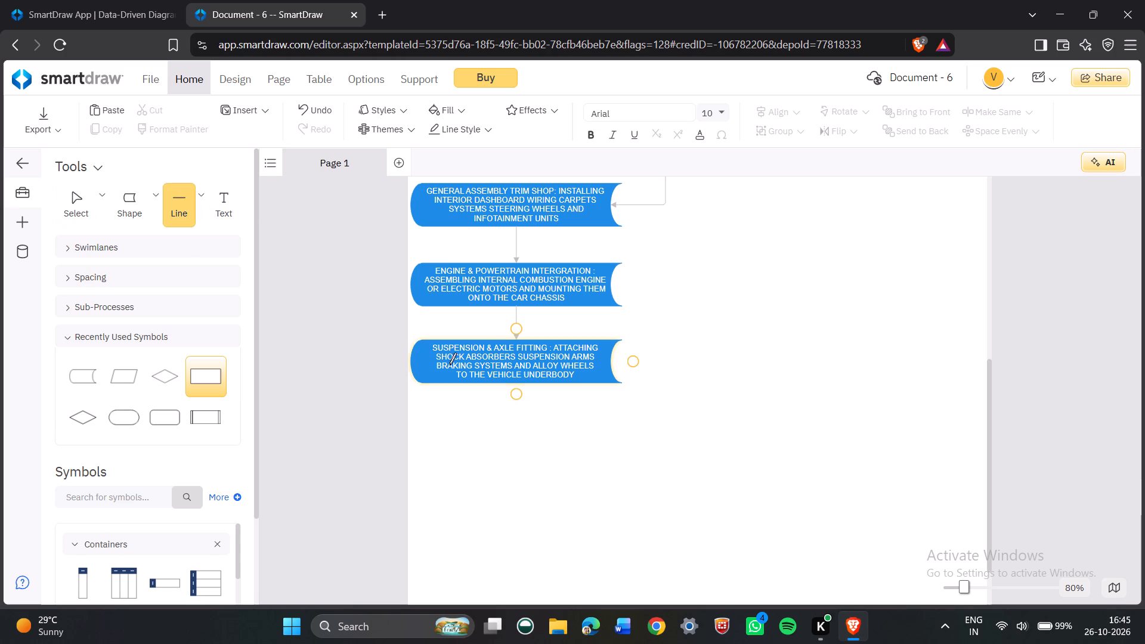
left_click_drag(518, 382, 516, 416)
left_click(516, 432)
left_click(516, 410)
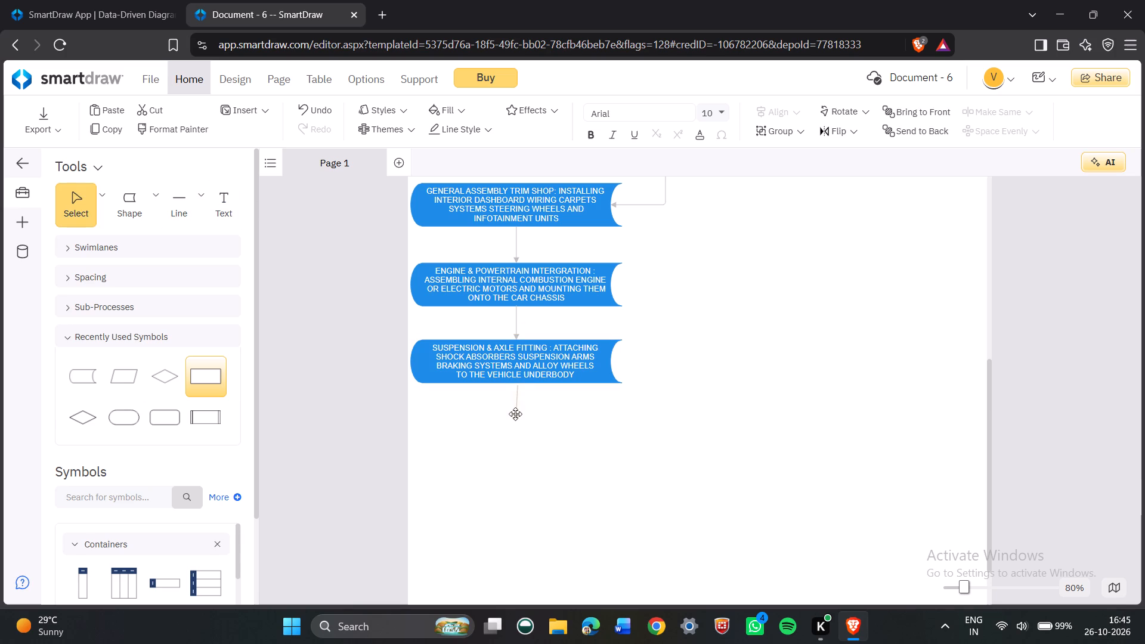
left_click_drag(515, 414, 515, 419)
left_click_drag(515, 419, 517, 423)
left_click(506, 451)
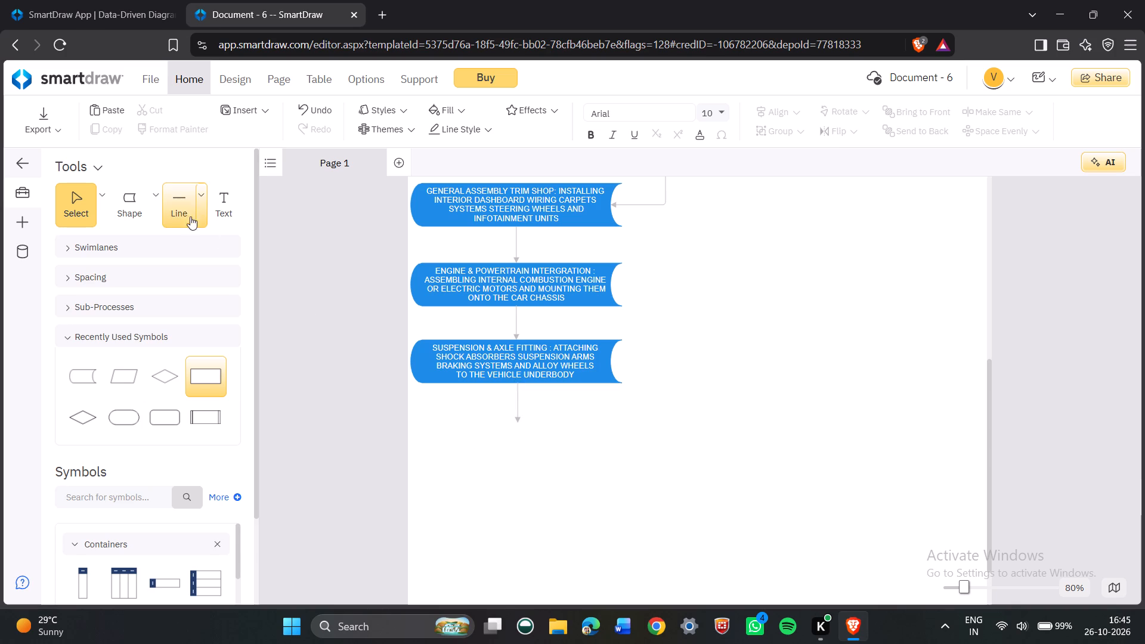
Add another flowchart shape at the end of the new arrow and widen it on both sides to match the shapes above.
left_click_drag(125, 207, 520, 439)
left_click_drag(559, 442, 623, 443)
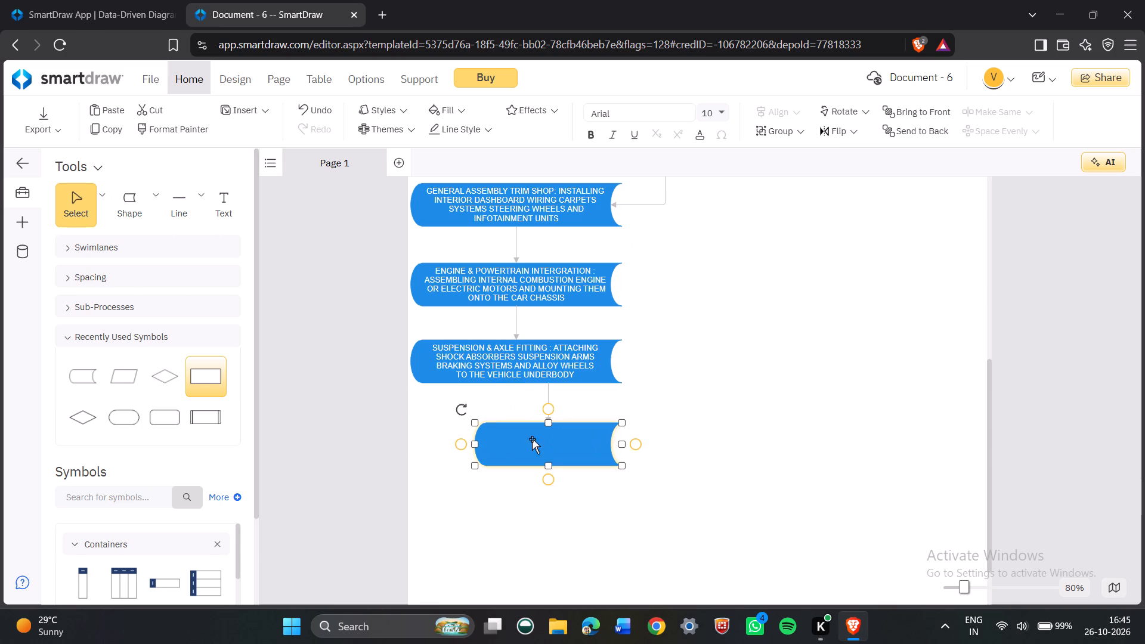
left_click_drag(474, 444, 410, 446)
Label the new shape with the first line "GLASS & WINDSHEILD SEALING : AUTOMATED".
left_click(224, 203)
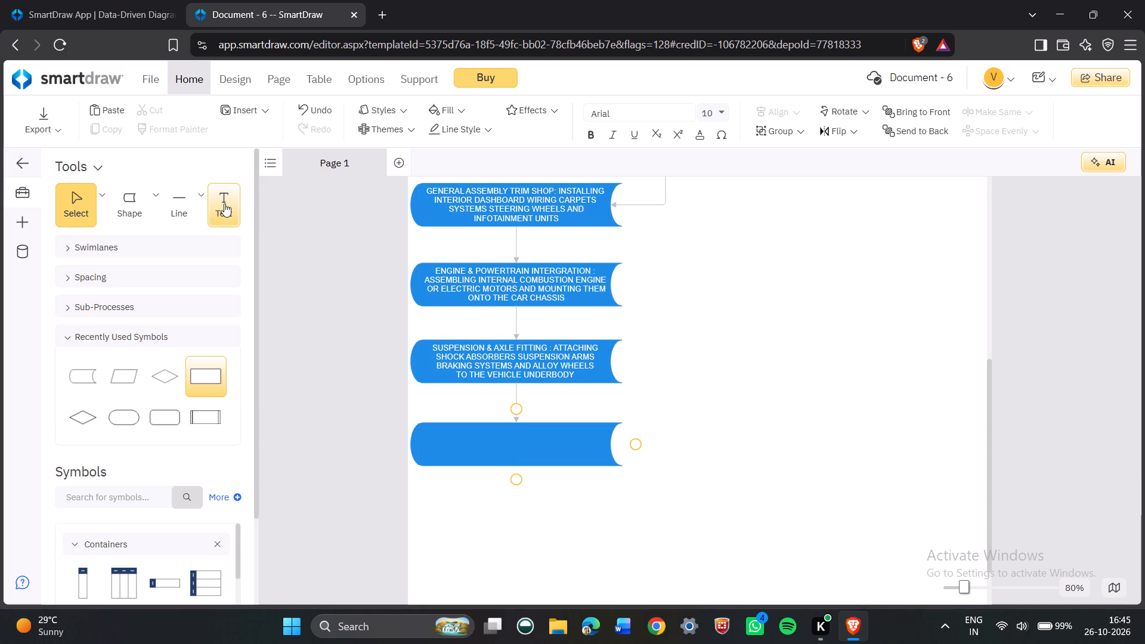
type("GLASS")
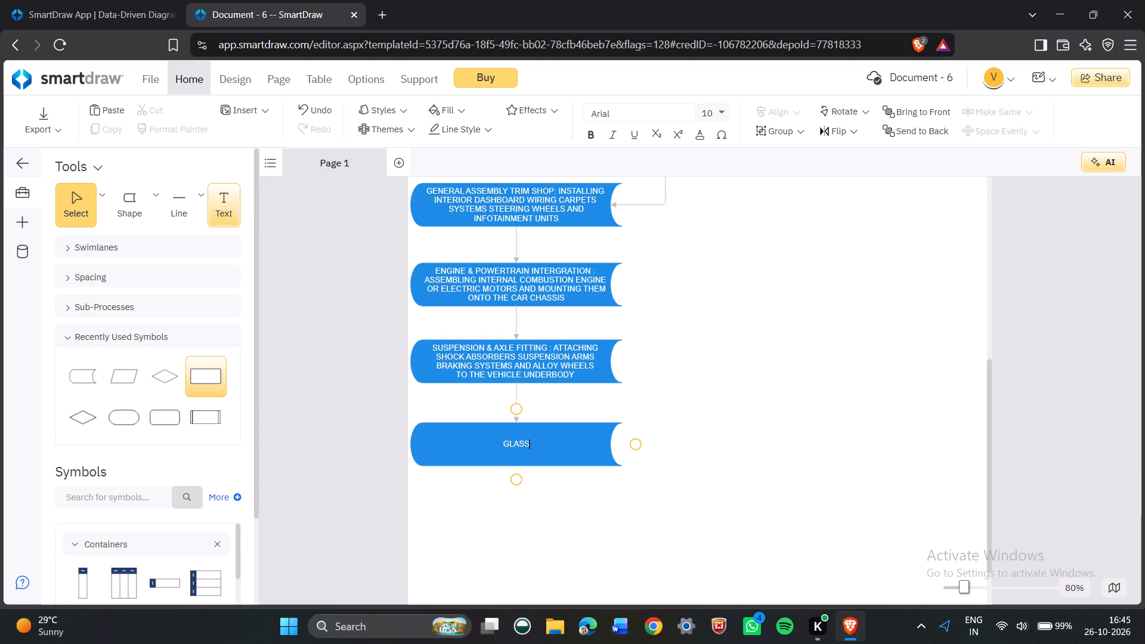
key("space")
key("shift+asterisk")
key("shift+BackSpace")
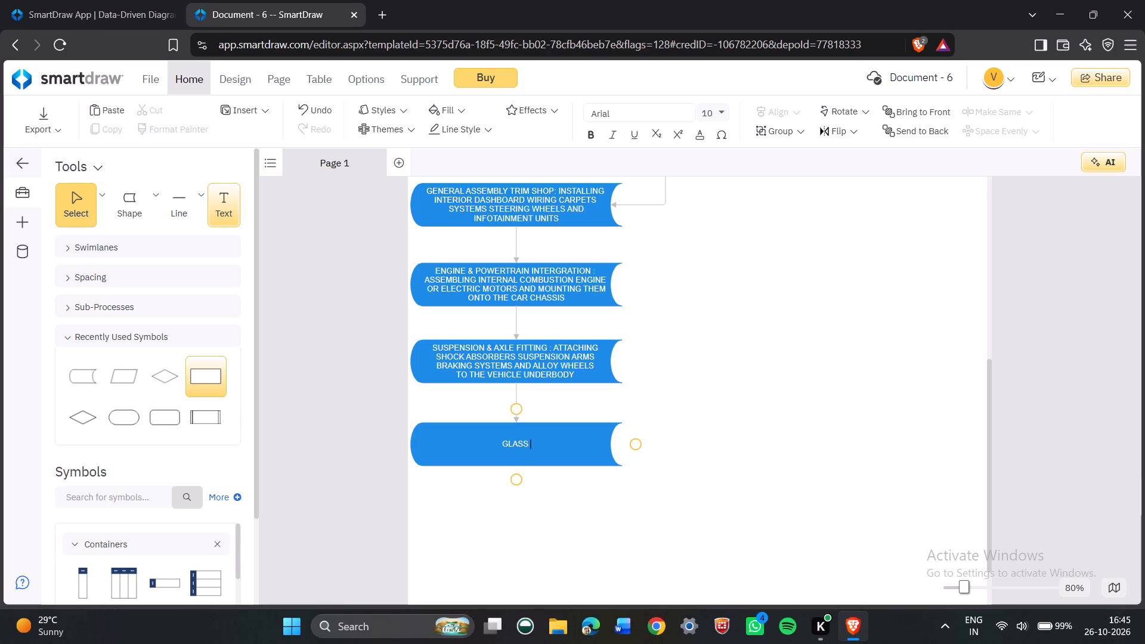
type("&")
key("space")
type("WIND")
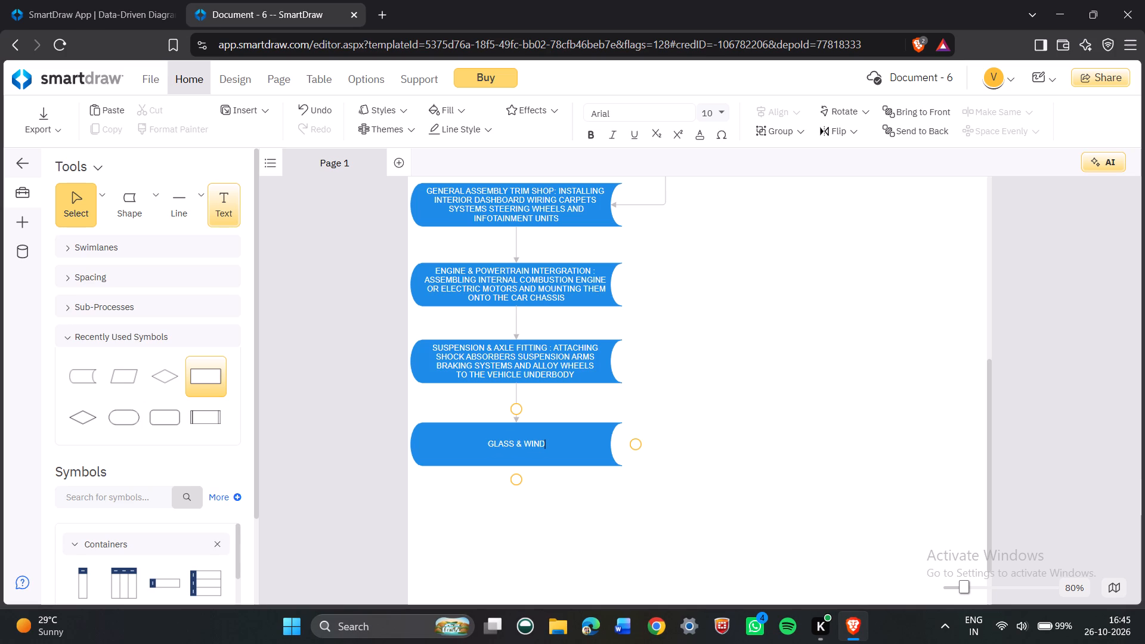
type("SHEILD")
key("space")
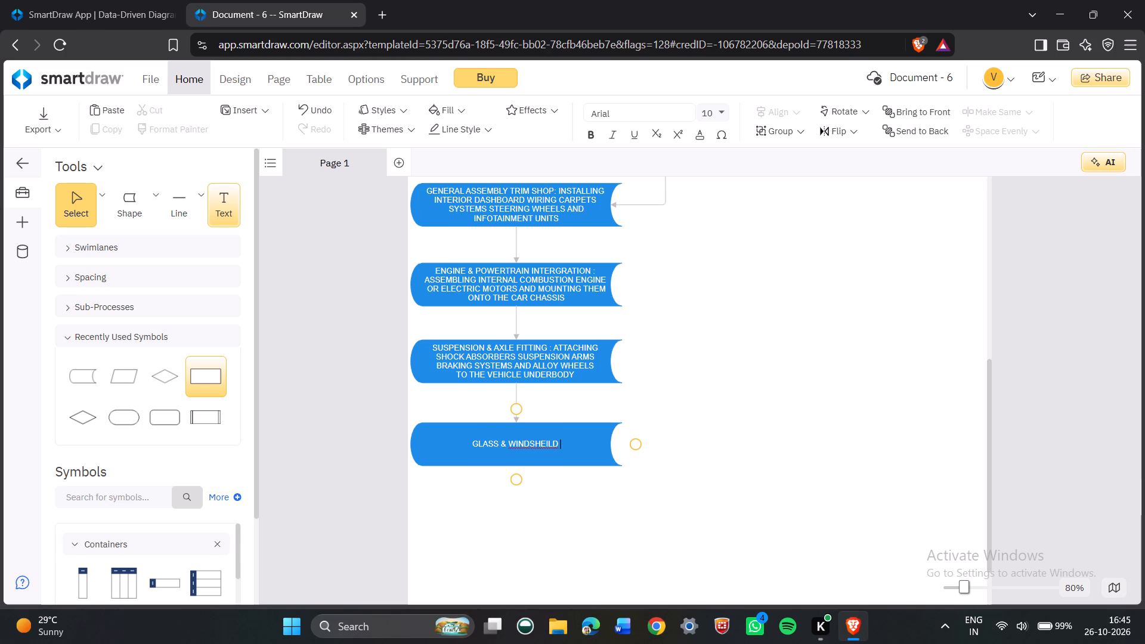
type("SEALING")
key("space")
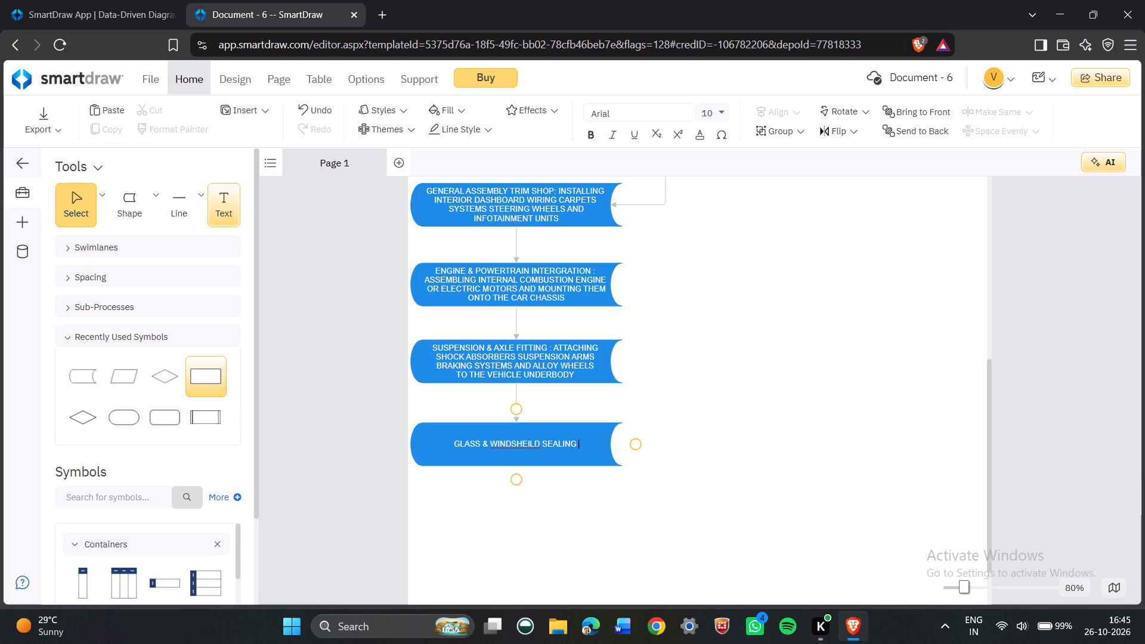
type(":")
key("space")
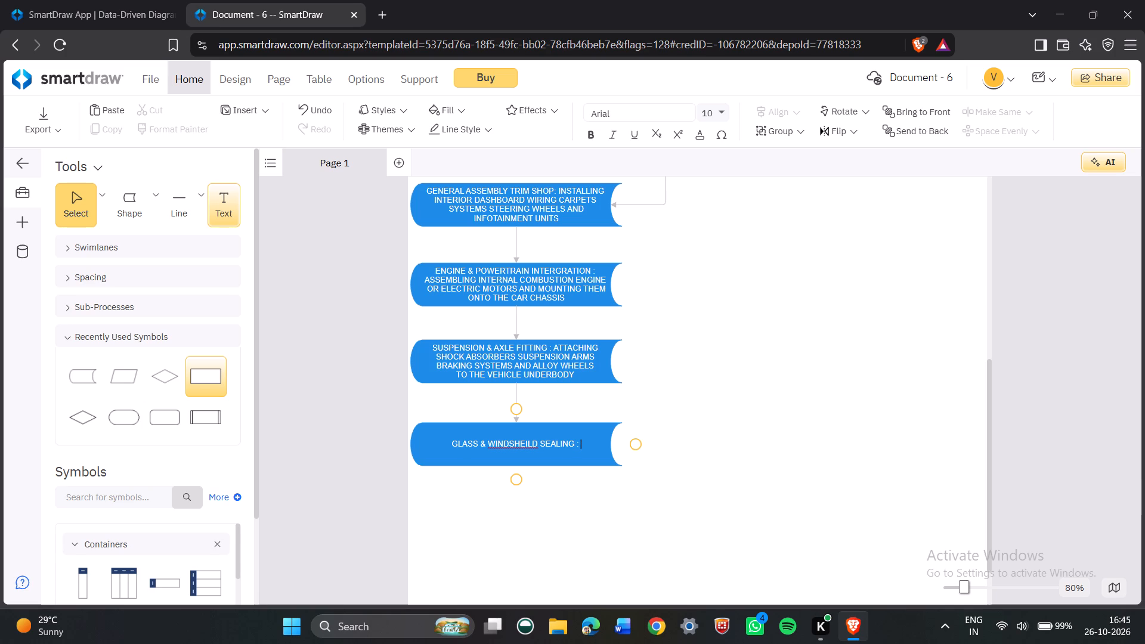
type("AUTOMATED")
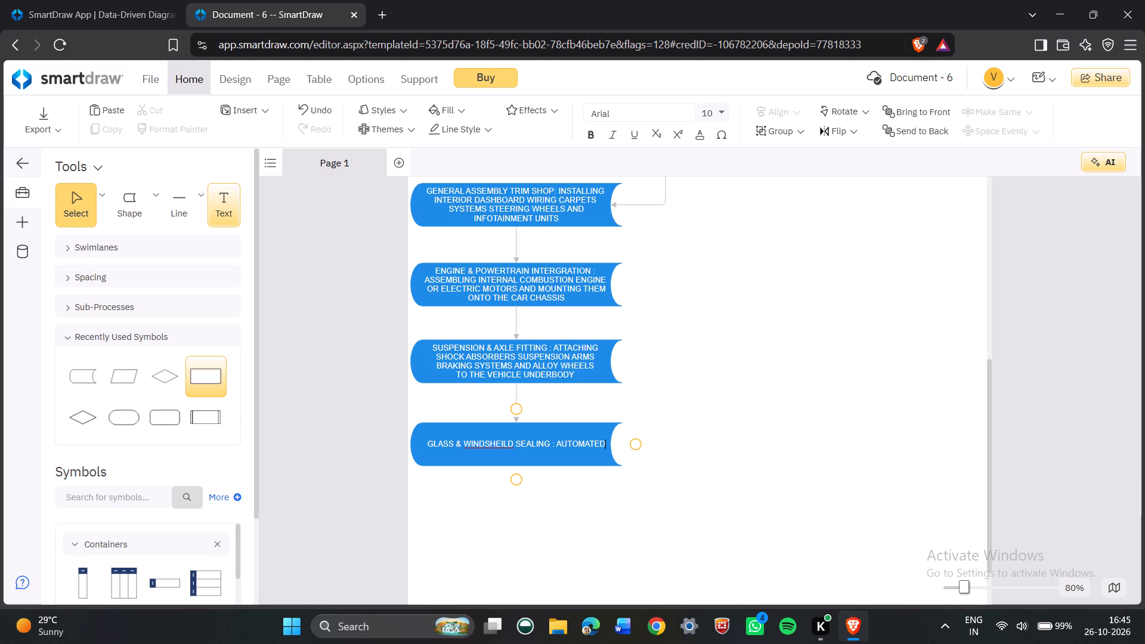
Add a second line reading "APPLICATORS INSTALL FRONT WINDSHEILDS" to the Glass & Windshield Sealing label.
key("Return")
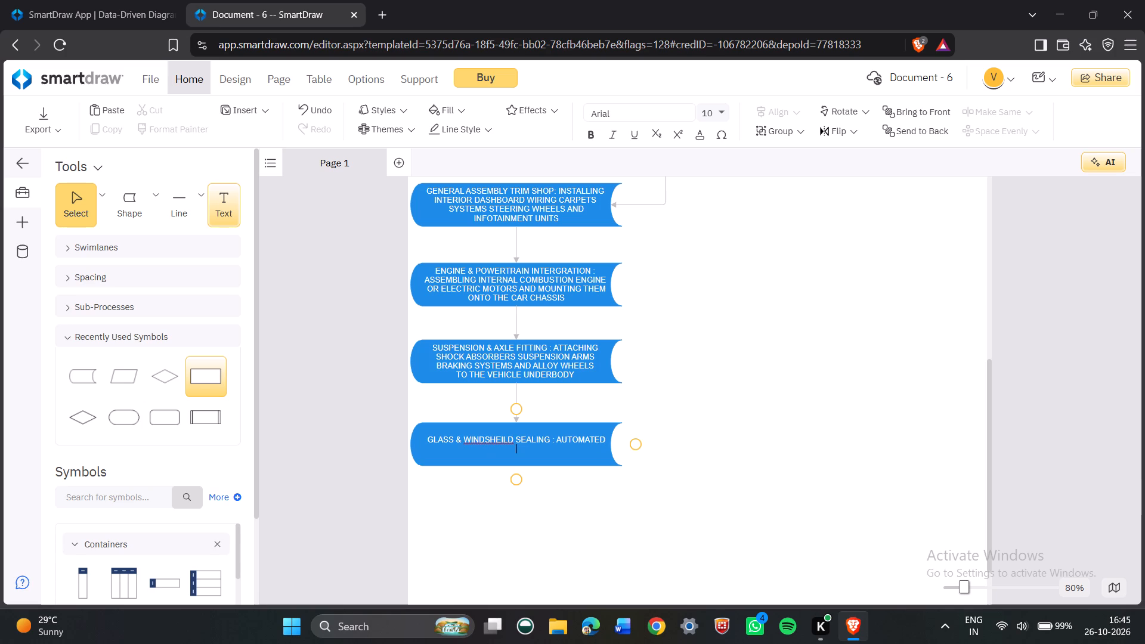
type("APP")
type("LI")
type("CATORS")
key("space")
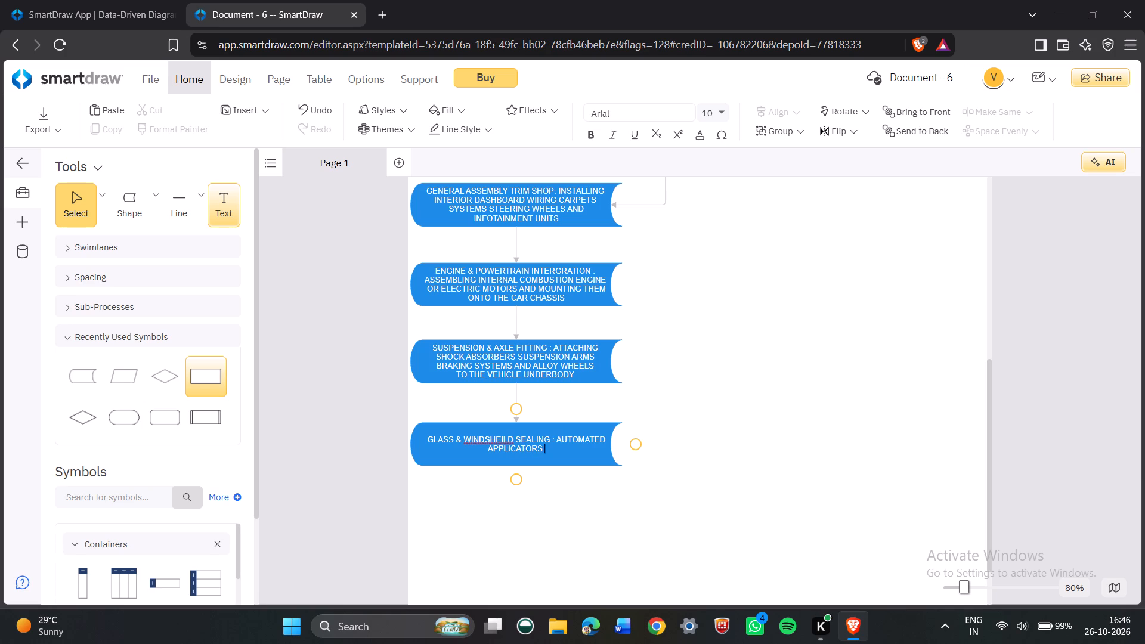
type("IN")
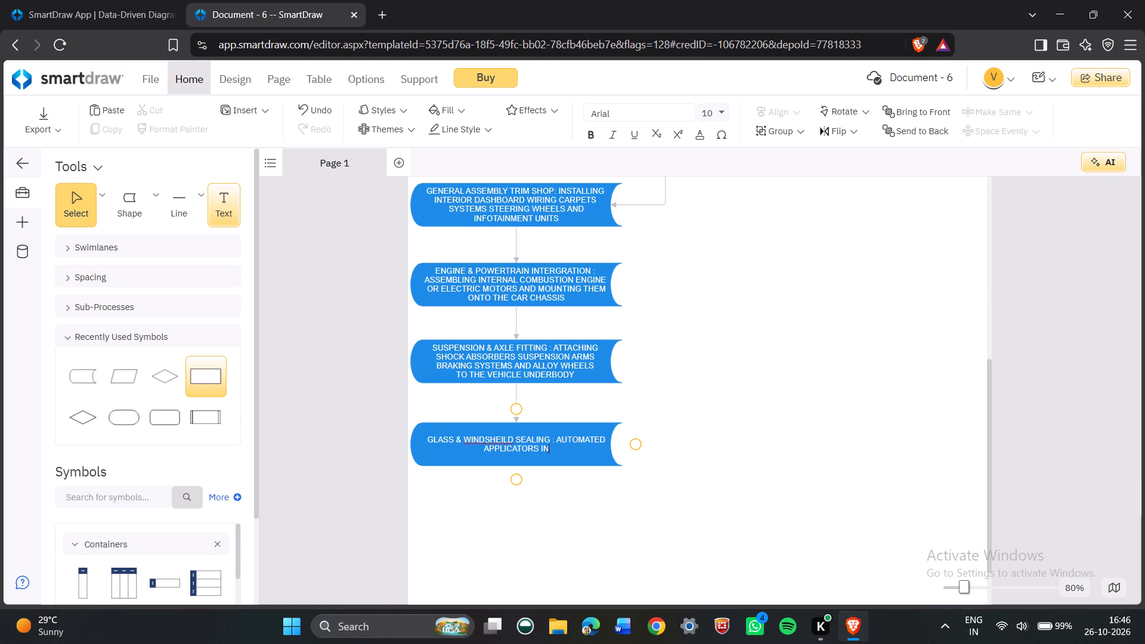
key("BackSpace")
key("BackSpace")
type("INSTALL")
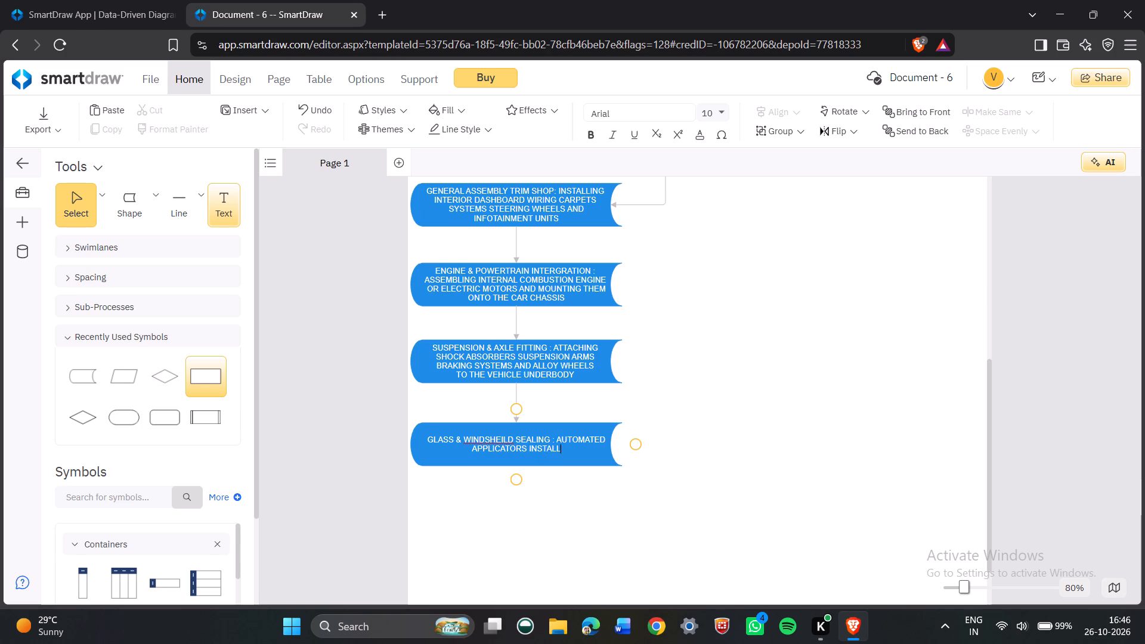
key("space")
type("FRONT")
key("space")
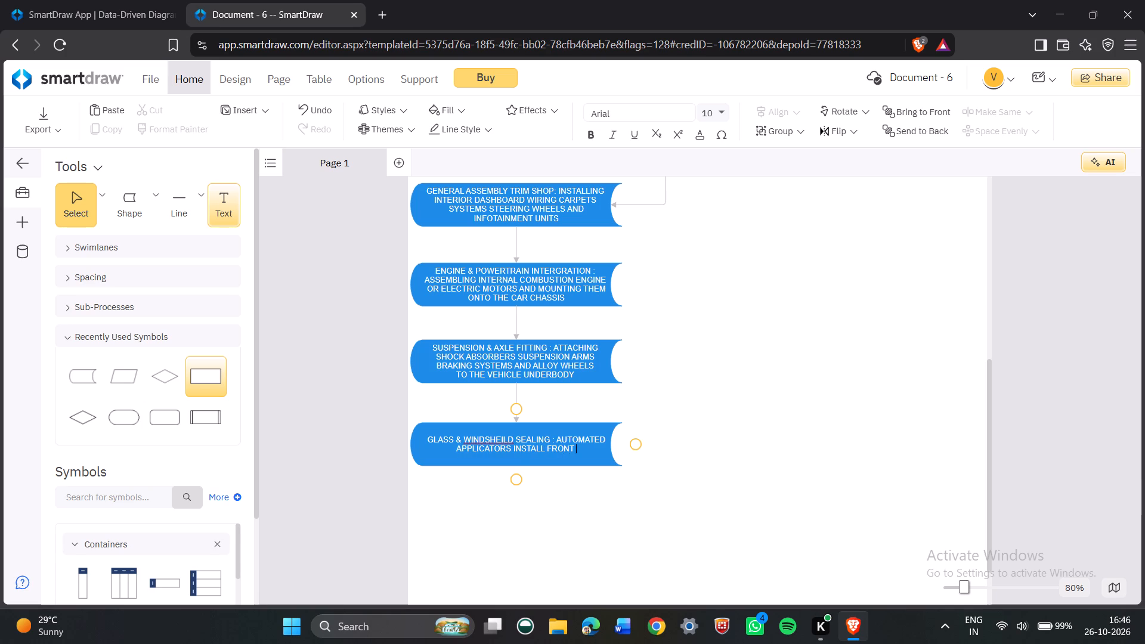
type("WIND")
key("space")
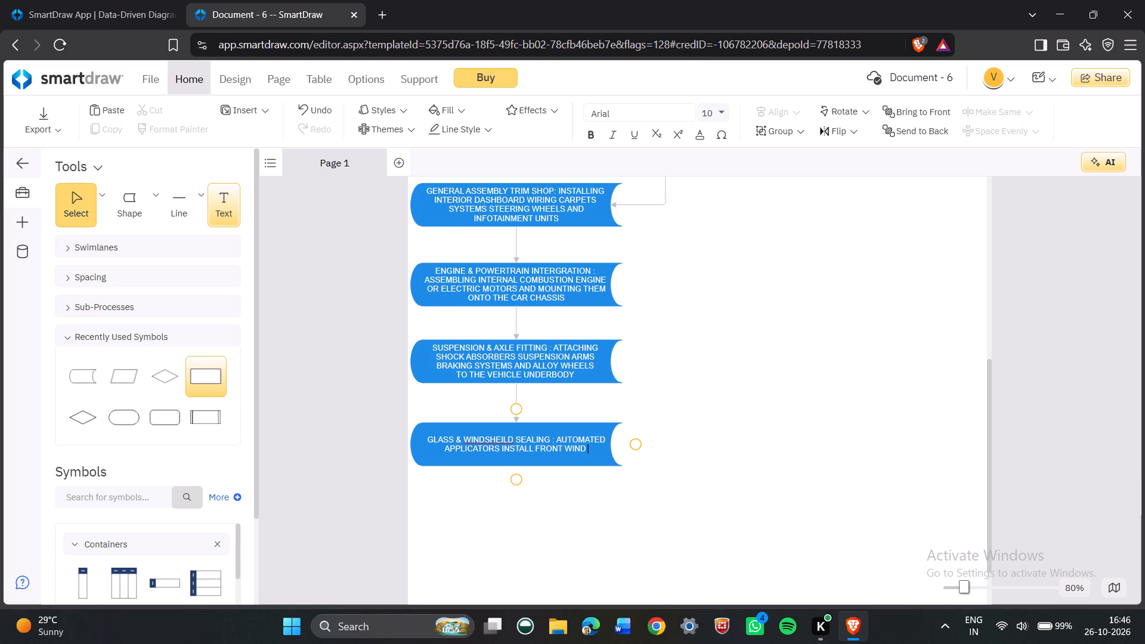
key("BackSpace")
type("SHI")
key("BackSpace")
type("EILD")
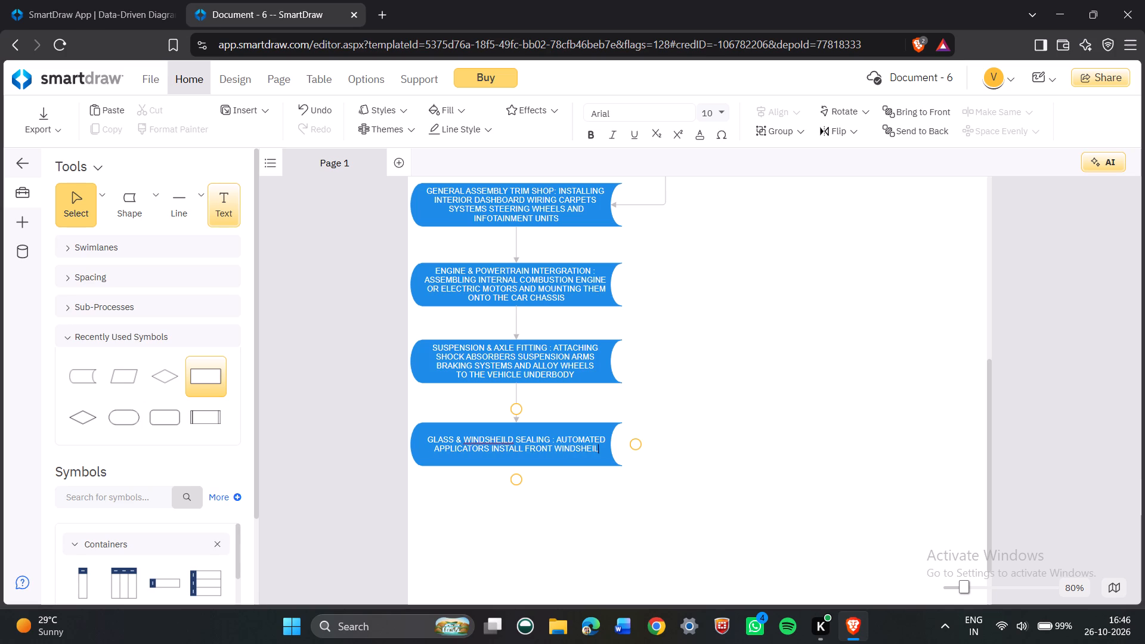
key("space")
key("BackSpace")
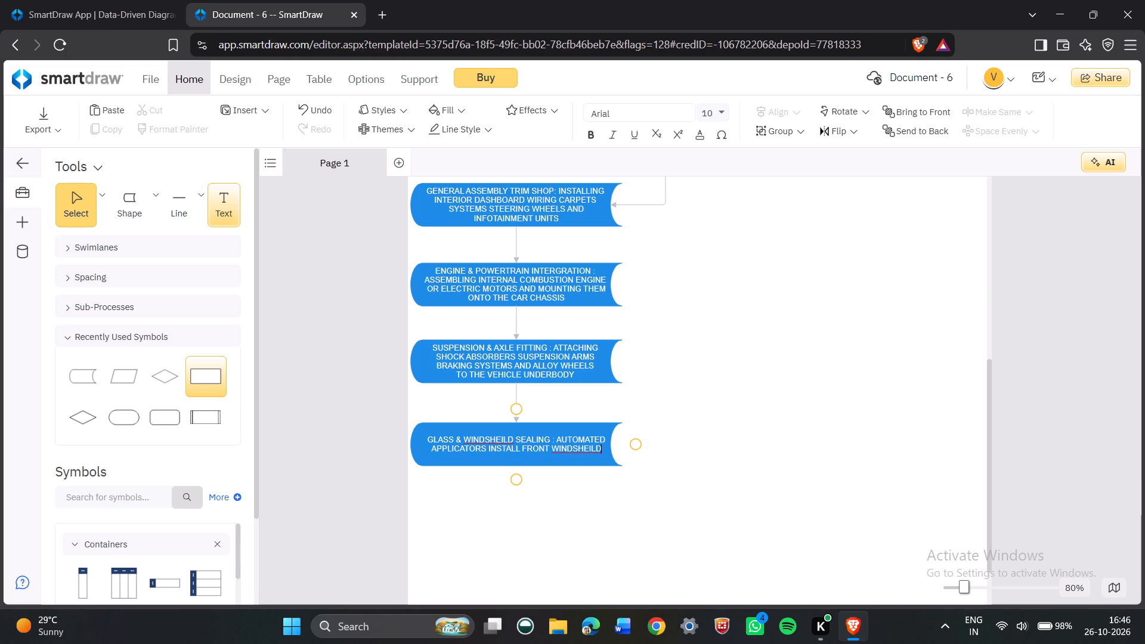
key("s")
Add a third line reading "REAR GLASSES AND SIDE WINDOW PANES" to the Glass & Windshield Sealing label.
key("Return")
key("space")
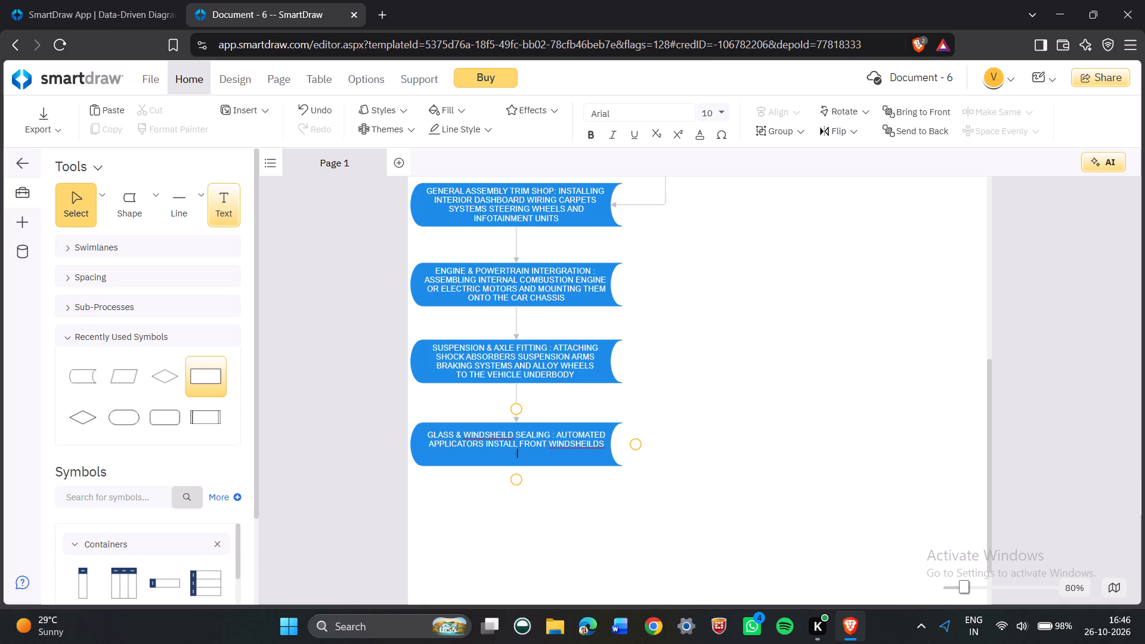
key("BackSpace")
key("r")
type("EA")
type("R")
key("space")
type("GLASSES")
key("space")
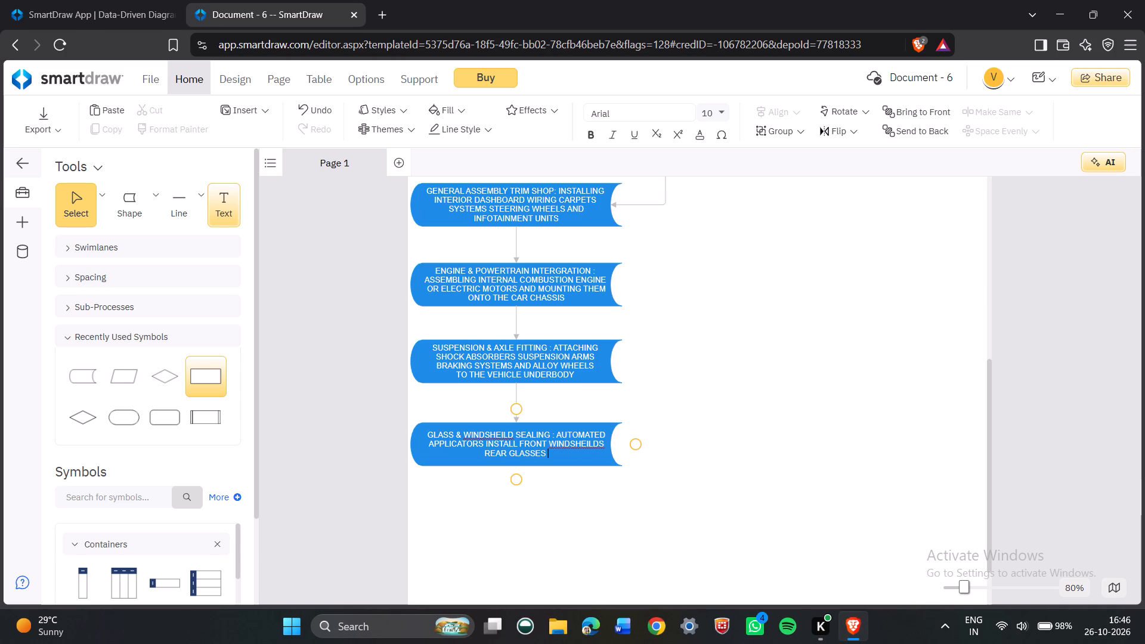
type("AND")
key("space")
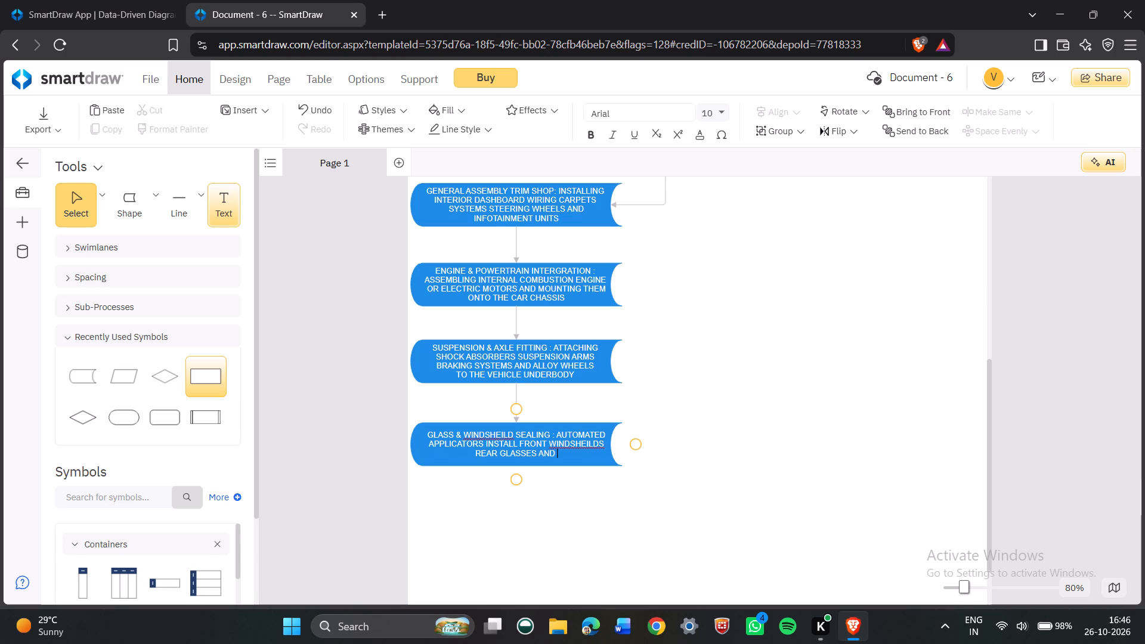
type("SIDE")
key("space")
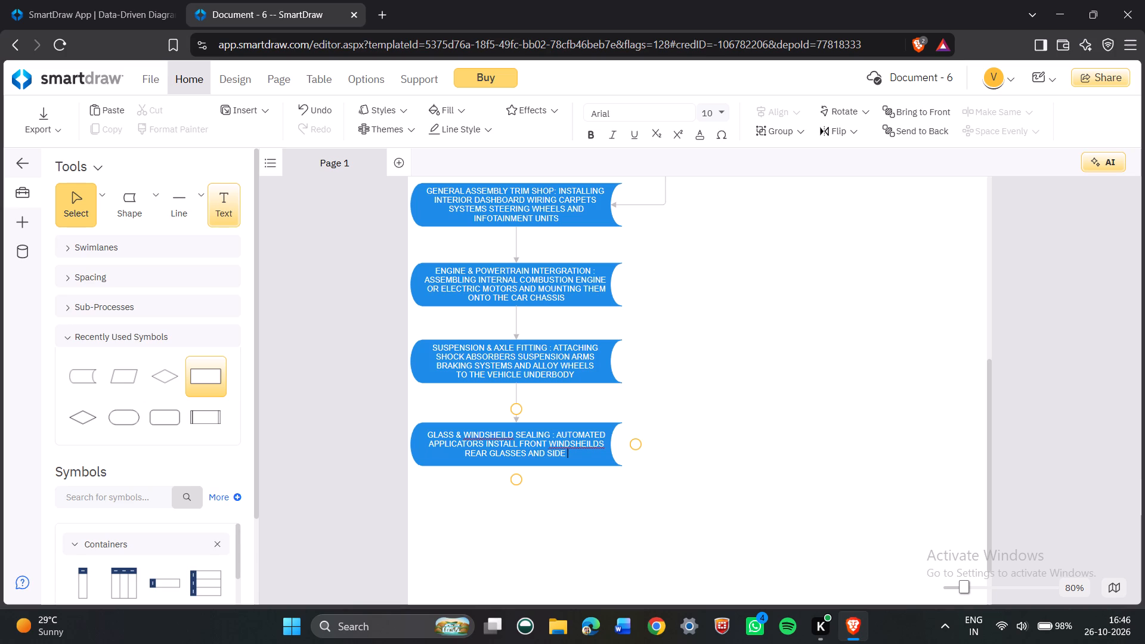
type("WINDOW")
key("space")
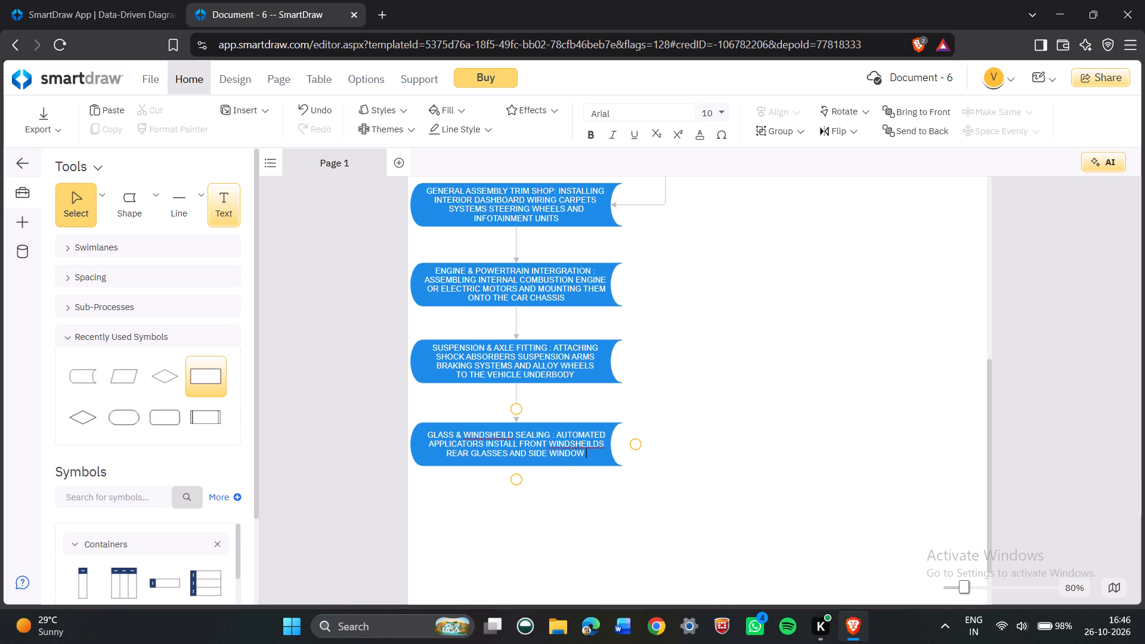
type("PANES")
Finish the Glass & Windshield Sealing label with a fourth line reading "WITH HIGH -BIND GLUE".
key("Return")
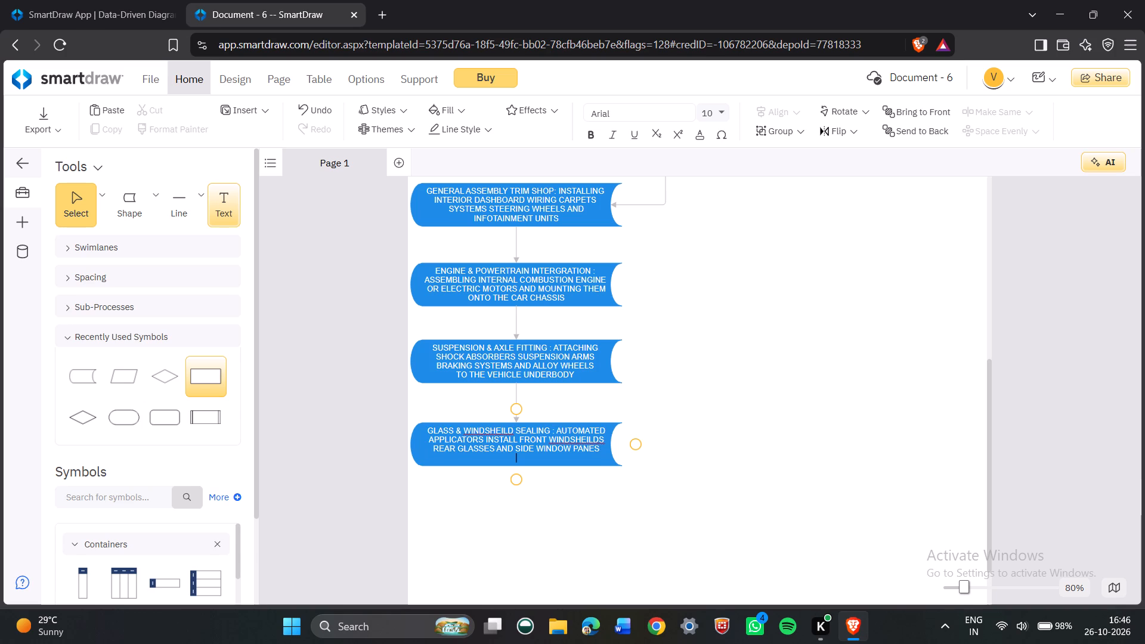
type("WITH")
key("space")
type("HIGH")
key("space")
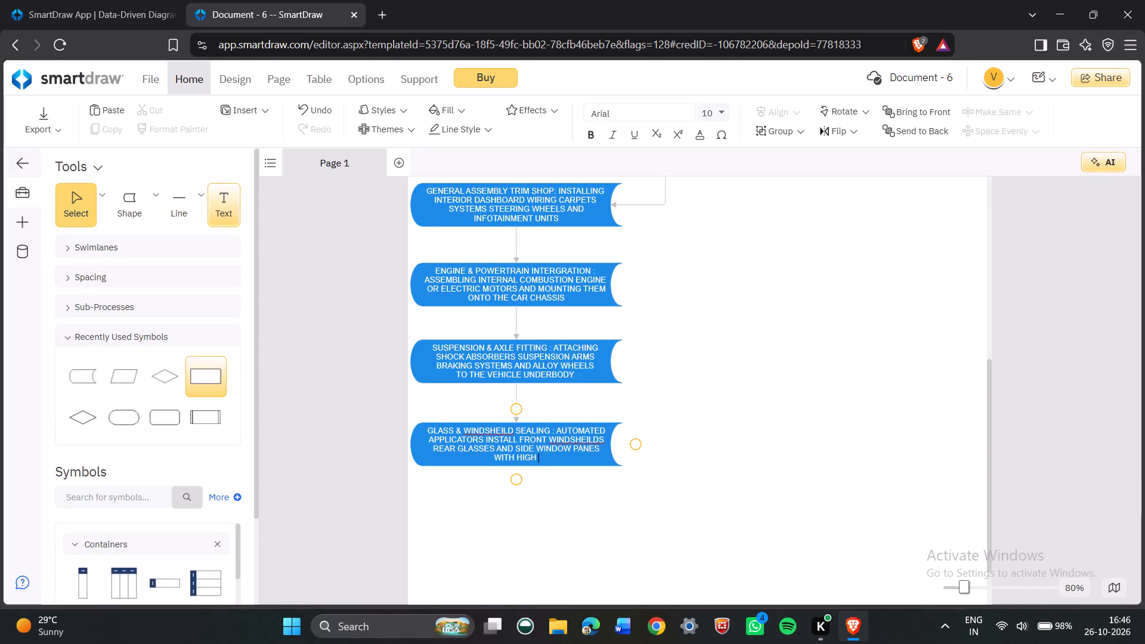
type("-BIND")
key("space")
type("GLUE")
key("space")
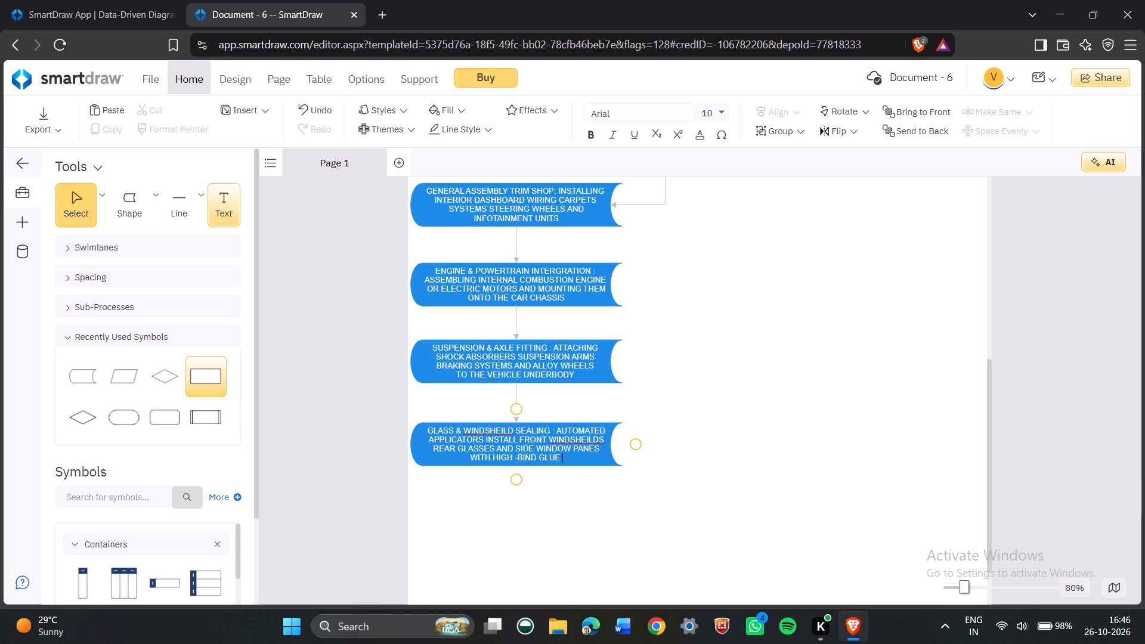
left_click_drag(512, 530, 524, 534)
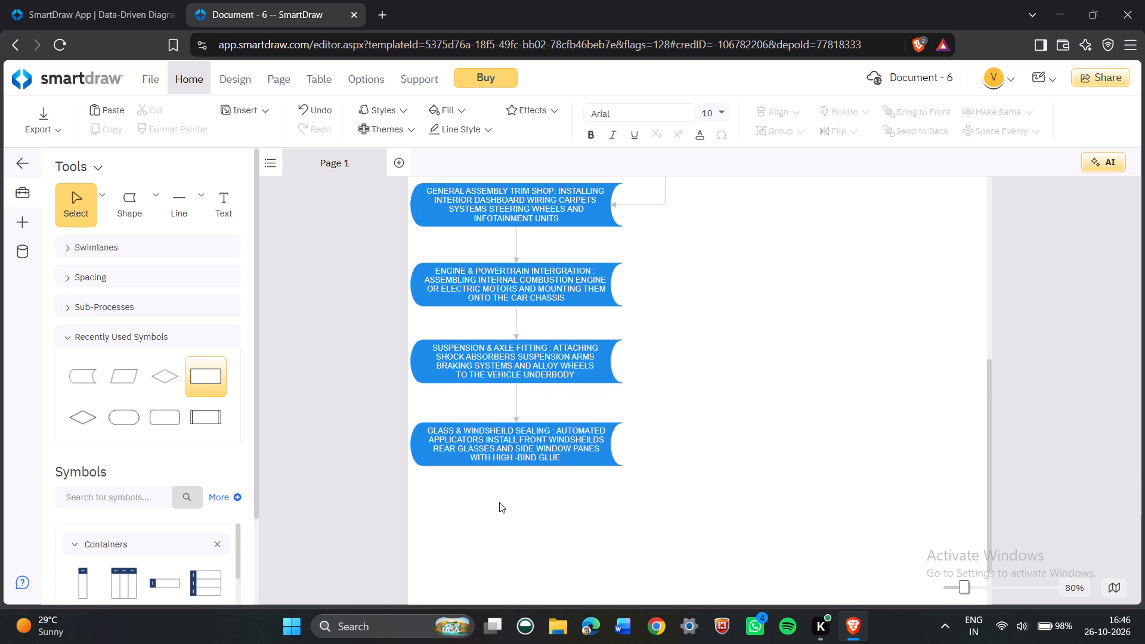
Draw a short connector arrow downward from the bottom of the Glass & Windshield Sealing shape.
scroll(499, 502, "down", 2)
double_click(178, 197)
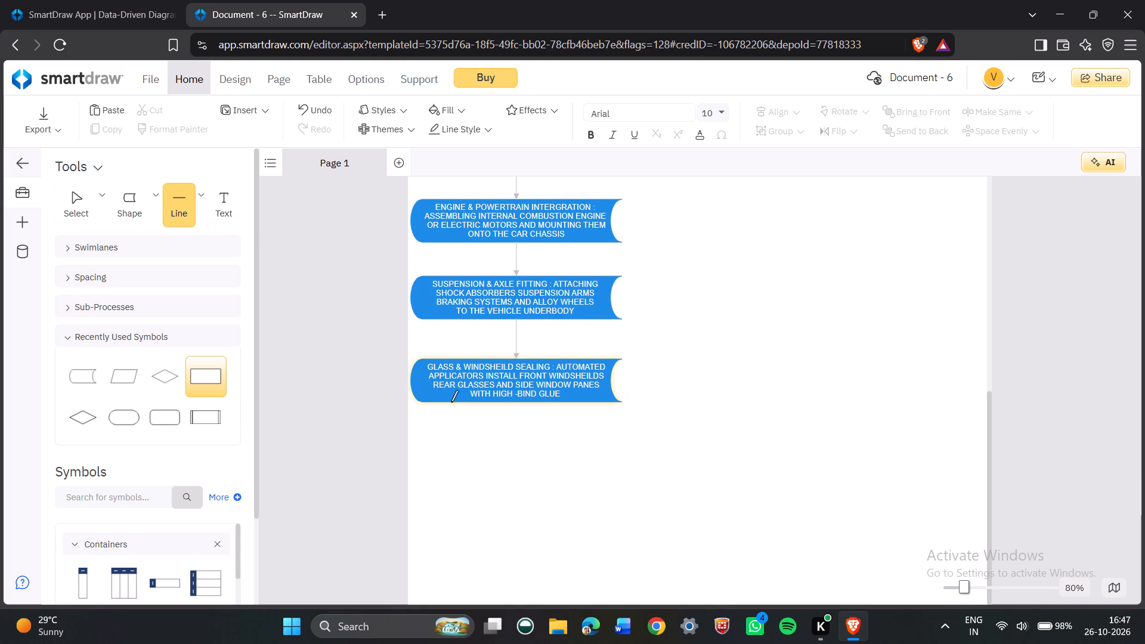
left_click_drag(519, 402, 516, 433)
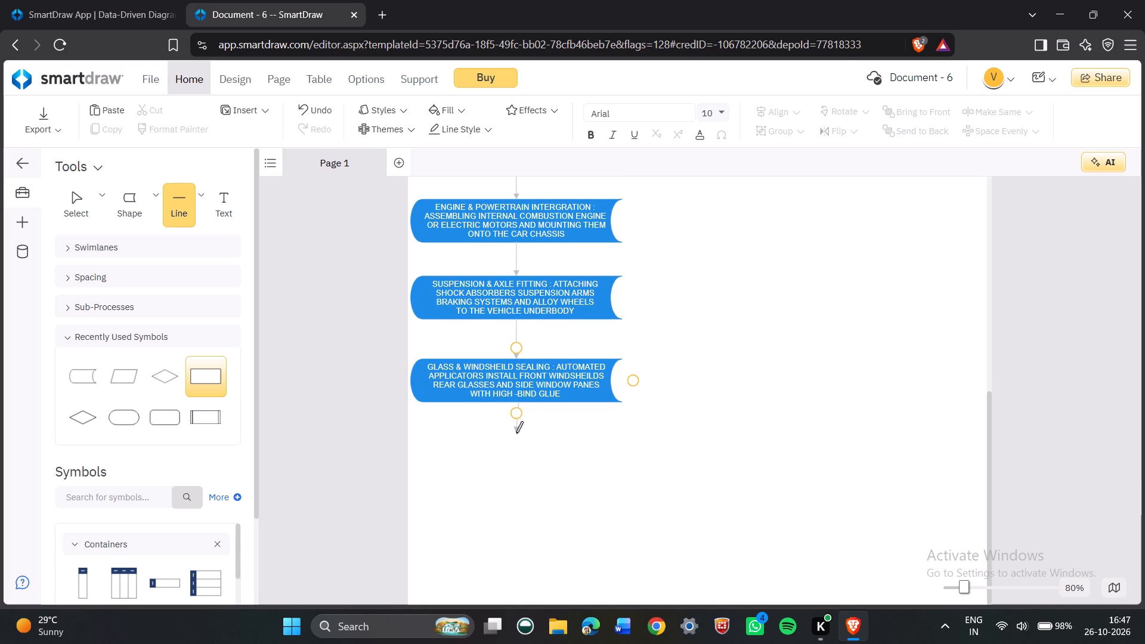
left_click_drag(516, 433, 519, 431)
left_click(519, 467)
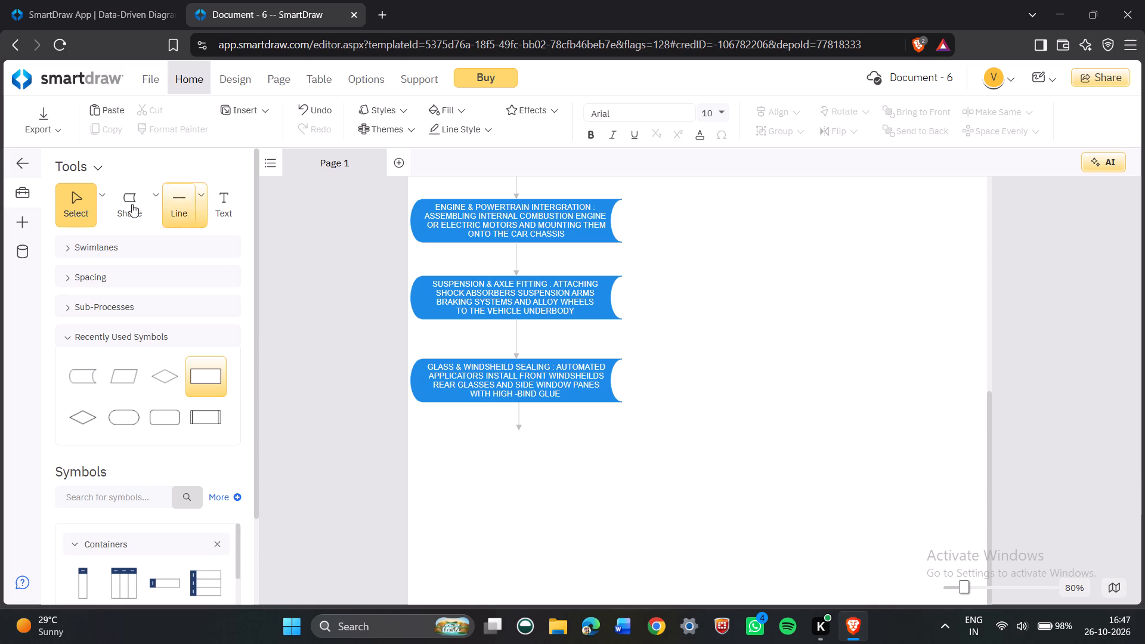
Add another flowchart shape at the end of the new arrow and widen it on both sides to match the shapes above.
left_click_drag(133, 202, 525, 443)
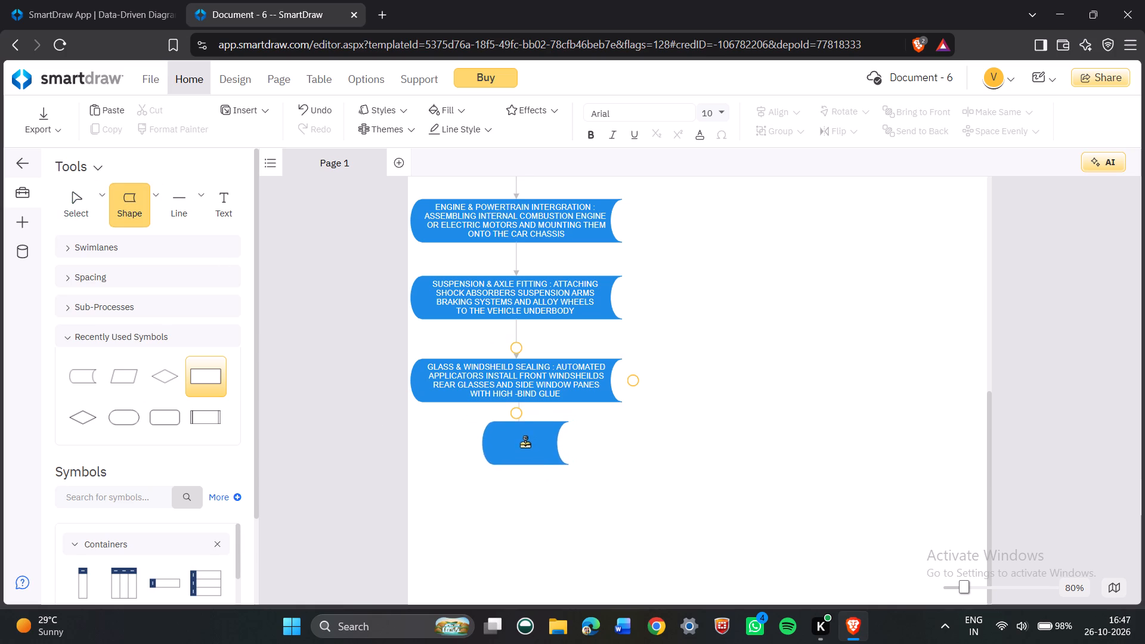
left_click_drag(525, 443, 519, 446)
left_click_drag(562, 452, 623, 450)
left_click_drag(473, 452, 416, 465)
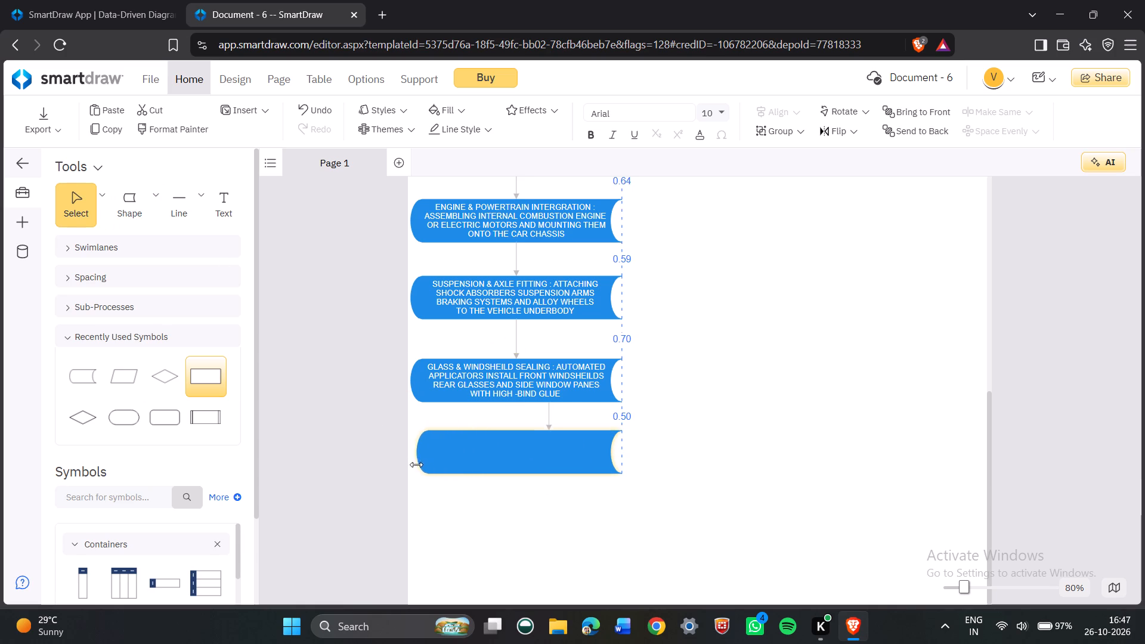
left_click_drag(416, 465, 405, 467)
scroll(392, 408, "up", 2)
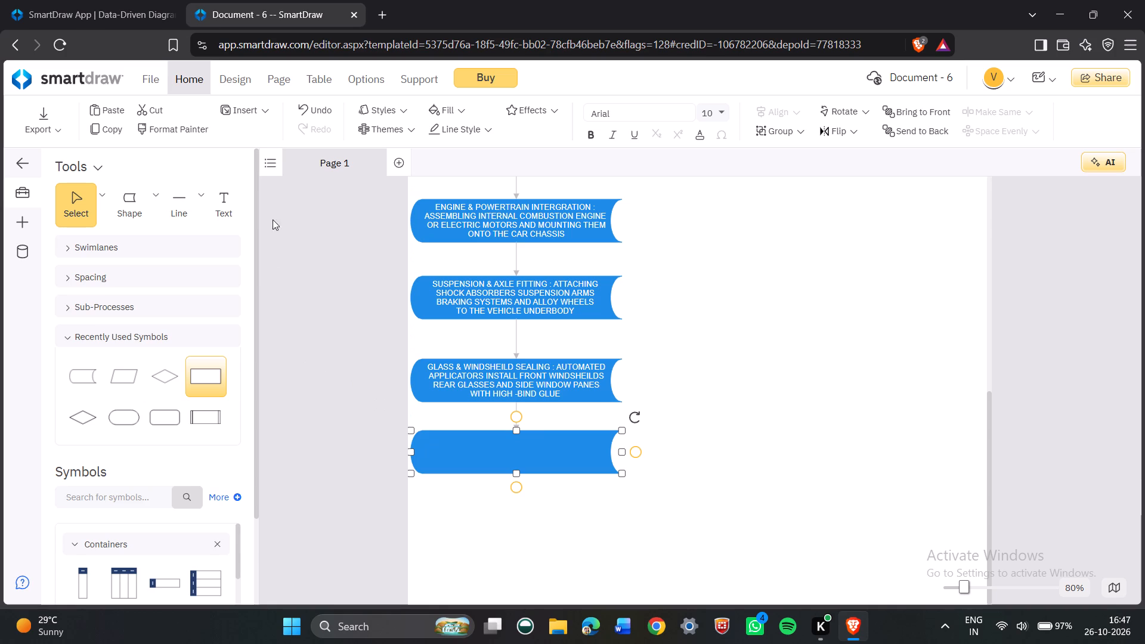
Label the new shape with the first line "FLUIDS FILLING & BATTERY HOOKUP: FILLING".
left_click(214, 202)
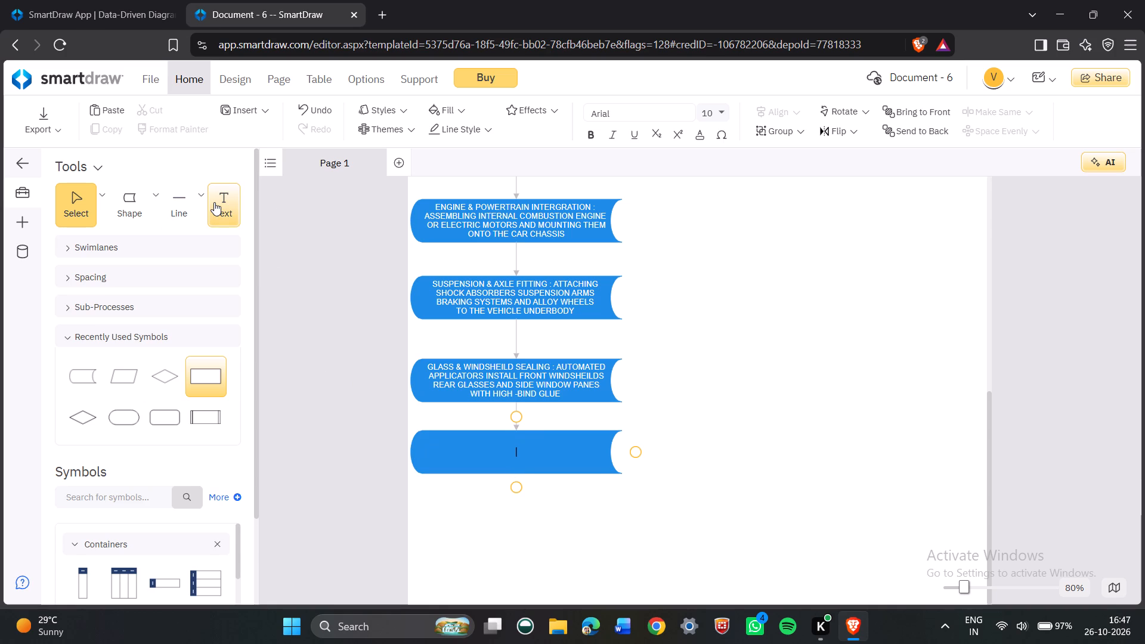
type("FLUIDS FILLLI")
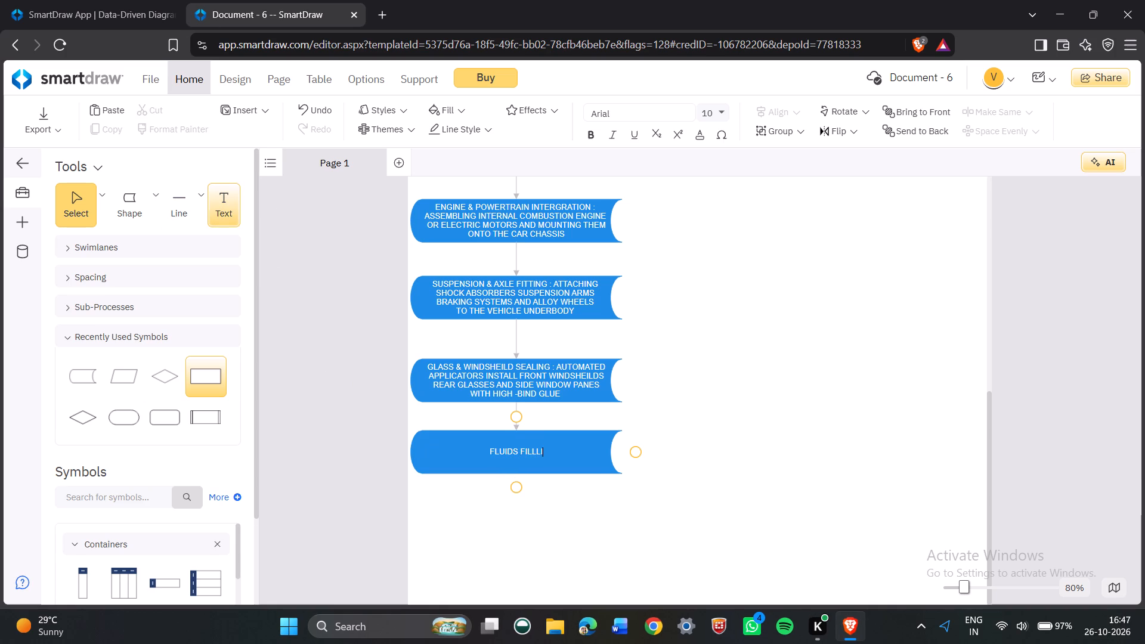
key("BackSpace")
key("BackSpace")
type("ING")
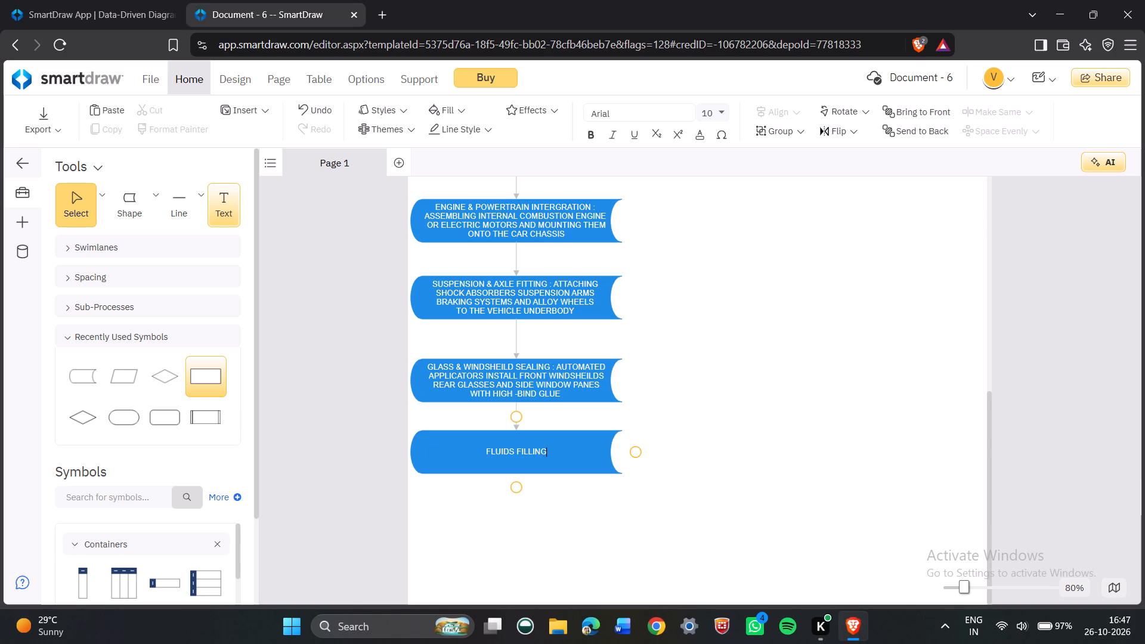
key("space")
type("& BA")
type("TTERY")
key("space")
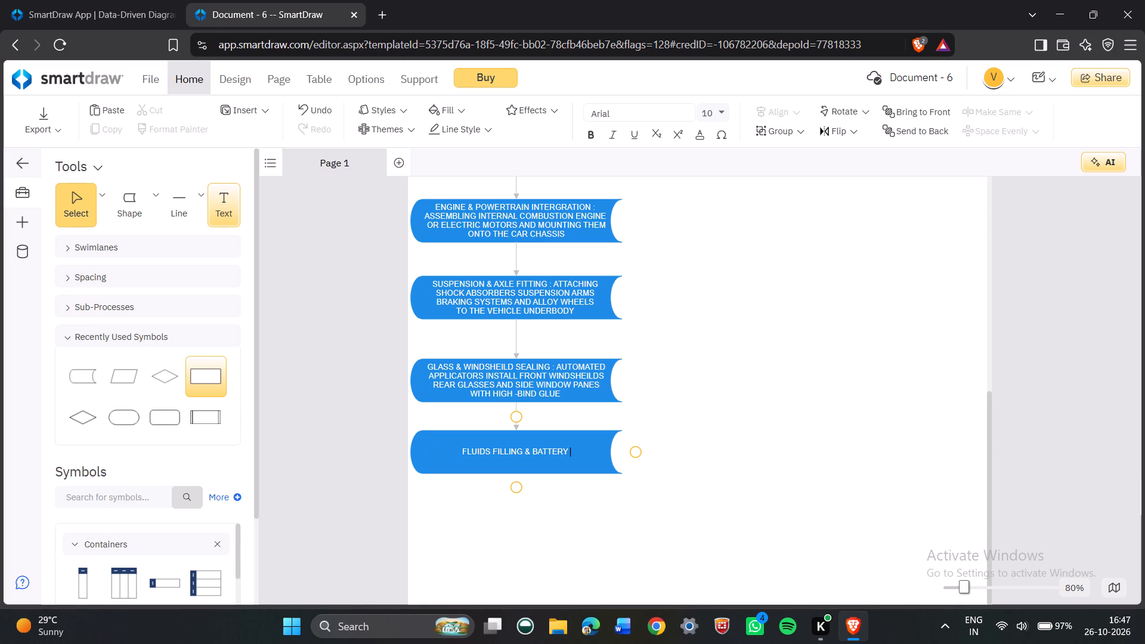
type("HOOKUP")
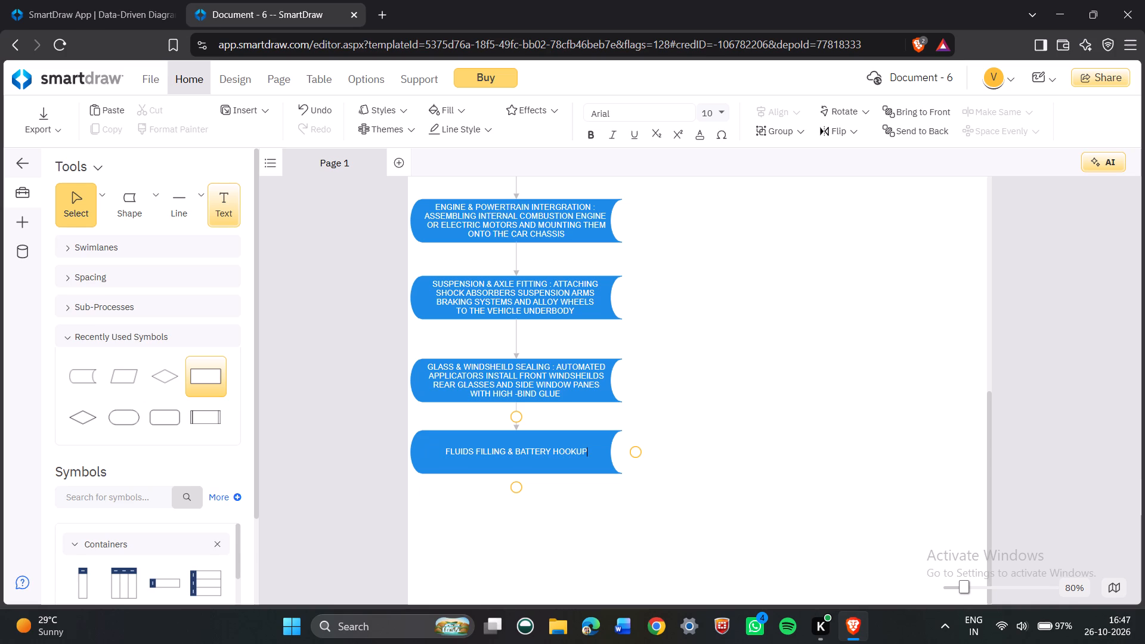
type(":")
key("space")
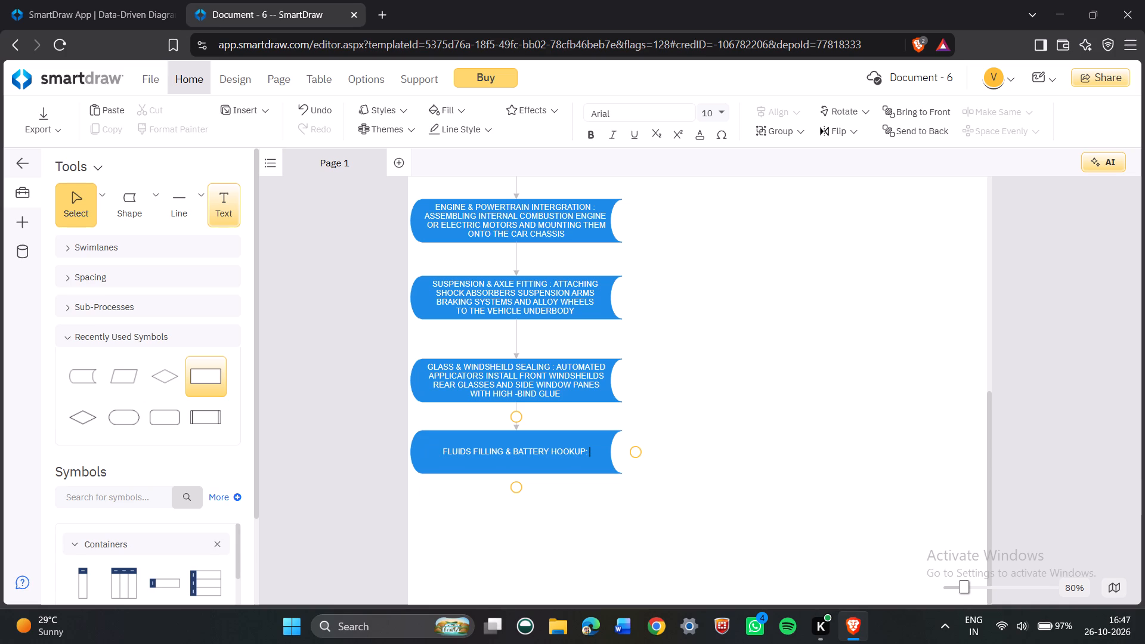
type("FILLING")
Add a second line reading "ENGINE OIL COOLANT BRAKE FLUIDS" to the Fluids Filling & Battery Hookup label.
key("Return")
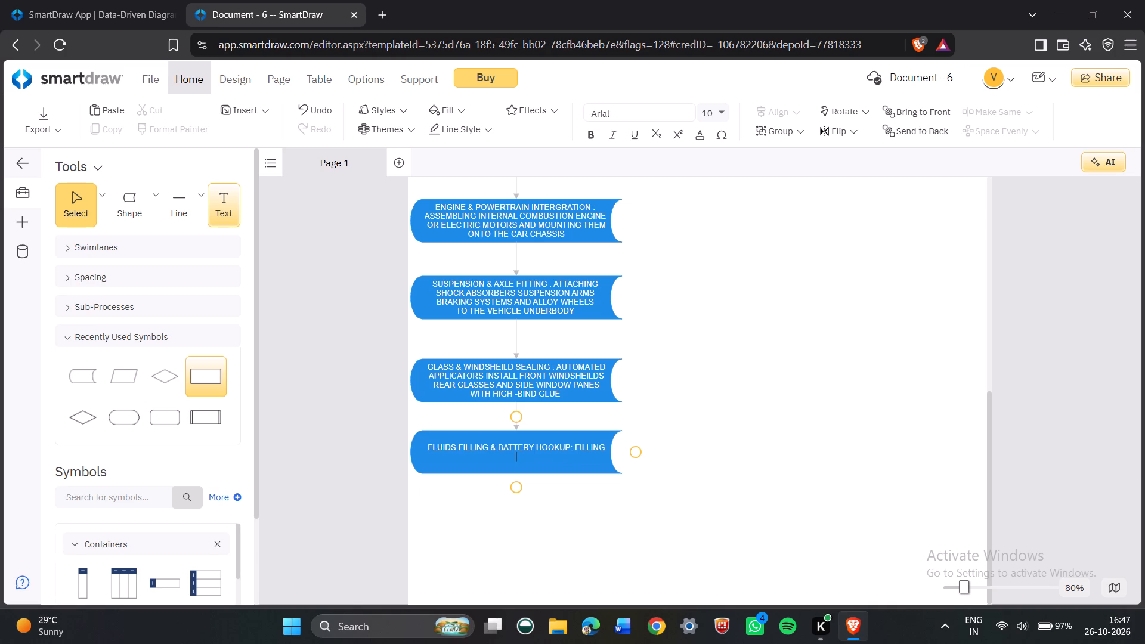
type("ENGINE")
key("space")
type("OIL COOL")
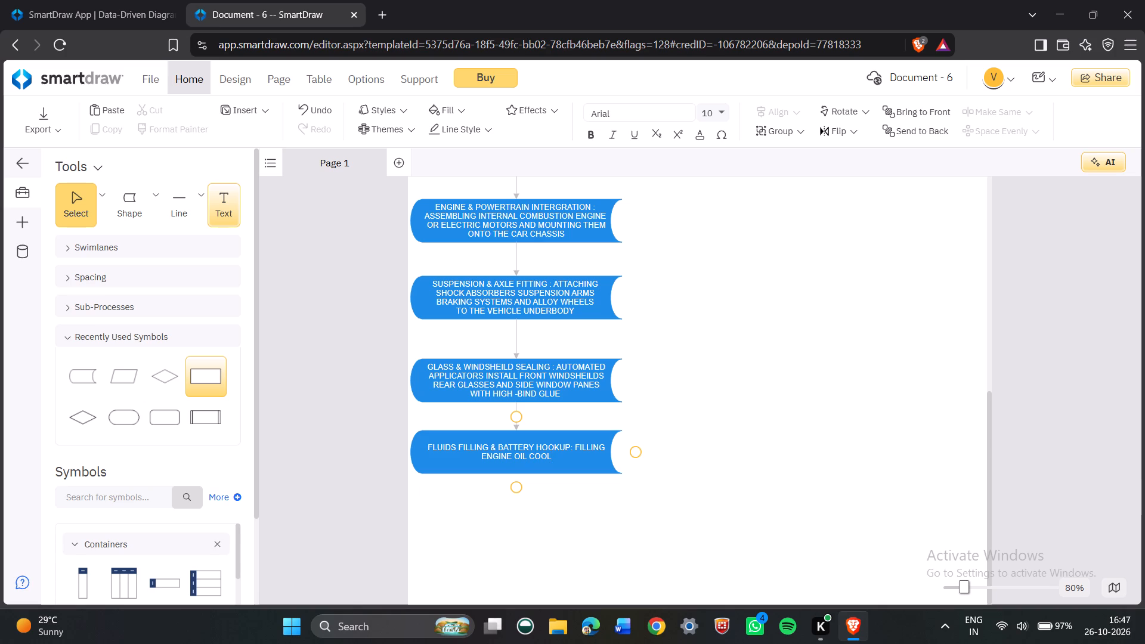
type("ANT")
key("space")
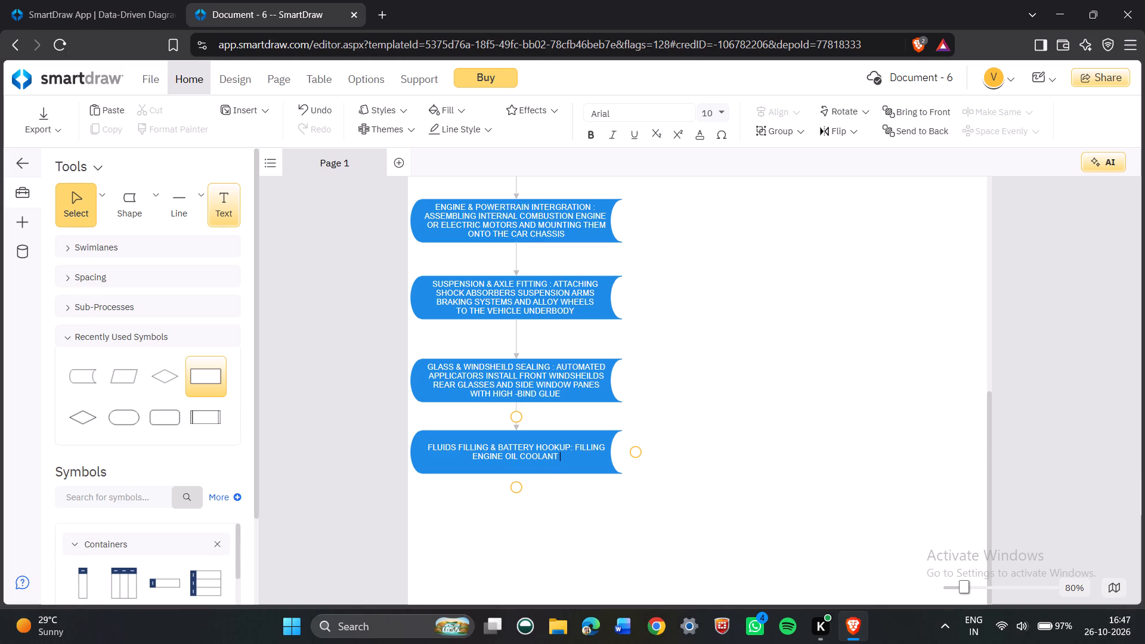
type("BRAKE")
key("space")
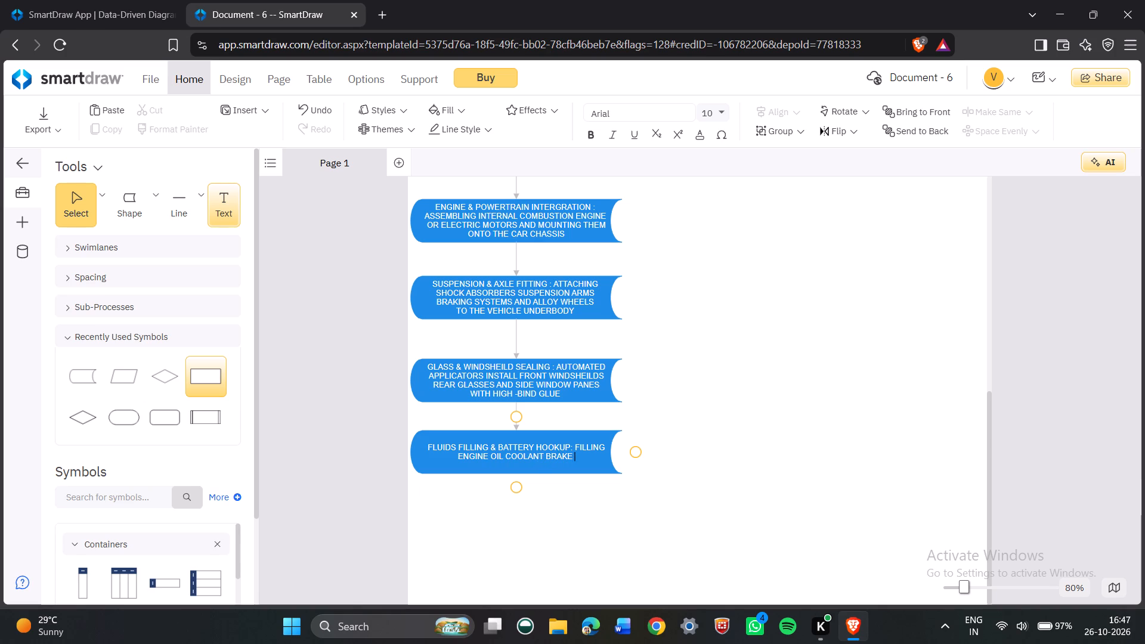
type("FLUIDS")
key("space")
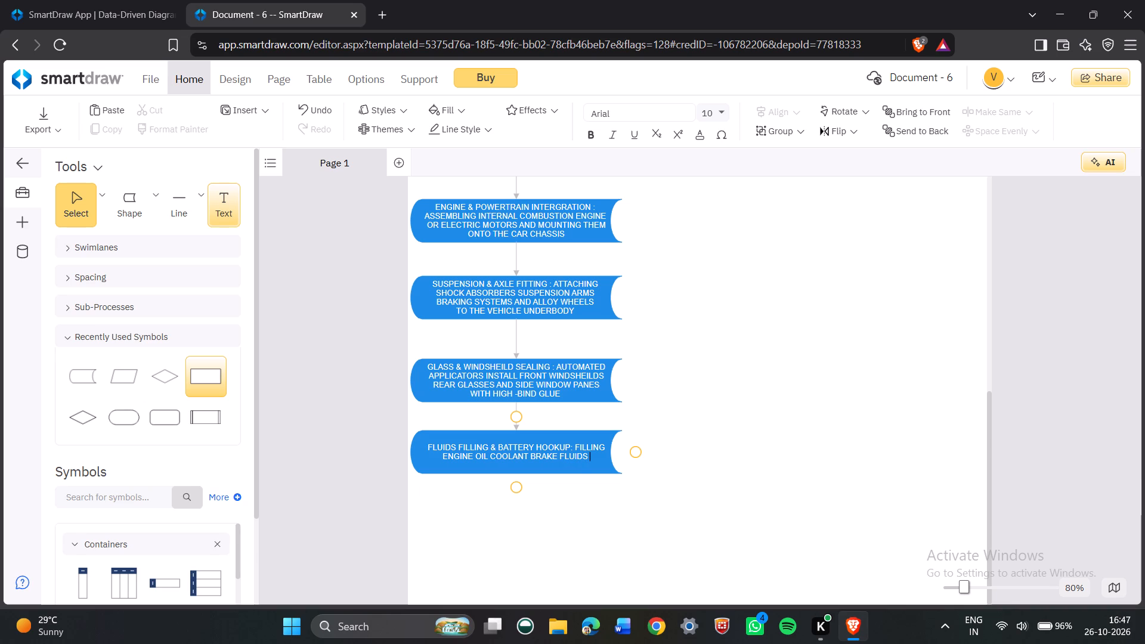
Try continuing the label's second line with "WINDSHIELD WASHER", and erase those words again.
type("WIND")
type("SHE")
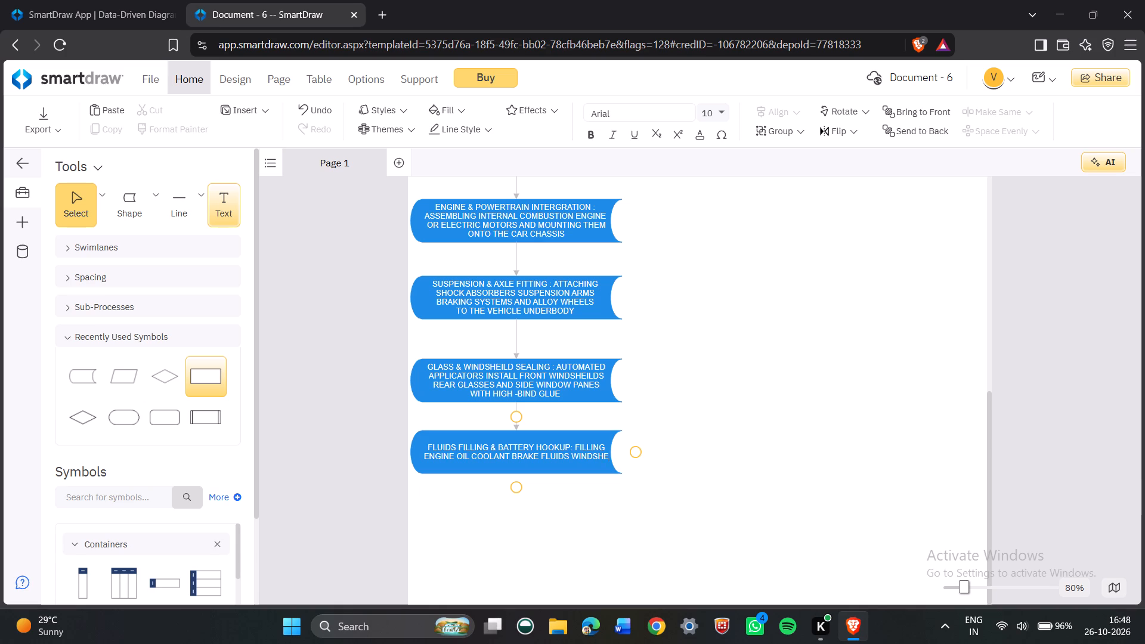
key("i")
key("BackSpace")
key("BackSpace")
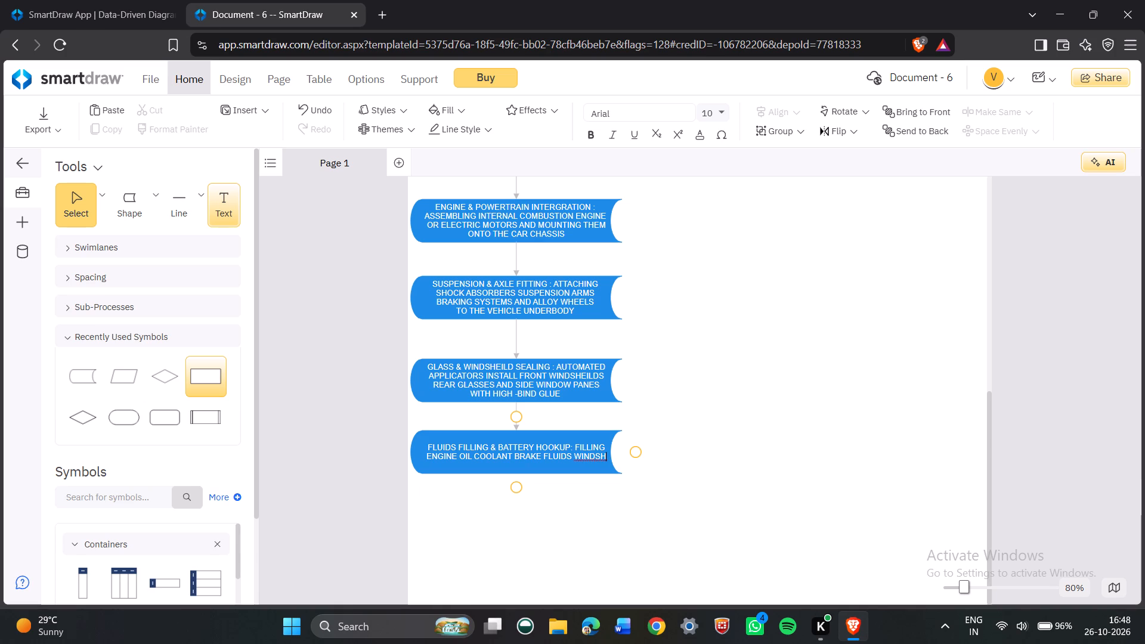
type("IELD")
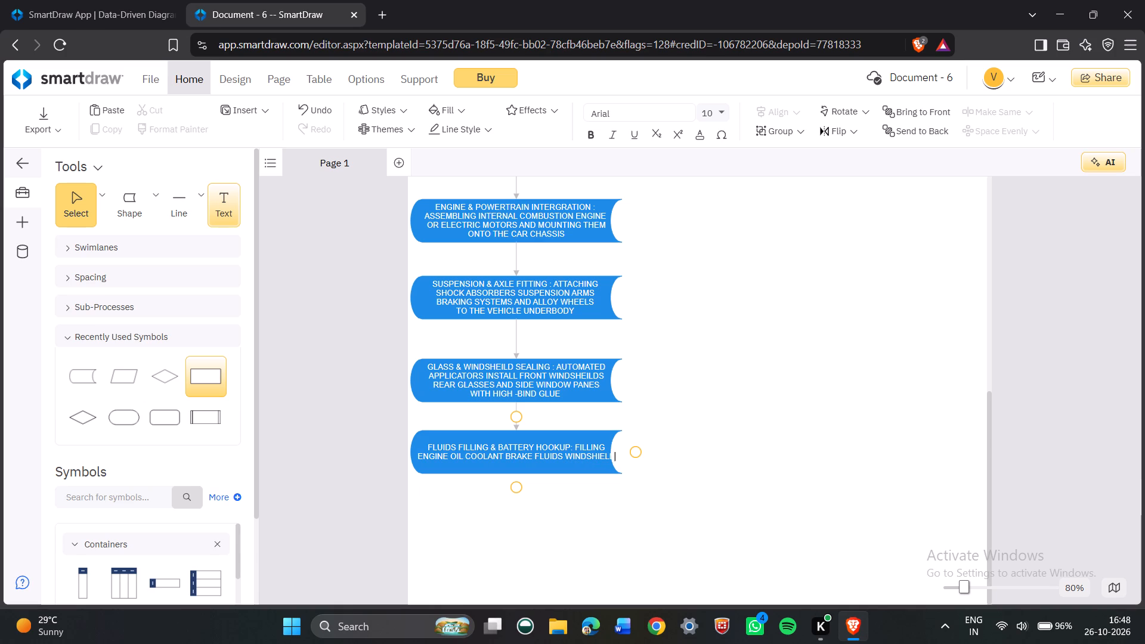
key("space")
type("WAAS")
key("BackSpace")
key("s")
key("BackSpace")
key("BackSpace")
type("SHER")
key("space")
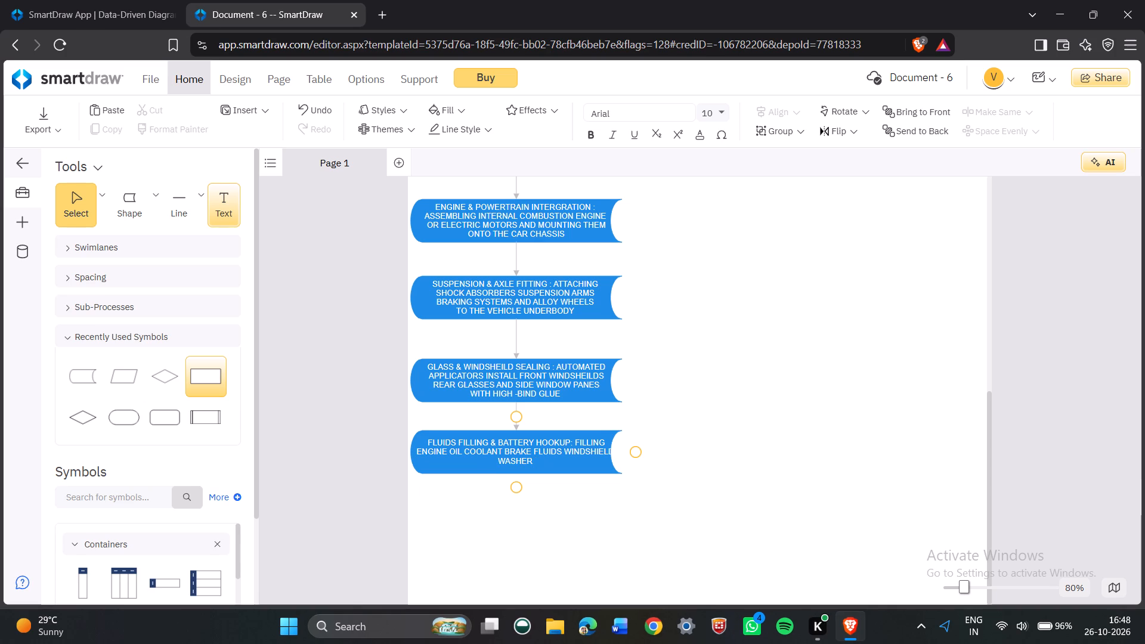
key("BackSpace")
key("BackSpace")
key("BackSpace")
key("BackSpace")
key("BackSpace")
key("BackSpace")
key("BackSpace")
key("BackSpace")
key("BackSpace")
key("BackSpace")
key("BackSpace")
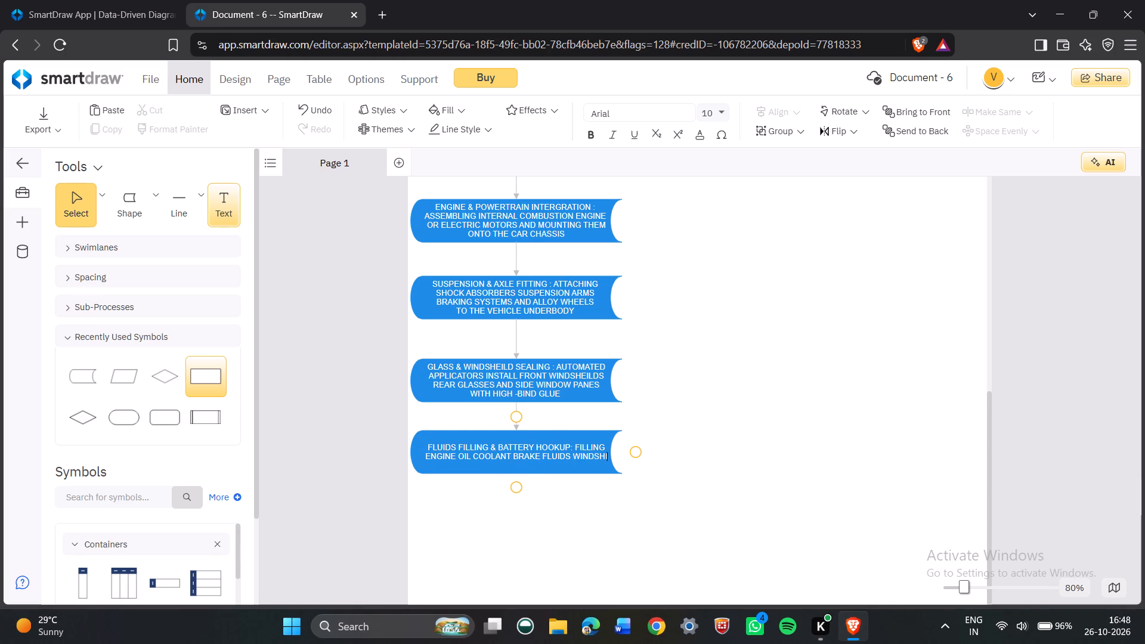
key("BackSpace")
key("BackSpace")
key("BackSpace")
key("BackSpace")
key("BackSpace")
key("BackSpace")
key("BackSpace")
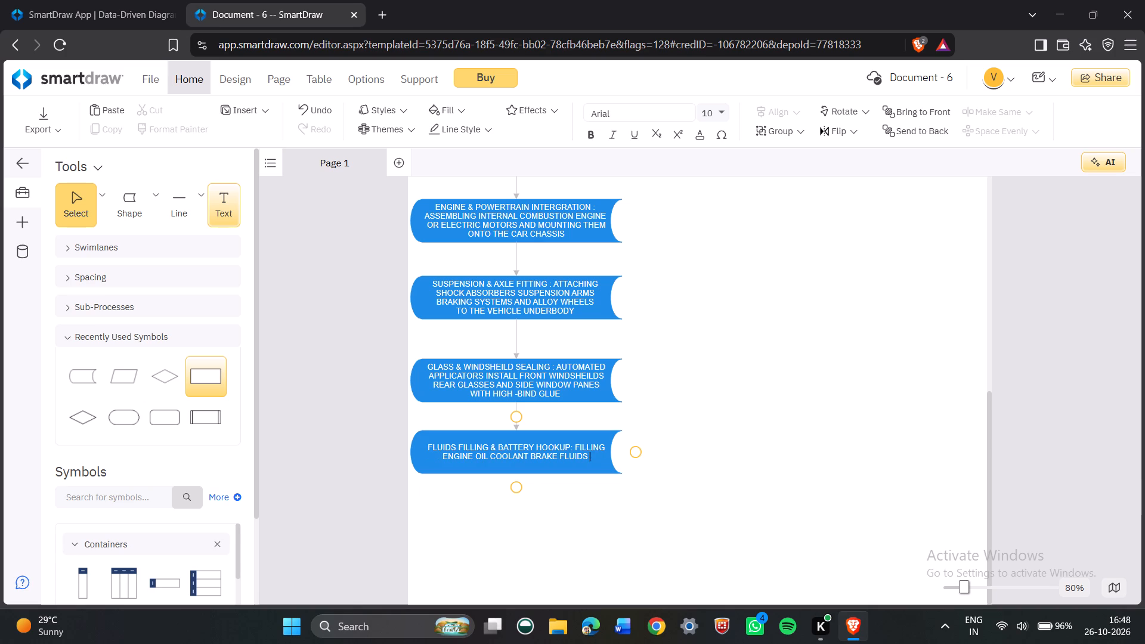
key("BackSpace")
Add a third line reading "WINDSHEILD WASHER LIQUID AND CONNECTING" to the Fluids Filling & Battery Hookup label.
key("Return")
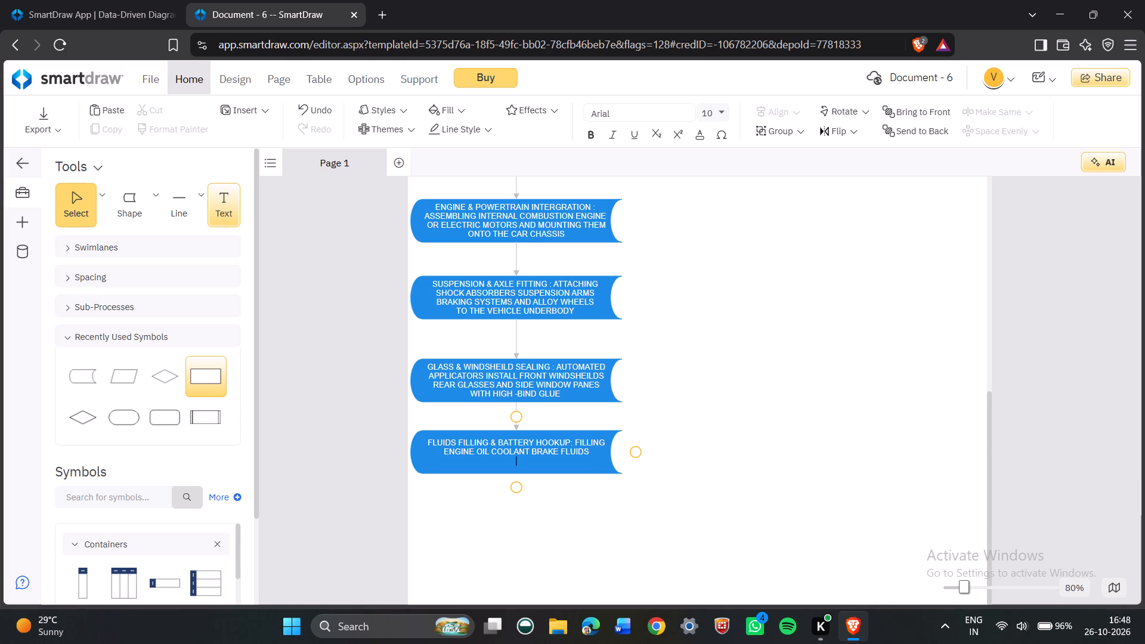
type("WINDSHE")
type("ILD")
key("space")
type("WASHER")
key("space")
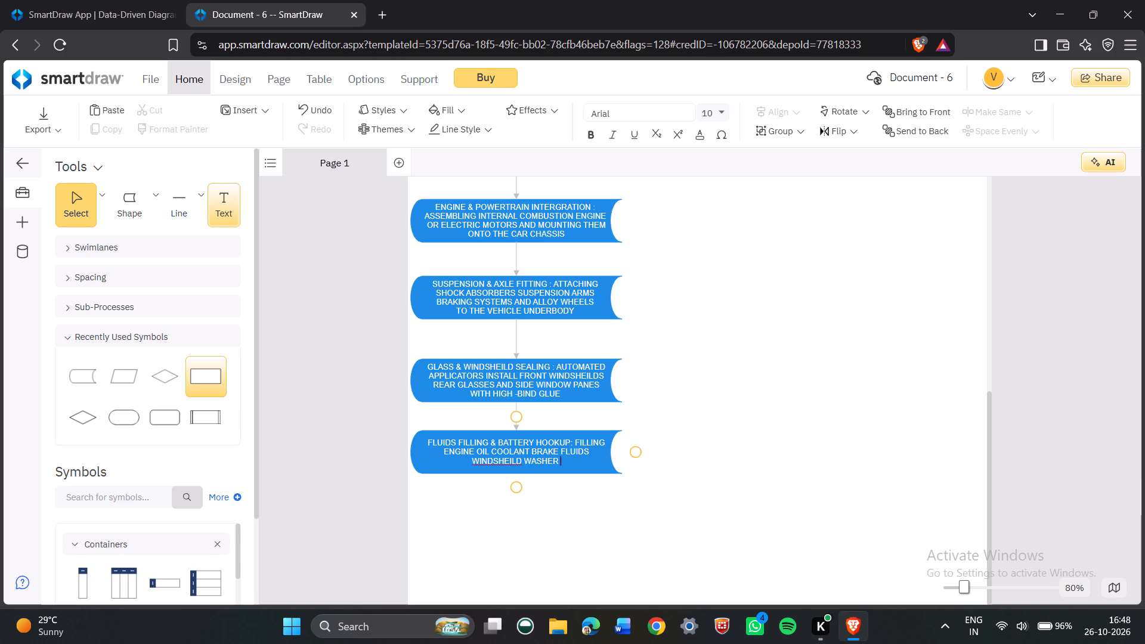
type("LI")
type("QUID")
key("space")
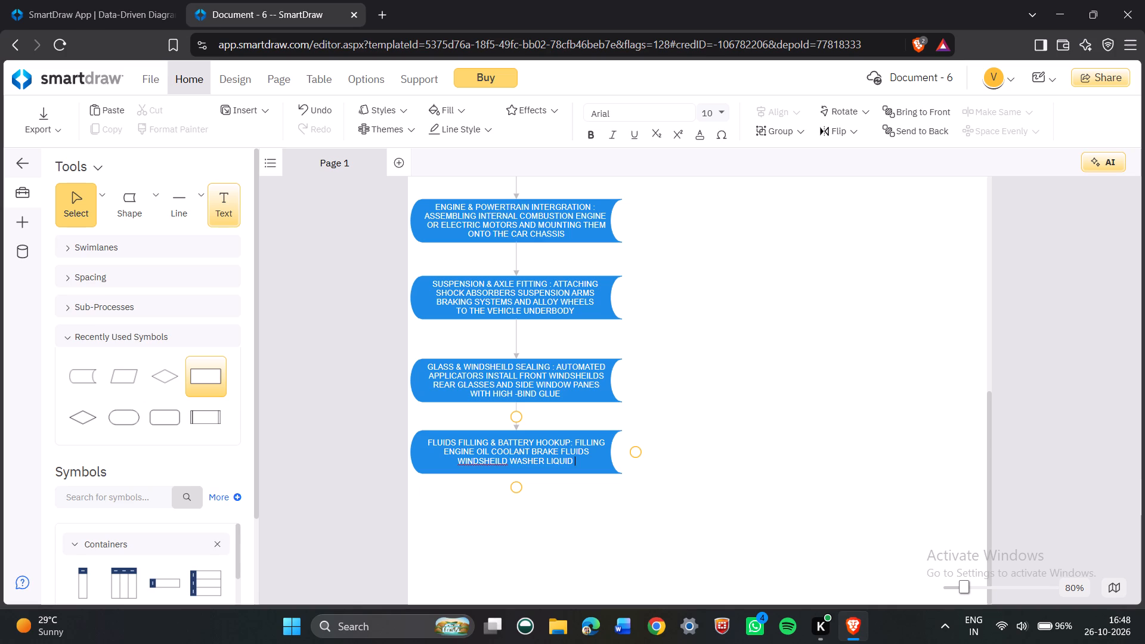
type("AND CONNECTING")
key("space")
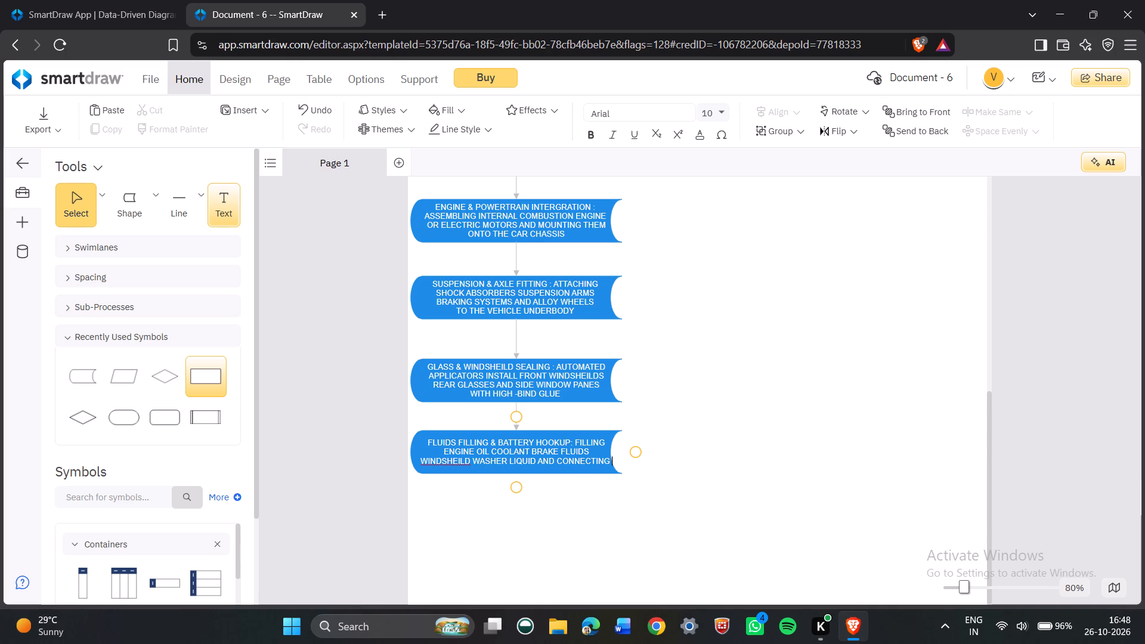
Finish the Fluids Filling & Battery Hookup label with a fourth line reading "THE MAIN BATTERY".
key("Return")
type("THE MAIN")
key("space")
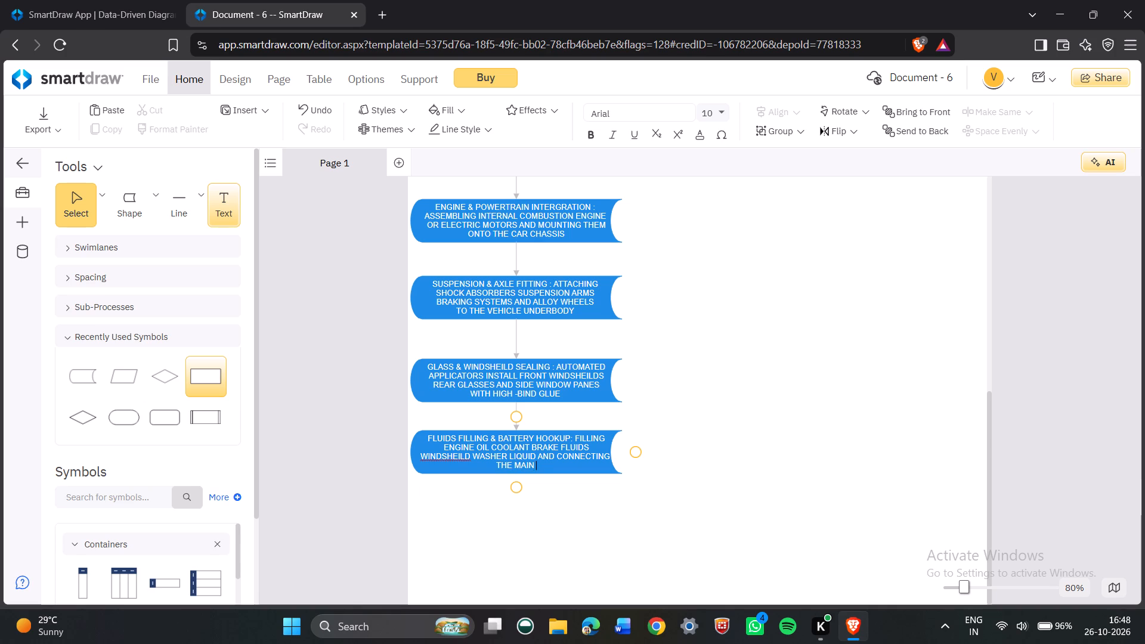
type("BATTERY")
key("space")
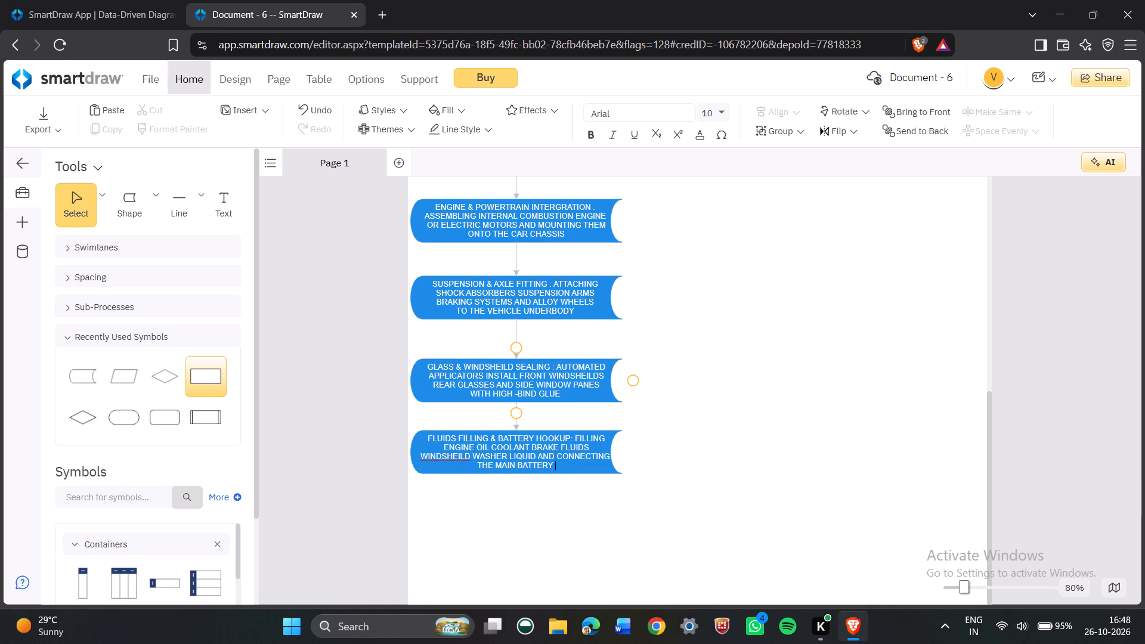
left_click(478, 521)
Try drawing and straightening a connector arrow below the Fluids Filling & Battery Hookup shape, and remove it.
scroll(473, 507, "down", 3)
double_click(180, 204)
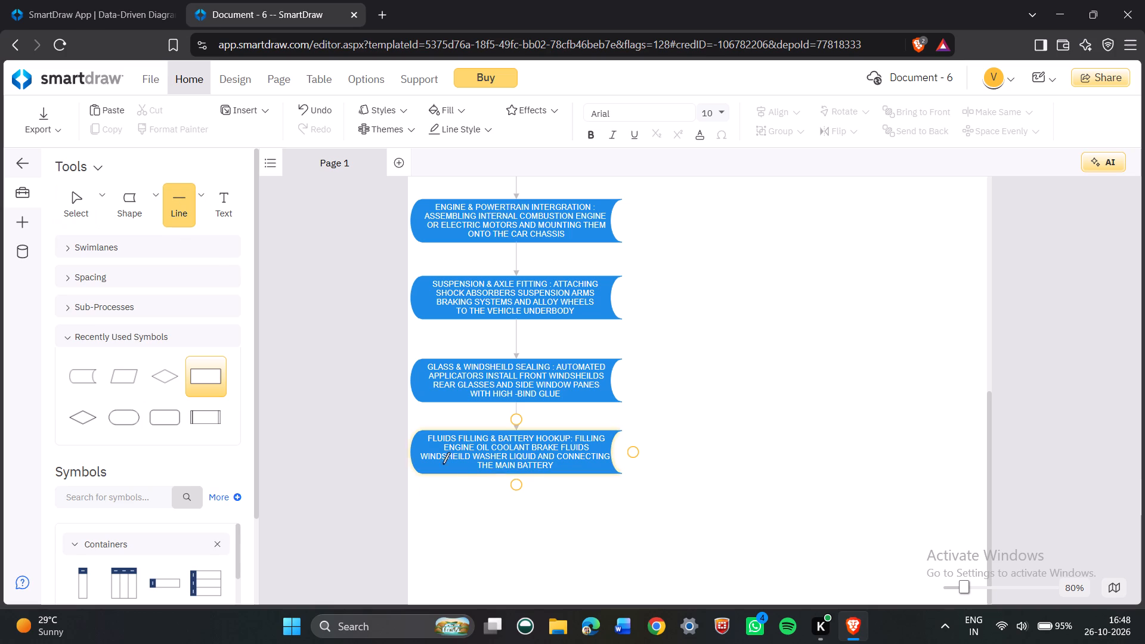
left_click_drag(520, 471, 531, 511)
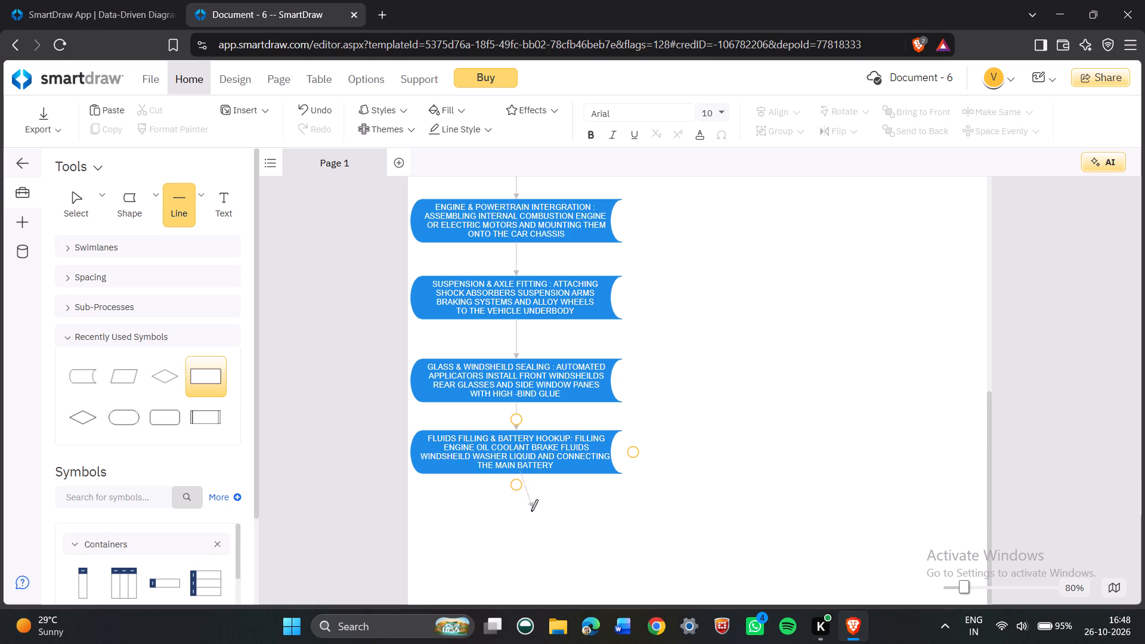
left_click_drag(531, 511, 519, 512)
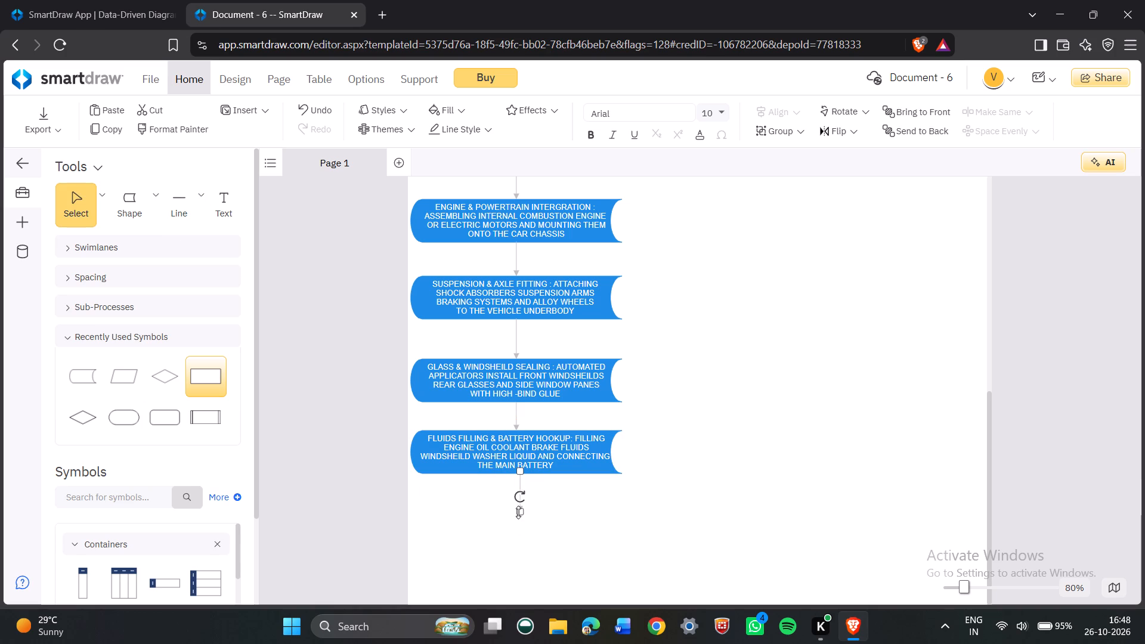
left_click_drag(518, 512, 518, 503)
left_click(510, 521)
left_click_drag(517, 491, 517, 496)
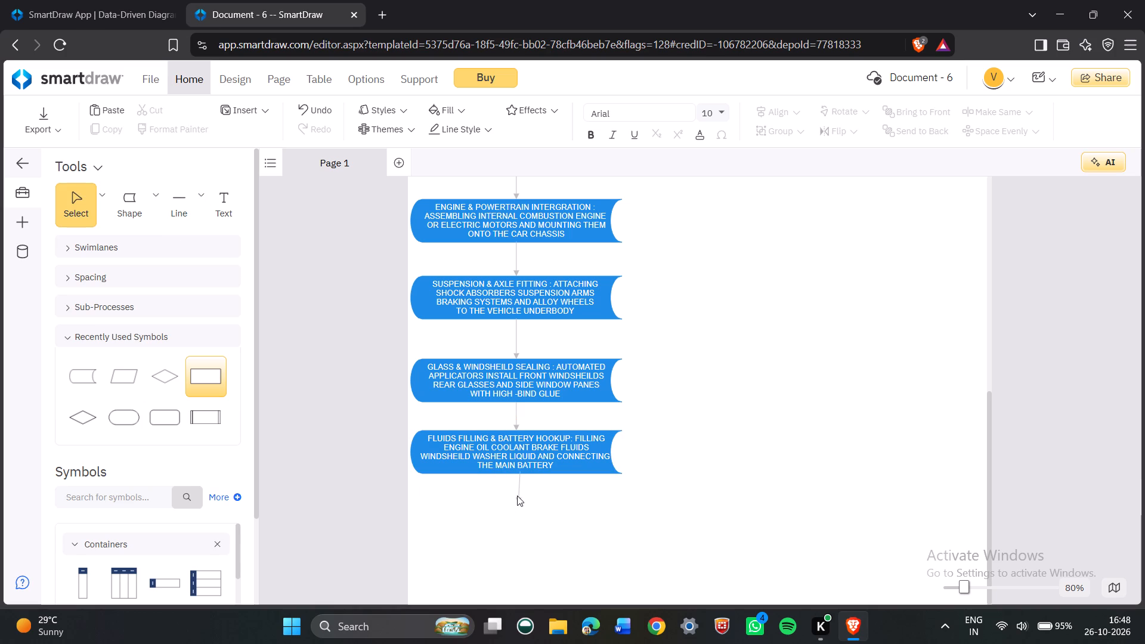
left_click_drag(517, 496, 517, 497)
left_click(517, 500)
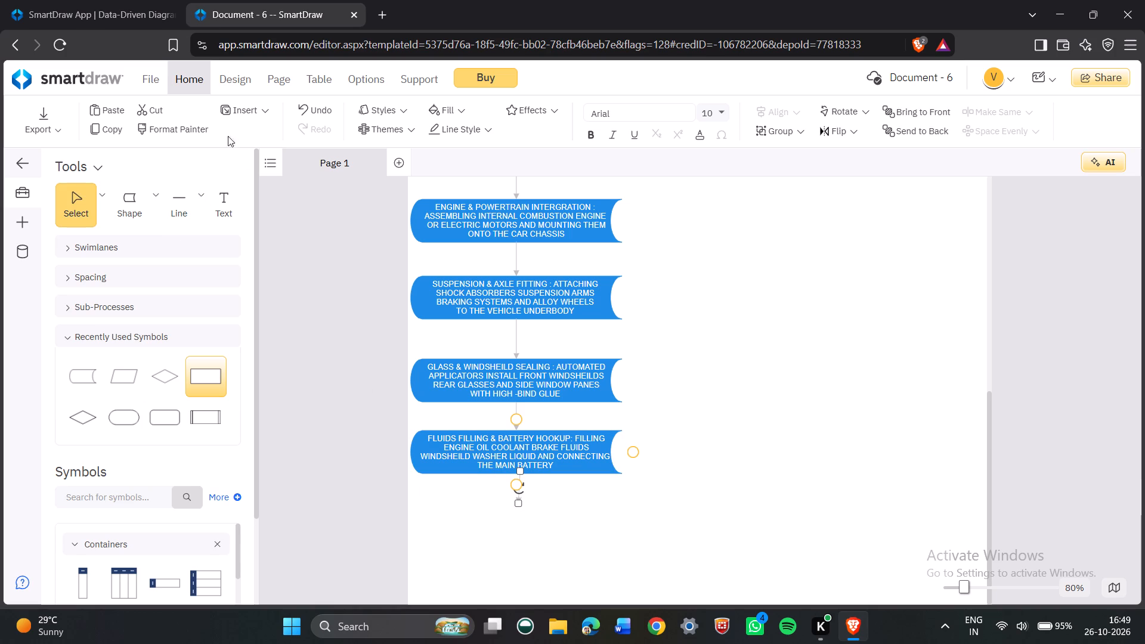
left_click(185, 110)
Draw a short vertical connector arrow downward from the bottom of the Fluids Filling & Battery Hookup shape.
double_click(181, 201)
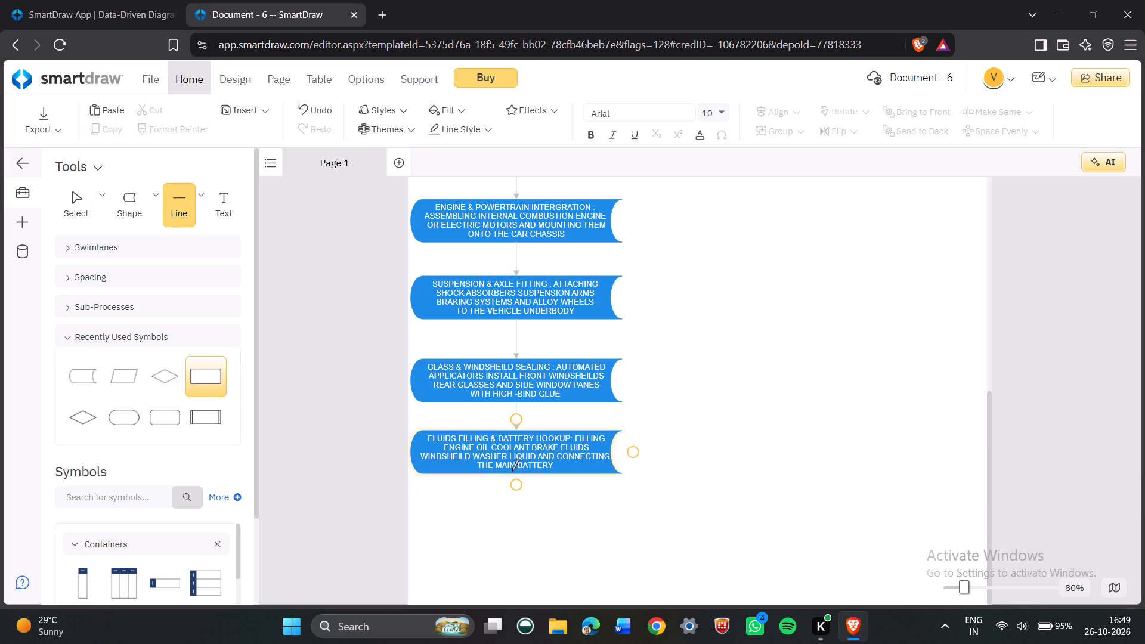
left_click_drag(515, 473, 515, 504)
left_click(514, 543)
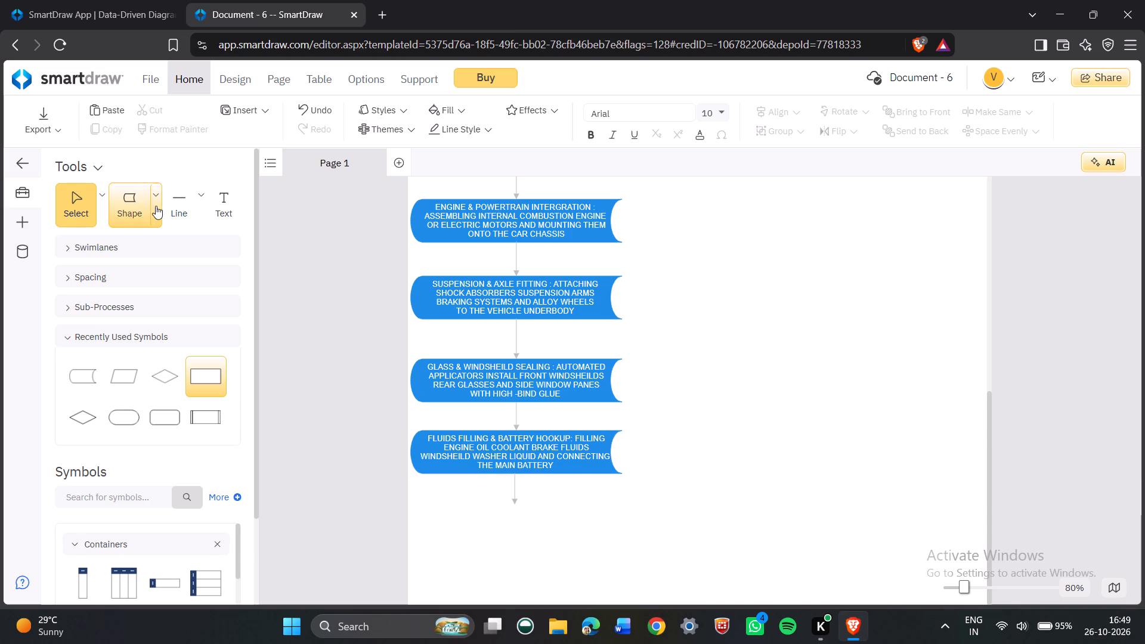
Add a rectangle at the end of the new arrow and widen it on both sides to match the shapes above.
left_click(156, 206)
left_click(171, 268)
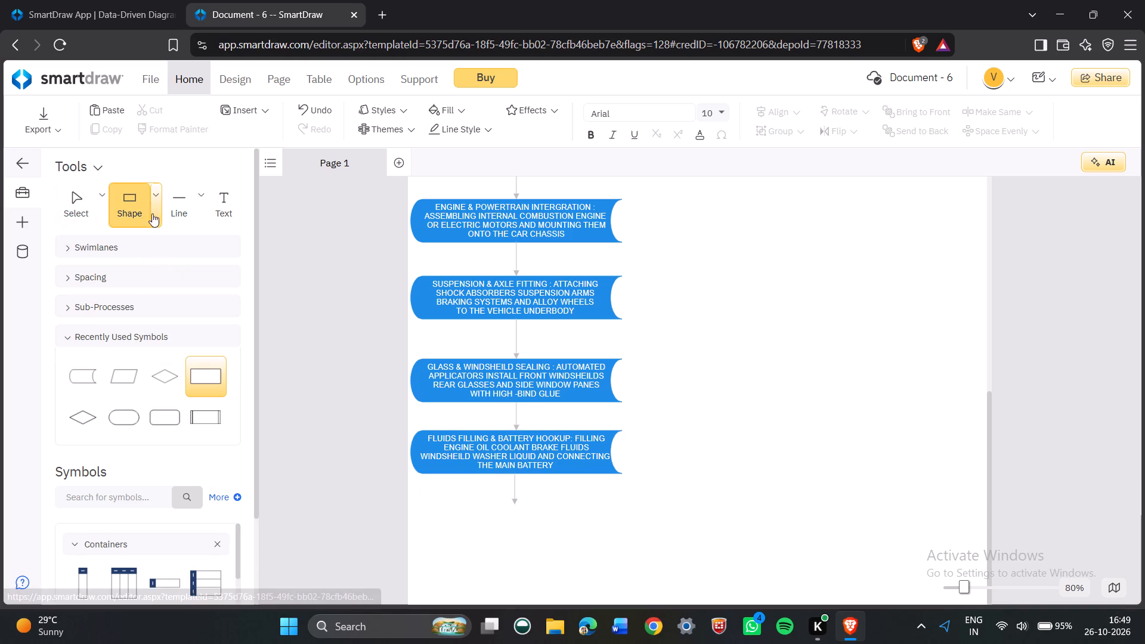
left_click_drag(145, 208, 514, 521)
left_click_drag(554, 526, 619, 526)
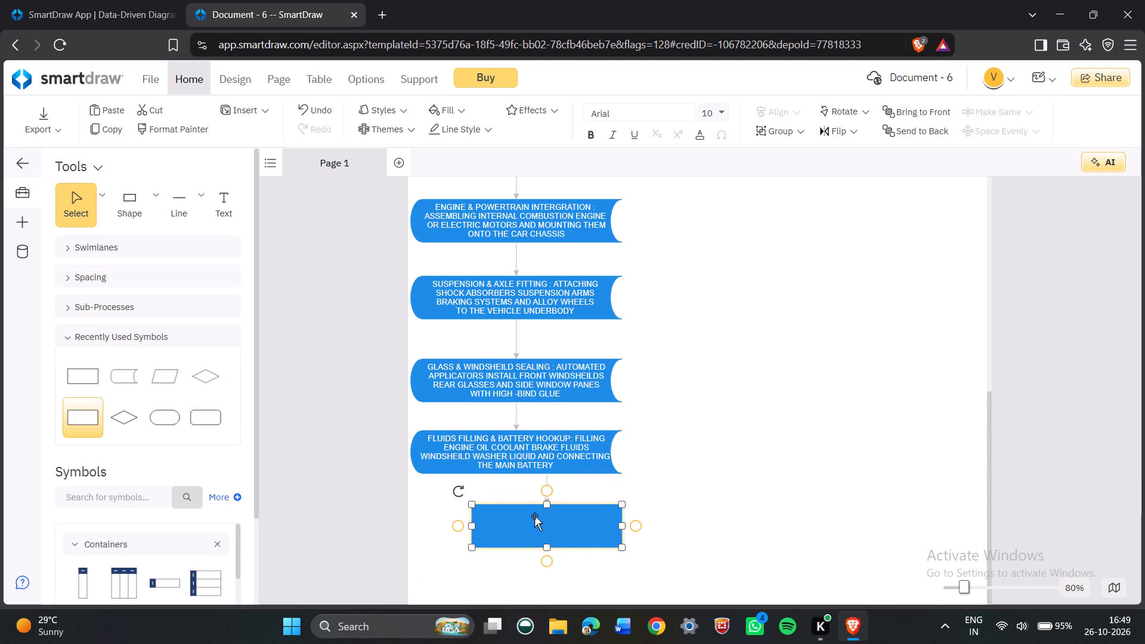
left_click_drag(472, 525, 411, 537)
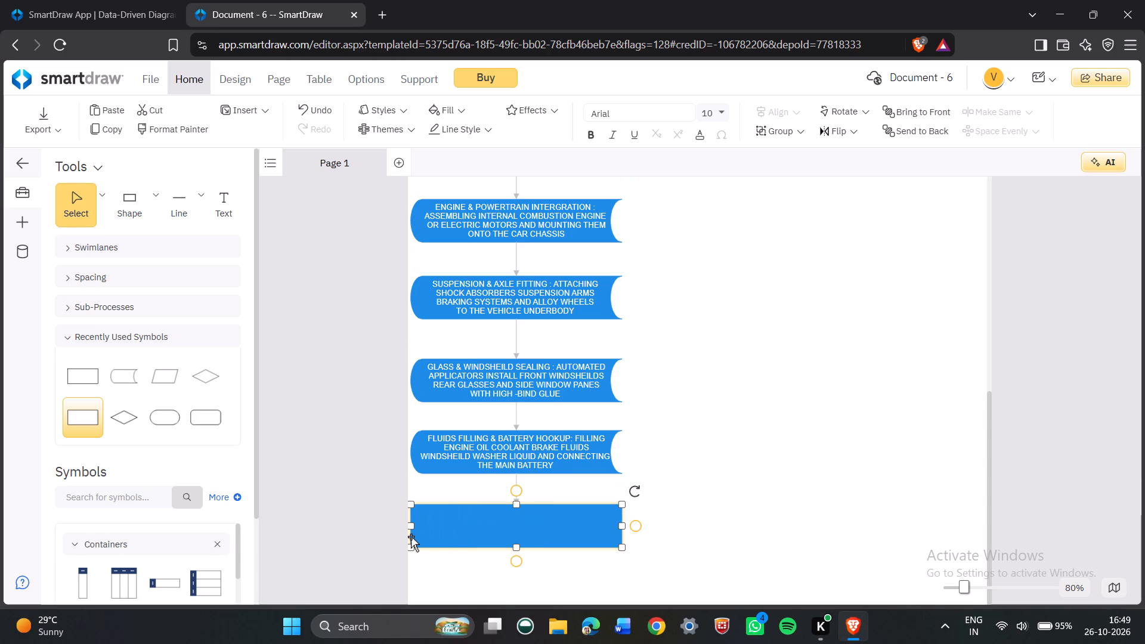
Start the label of the new rectangle below Fluids Filling & Battery Hookup with the heading "ELECTRICAL & SOFTWARE CALIBRATION:".
left_click(214, 206)
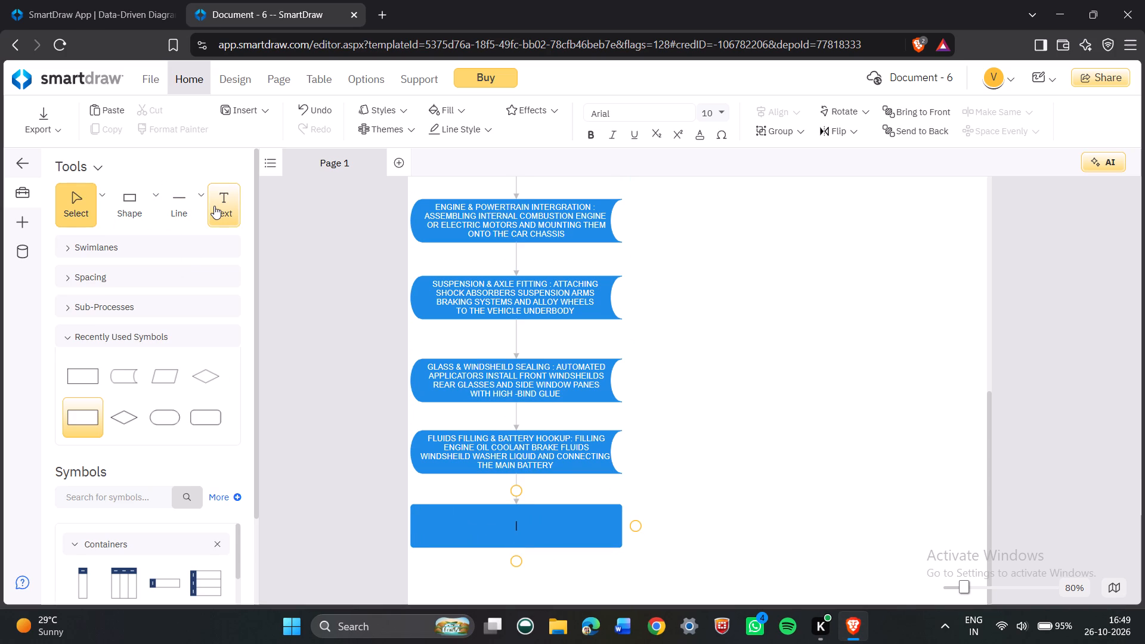
type("ELECT")
type("RICAL")
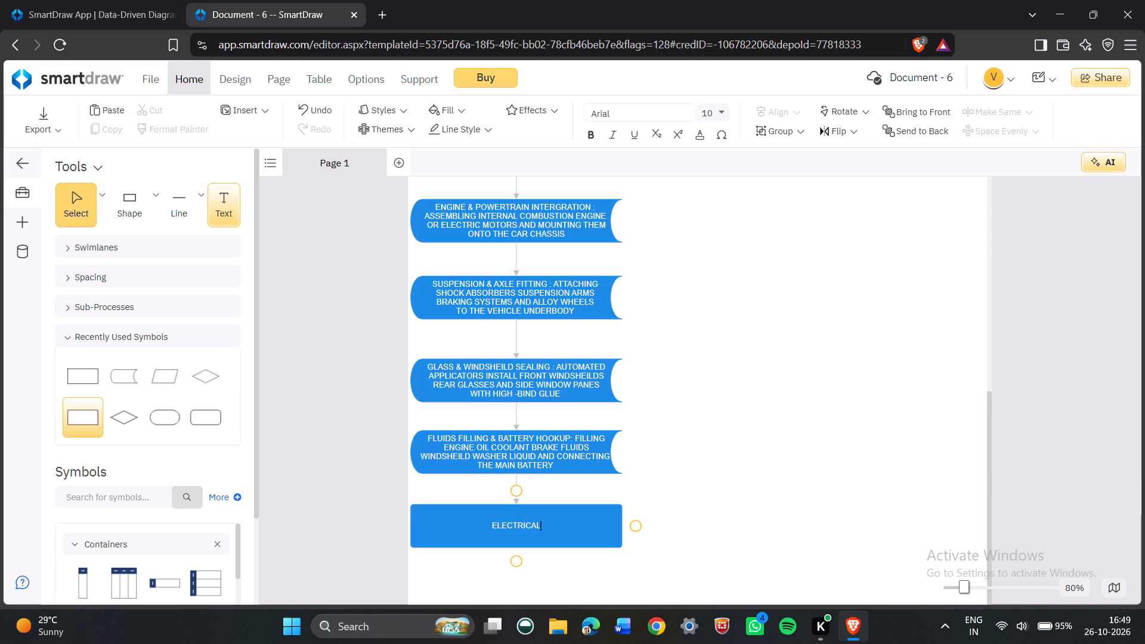
key("space")
type("& SO")
key("BackSpace")
type("FT")
key("BackSpace")
key("BackSpace")
type("OFTWARE")
key("space")
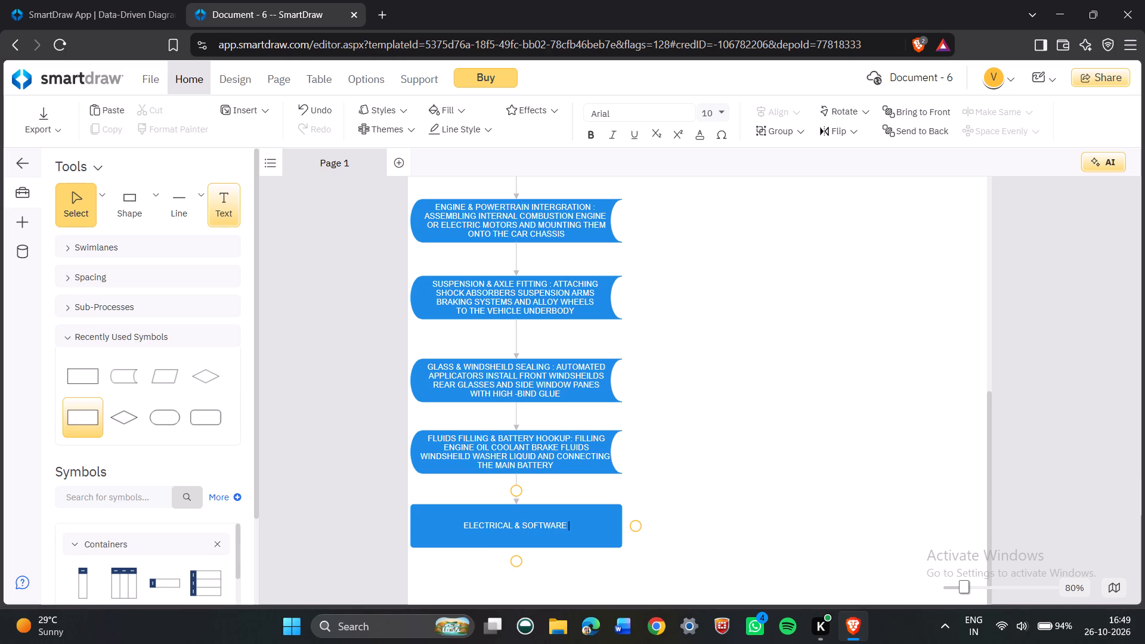
type("CALI")
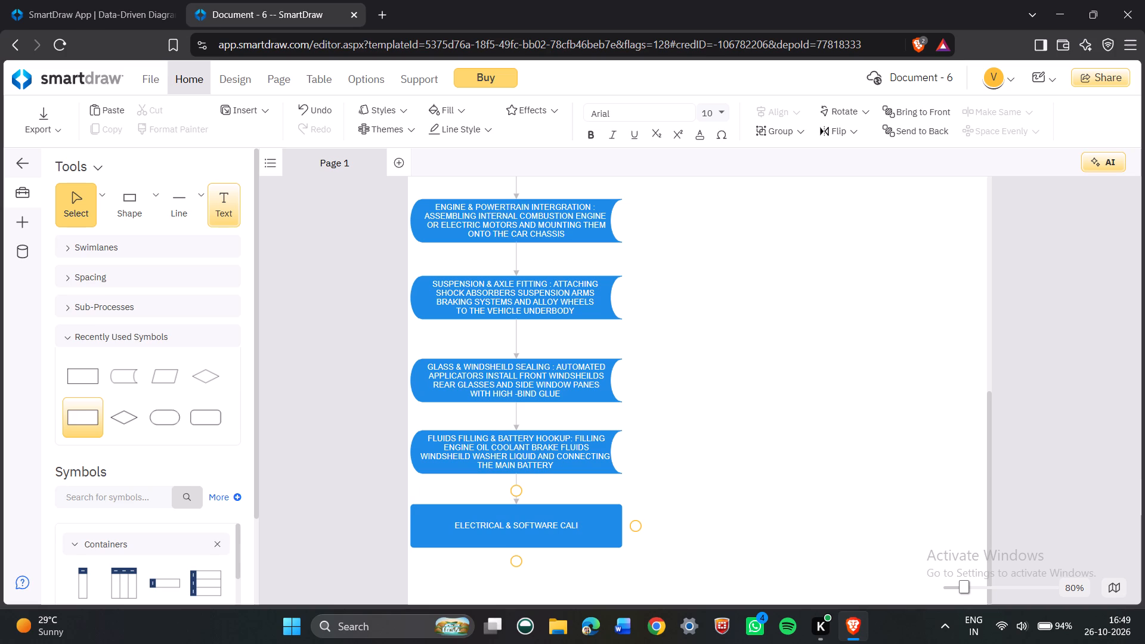
key("b")
type("RATION")
type(":")
key("space")
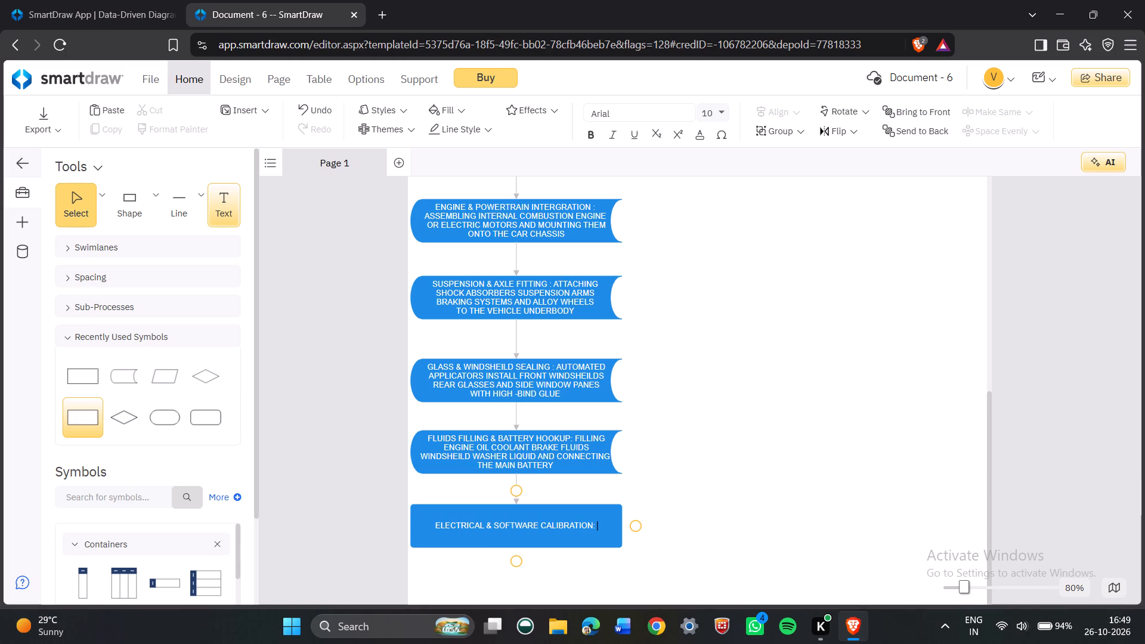
Continue the Electrical & Software Calibration label with "PROGRAMMING ONBOARD COMPUTER ECUS".
type("PR")
type("OGRAM")
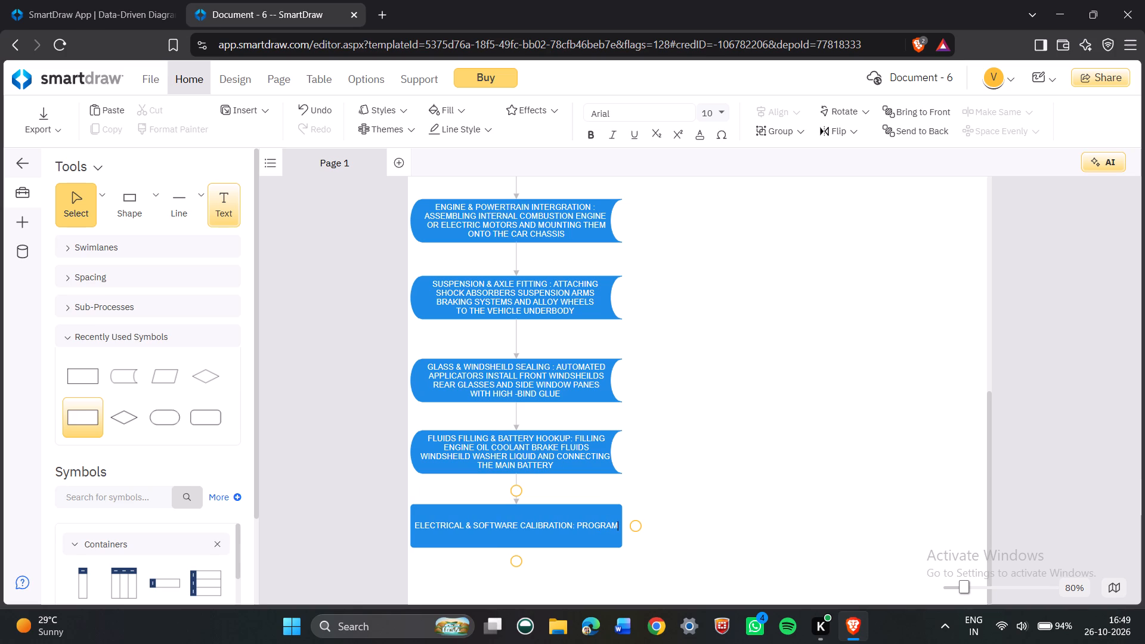
key("m")
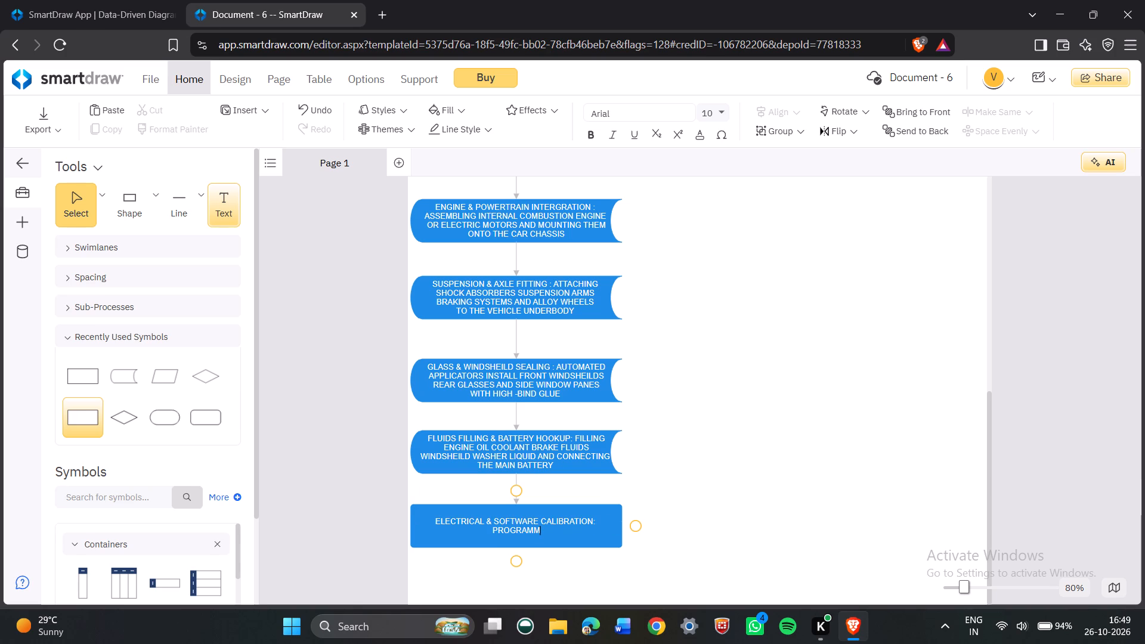
type("ING")
key("space")
type("OB")
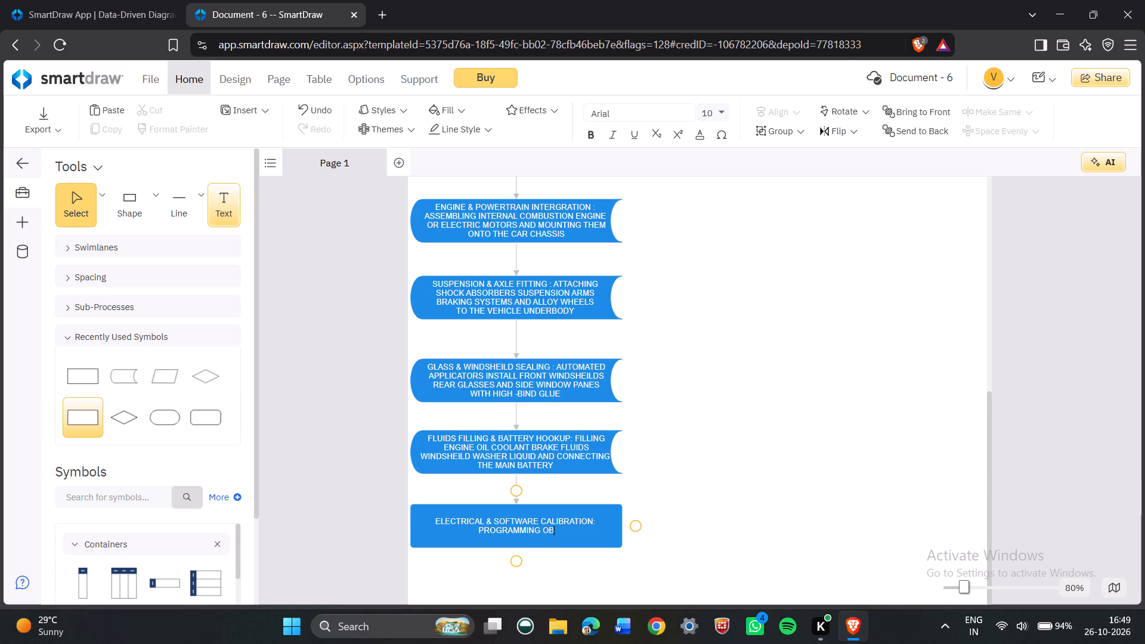
key("BackSpace")
type("NBOARD")
key("space")
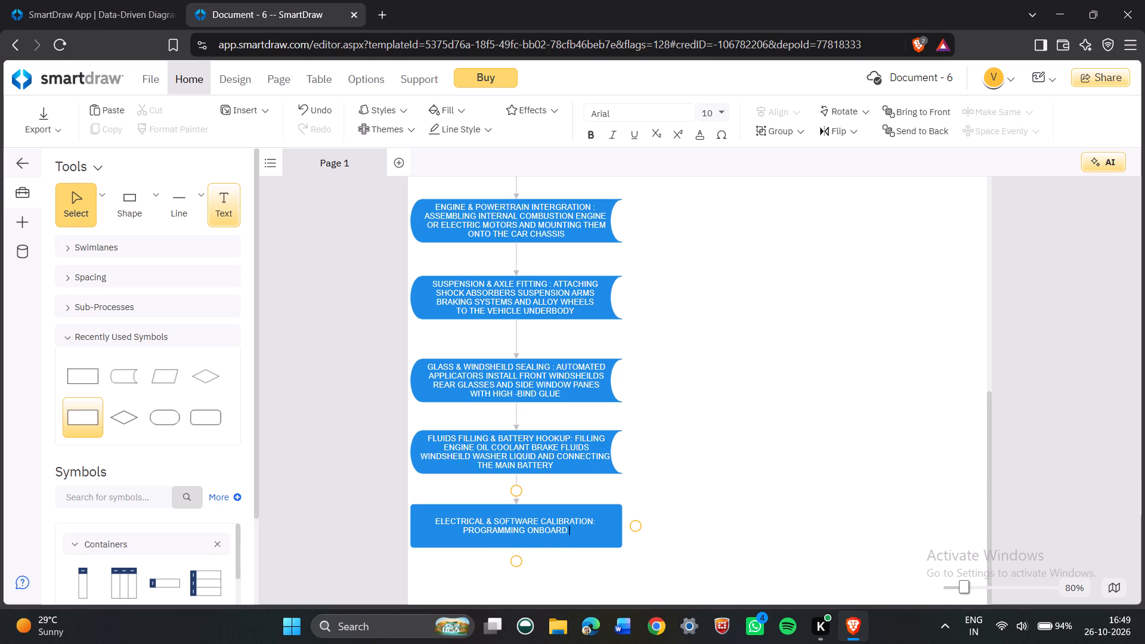
type("COMPUTERS")
key("space")
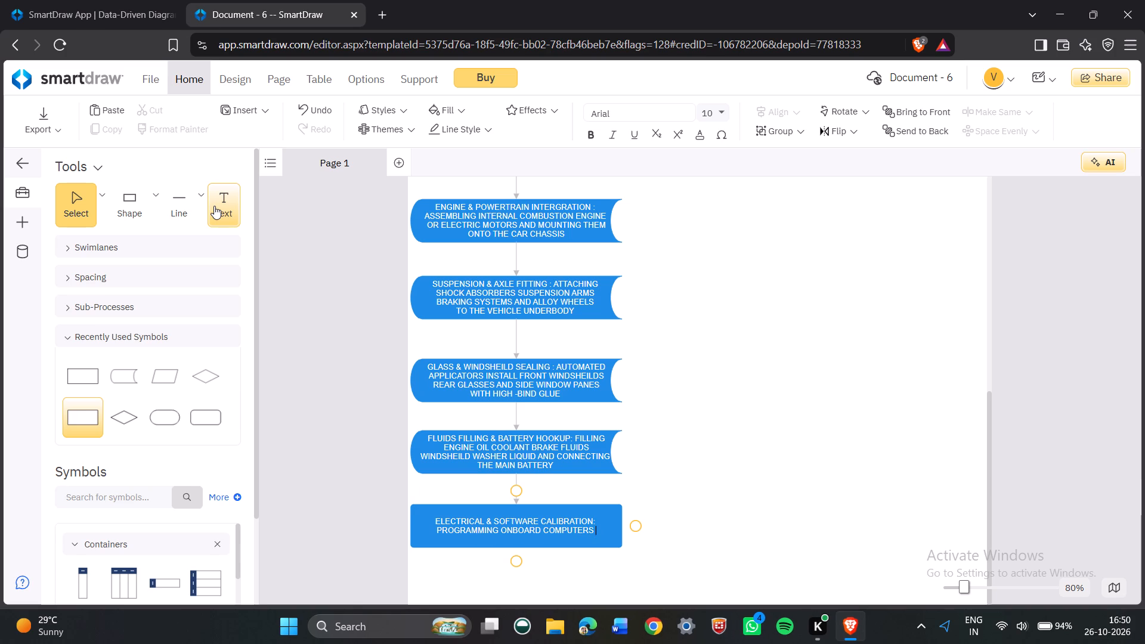
key("BackSpace")
key("BackSpace")
key("space")
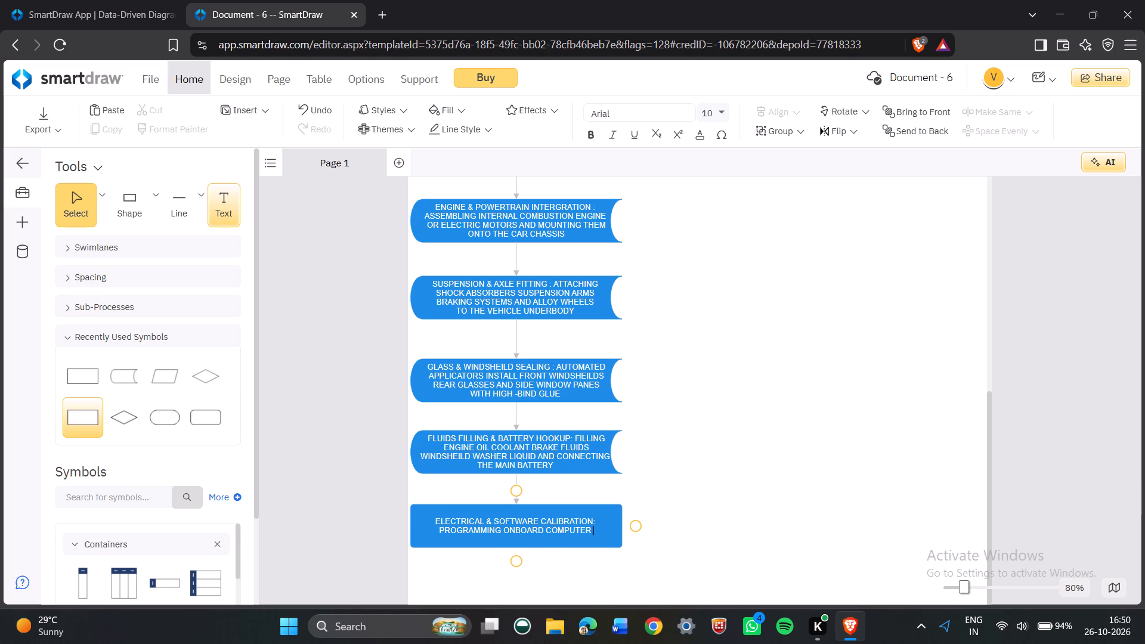
key("e")
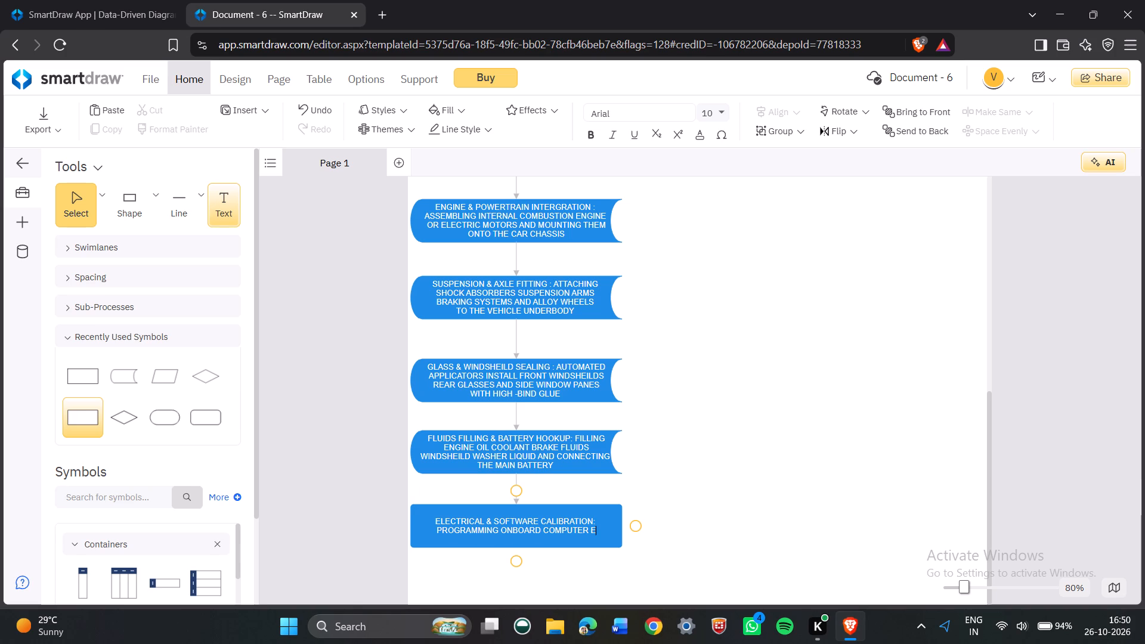
type("CU")
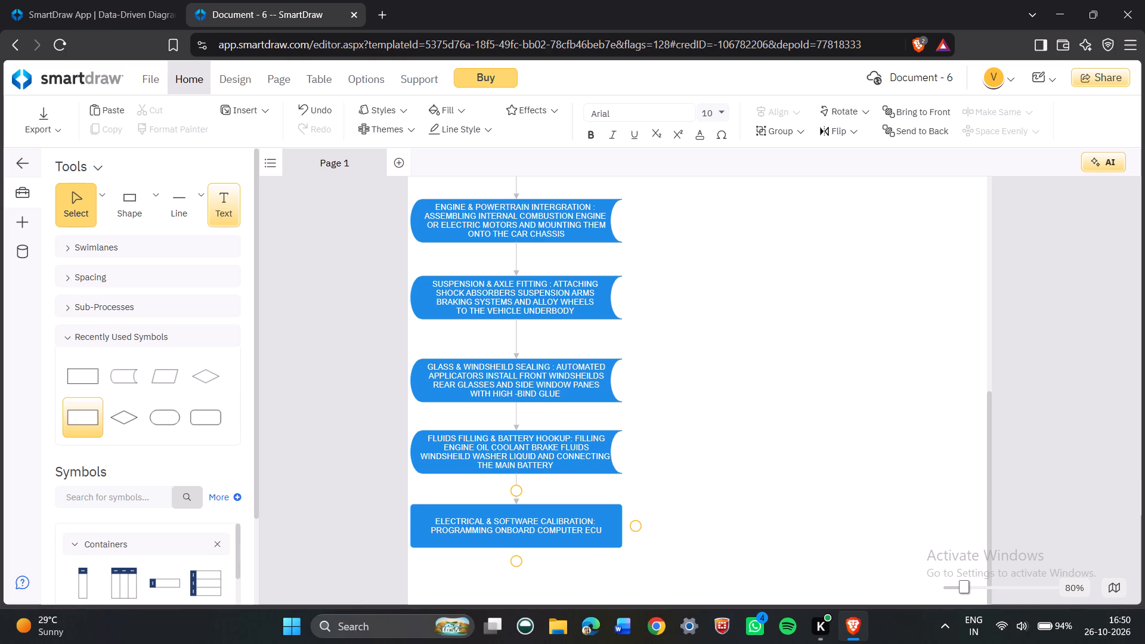
key("s")
key("BackSpace")
type("S")
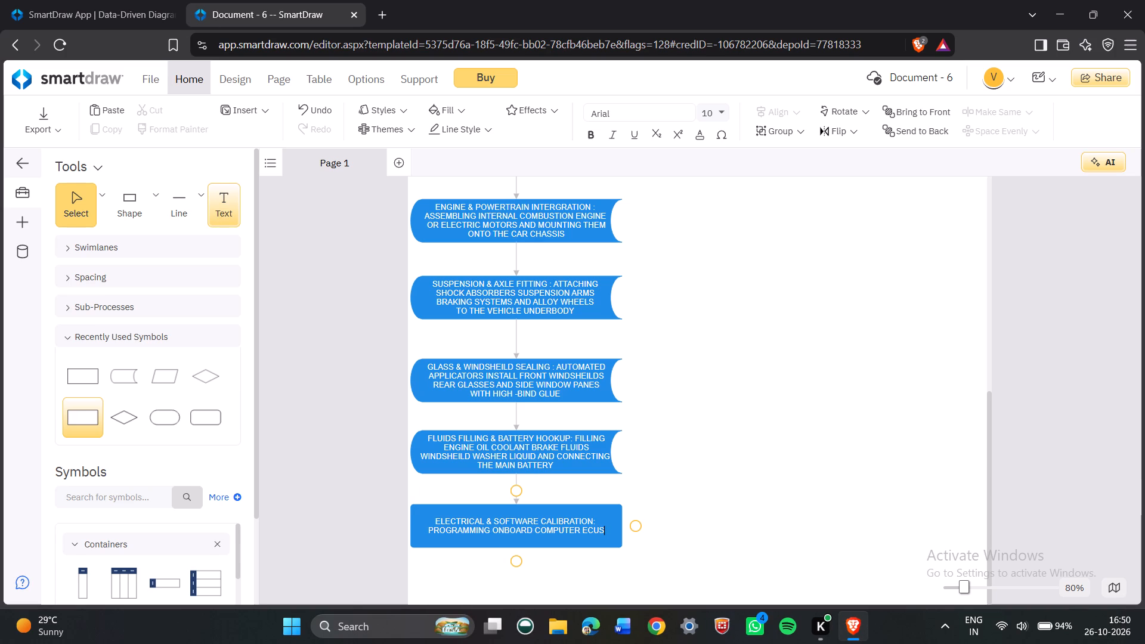
key("space")
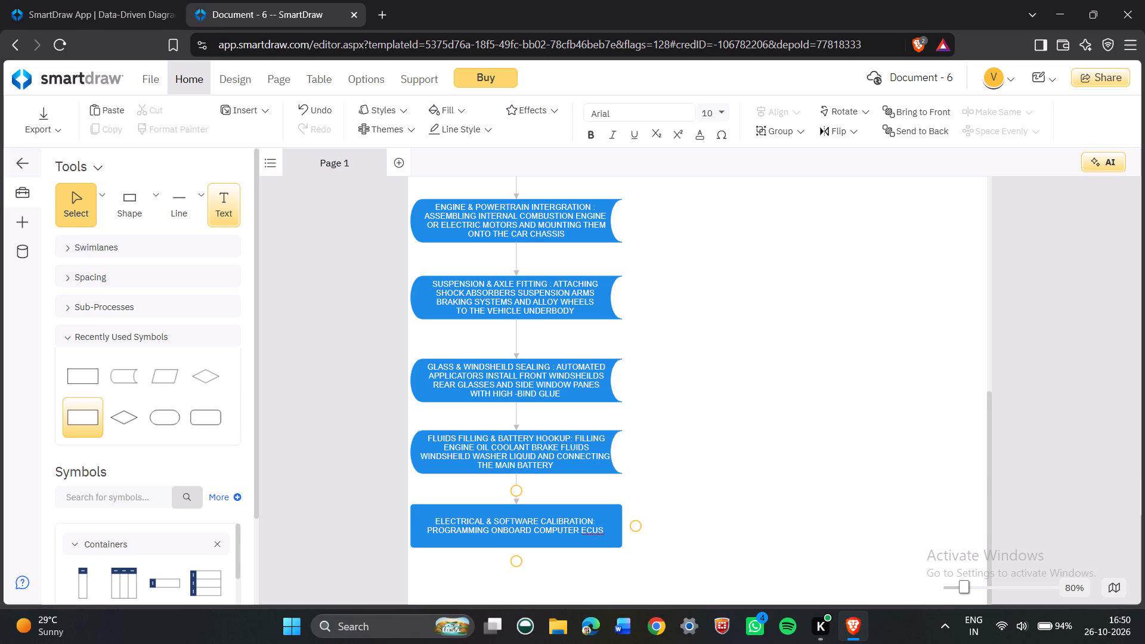
Continue the Electrical & Software Calibration label with "TESTING SENSOR ARRAYS ADAS FEATURES AND".
type("TESTING")
key("space")
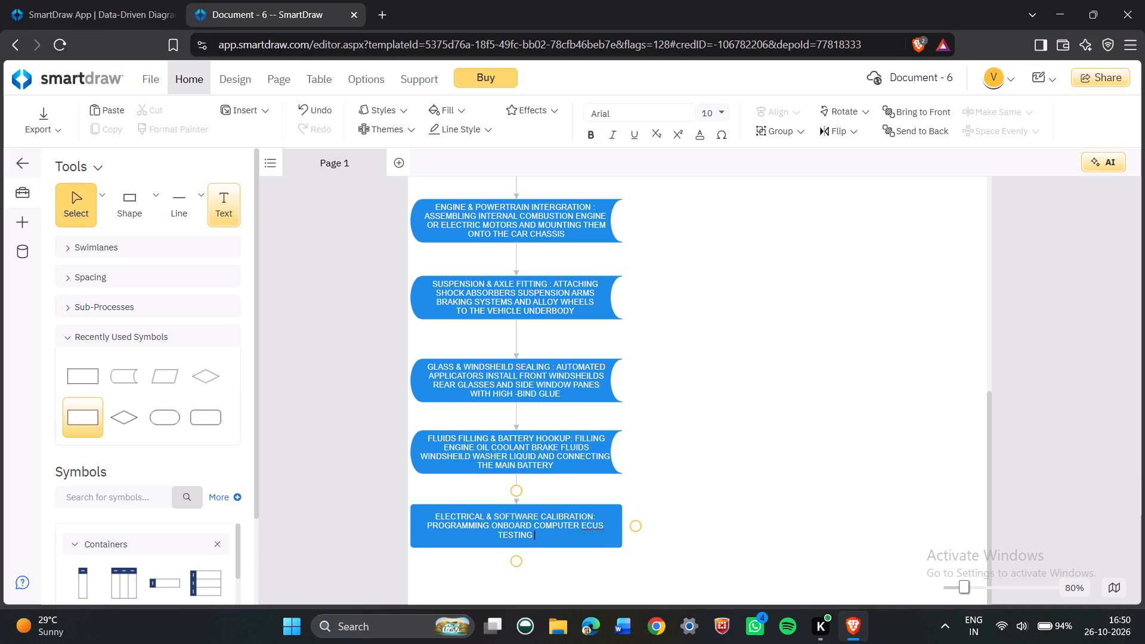
type("SENSOR")
key("space")
type("ARRA")
key("BackSpace")
type("AYS ADA")
type("S")
key("space")
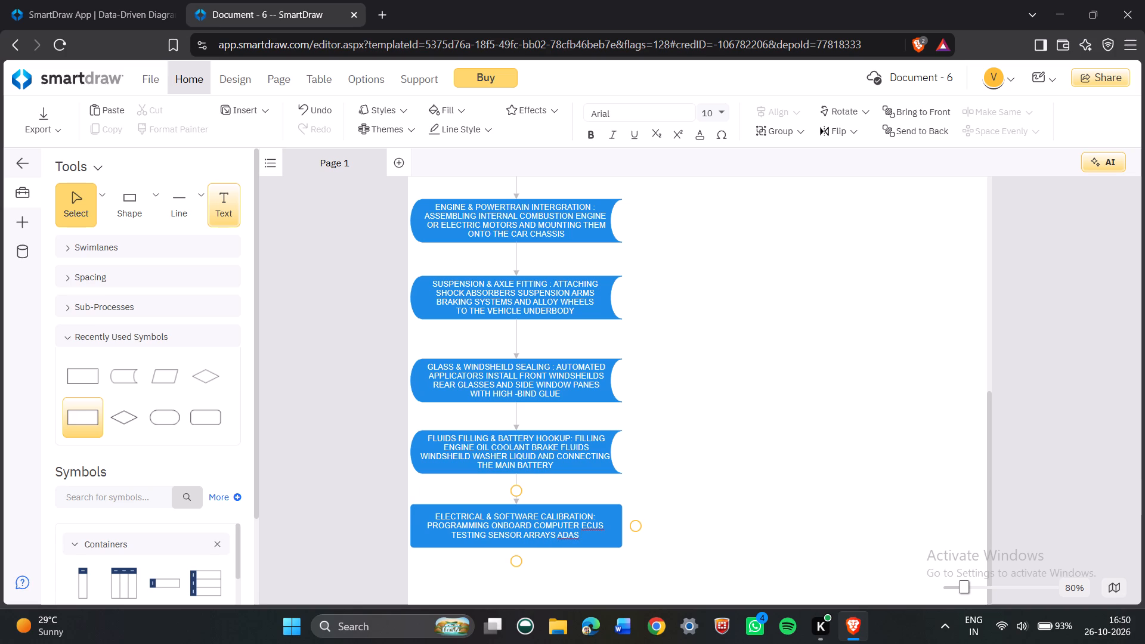
type("FEATURE")
key("space")
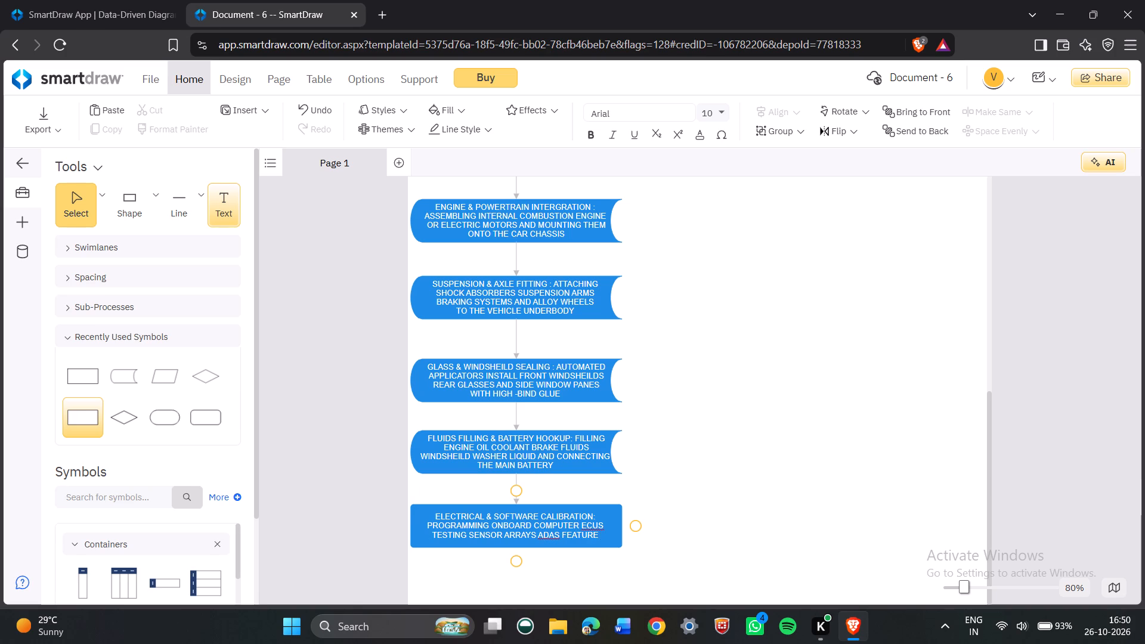
key("BackSpace")
type("S AND")
key("space")
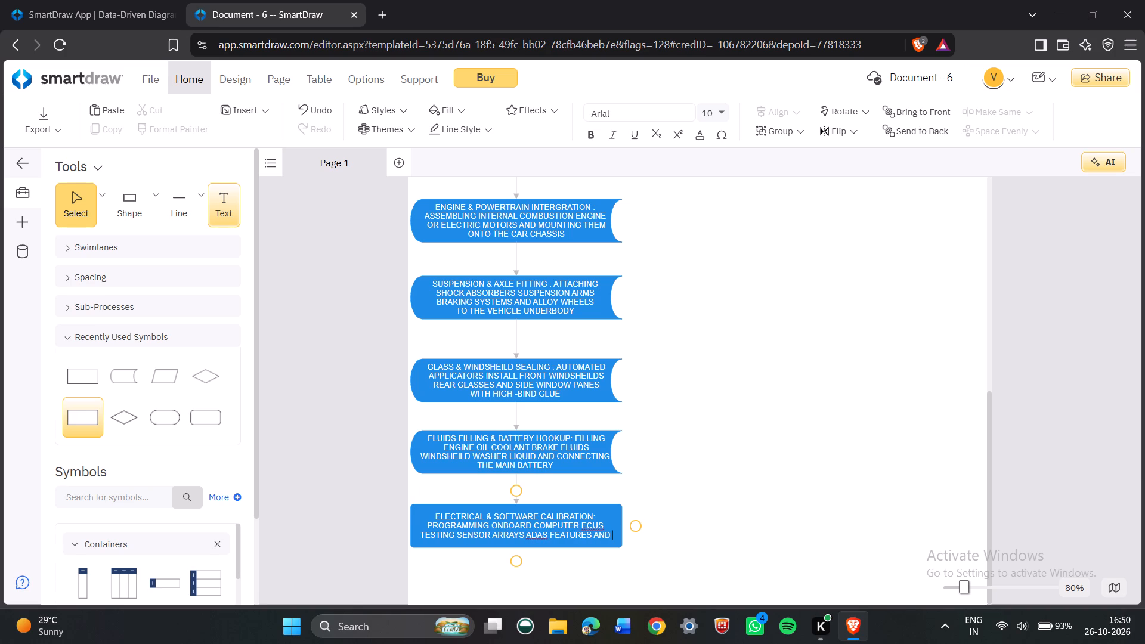
Finish the Electrical & Software Calibration label with "DIAGNOSTIC CHECKS".
key("d")
type("IA")
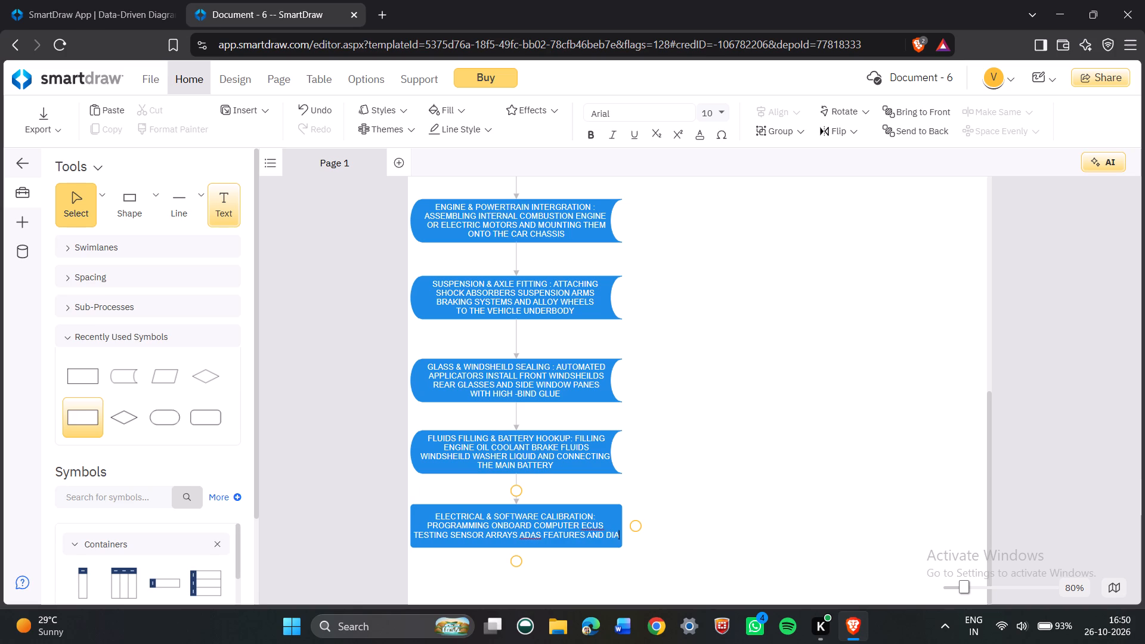
type("GNO")
type("STIV")
key("space")
key("BackSpace")
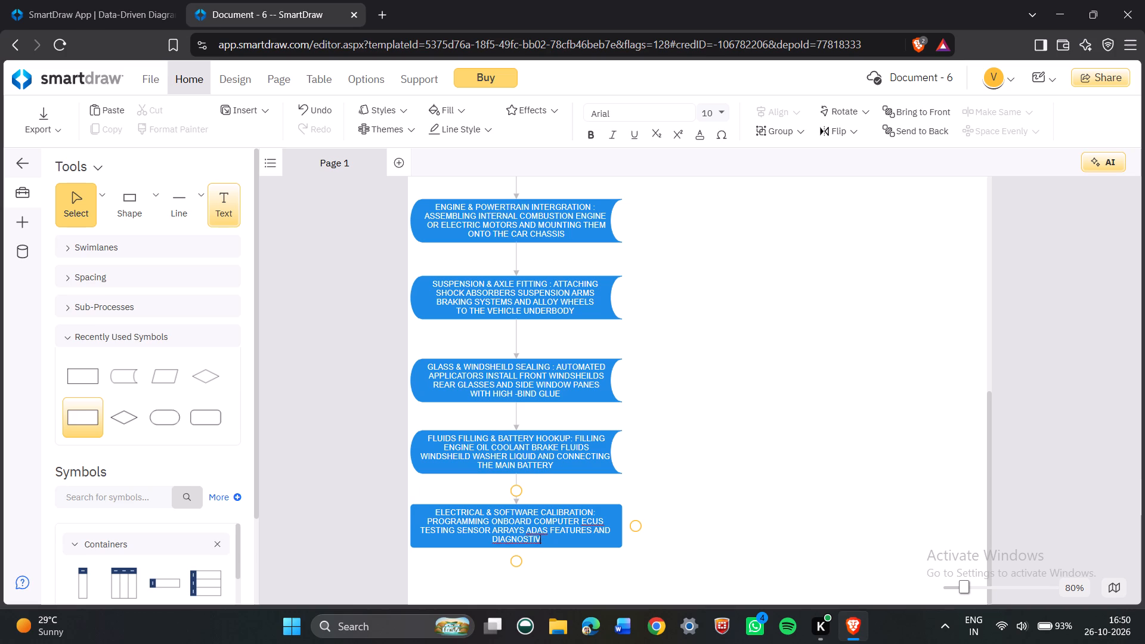
key("BackSpace")
type("C")
key("space")
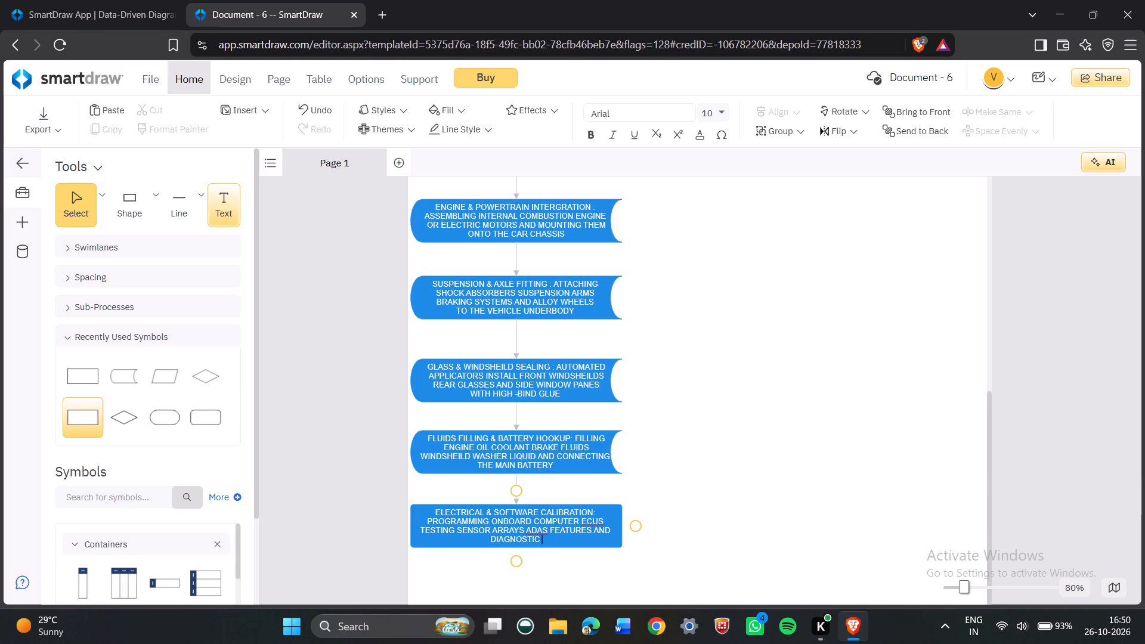
key("c")
type("HECKS")
key("space")
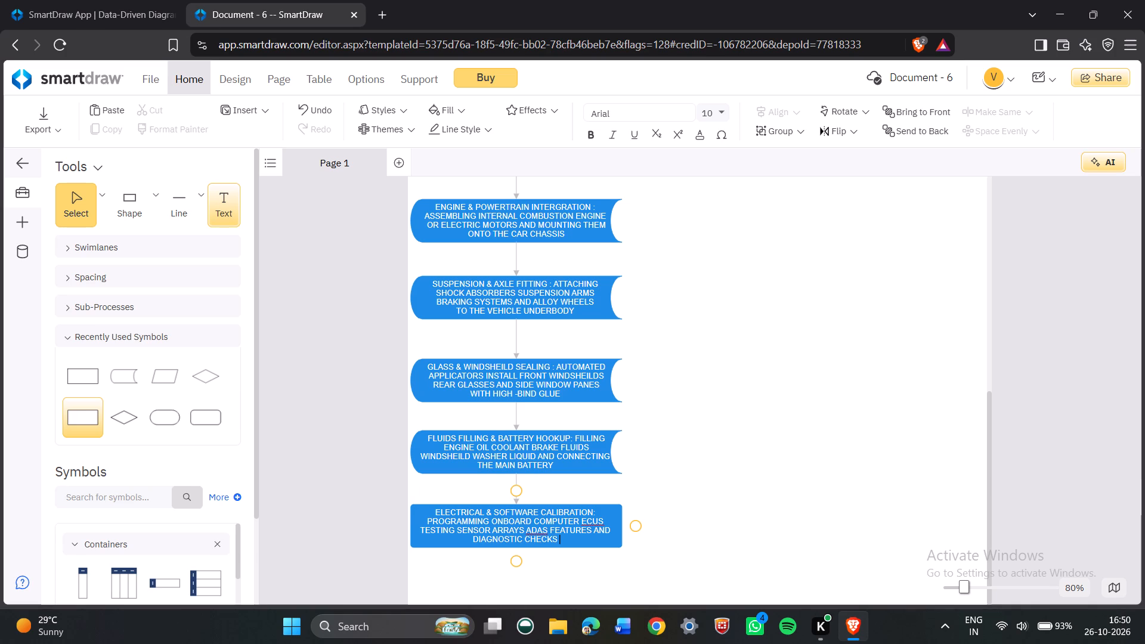
left_click(676, 417)
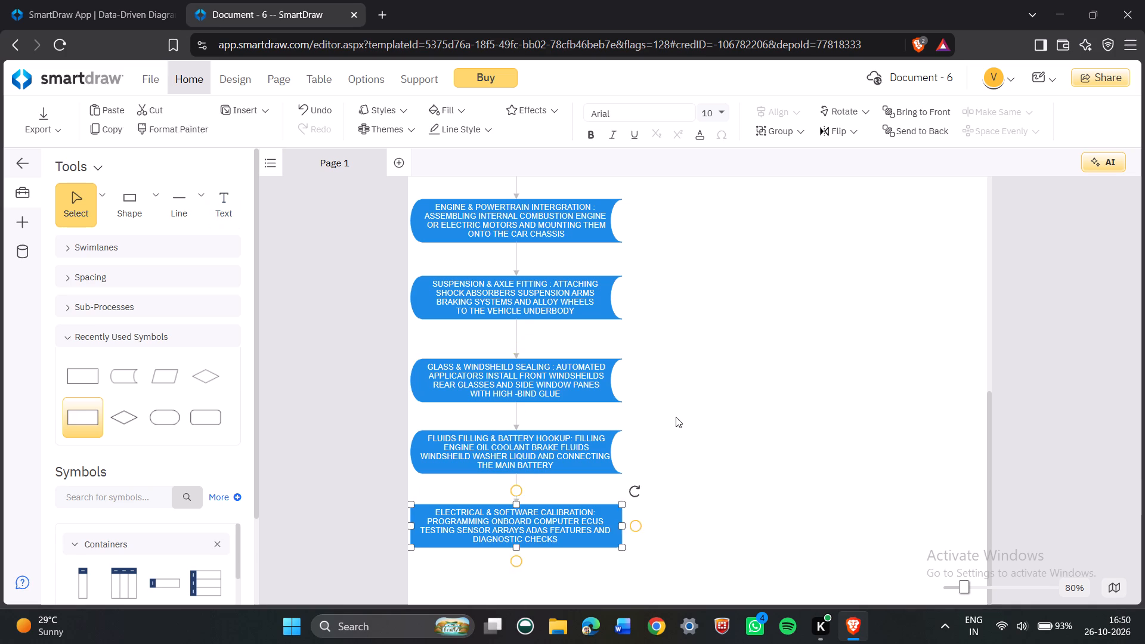
Draw a short vertical connector arrow downward from the bottom of the Electrical & Software Calibration rectangle.
scroll(676, 420, "down", 3)
double_click(180, 215)
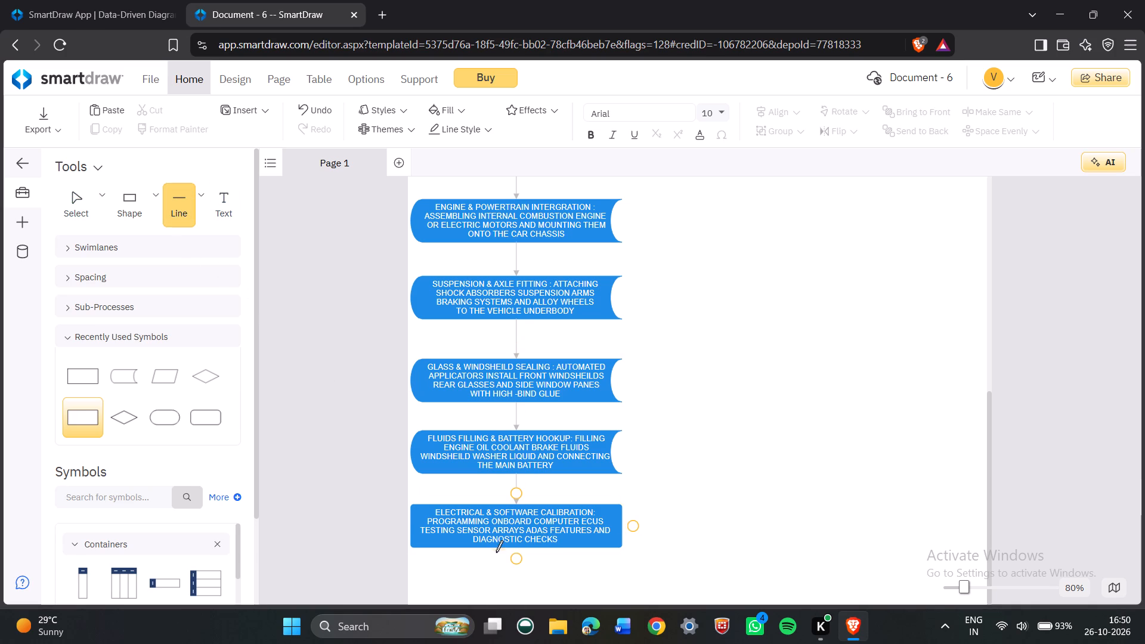
left_click_drag(517, 546, 516, 578)
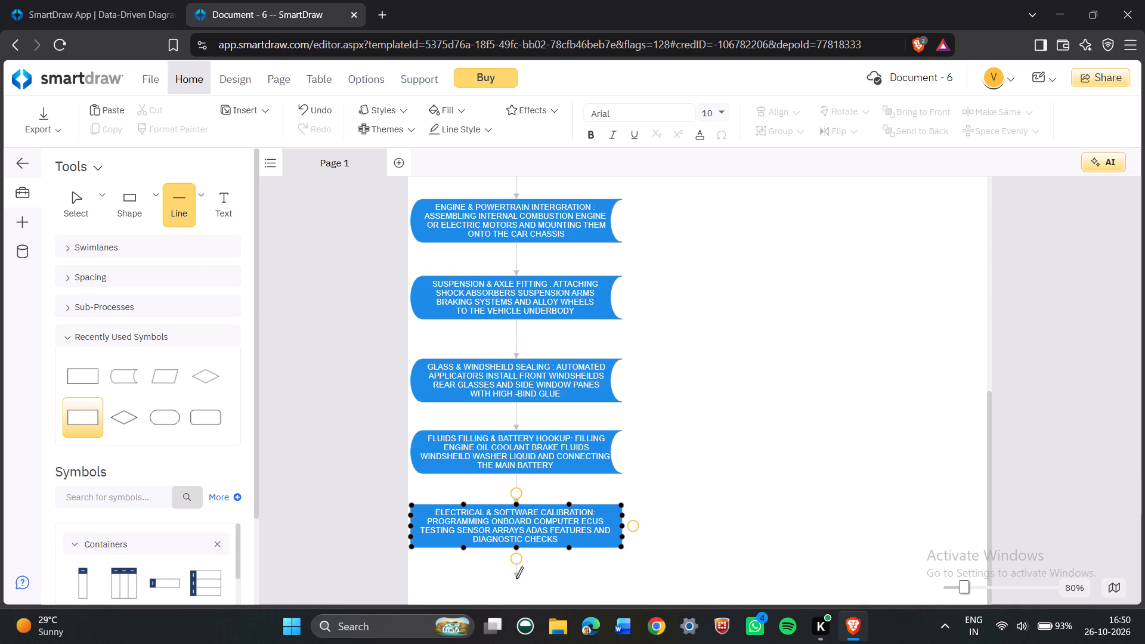
left_click_drag(516, 578, 515, 576)
left_click(503, 581)
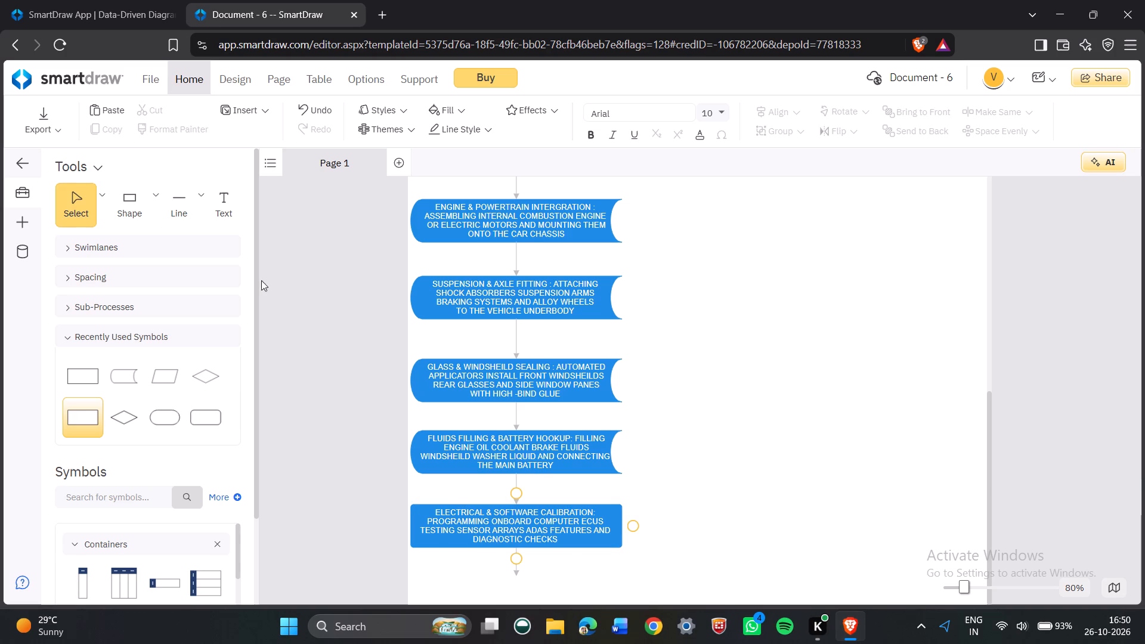
Add a rectangle at the end of the new arrow and widen it on both sides to match the rectangle above.
left_click_drag(139, 201, 515, 590)
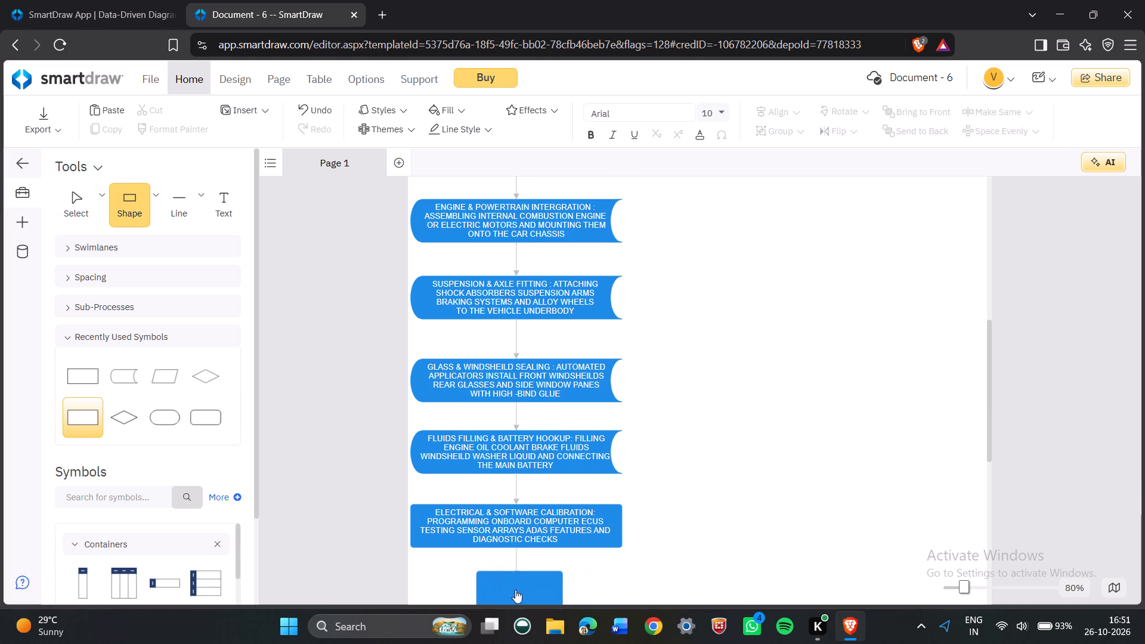
left_click_drag(515, 590, 513, 595)
scroll(513, 595, "down", 2)
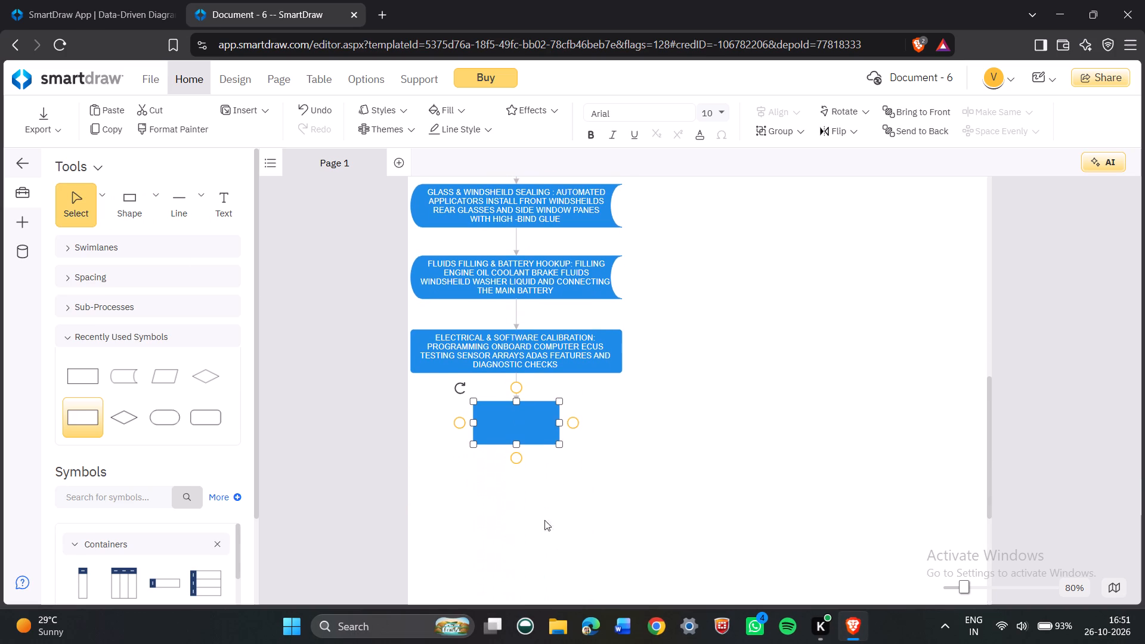
left_click_drag(558, 425, 621, 432)
left_click_drag(473, 425, 423, 439)
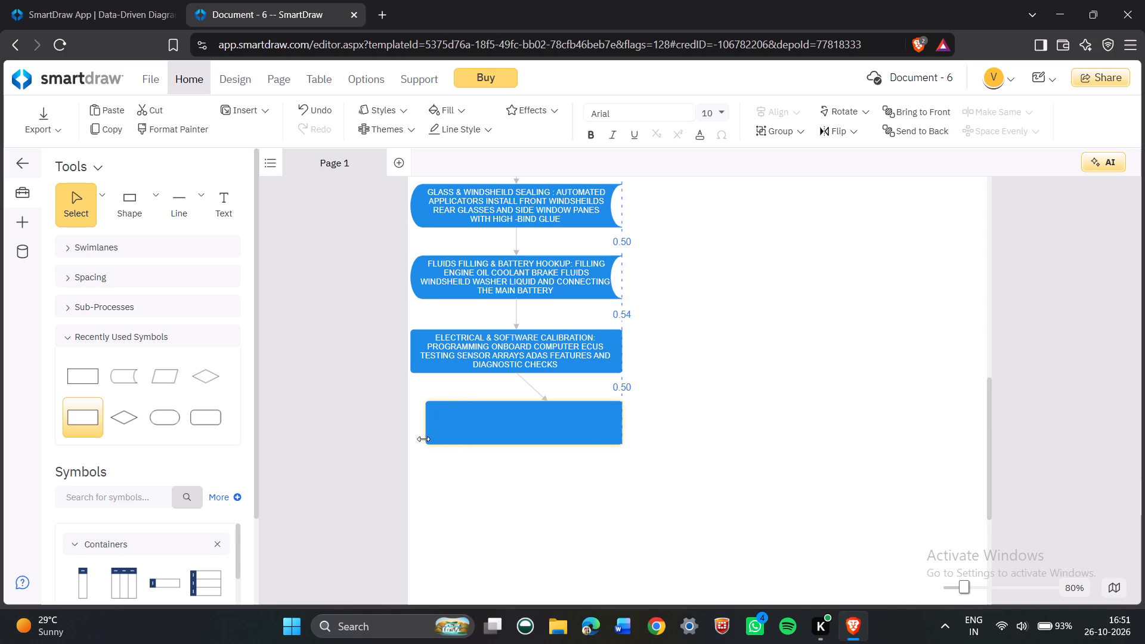
left_click_drag(423, 439, 410, 444)
Label the new empty rectangle below Electrical & Software Calibration with the heading "WHEEL ALIGMENT & DYNAMIC TESTING".
left_click(218, 191)
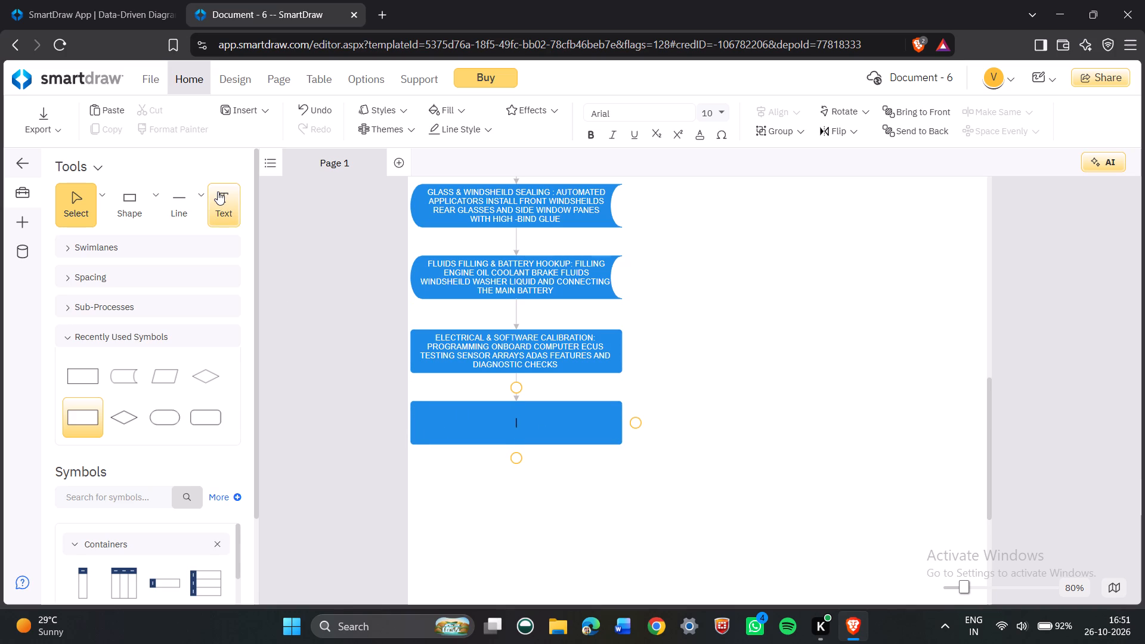
type("WHEEL")
key("space")
key("a")
type("LIGMENT")
key("space")
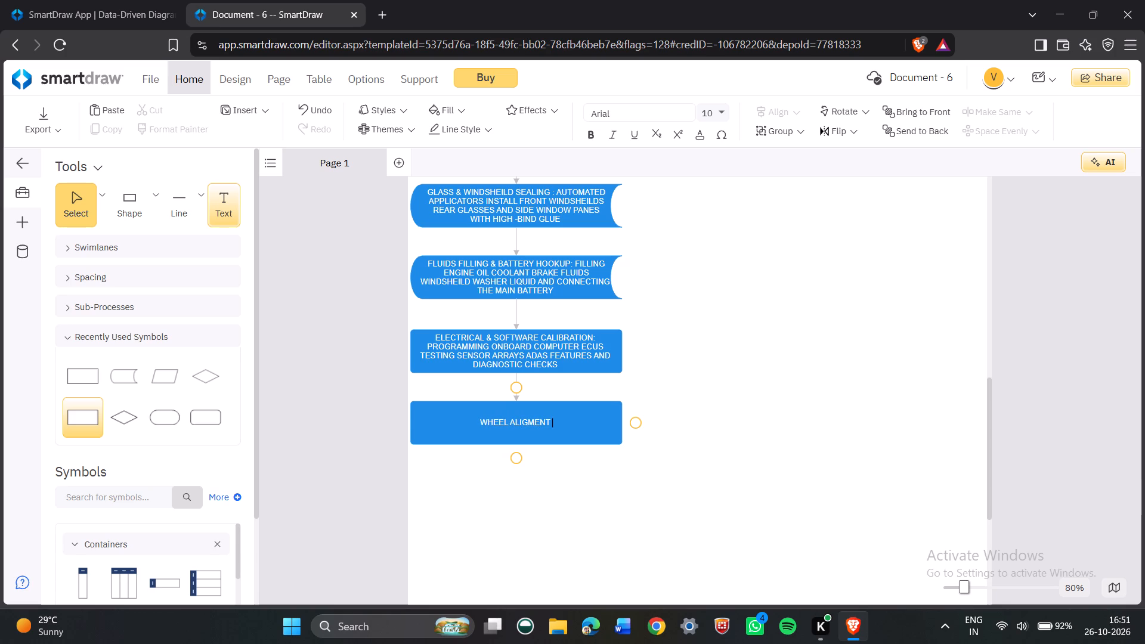
key("shift+asterisk")
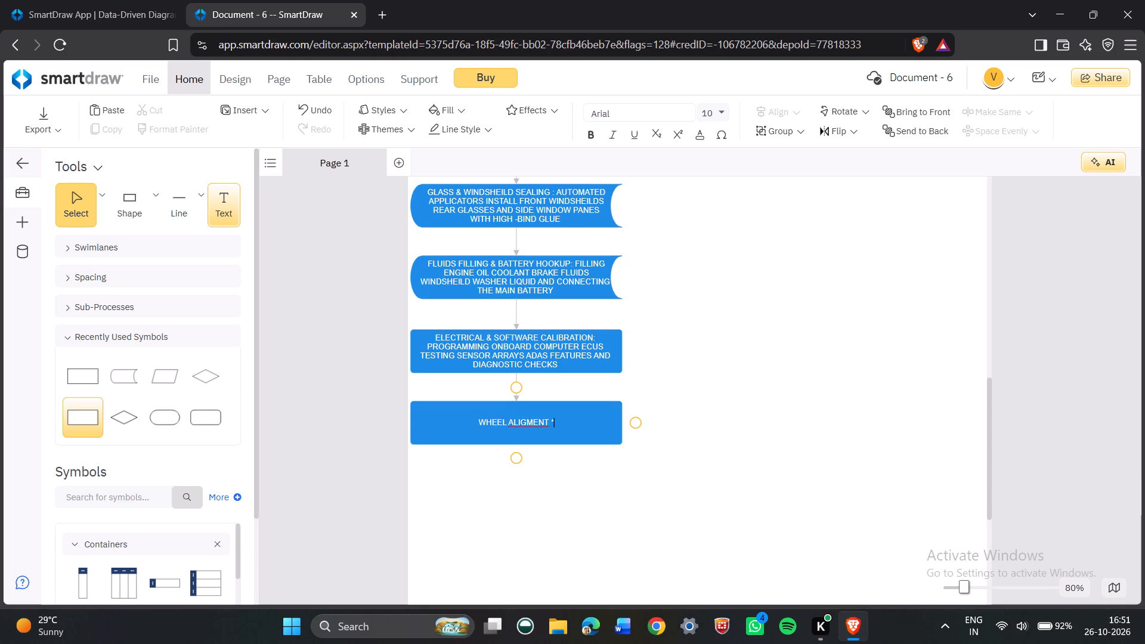
key("shift+BackSpace")
type("& DYNAMIC")
key("space")
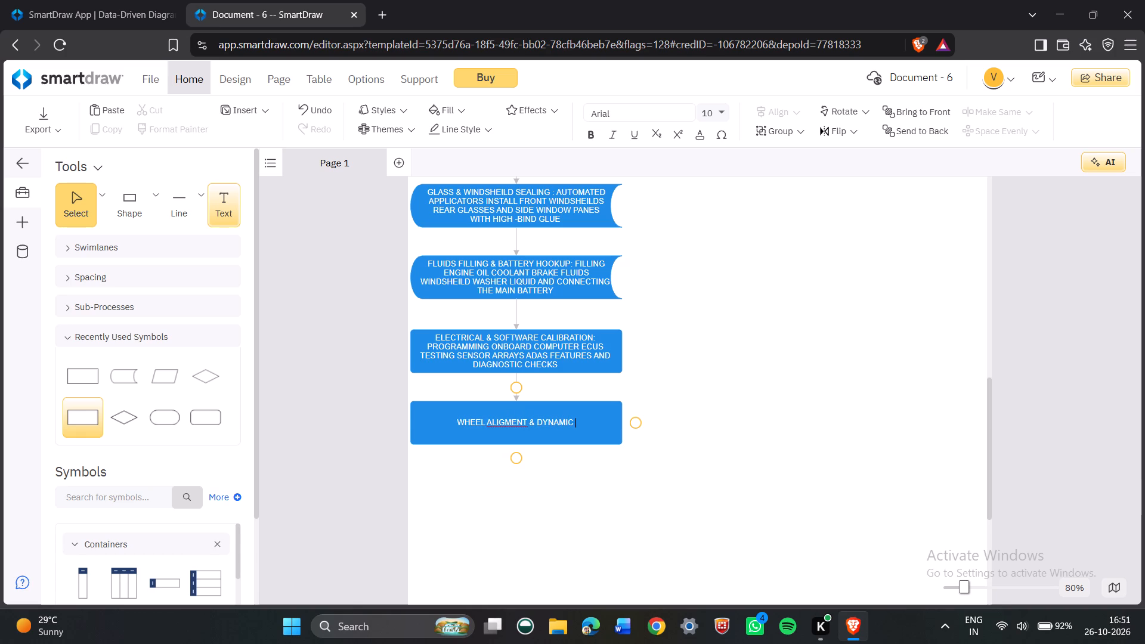
type("TESTING")
key("space")
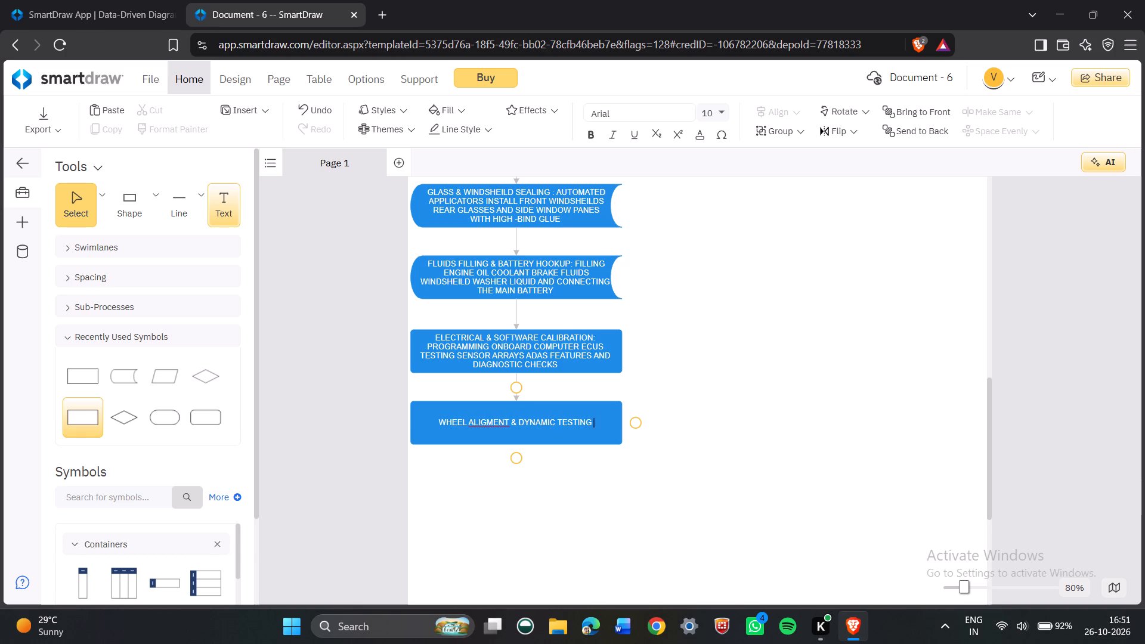
Continue the Wheel Aligment & Dynamic Testing label with ": VEHICLES UNDERGO DYNAMOMETER".
type(": VEHICLE")
key("space")
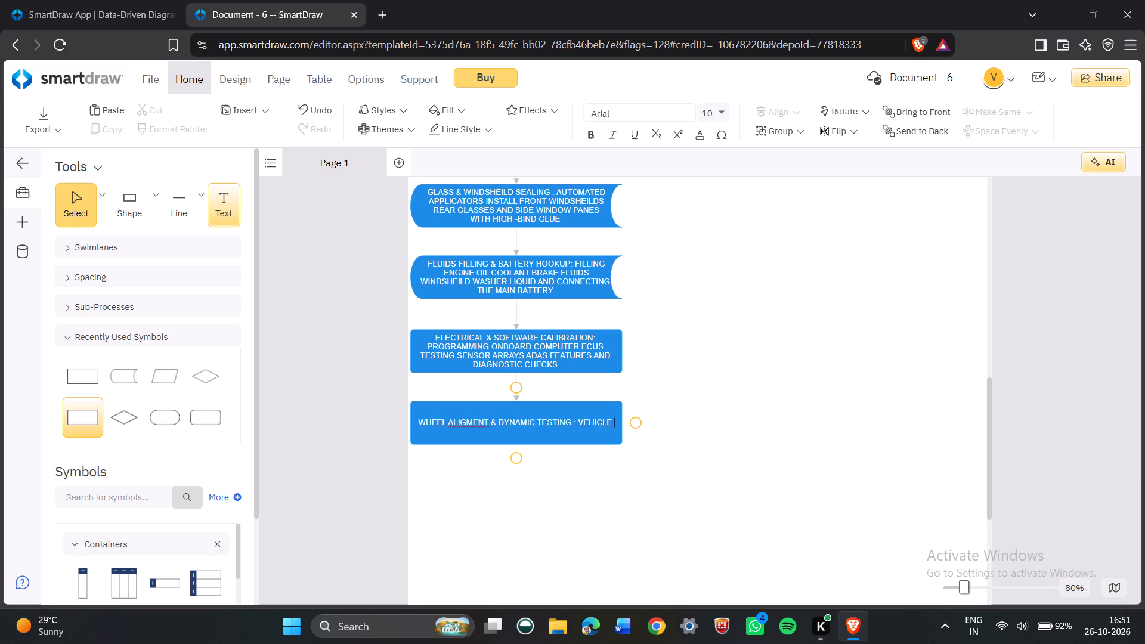
key("BackSpace")
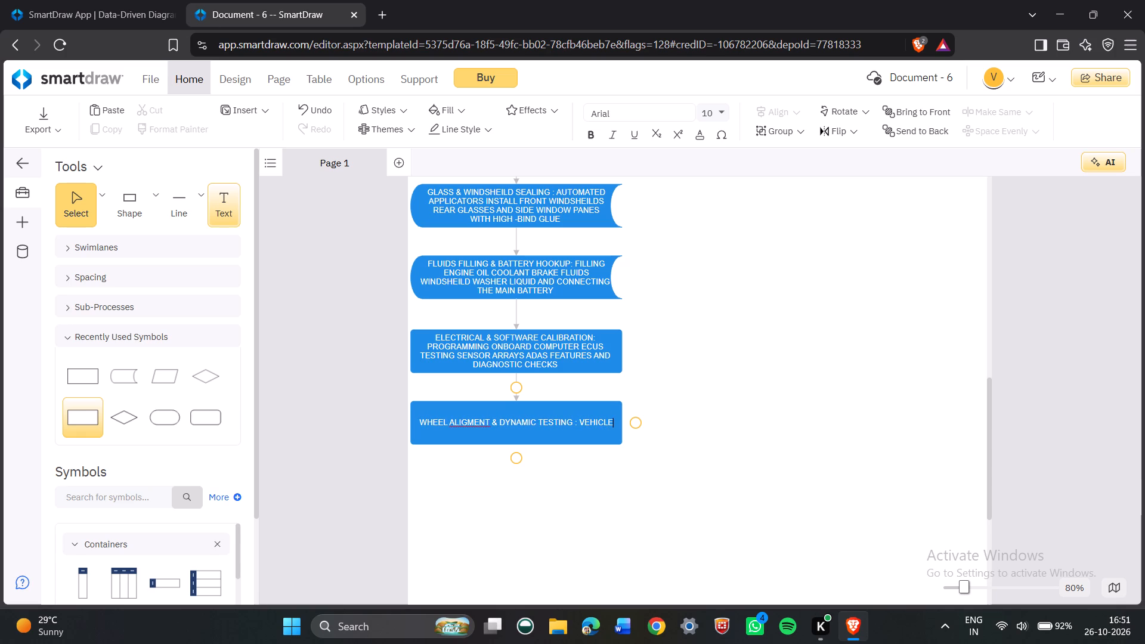
type("S")
key("space")
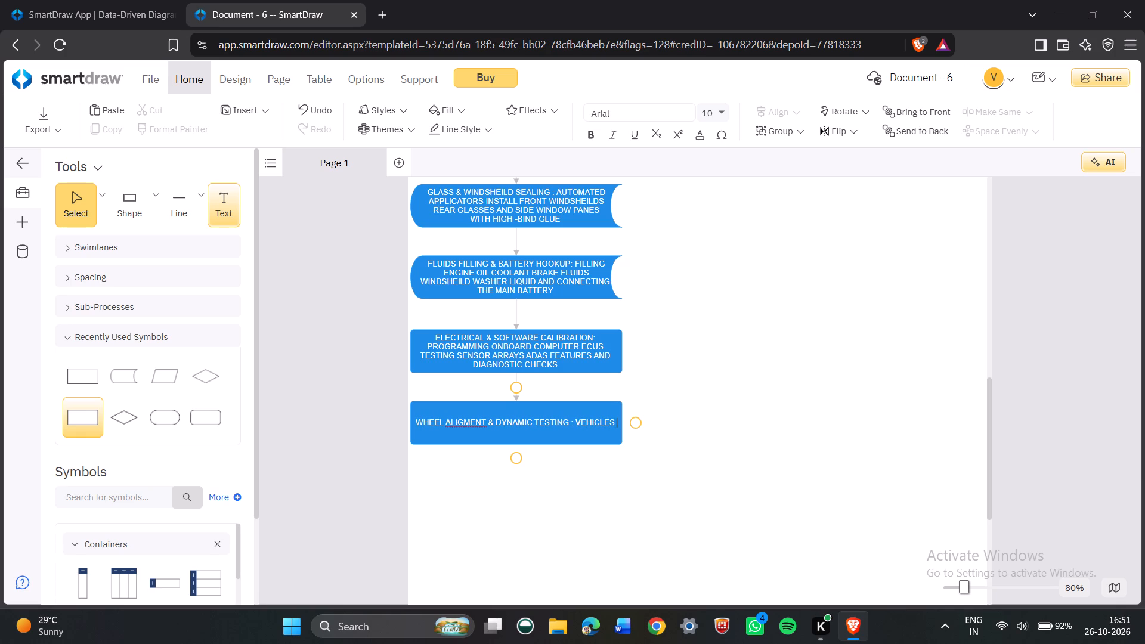
type("UNDER")
type("GO")
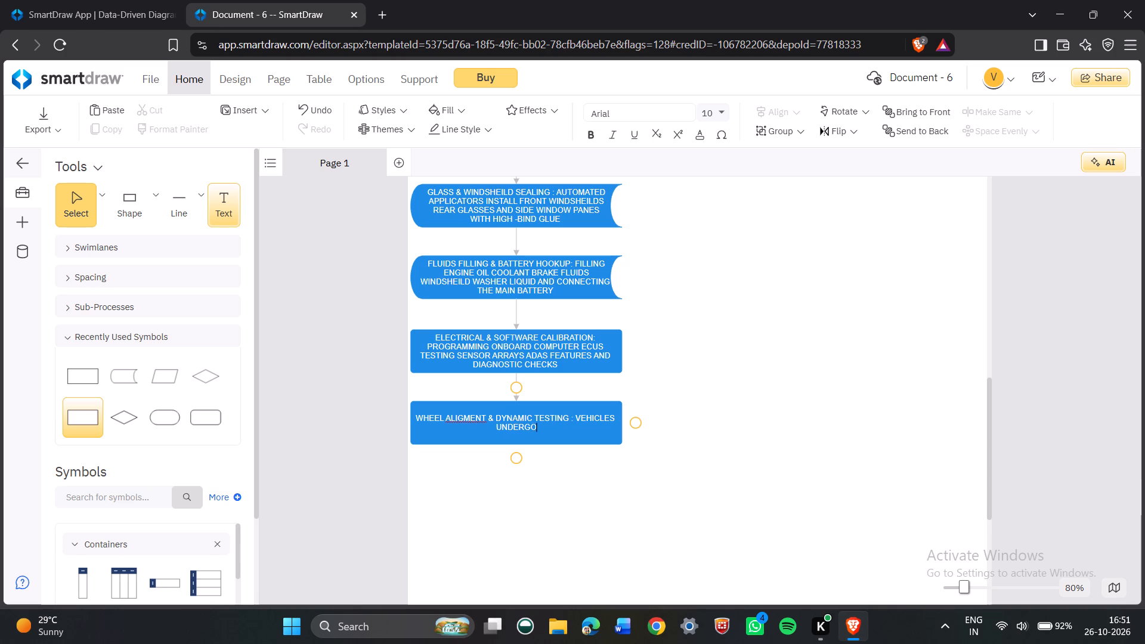
key("space")
key("d")
type("YN")
type("AMOME")
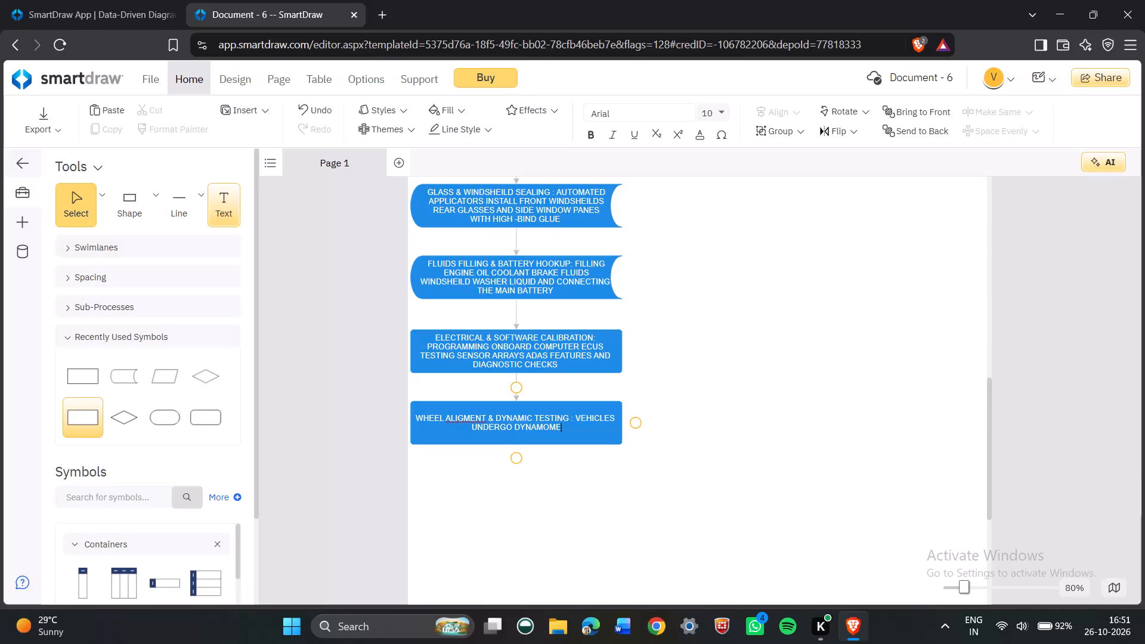
type("TER")
key("space")
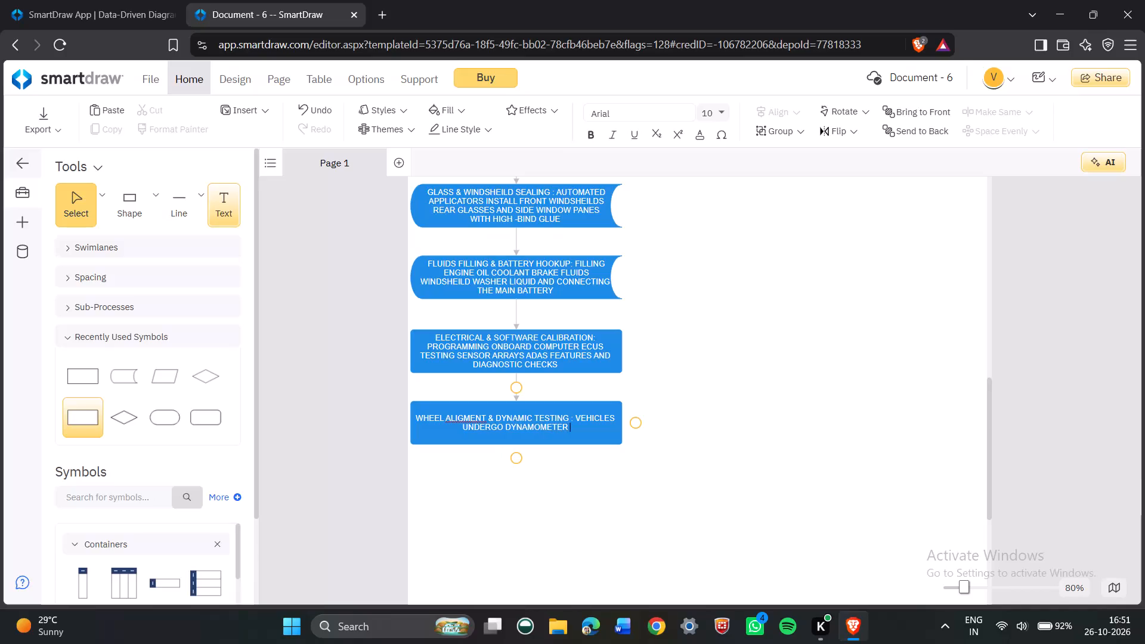
Continue the Wheel Aligment & Dynamic Testing label with "ROLLING ROAD TESTS SPEED SIMULATIONS".
type("ROLL")
key("o")
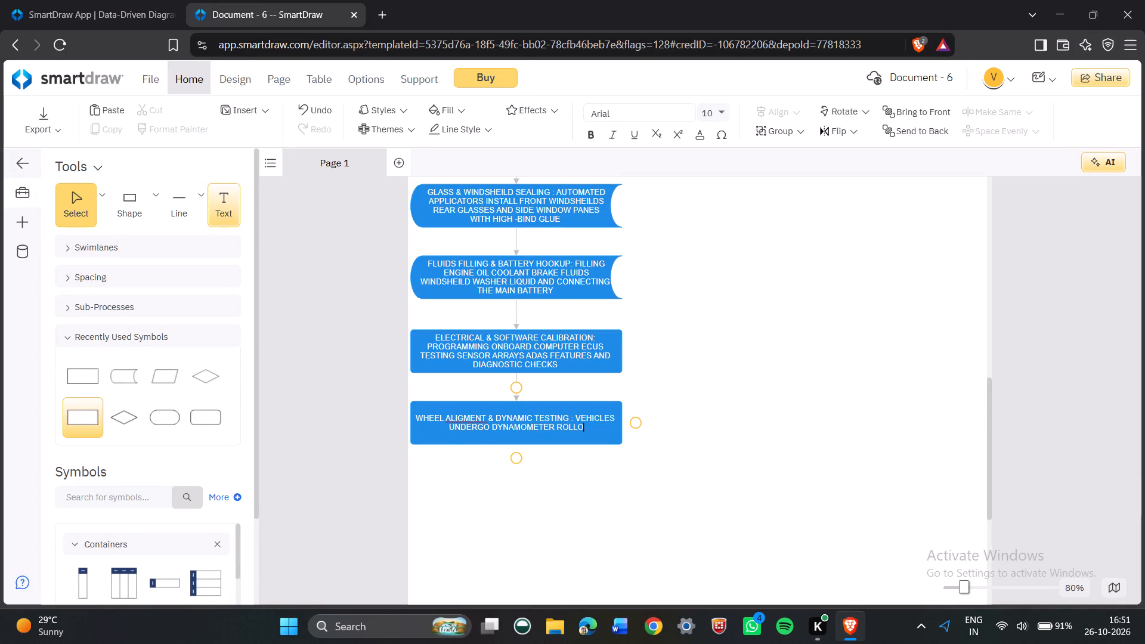
key("BackSpace")
type("ING O")
key("BackSpace")
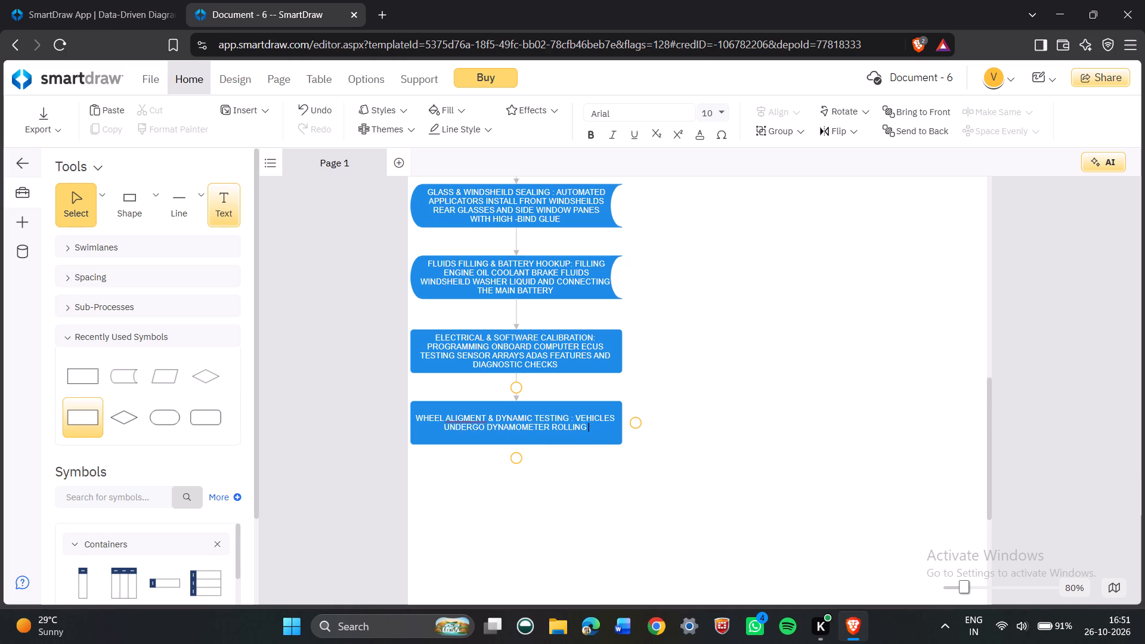
type("ROAD TESTS")
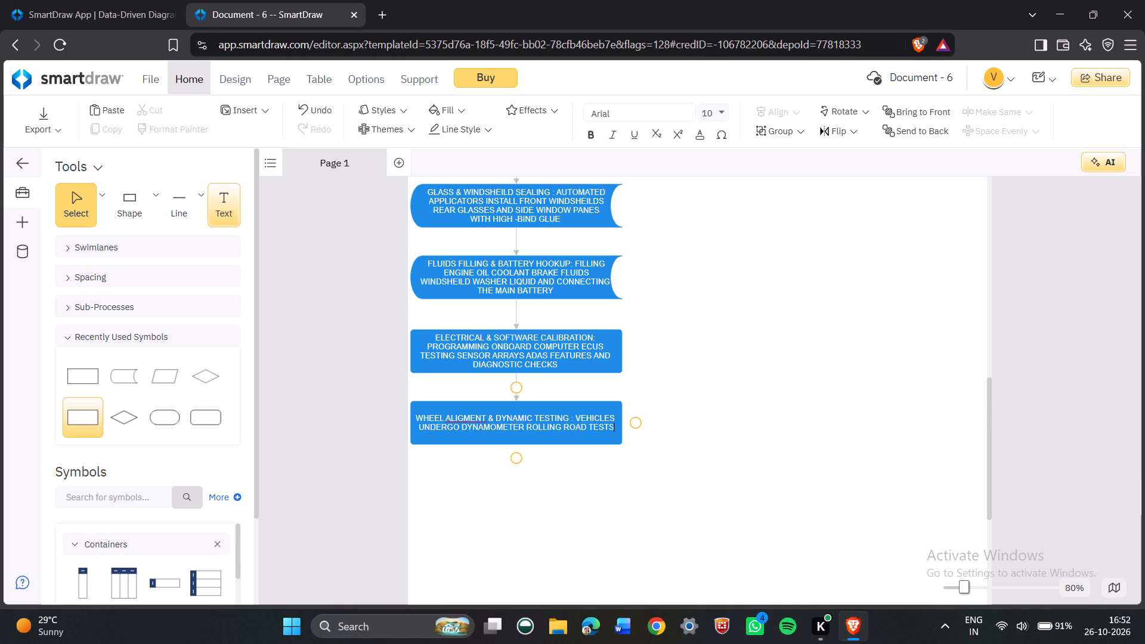
key("space")
type("SPEED")
key("space")
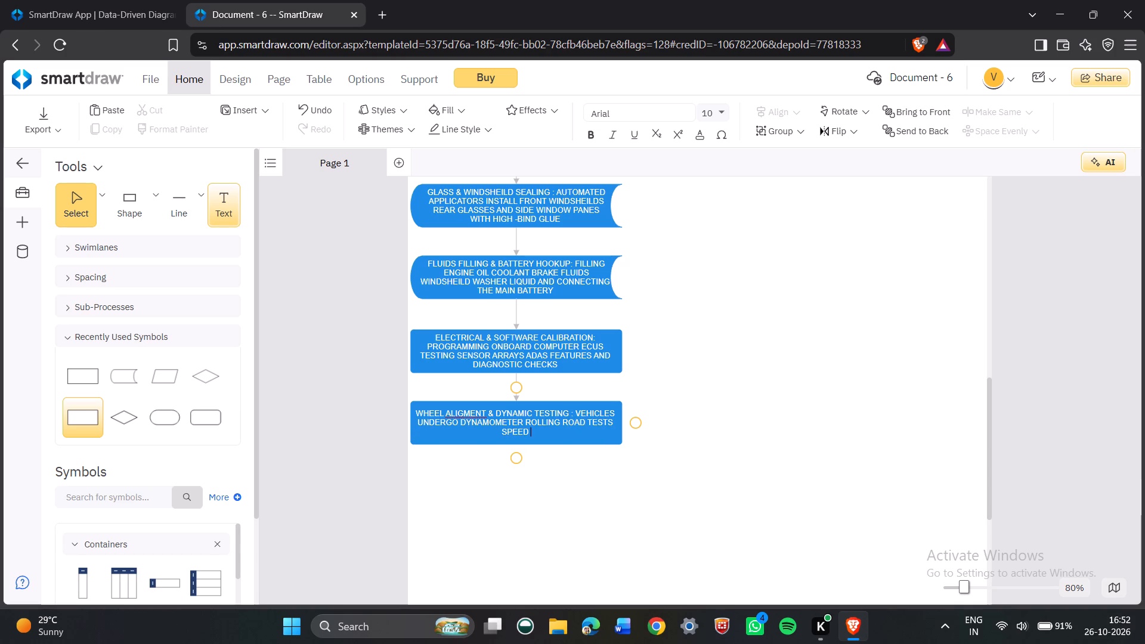
type("SIMULATION")
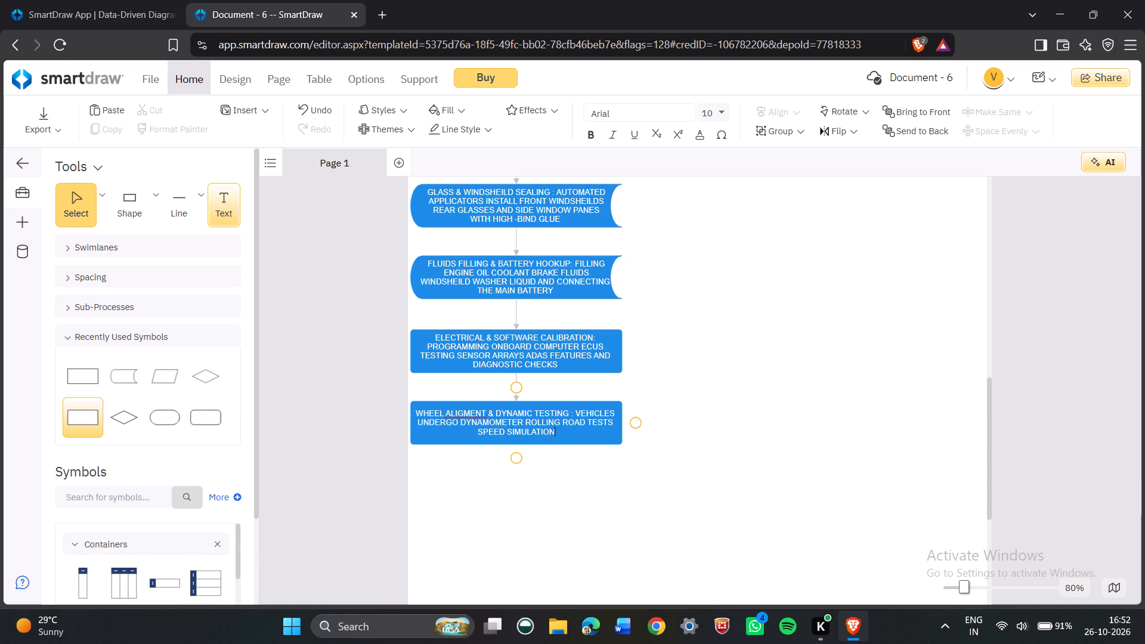
type("S")
key("space")
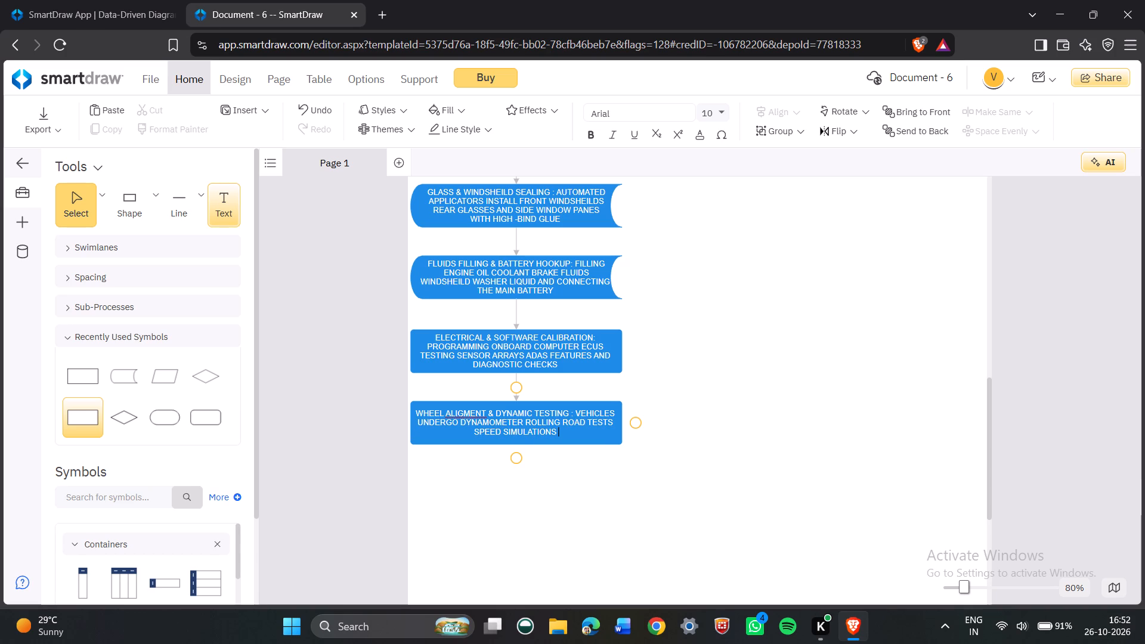
Finish the Wheel Aligment & Dynamic Testing label with "AND WHEEL ALIGNMENT TURING".
type("AND WHEEL")
key("space")
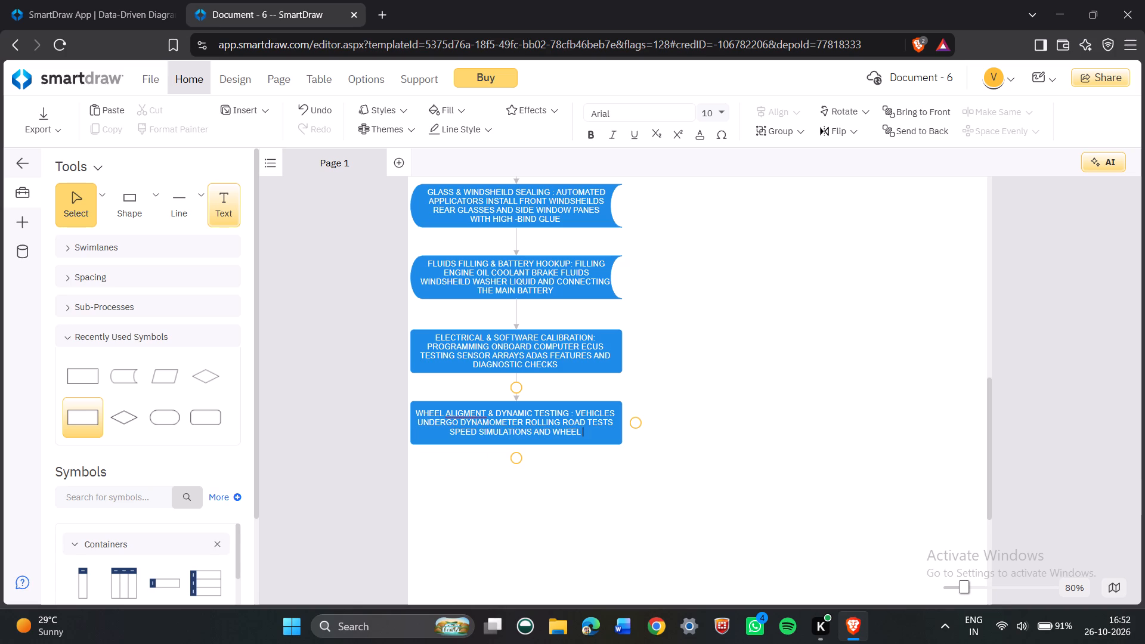
type("ALI")
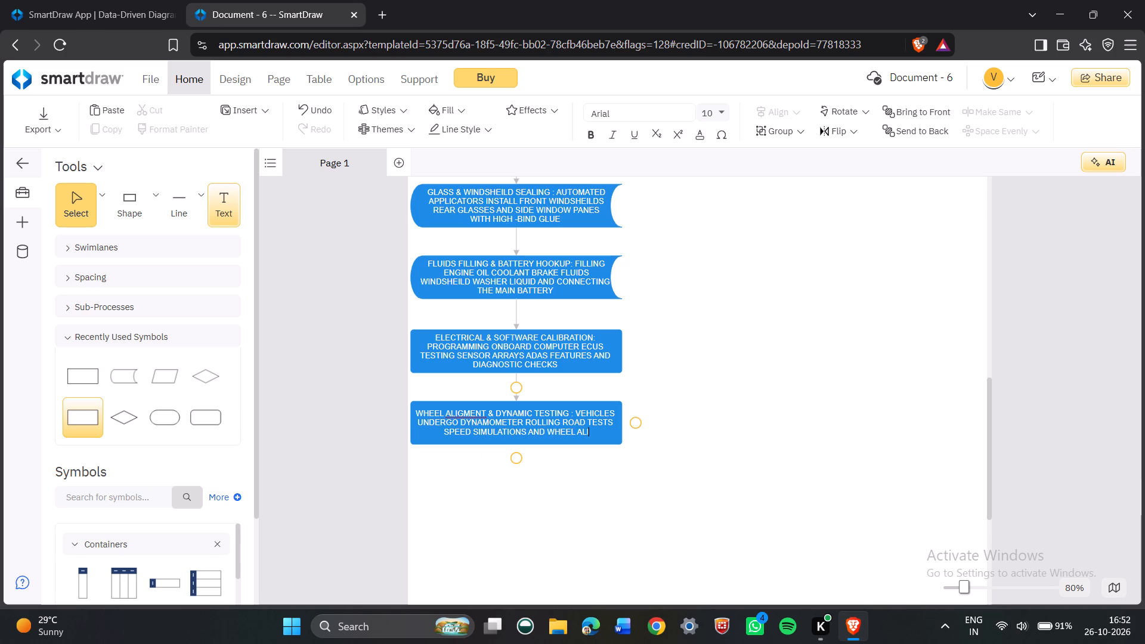
key("g")
type("NMENT TURING")
key("space")
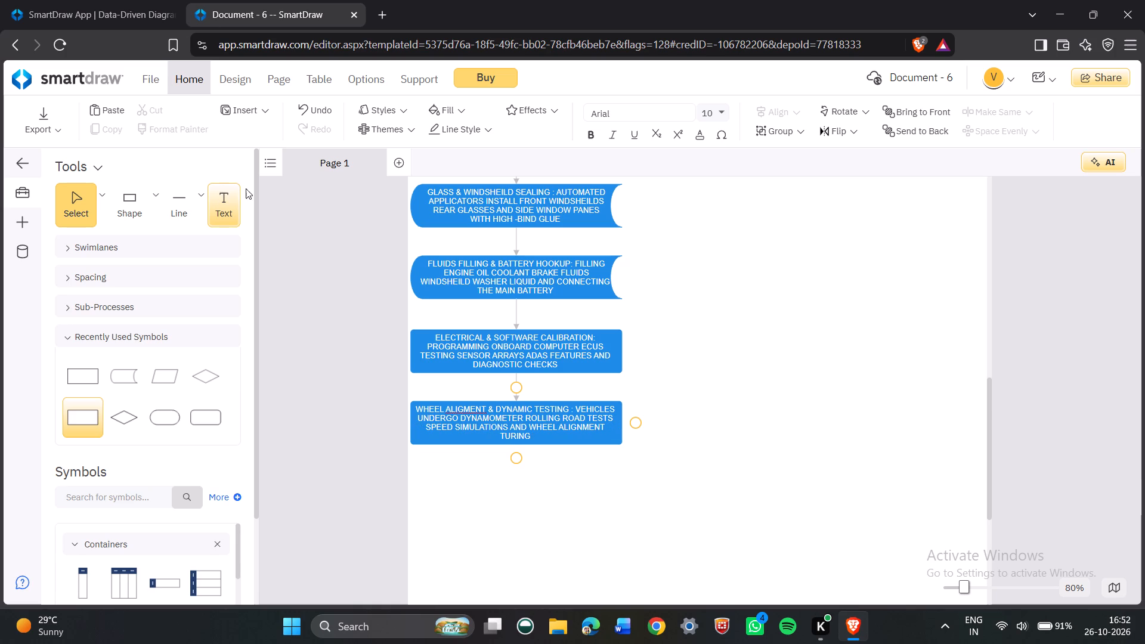
left_click(703, 515)
Draw a short vertical connector arrow downward from the bottom of the Wheel Aligment & Dynamic Testing rectangle.
scroll(639, 491, "down", 3)
left_click(174, 208)
left_click_drag(174, 208, 179, 209)
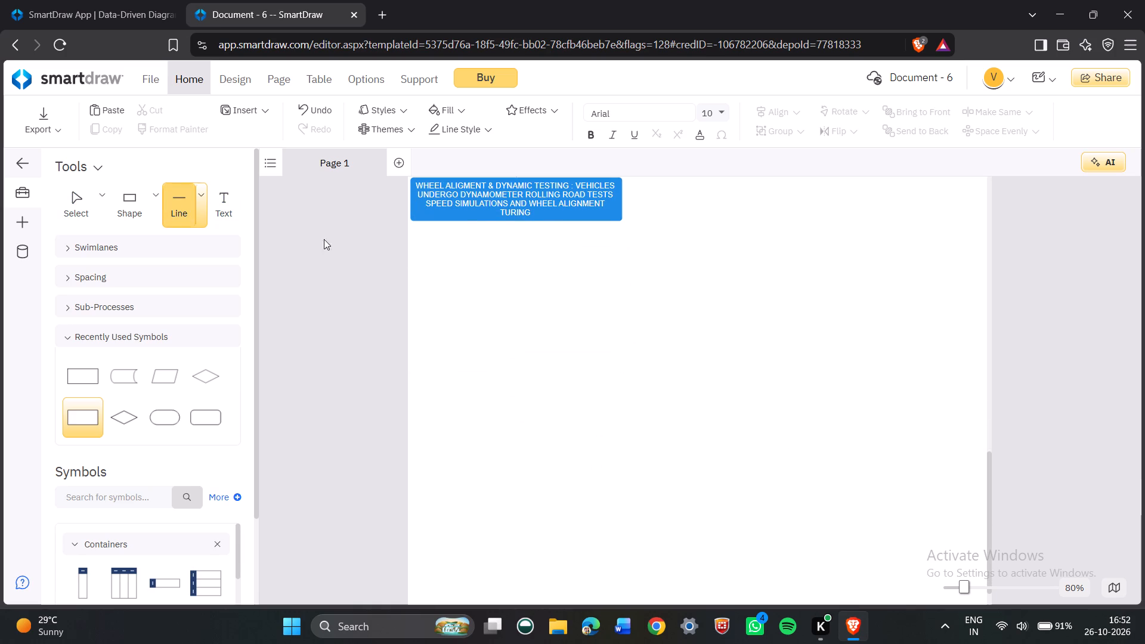
left_click_drag(515, 219, 515, 252)
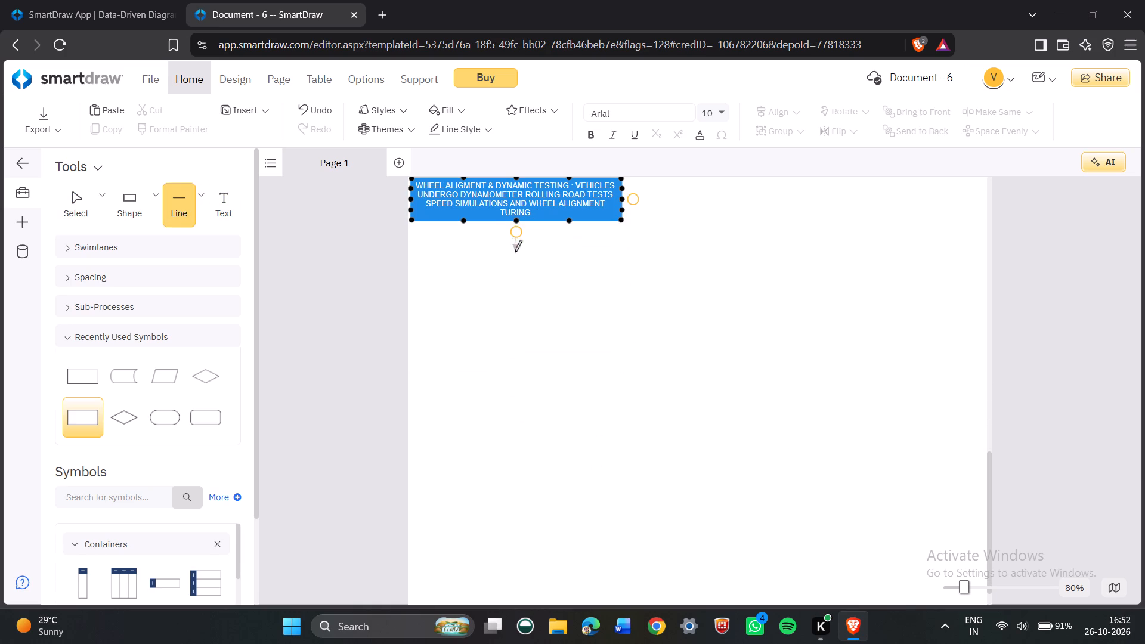
left_click_drag(515, 252, 516, 249)
left_click(512, 274)
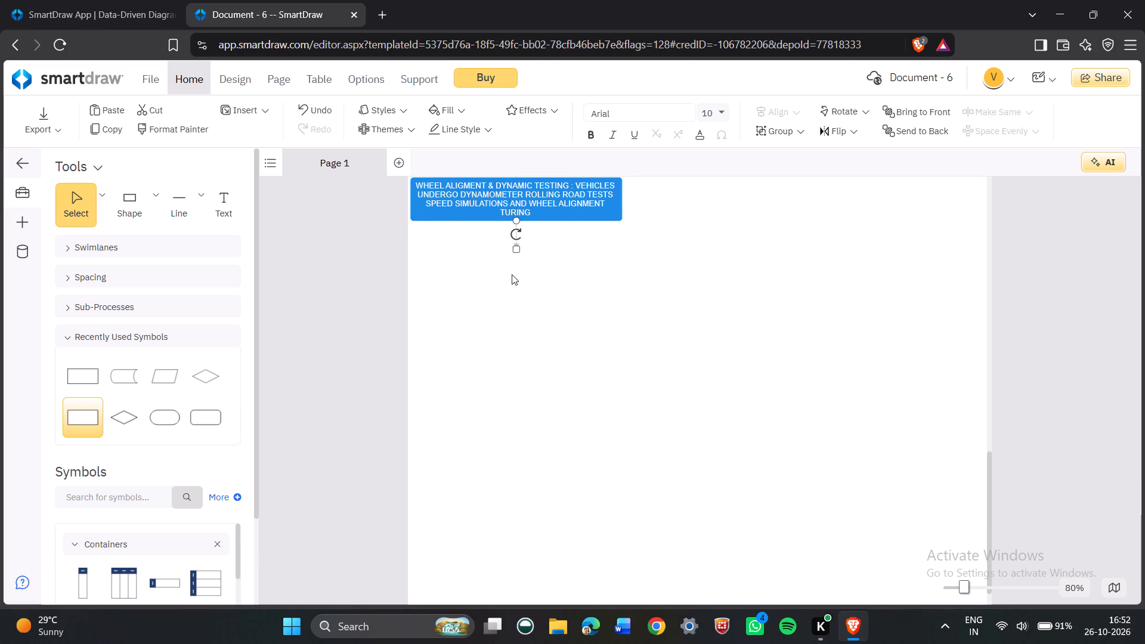
Add a rectangle at the end of the new arrow and widen it on both sides to match the rectangle above.
left_click_drag(137, 200, 516, 267)
left_click_drag(558, 274, 622, 279)
left_click_drag(475, 271, 417, 286)
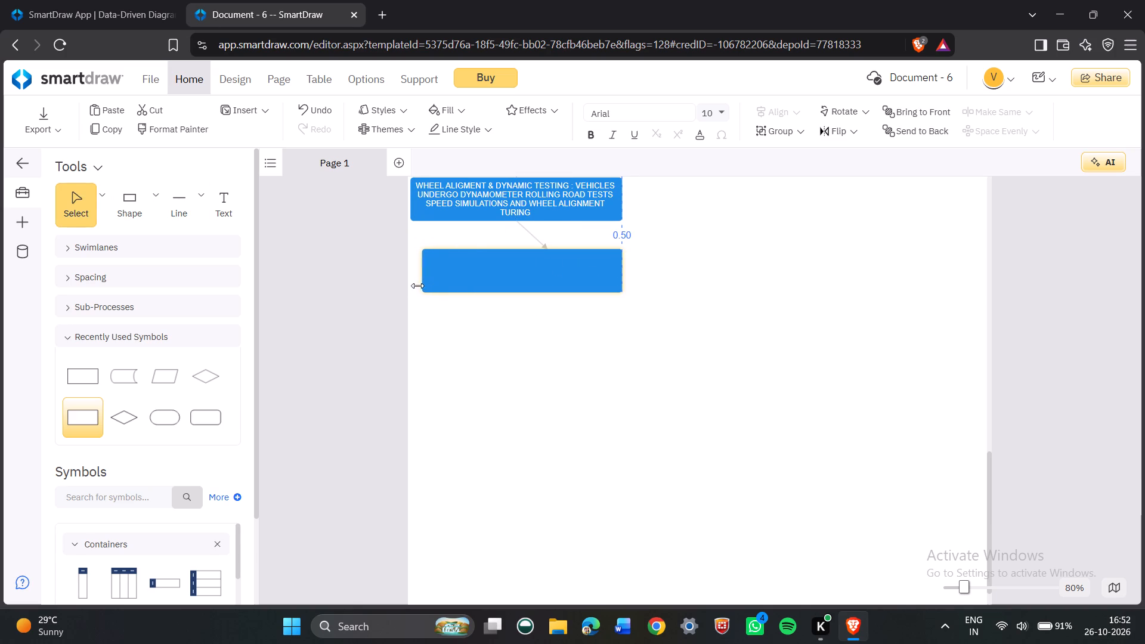
left_click_drag(417, 286, 409, 287)
Review the preceding flowchart stages above the new empty rectangle.
left_click(208, 208)
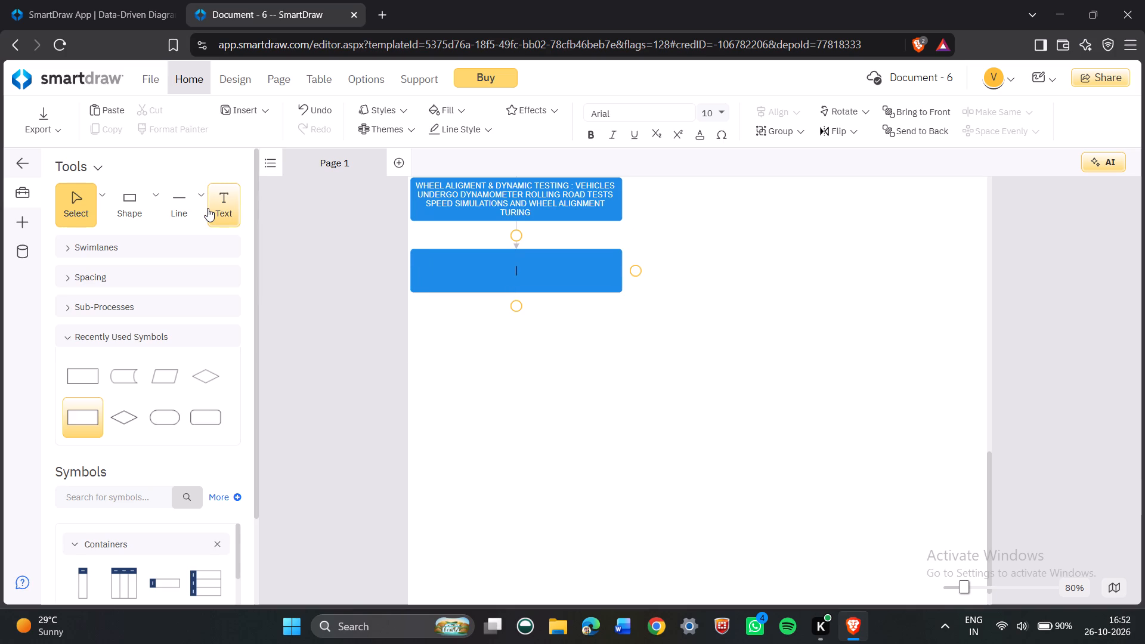
scroll(208, 208, "up", 3)
scroll(208, 208, "down", 1)
scroll(208, 208, "up", 3)
scroll(559, 410, "up", 6)
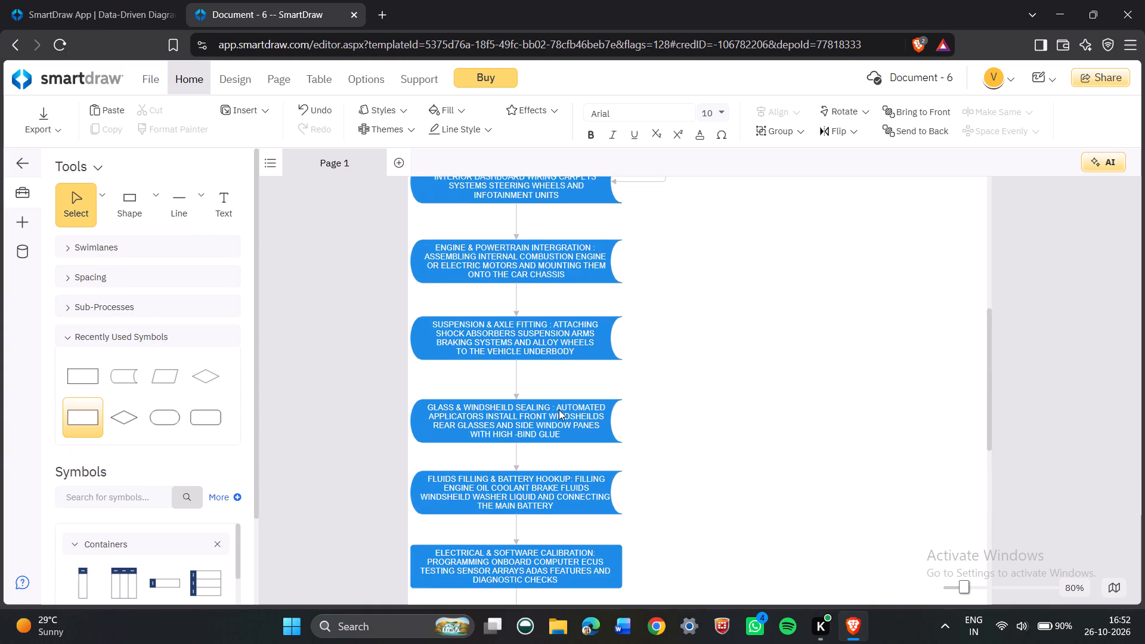
scroll(559, 410, "down", 2)
scroll(496, 407, "down", 2)
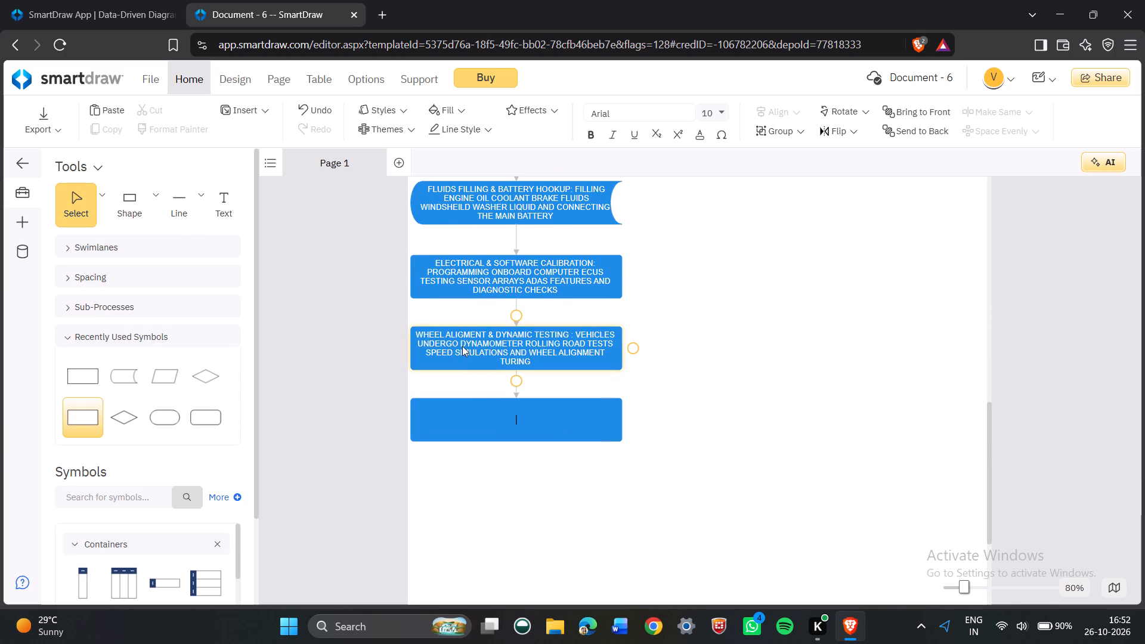
scroll(460, 314, "up", 1)
scroll(460, 314, "down", 2)
Start the label of the empty rectangle below Wheel Aligment & Dynamic Testing with "WATER LEAK & WEATHER TESTING :".
left_click(209, 201)
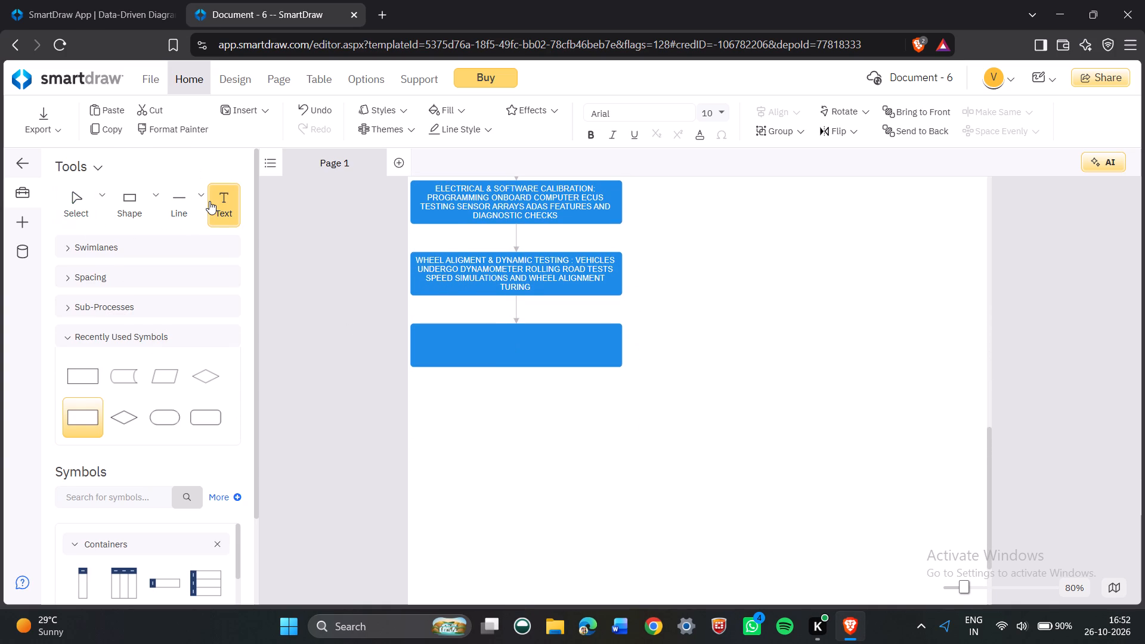
left_click(209, 201)
left_click(460, 352)
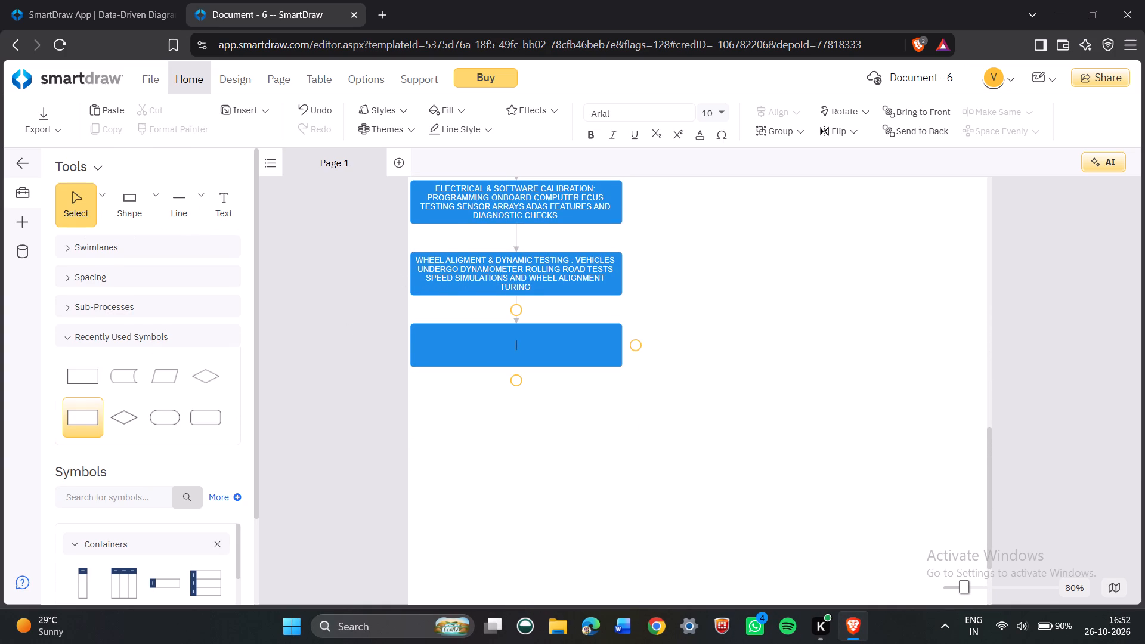
type("WATERPA")
key("BackSpace")
key("BackSpace")
key("space")
type("LEAK")
key("space")
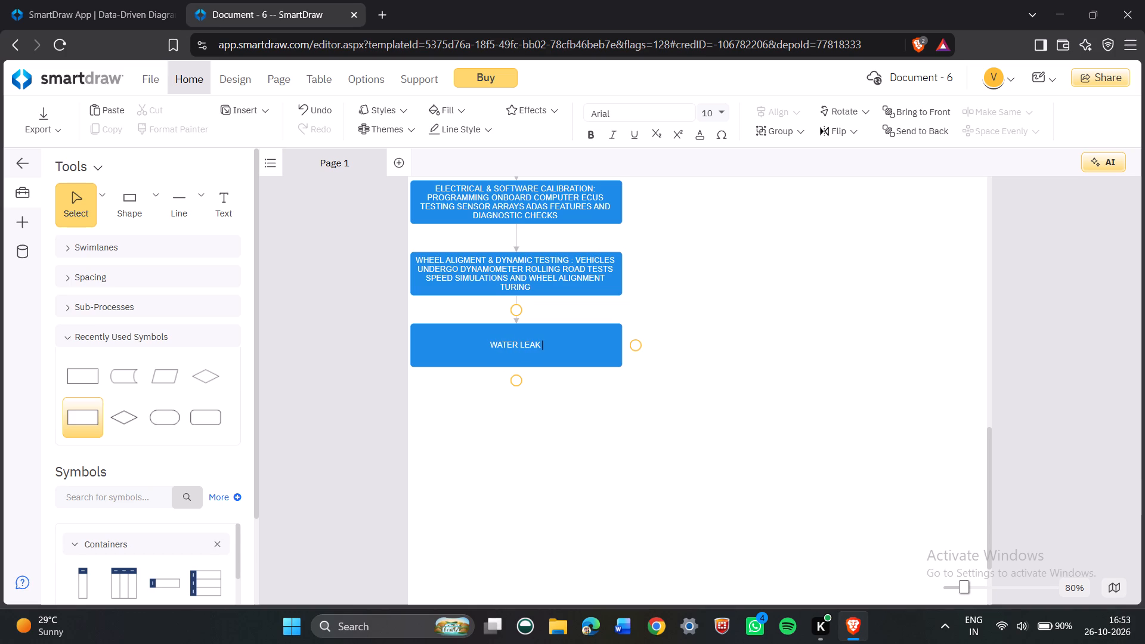
key("shift+asterisk")
key("shift+BackSpace")
type("& WA")
key("BackSpace")
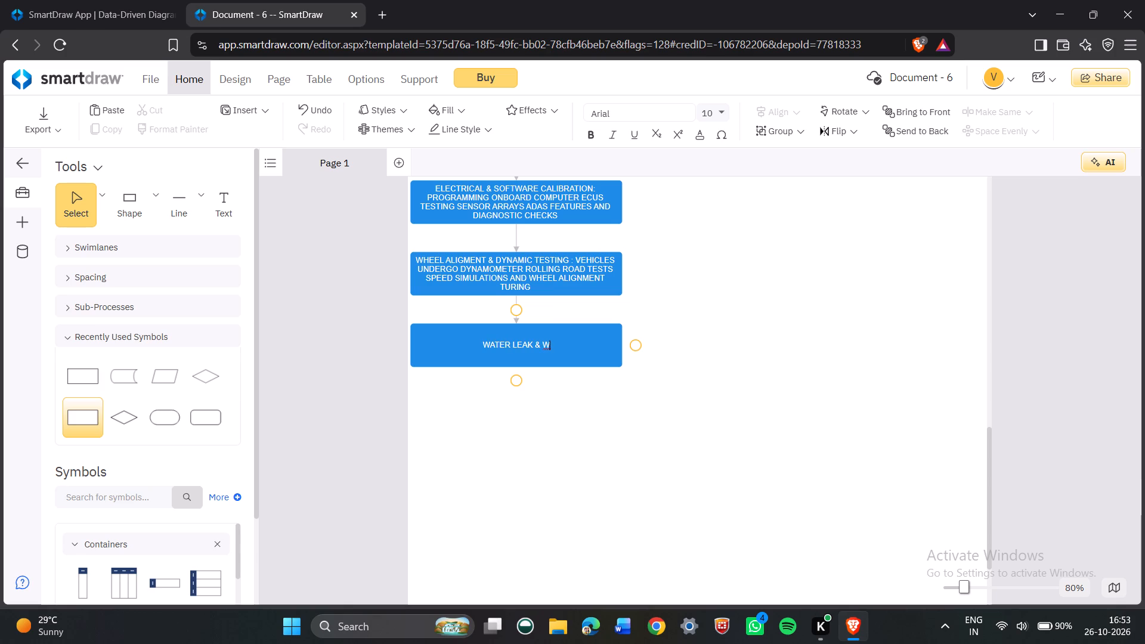
key("BackSpace")
type("WEATHER")
key("space")
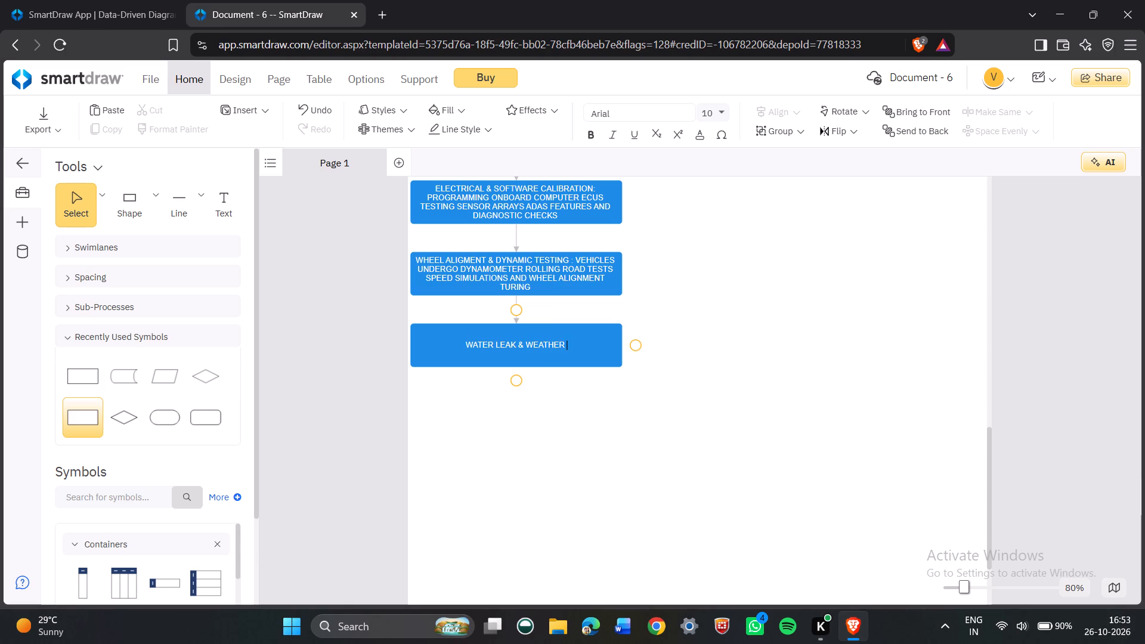
type("TESTIG")
key("BackSpace")
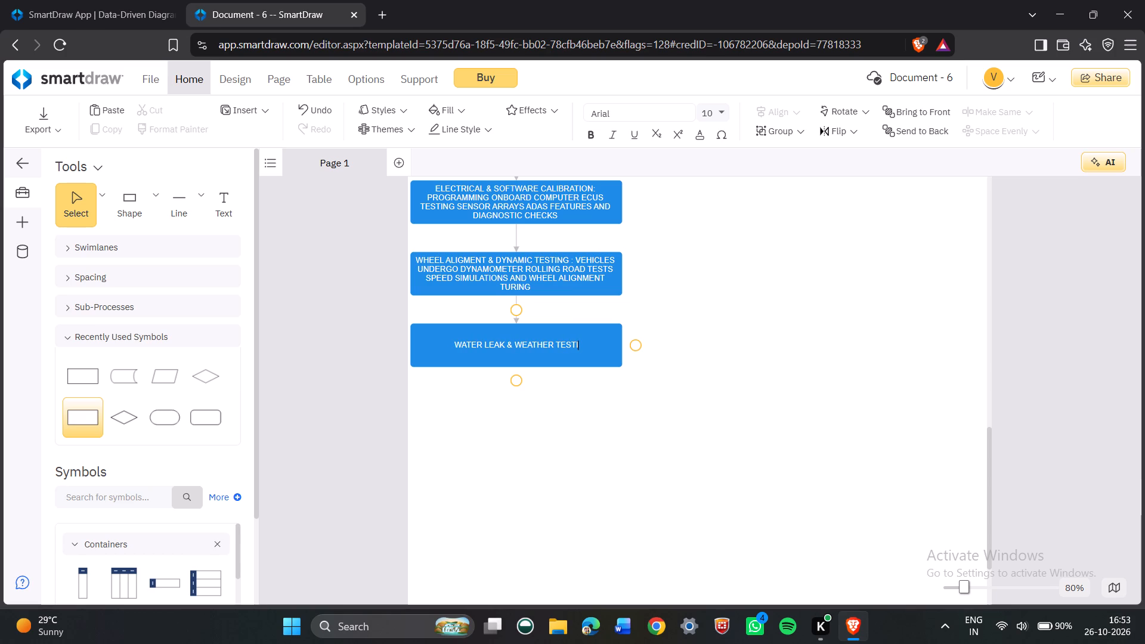
type("NG")
key("space")
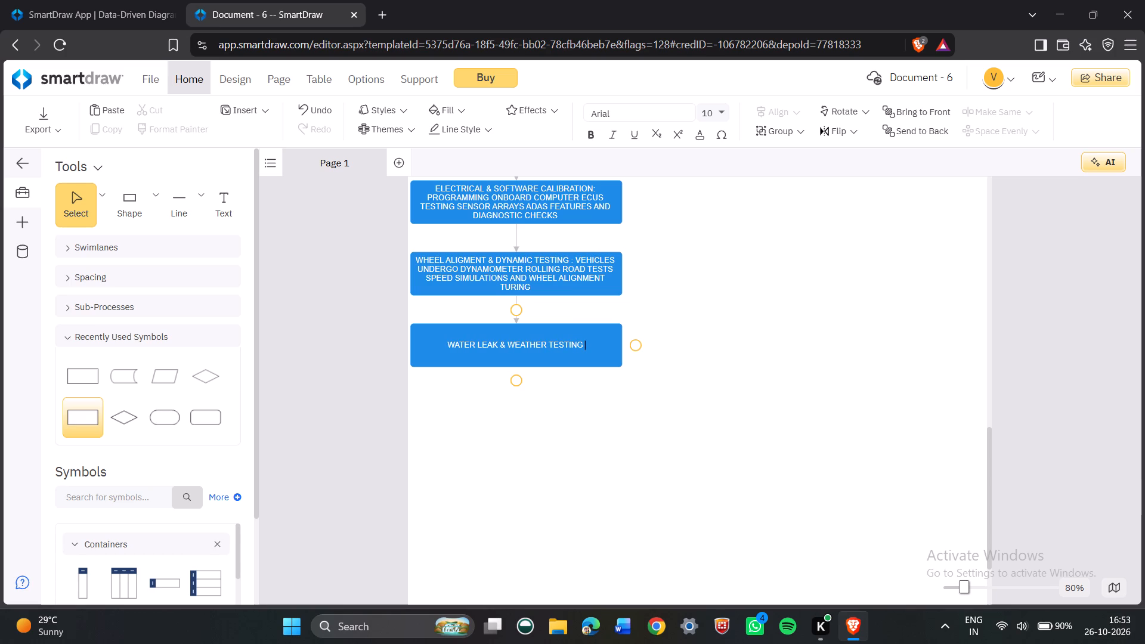
type(":")
key("space")
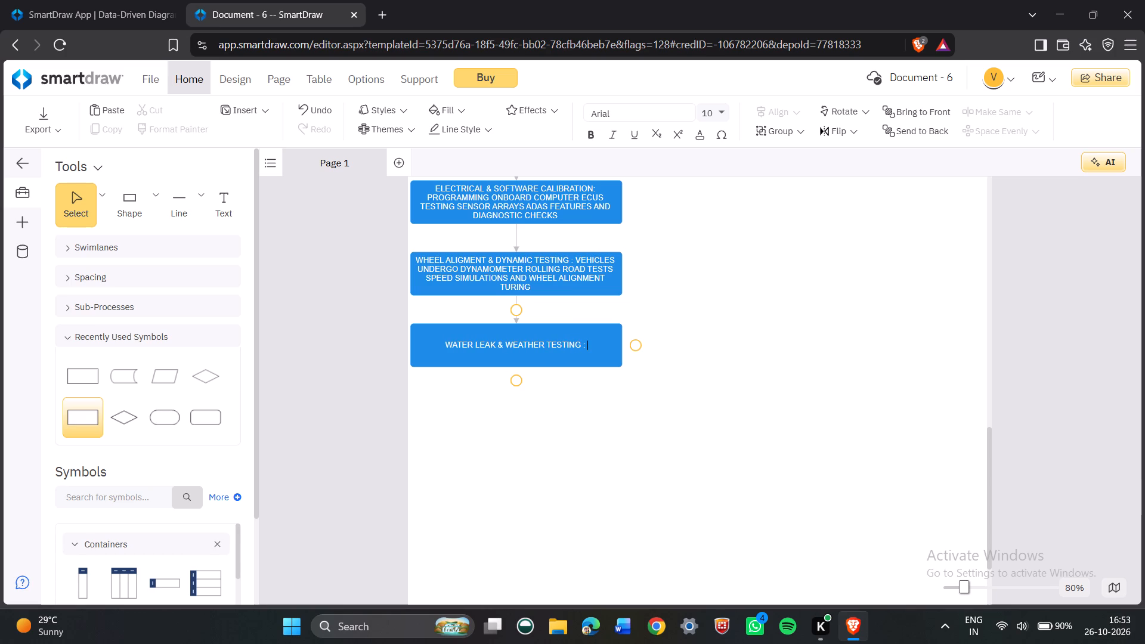
Continue the Water Leak & Weather Testing label with "DRIVING VEHICLES THROUGH HIGH-PRESSURE WATER".
type("DRIVING")
key("space")
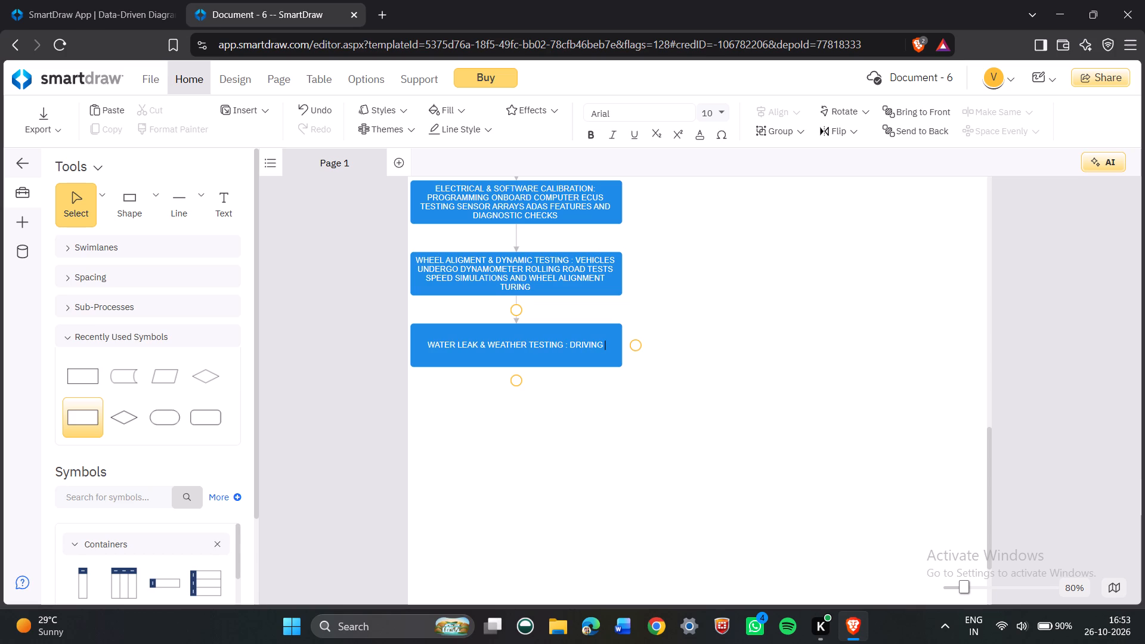
type("VEHICLE")
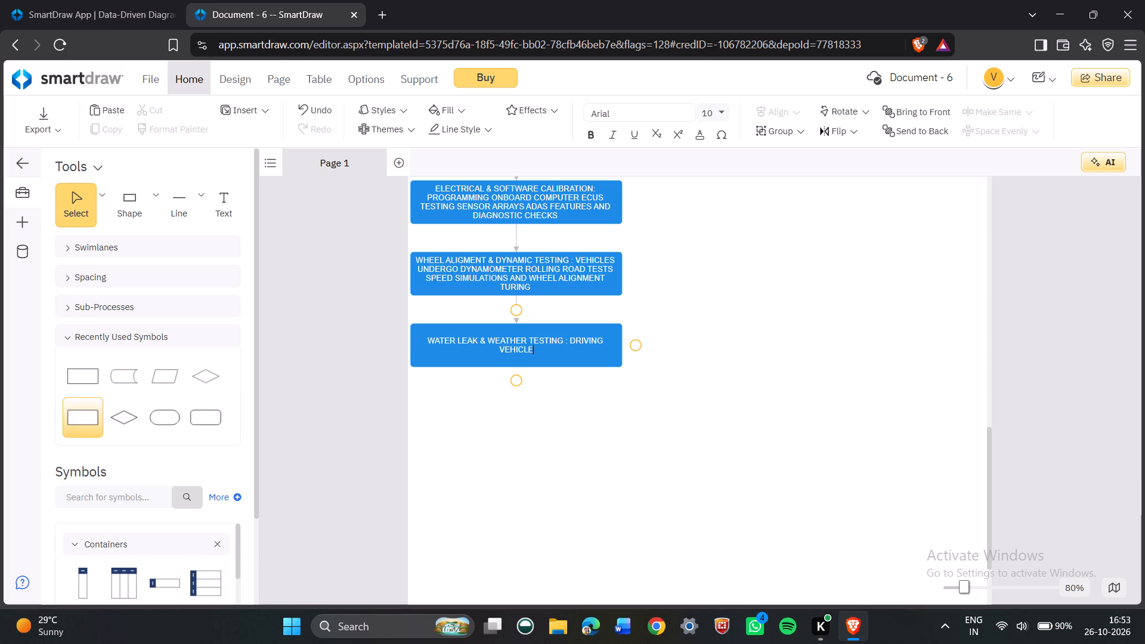
key("space")
key("BackSpace")
type("S THROUGH")
key("space")
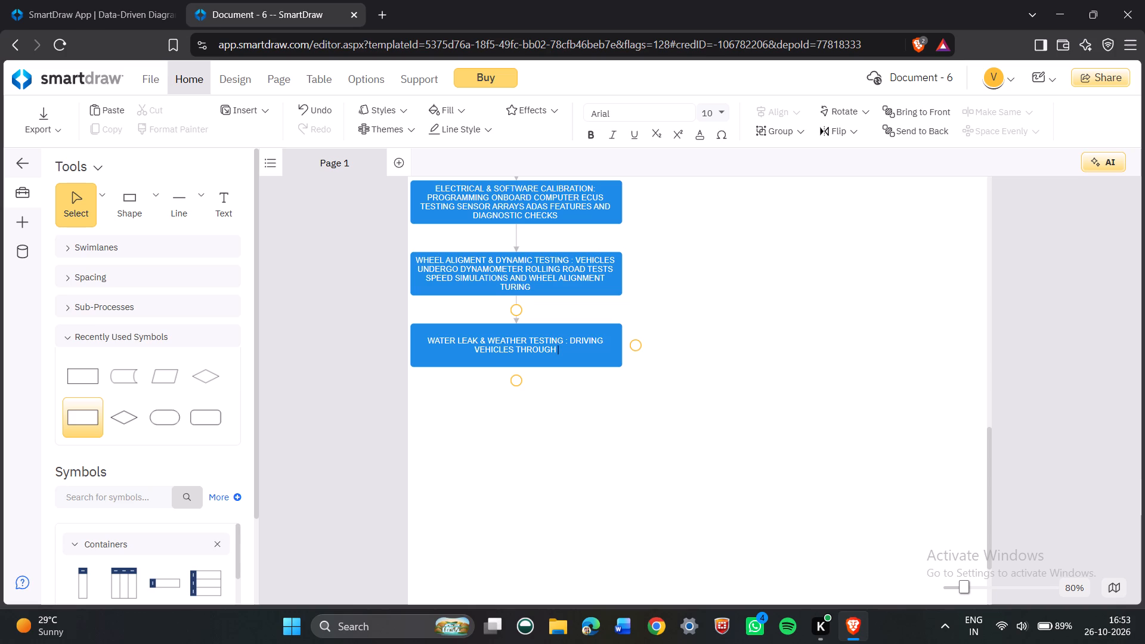
type("HIGH")
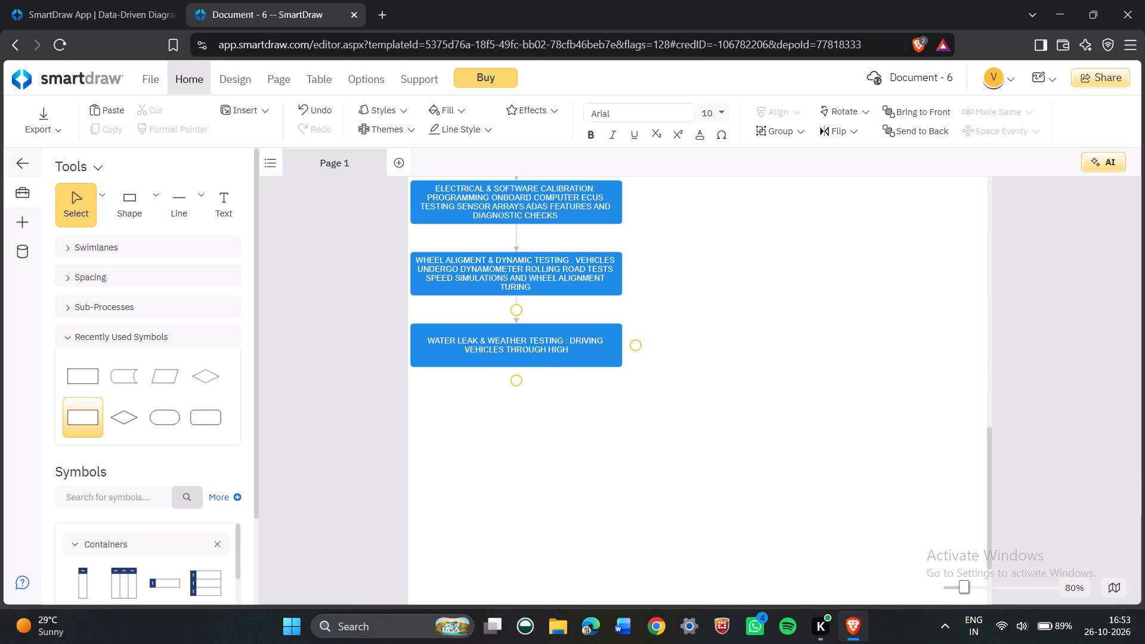
key("shift+underscore")
key("BackSpace")
key("minus")
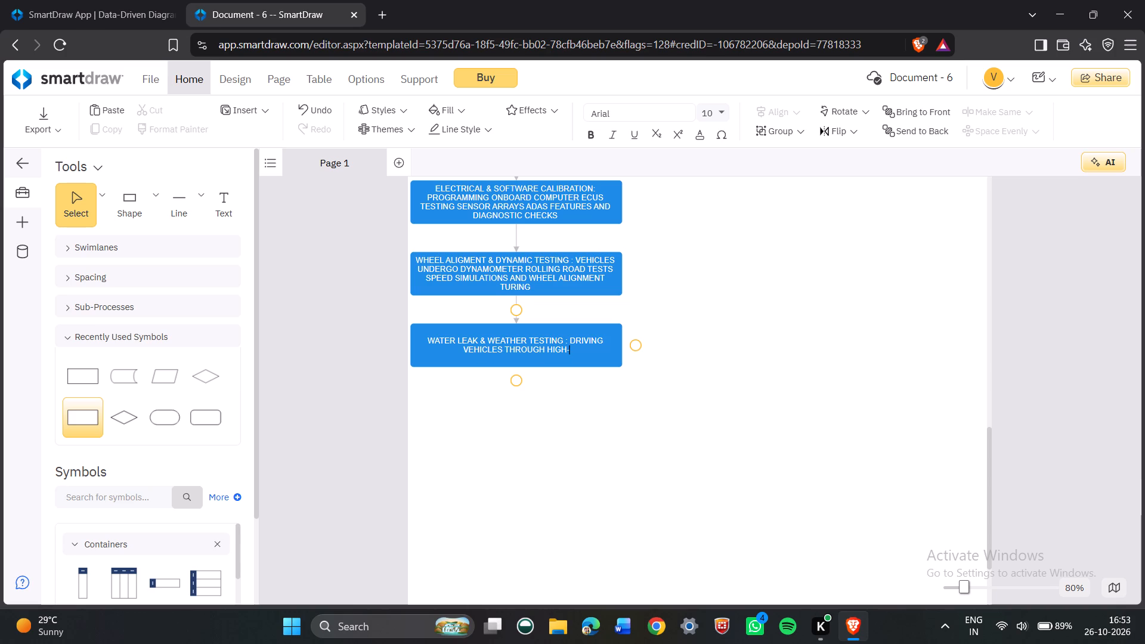
type("PRESSURE")
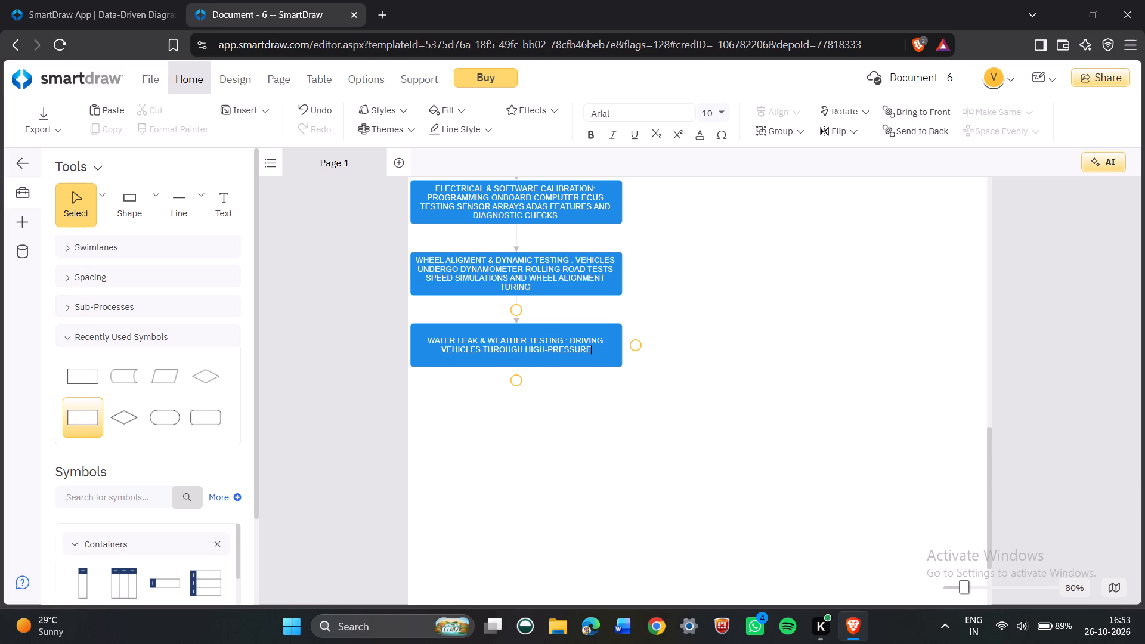
key("space")
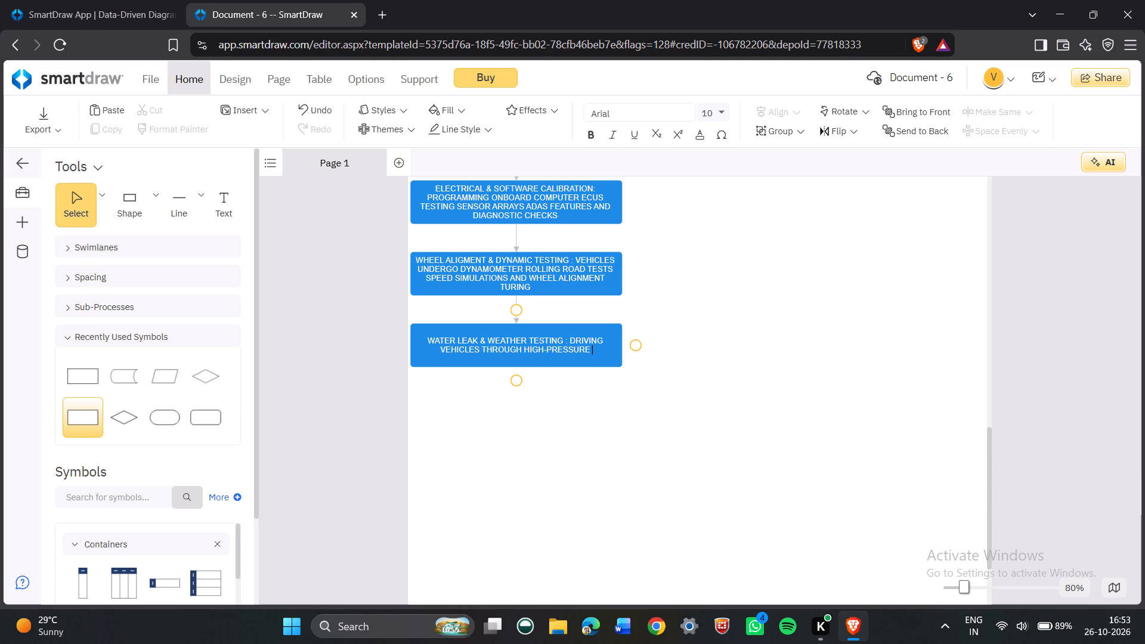
type("WATER")
key("space")
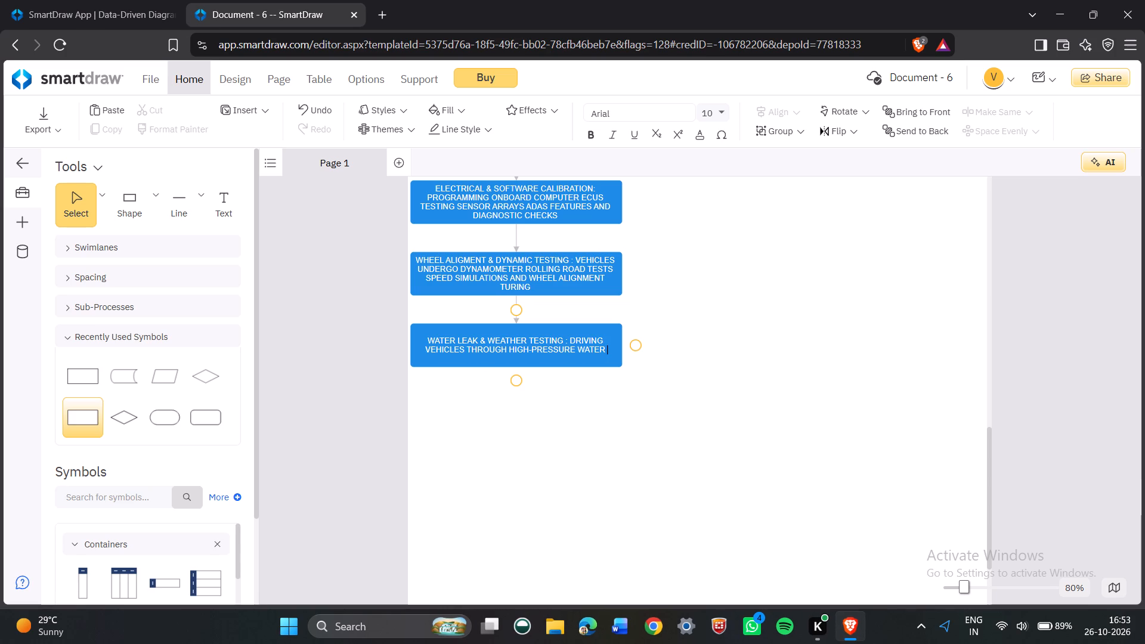
Continue the Water Leak & Weather Testing label with "SPRAY CHAMBERS TO CHECK FOR CABIN LEAKS".
type("SP")
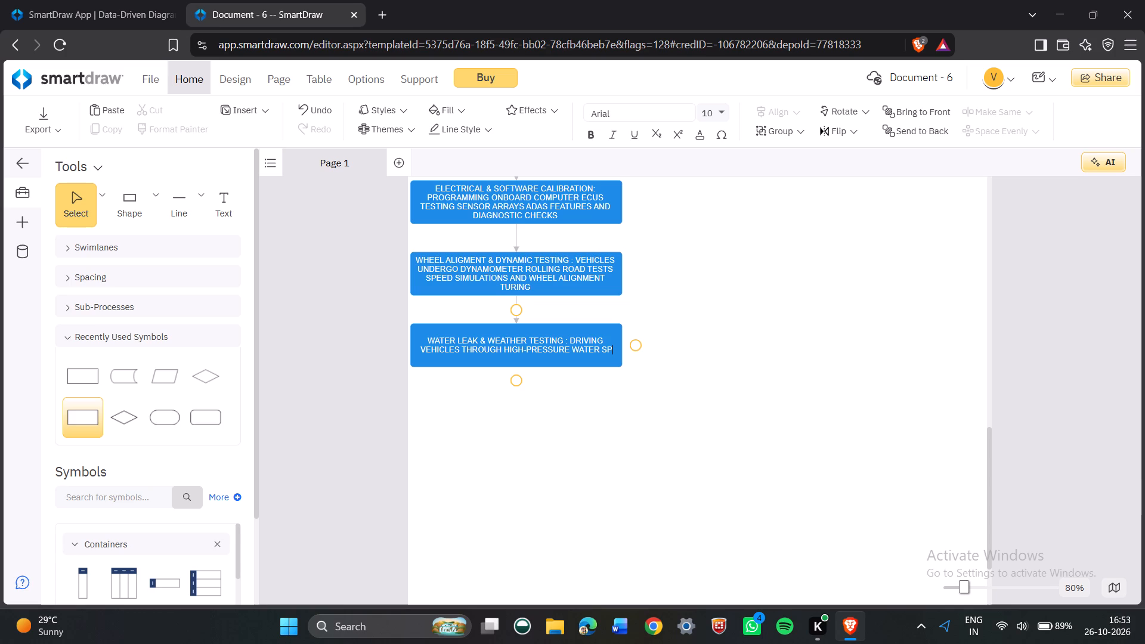
type("RAY")
key("space")
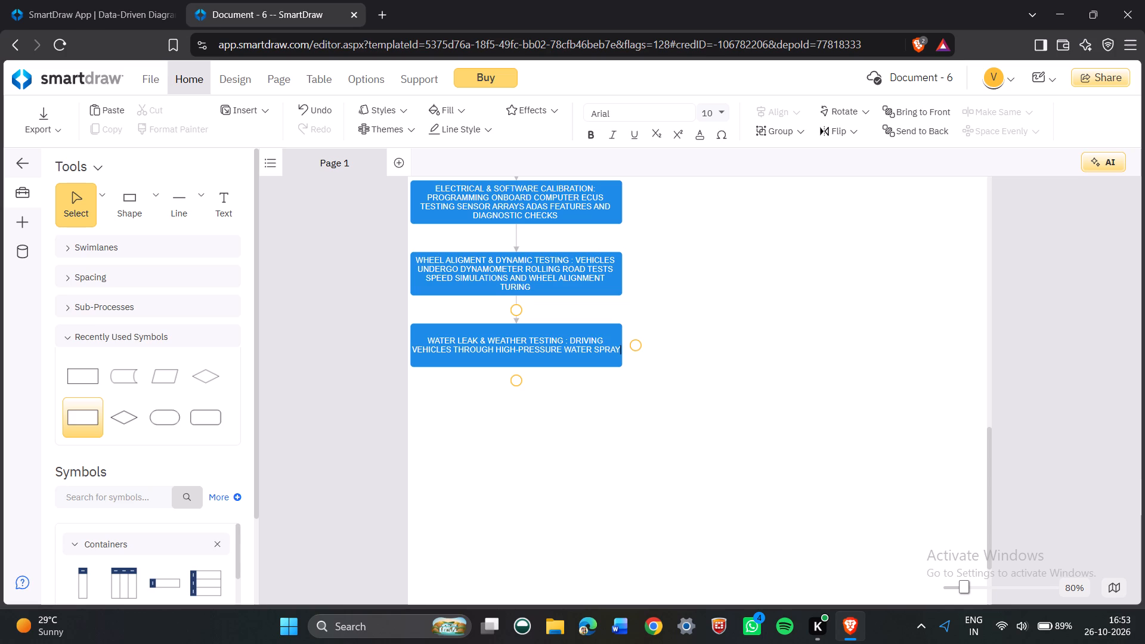
type("CHE")
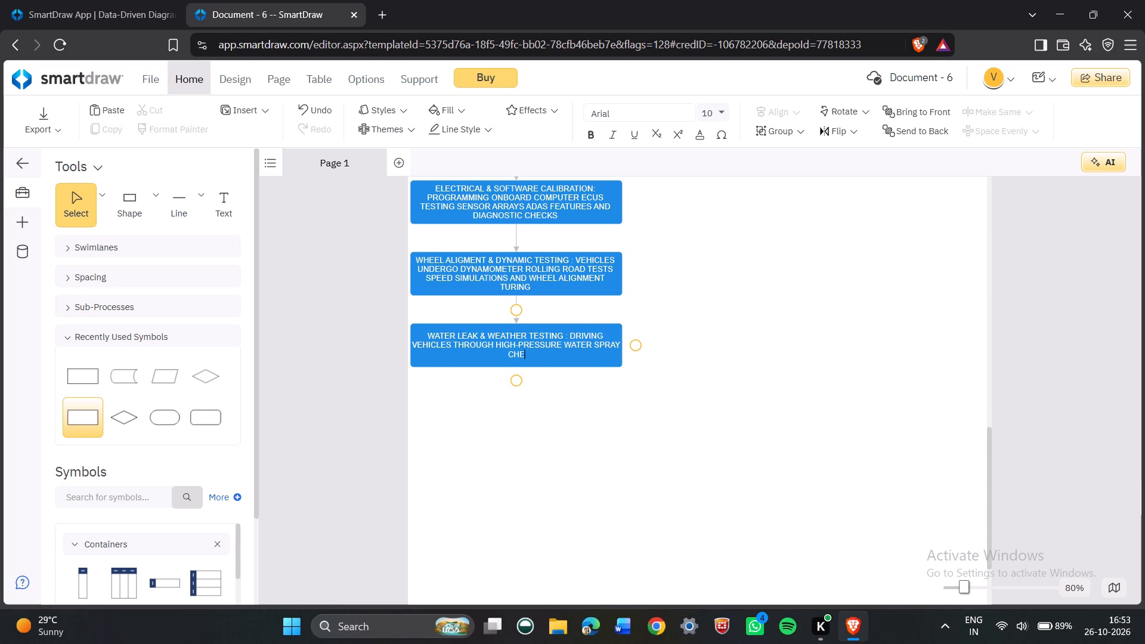
key("BackSpace")
type("AMBE")
type("RS")
key("space")
type("TO CHECK")
key("space")
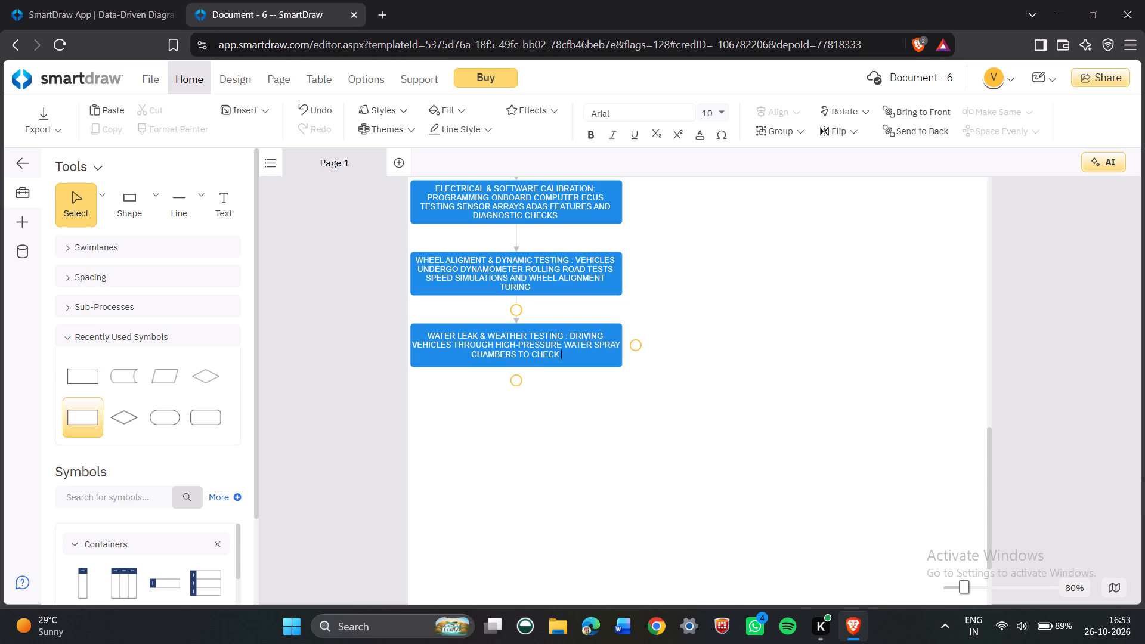
type("FOR CABIN")
key("space")
type("LEAKS")
key("space")
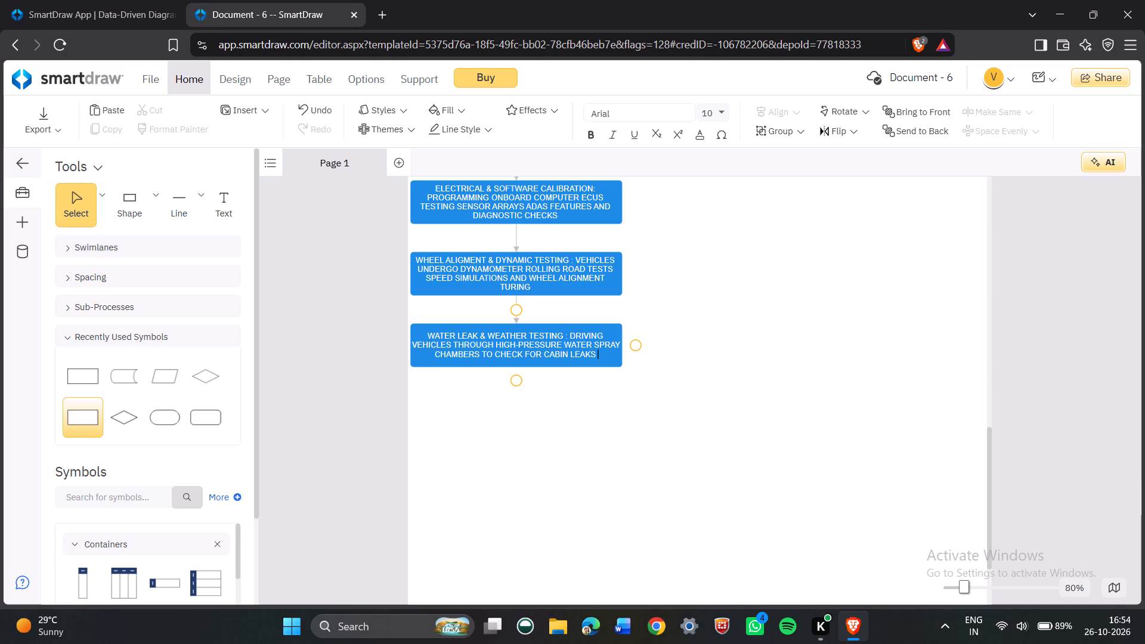
Finish the Water Leak & Weather Testing label with "AND WEATHER SEALING".
type("AND WA")
key("BackSpace")
key("w")
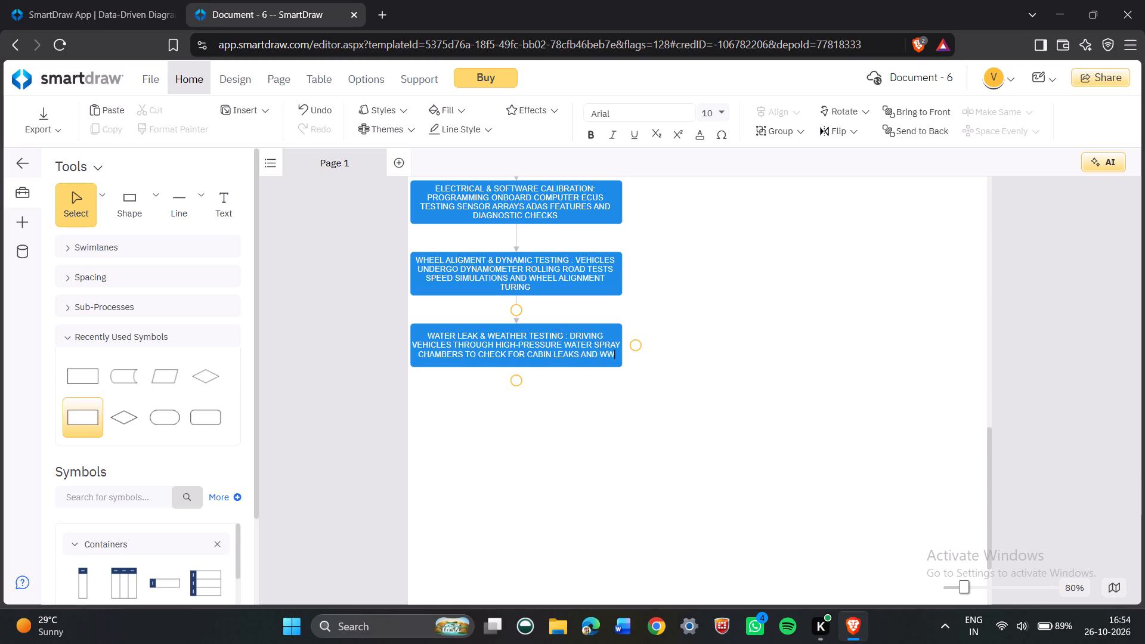
key("BackSpace")
type("EATHER")
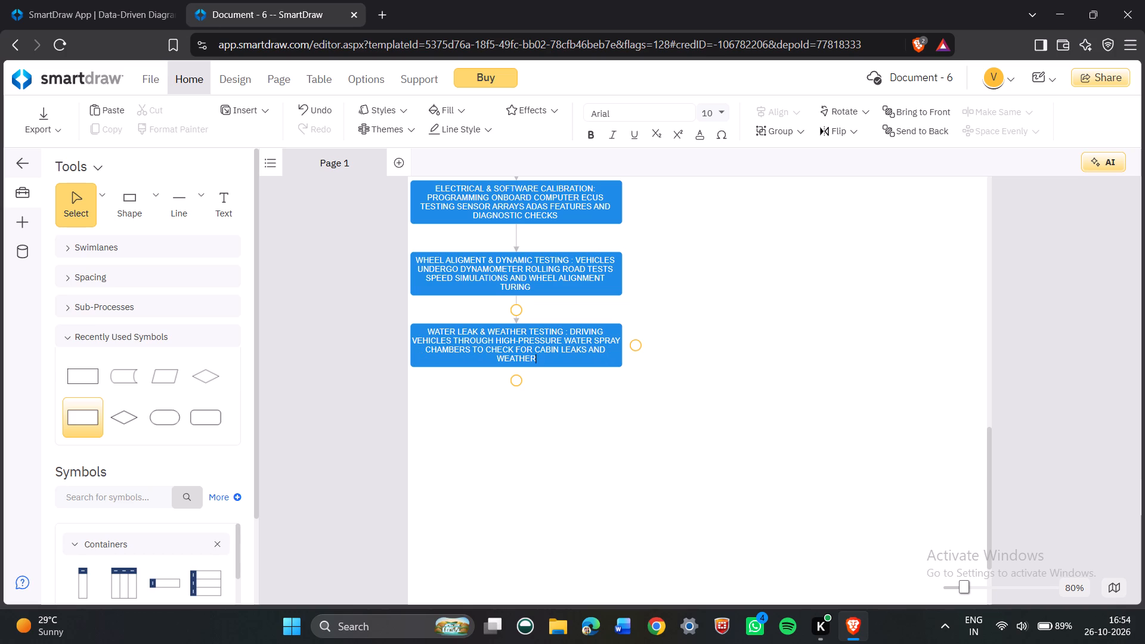
key("space")
type("SEALING")
key("BackSpace")
type("H")
key("space")
key("BackSpace")
key("BackSpace")
key("h")
key("BackSpace")
key("g")
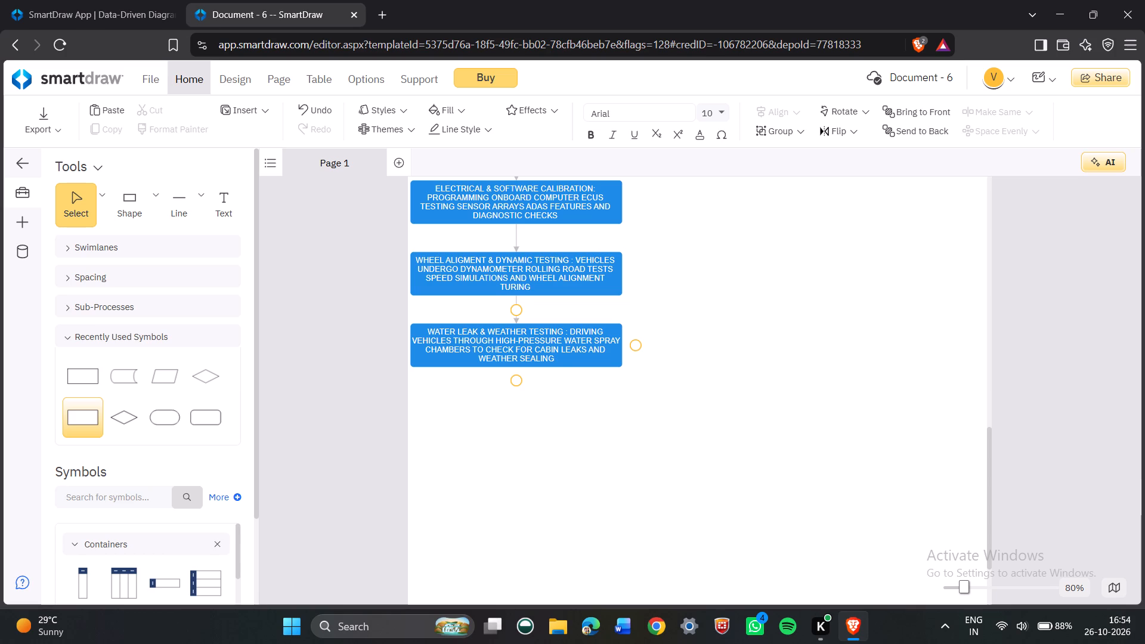
left_click(638, 529)
Draw a short vertical connector arrow downward from the bottom of the Water Leak & Weather Testing rectangle.
scroll(638, 529, "down", 1)
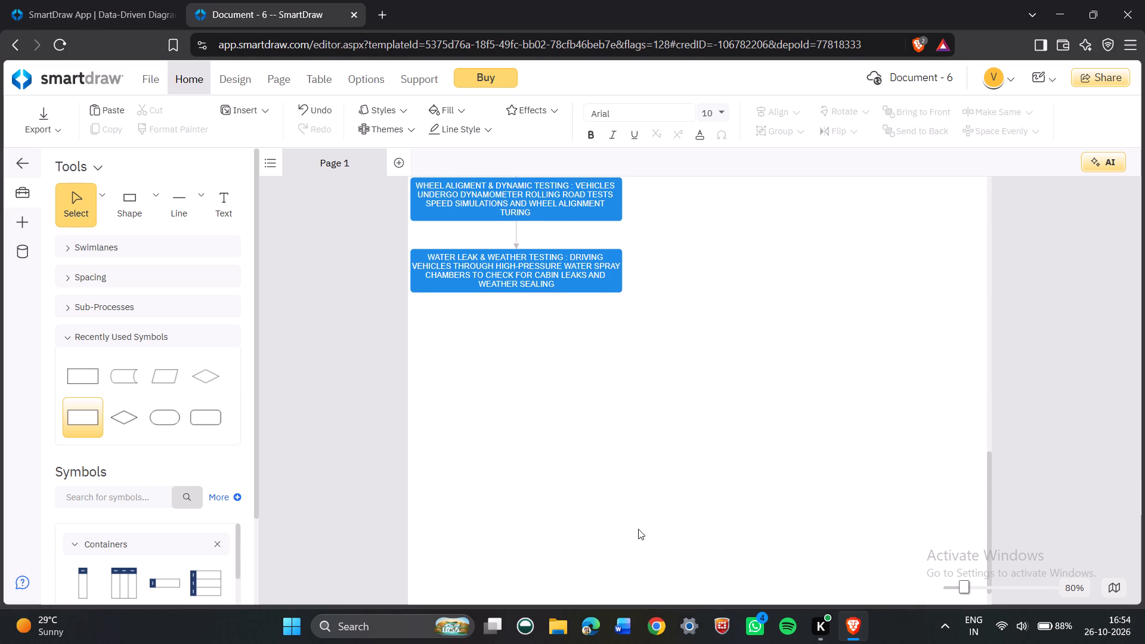
double_click(181, 198)
left_click_drag(514, 289, 515, 317)
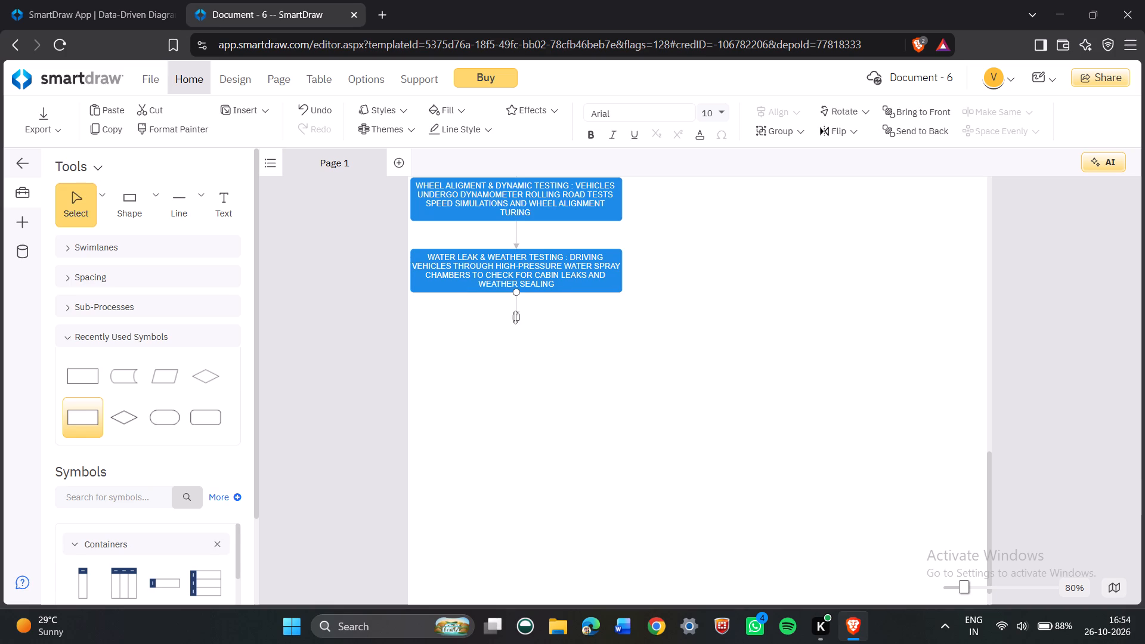
left_click(515, 345)
Add a rectangle at the end of the new arrow and widen it on both sides to match the rectangle above.
left_click_drag(132, 197, 491, 329)
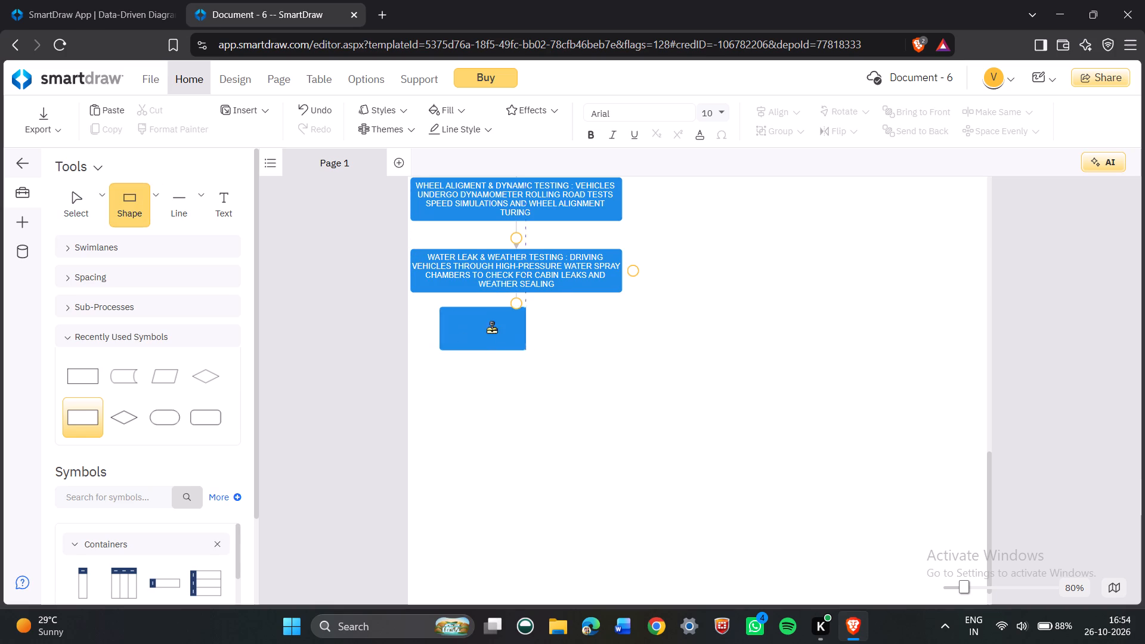
left_click_drag(491, 329, 516, 336)
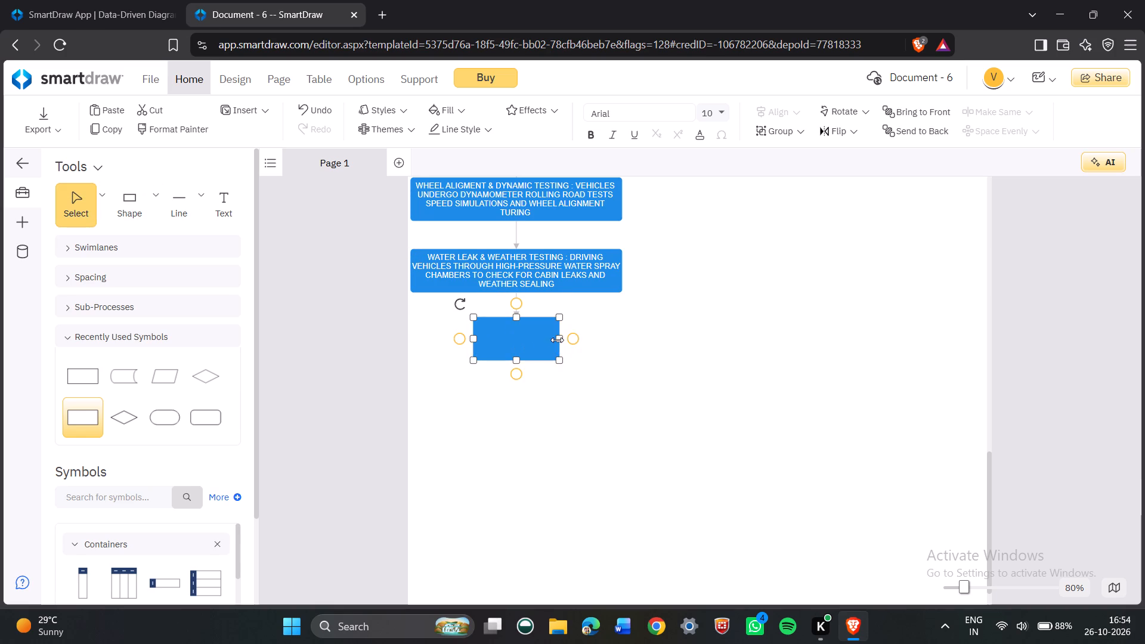
left_click_drag(557, 340, 624, 338)
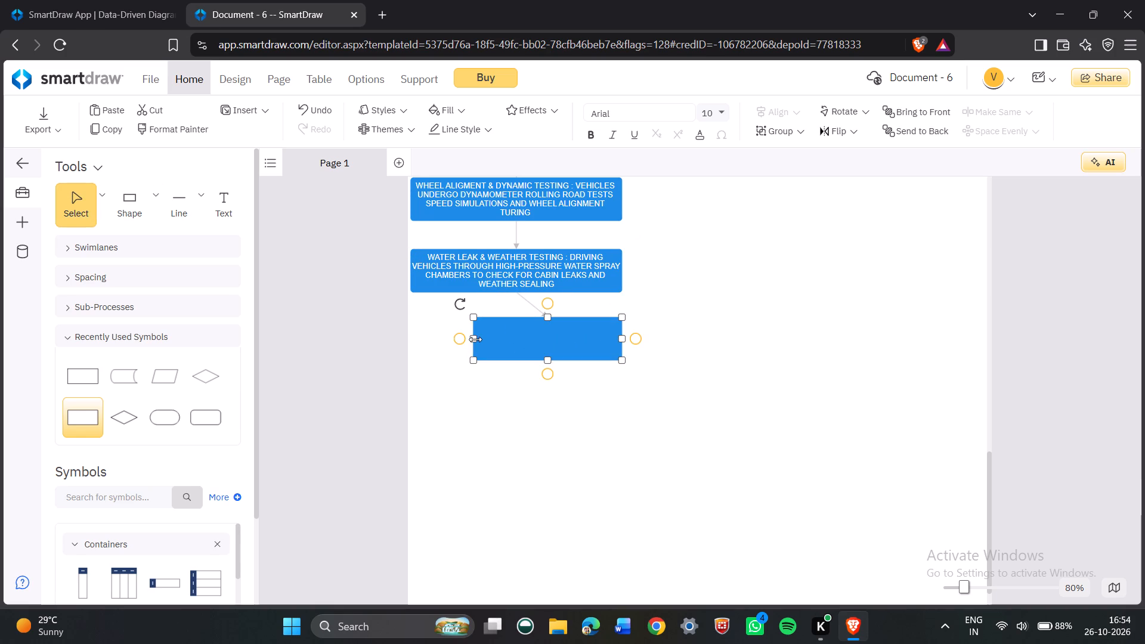
left_click_drag(475, 339, 410, 345)
Start the label of the new rectangle below Water Leak & Weather Testing with "FINAL QUALITY INSPECTION".
left_click(234, 212)
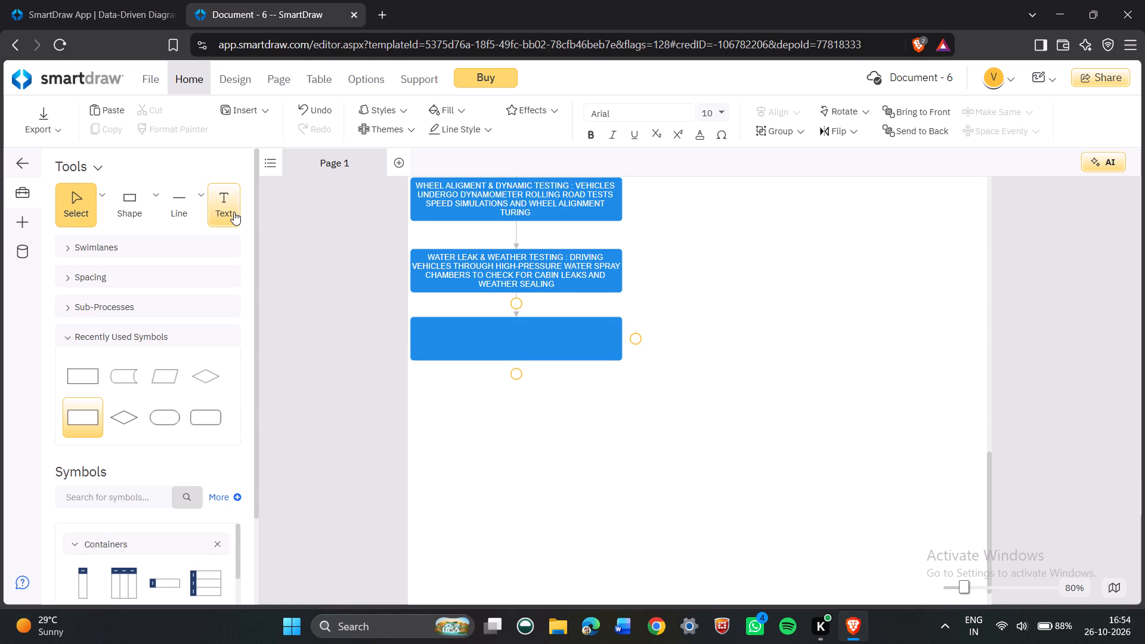
type("FINAL")
key("space")
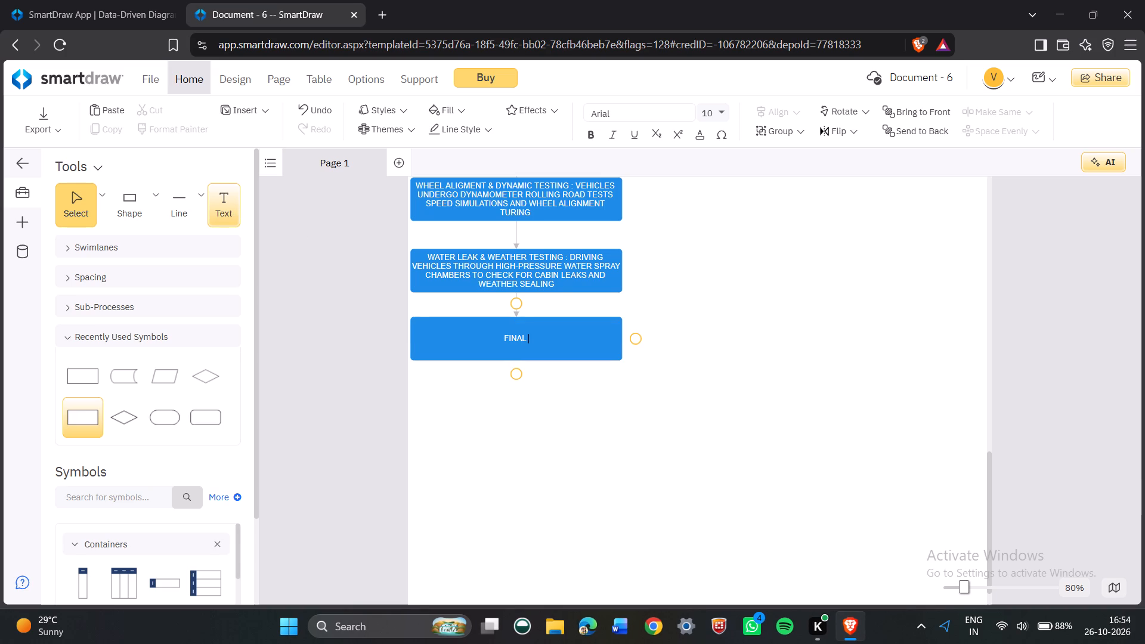
type("QUALI")
type("TY")
key("space")
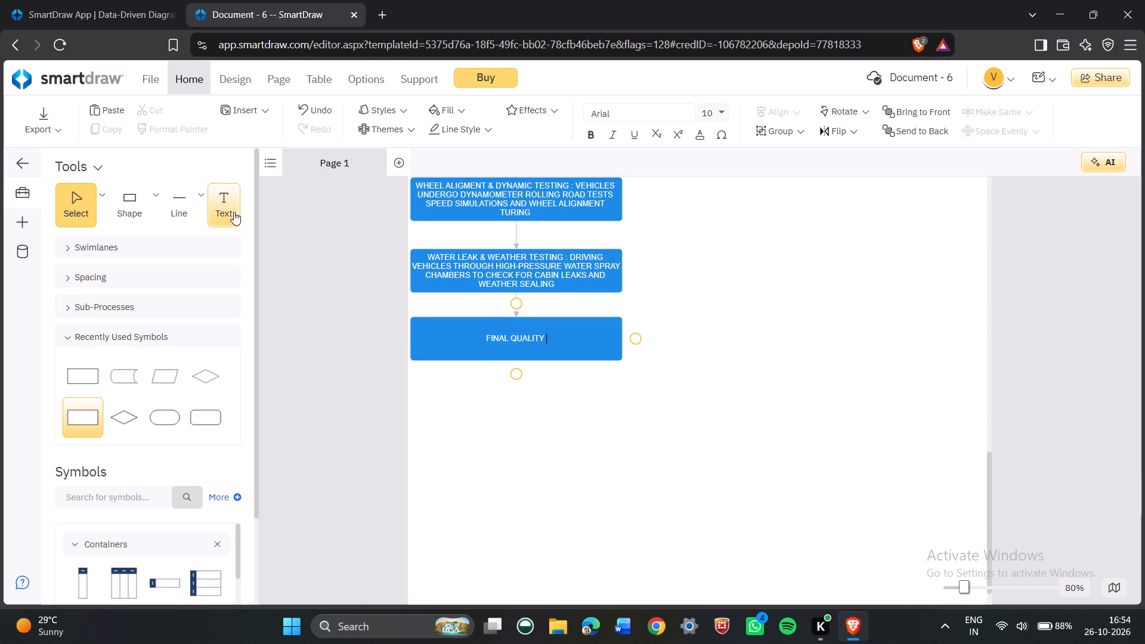
type("INS")
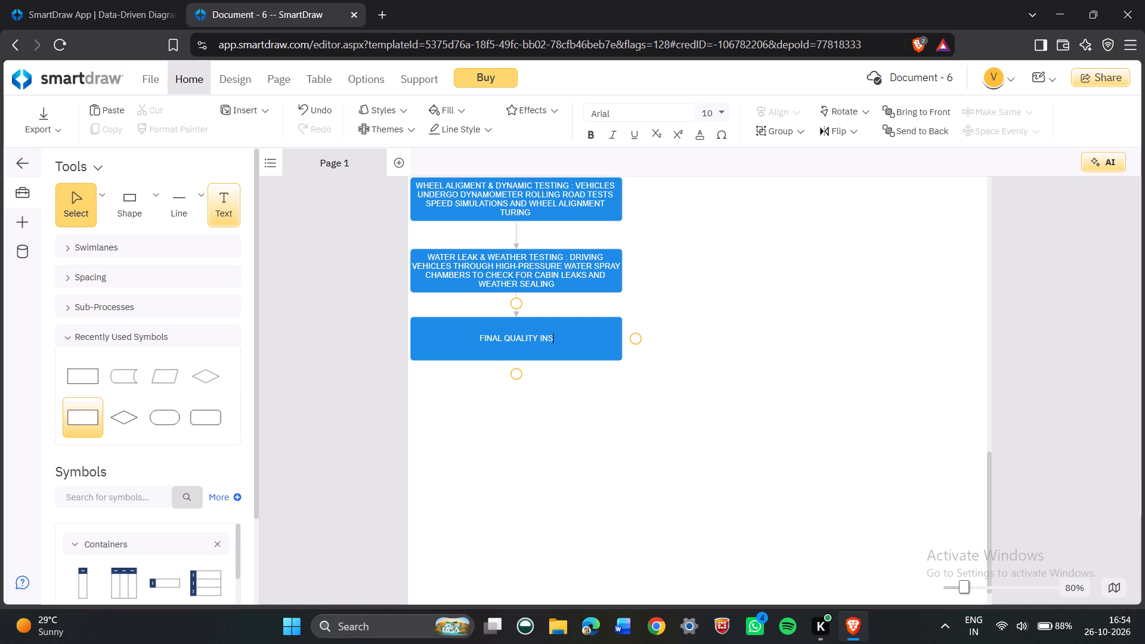
type("PECTION")
key("space")
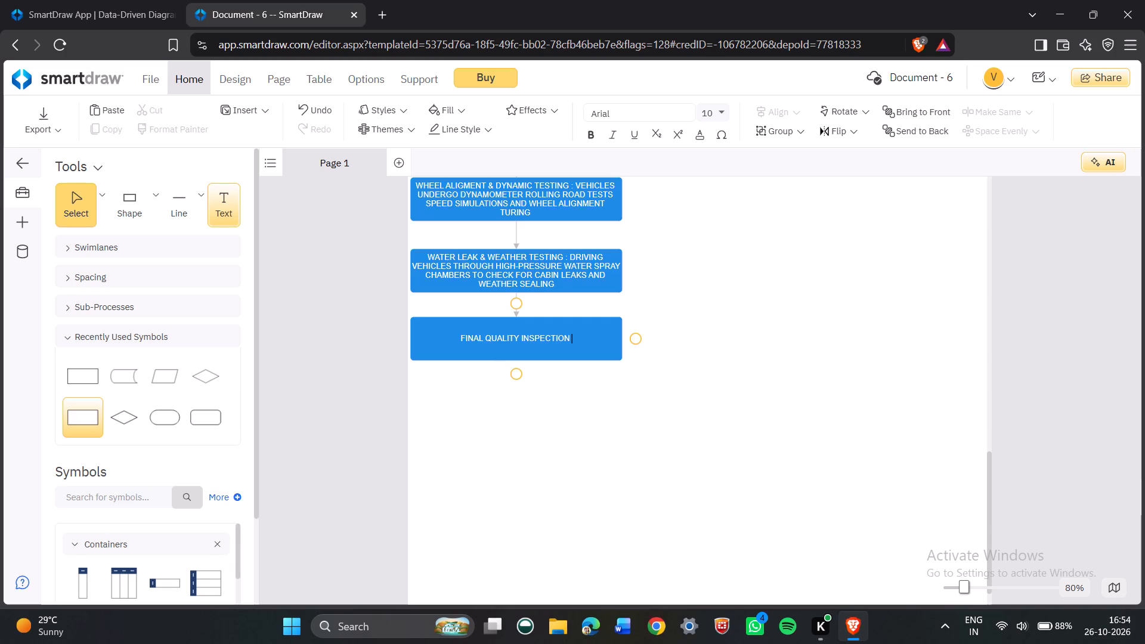
Continue the Final Quality Inspection label with ": MASTER QUALITY ENGINEERS CONDUCT".
type(": MASTER")
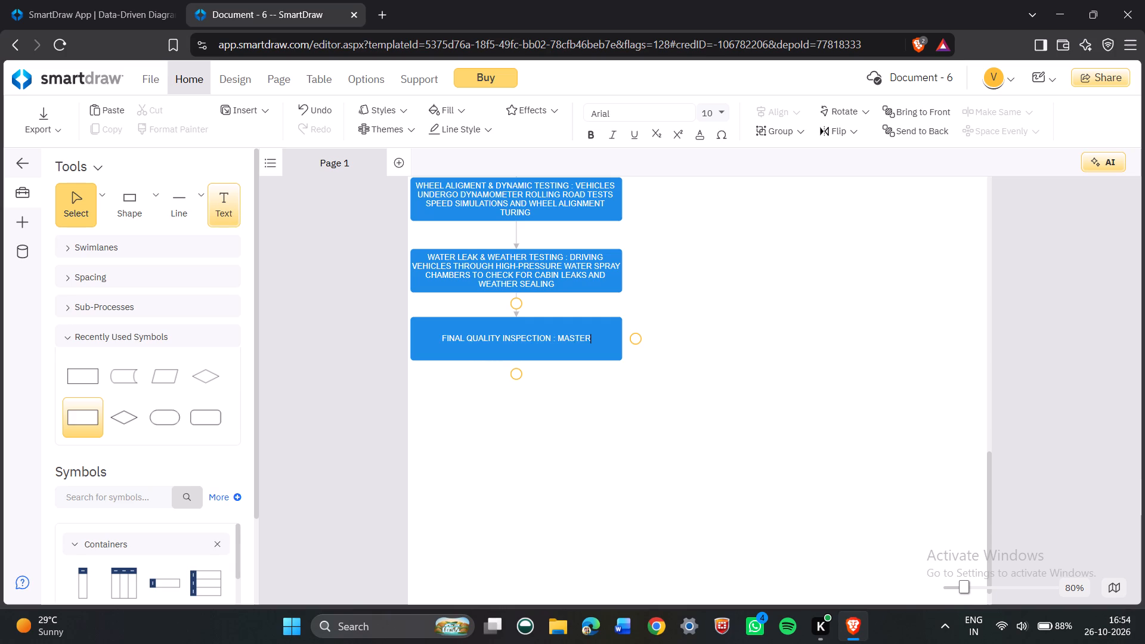
key("space")
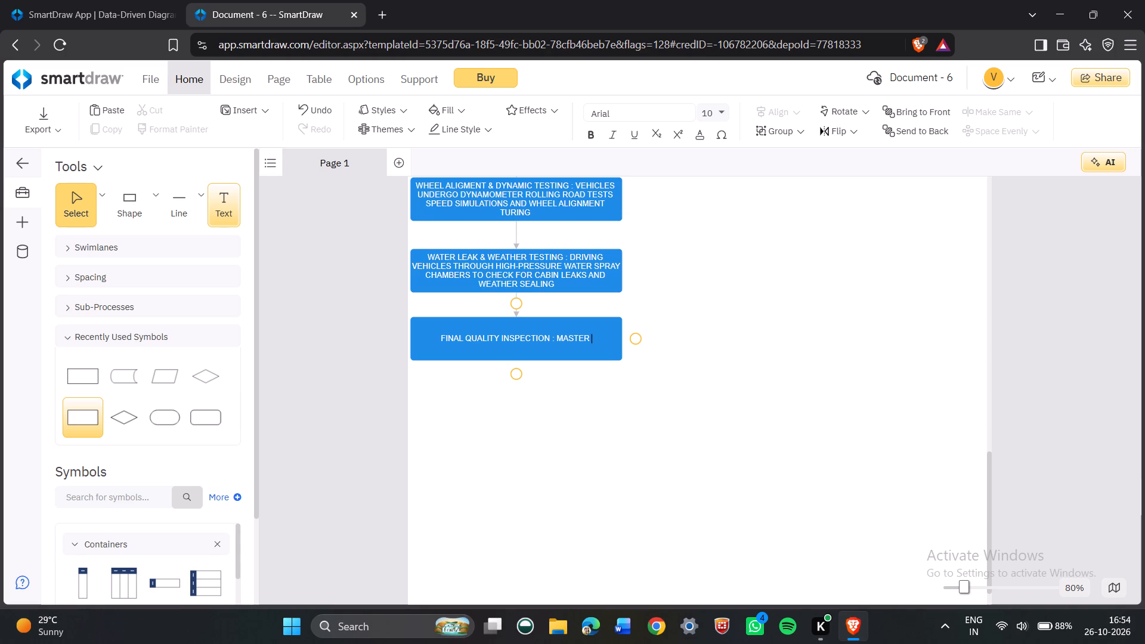
type("QUALITY")
key("space")
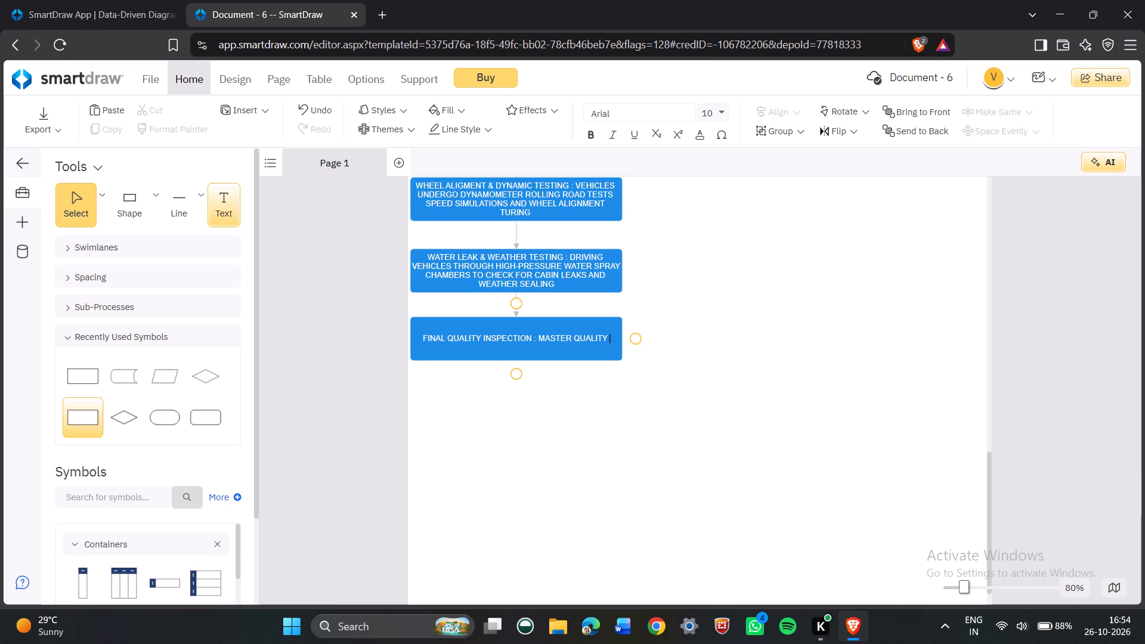
type("ENGINERS")
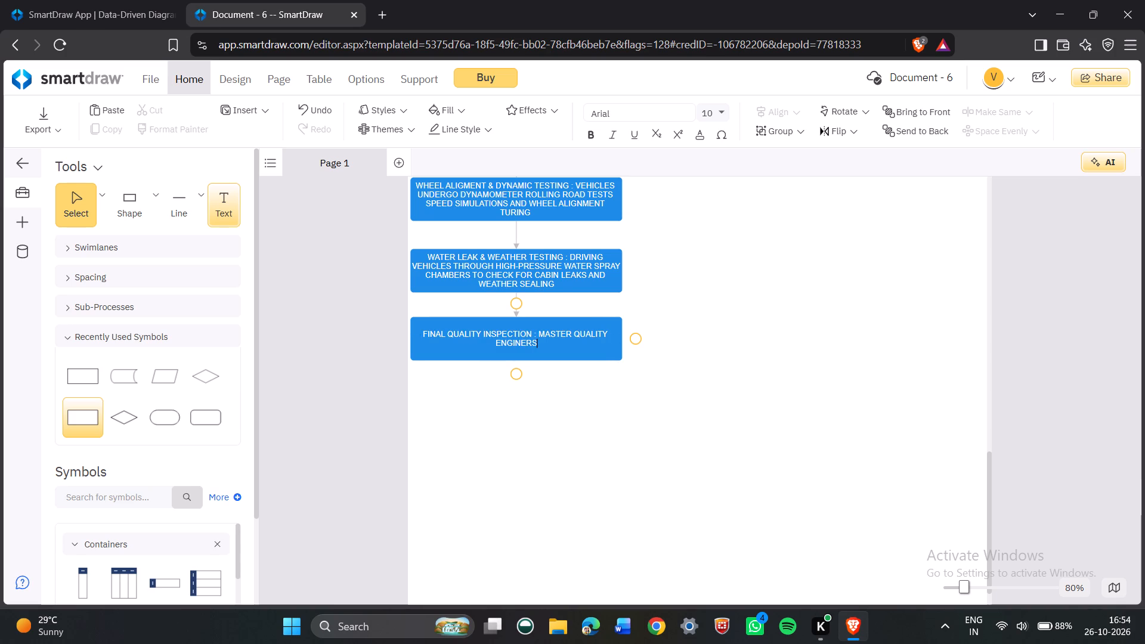
key("BackSpace")
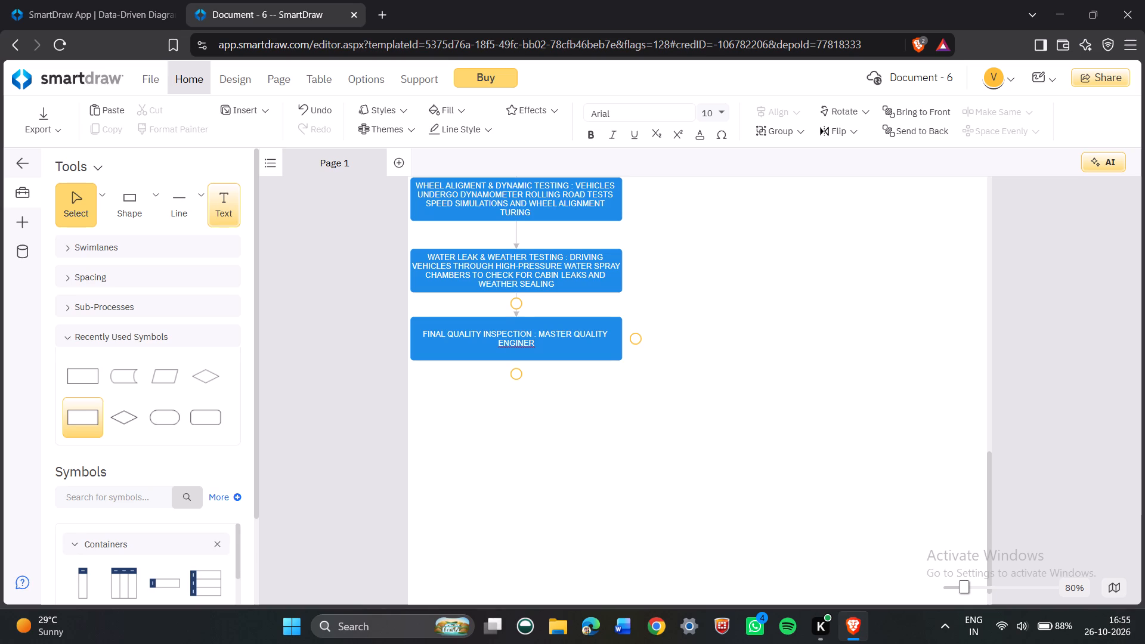
key("BackSpace")
type("ERS")
key("space")
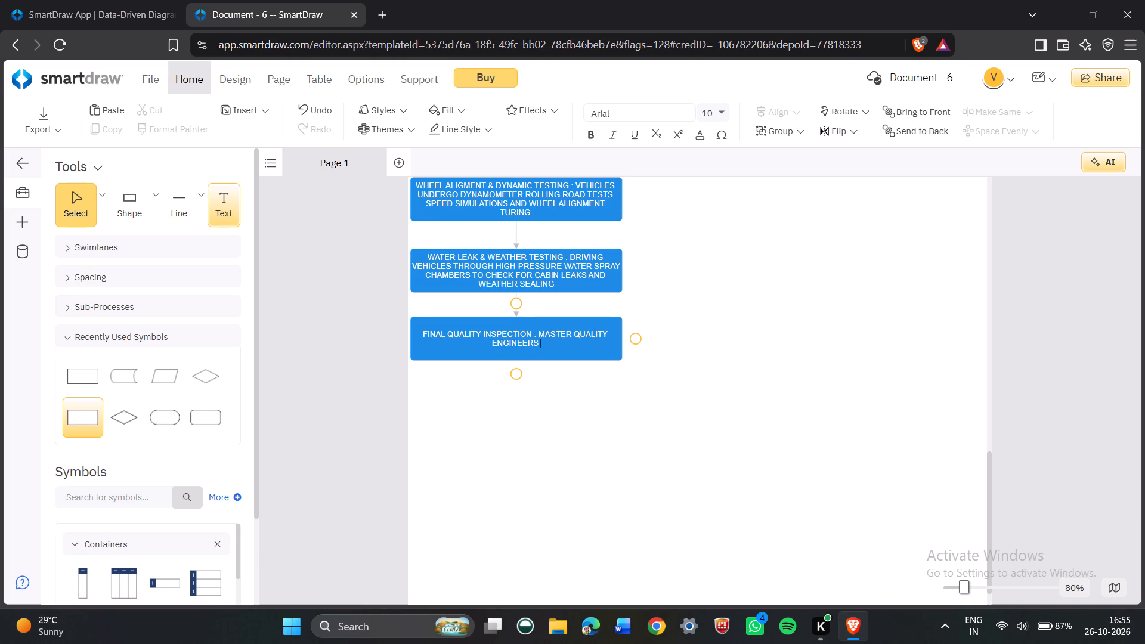
type("CONDUCT")
key("space")
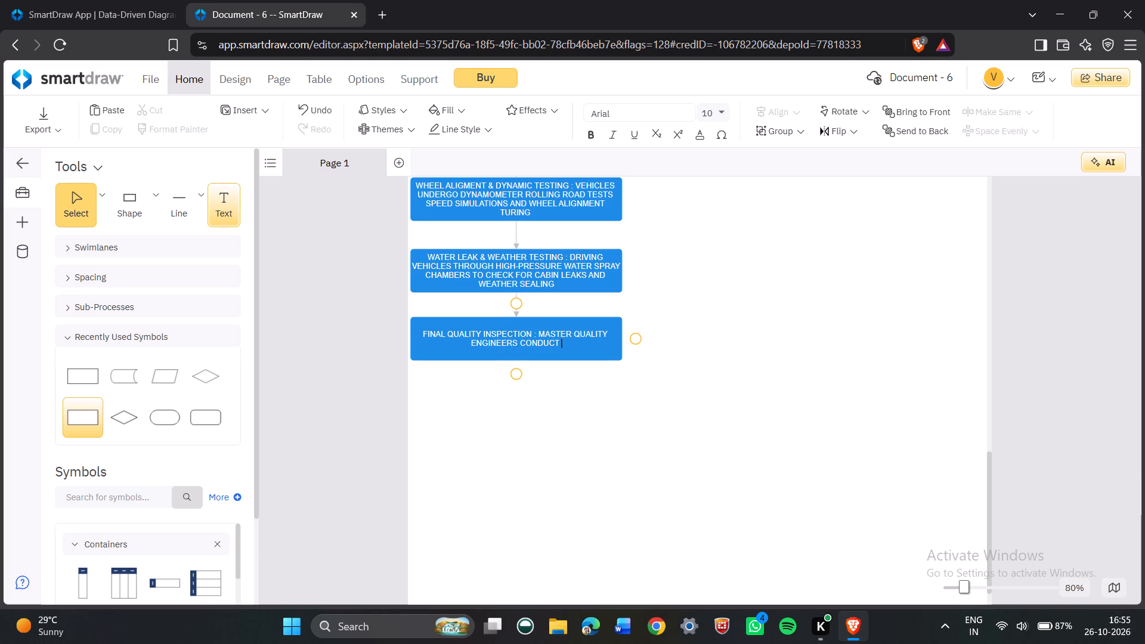
Continue the Final Quality Inspection label with "FINAL COSEMATIC CHECK".
type("FINAL")
key("space")
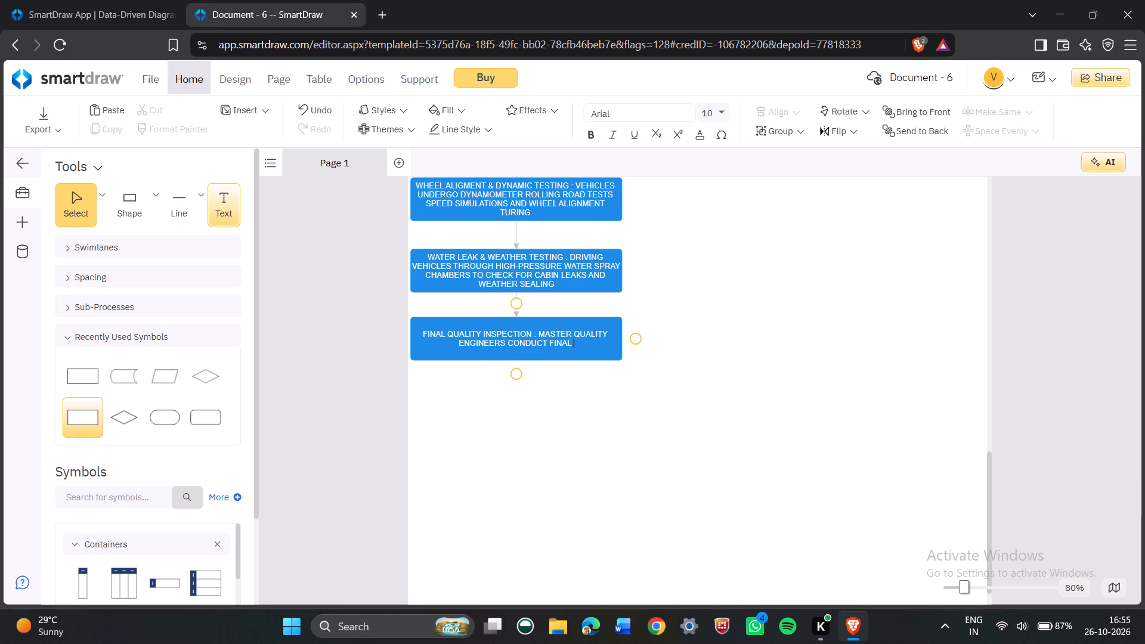
type("CO")
key("BackSpace")
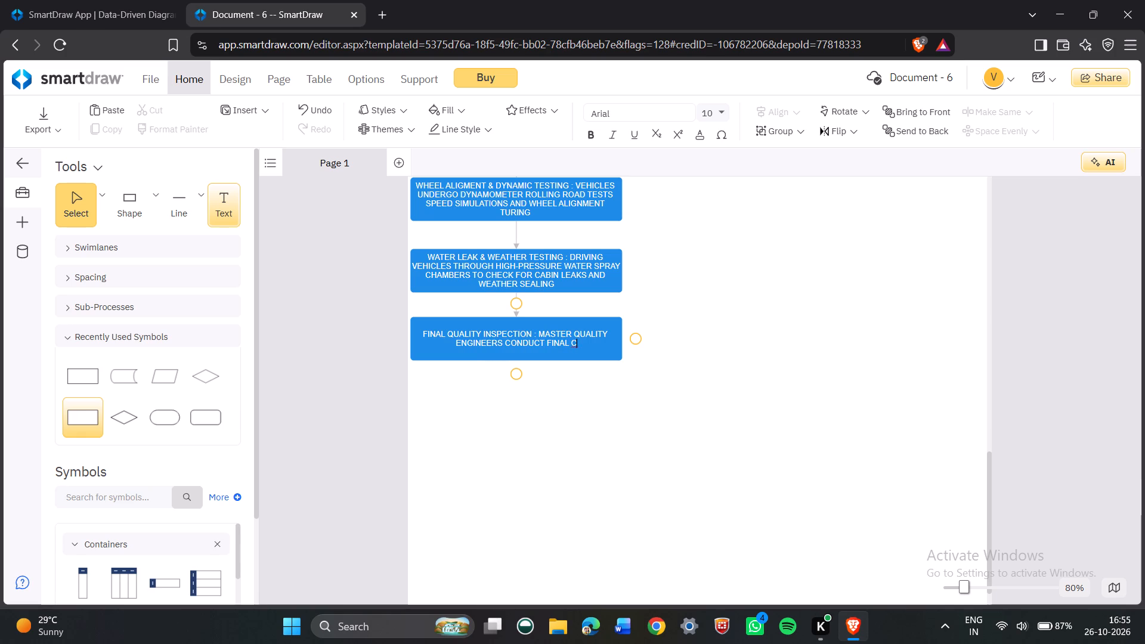
type("OSEMAI")
key("BackSpace")
type("TIV")
key("BackSpace")
key("BackSpace")
key("i")
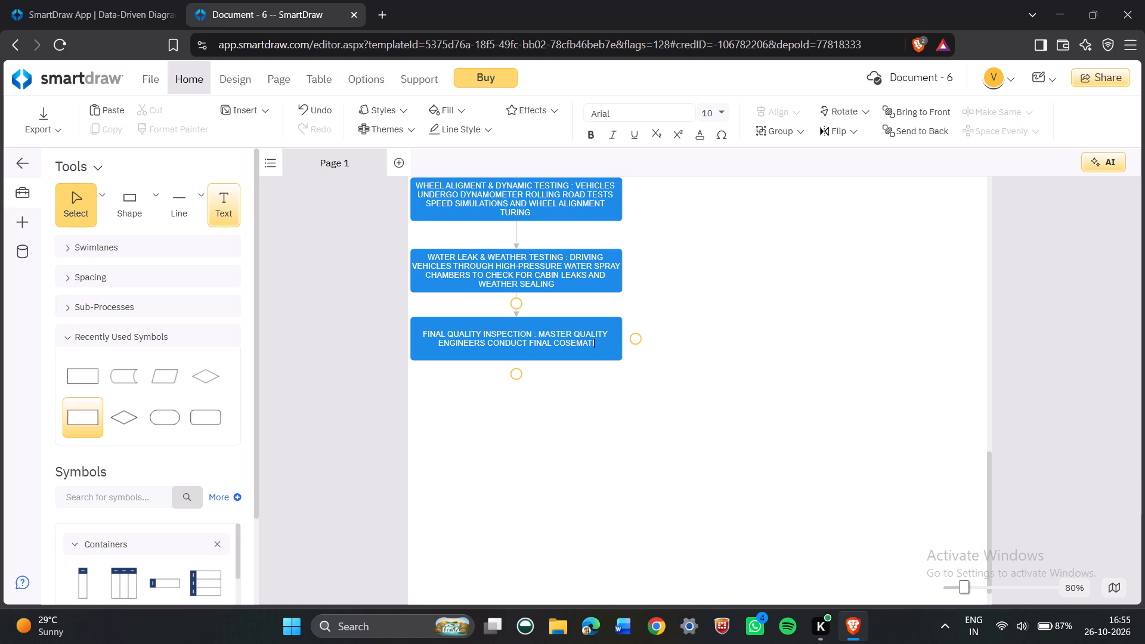
type("C CHECK O")
key("BackSpace")
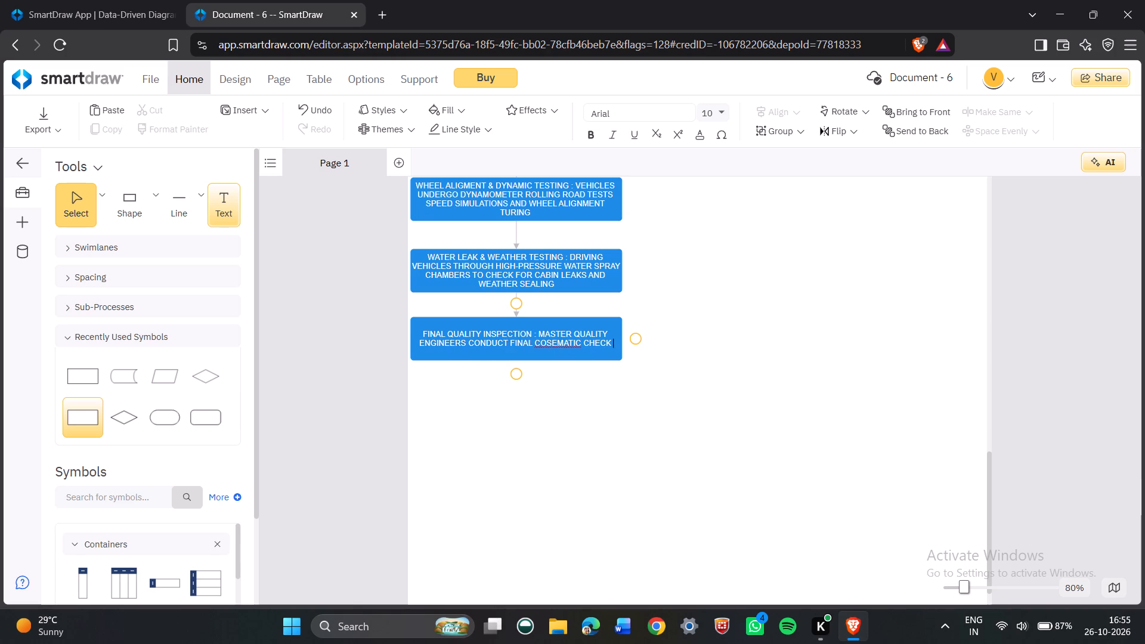
Finish the Final Quality Inspection label with "PAINT FINISH AUDITS AND SAFETY CHECKLIST SINGING".
type("PAINT")
key("space")
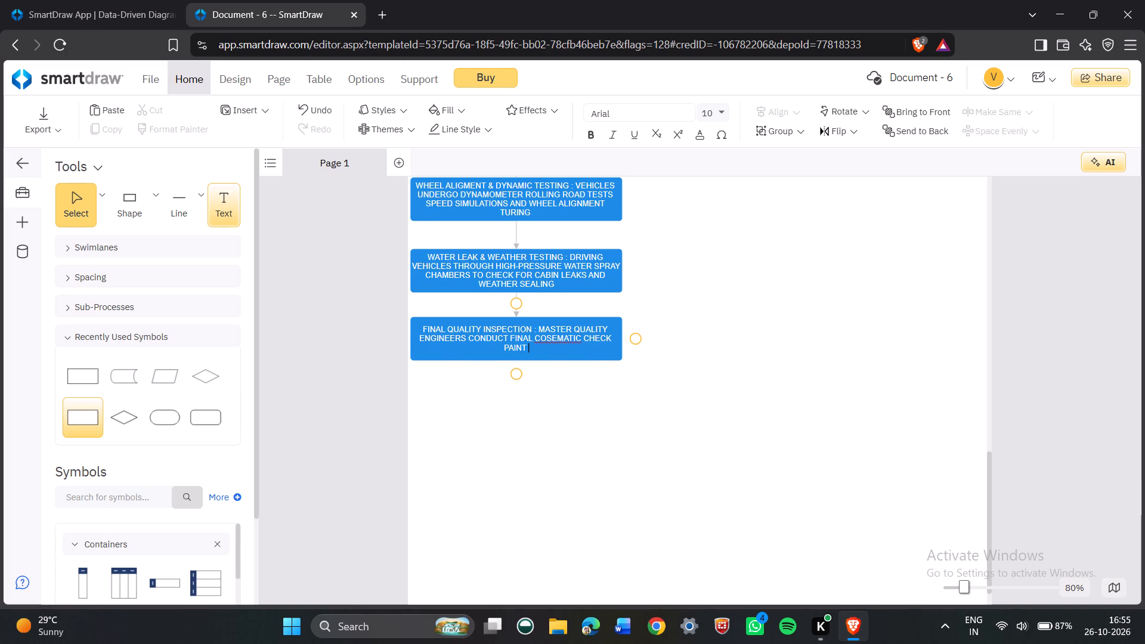
type("FINISH")
key("space")
type("AUD")
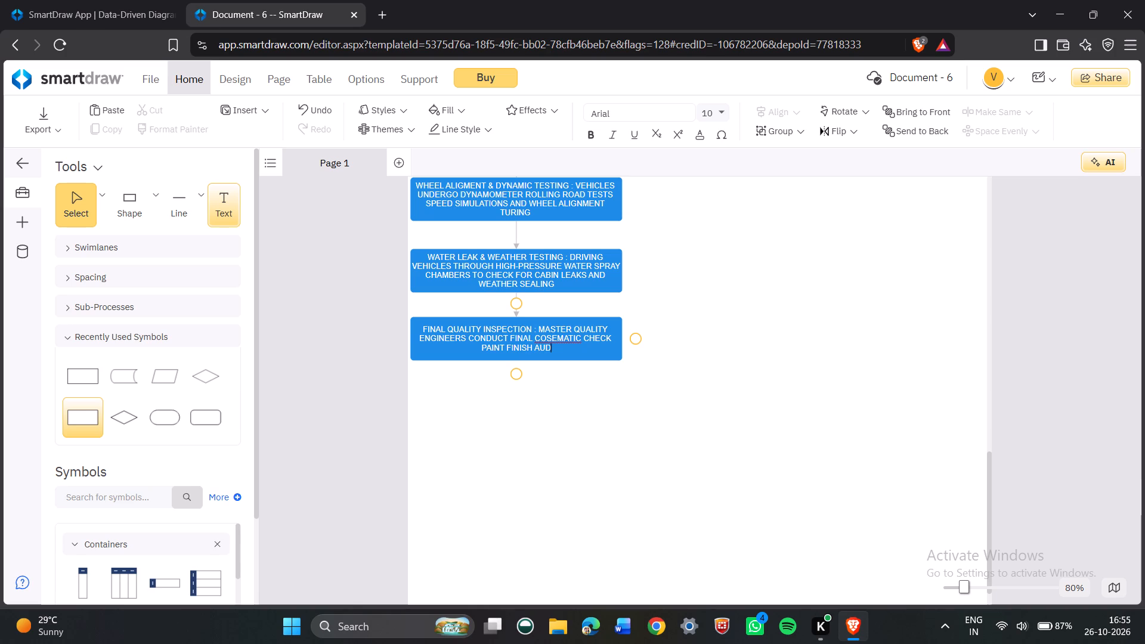
type("IT")
type("S AND")
key("space")
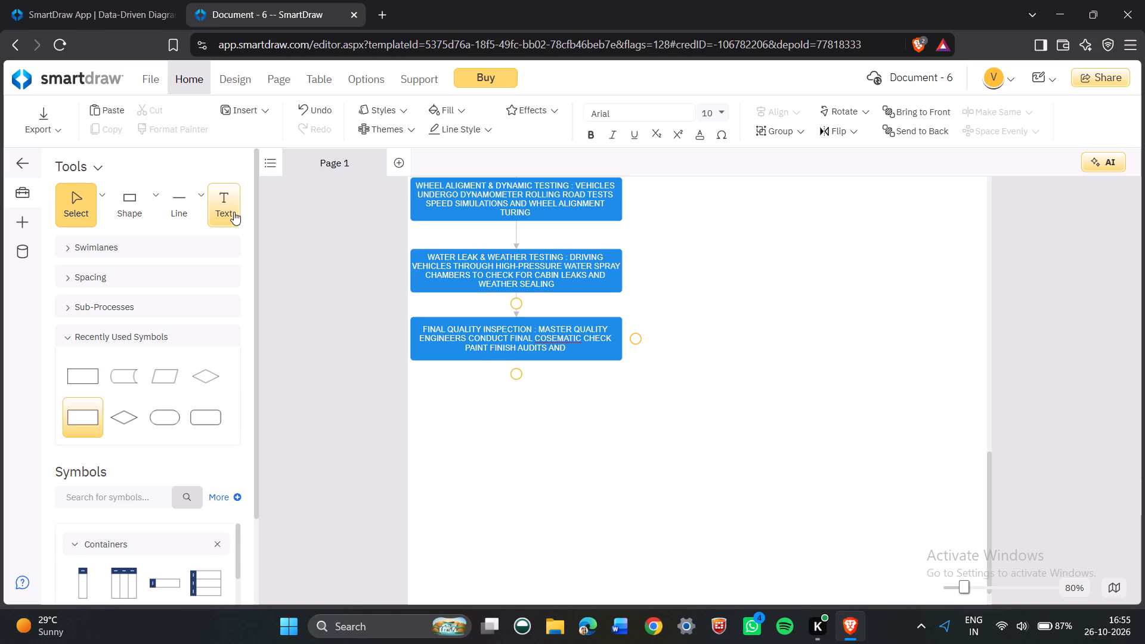
type("SAFETY")
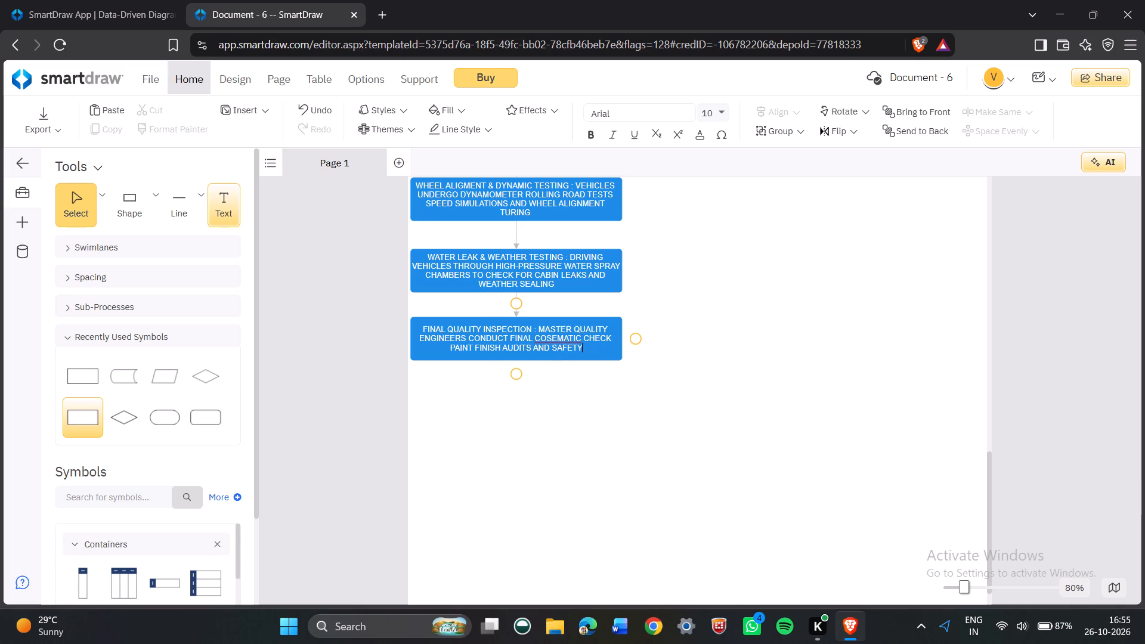
key("space")
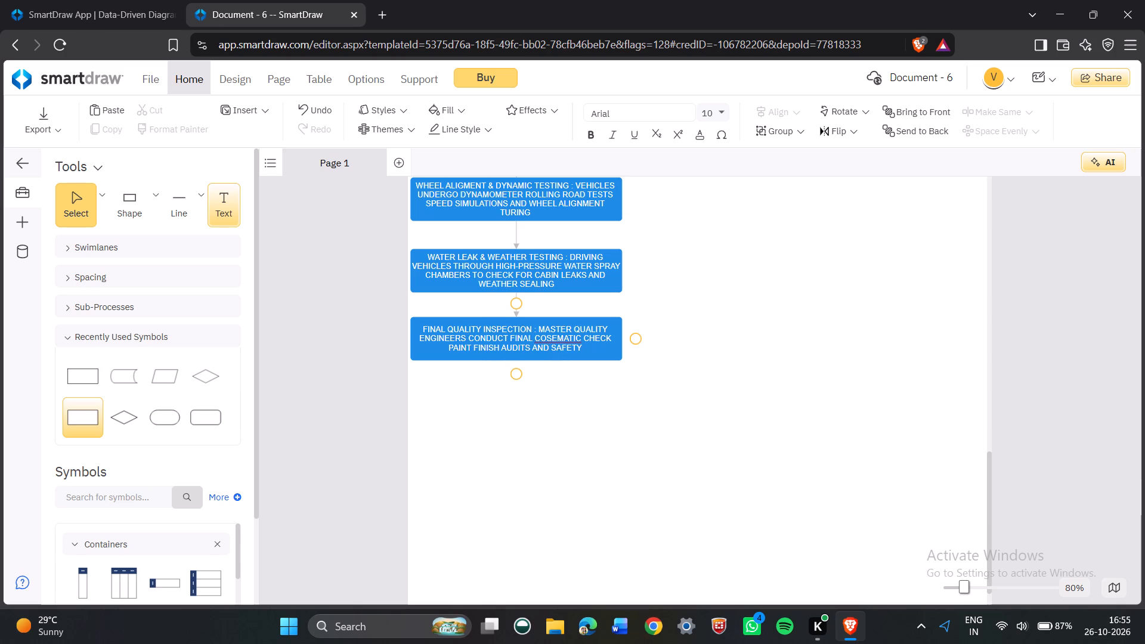
type("CHECKLIST")
key("space")
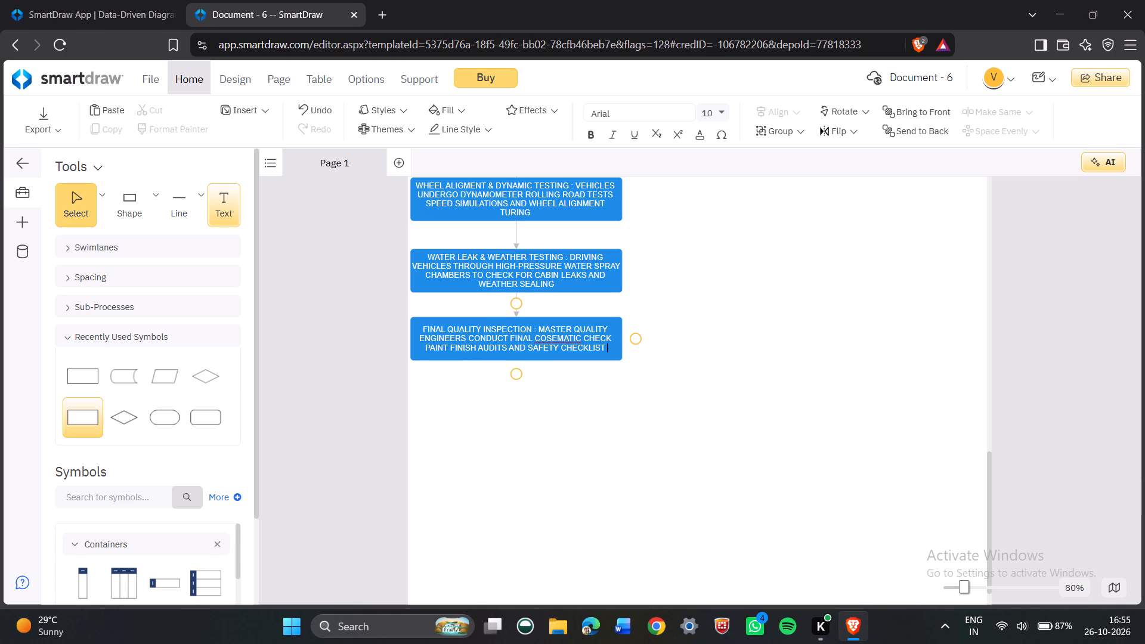
type("SINGING")
key("space")
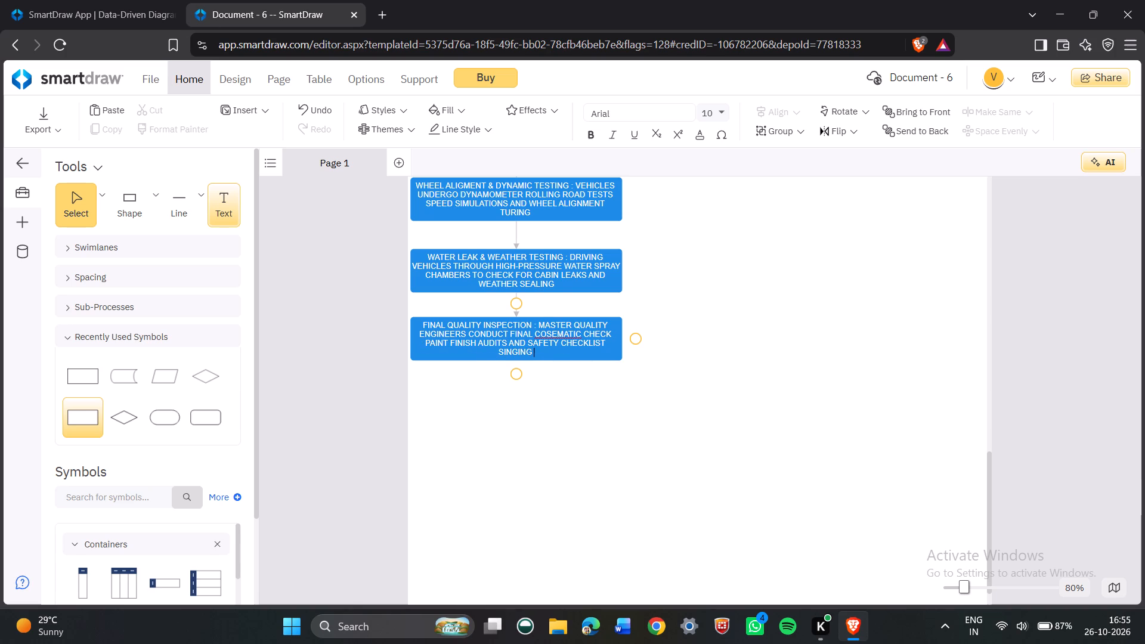
left_click(571, 459)
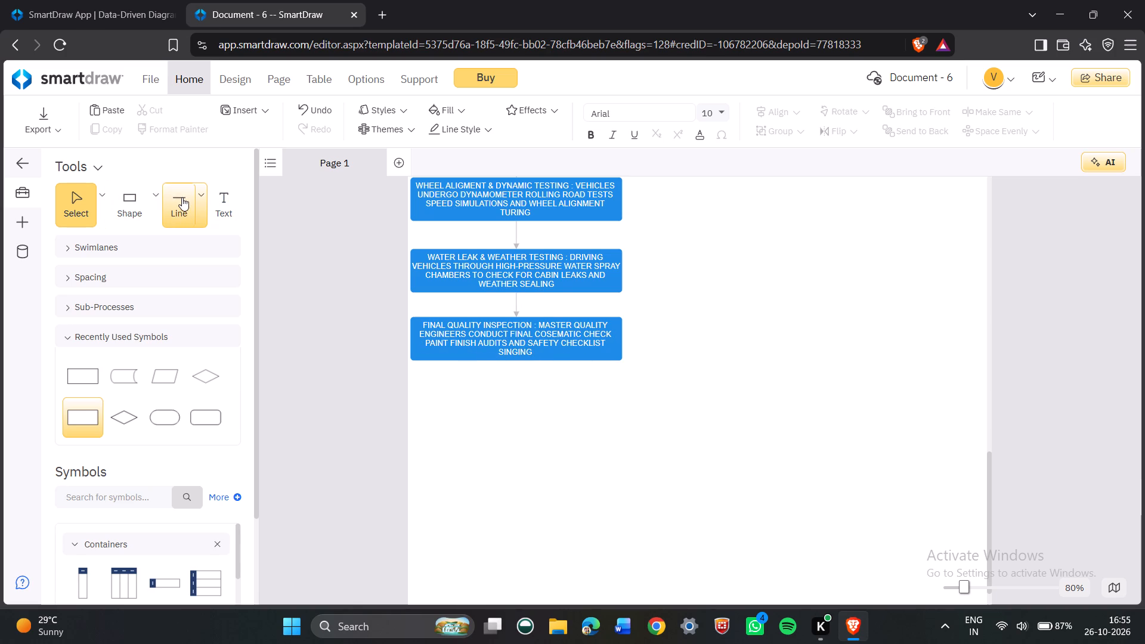
Draw a short vertical connector arrow downward from the bottom of the Final Quality Inspection rectangle.
double_click(182, 197)
left_click_drag(516, 360, 516, 375)
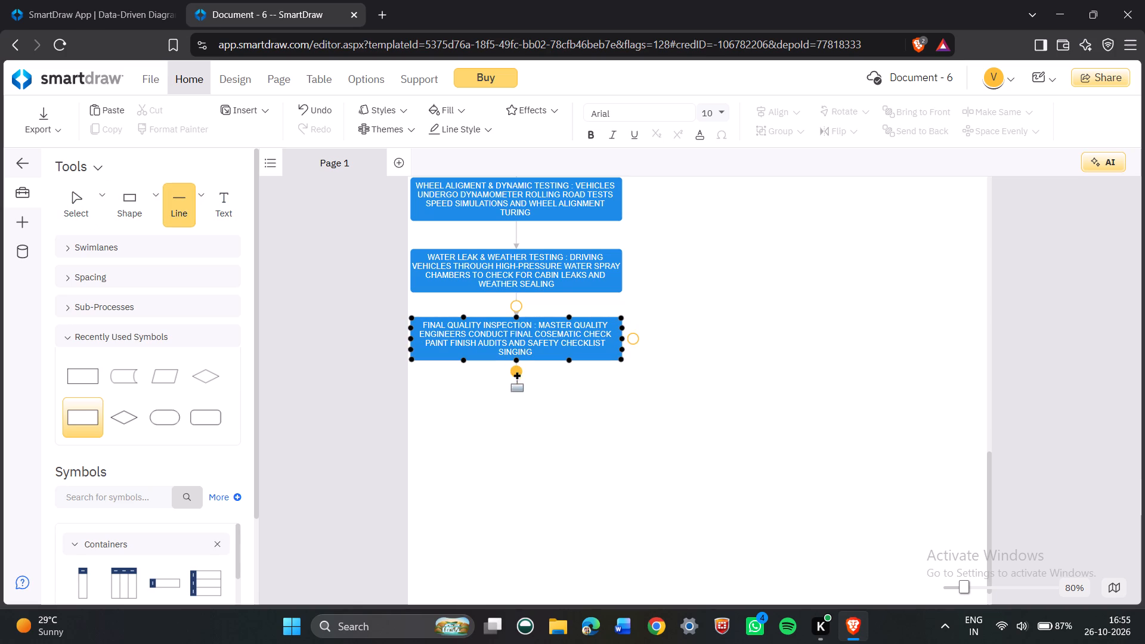
left_click_drag(516, 375, 516, 394)
left_click_drag(491, 448, 494, 466)
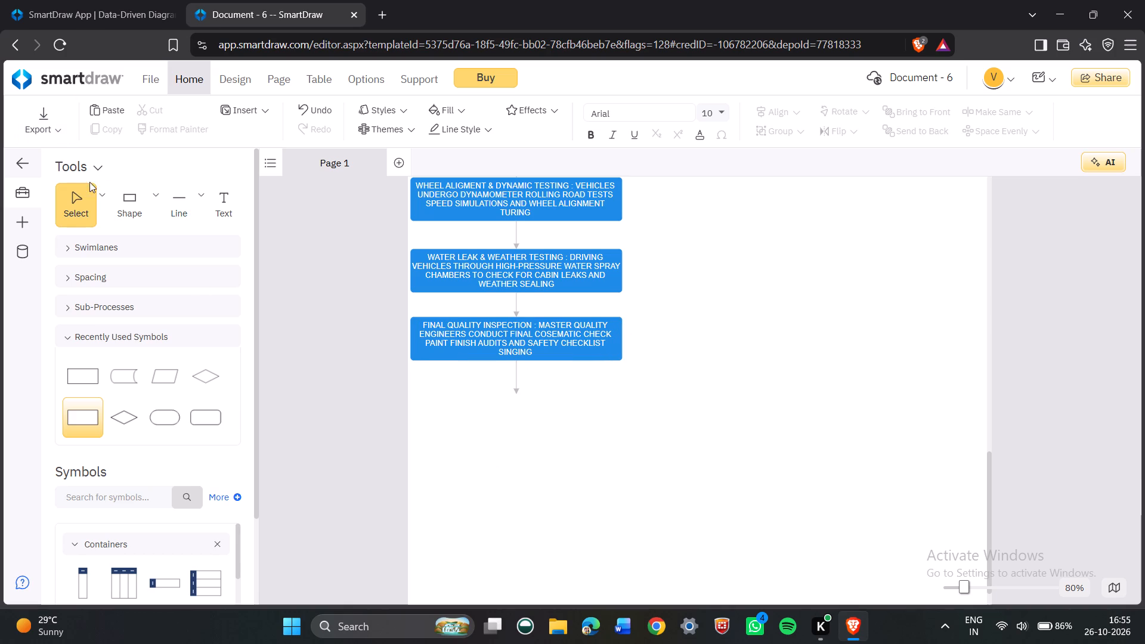
Add a rectangle at the end of the new arrow and widen it on both sides to match the rectangle above.
left_click_drag(114, 202, 513, 413)
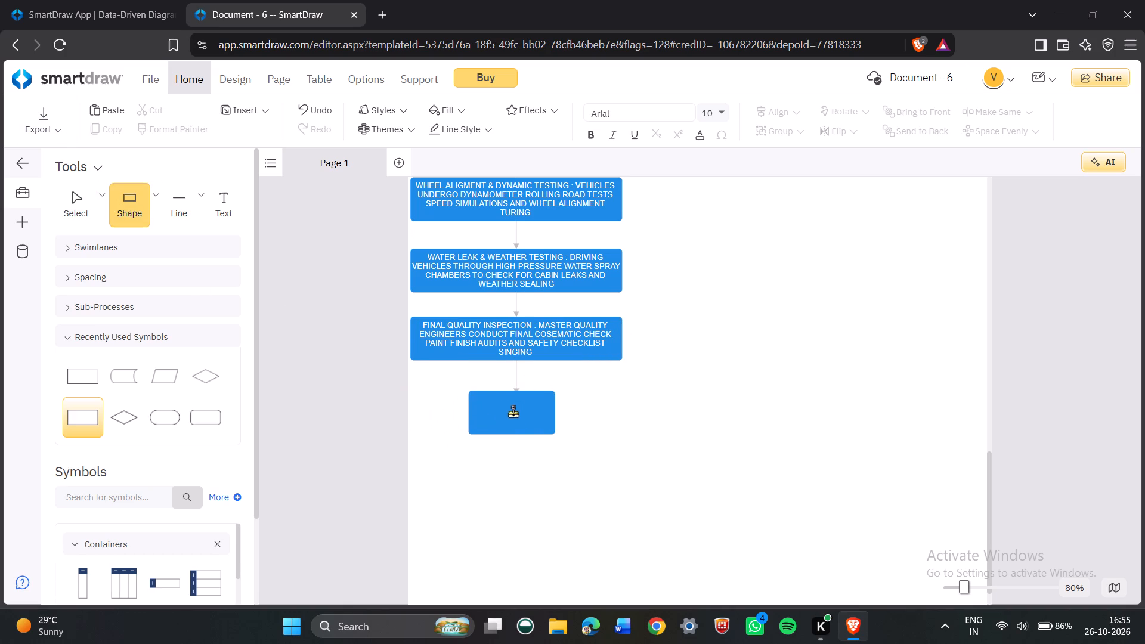
left_click_drag(513, 413, 515, 413)
left_click_drag(557, 416, 623, 416)
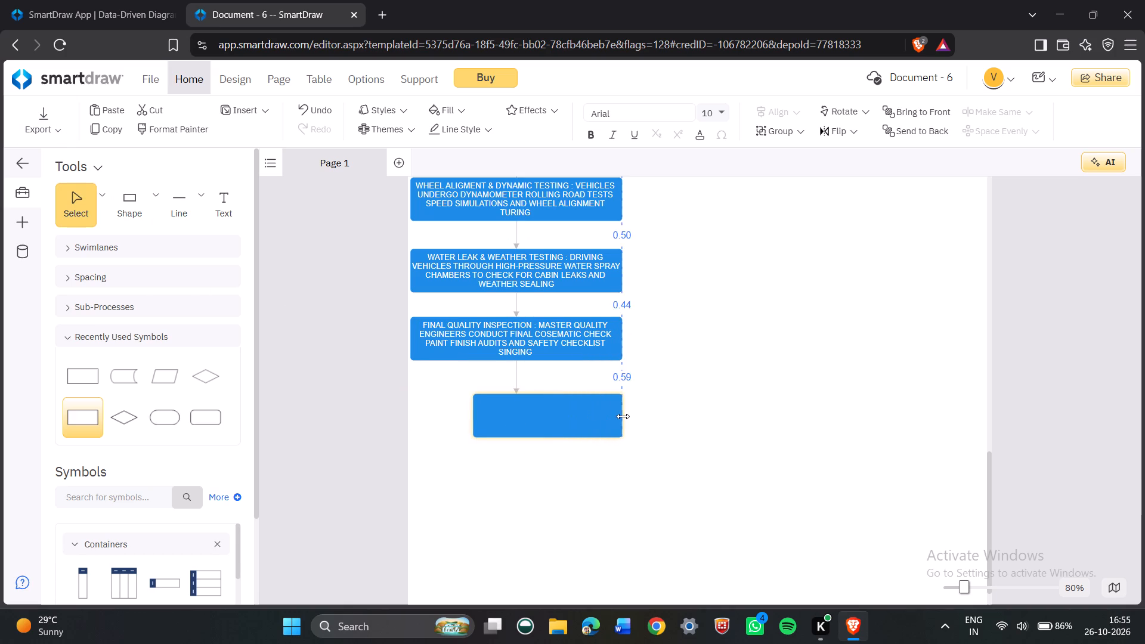
left_click_drag(623, 416, 623, 414)
left_click_drag(473, 417, 375, 422)
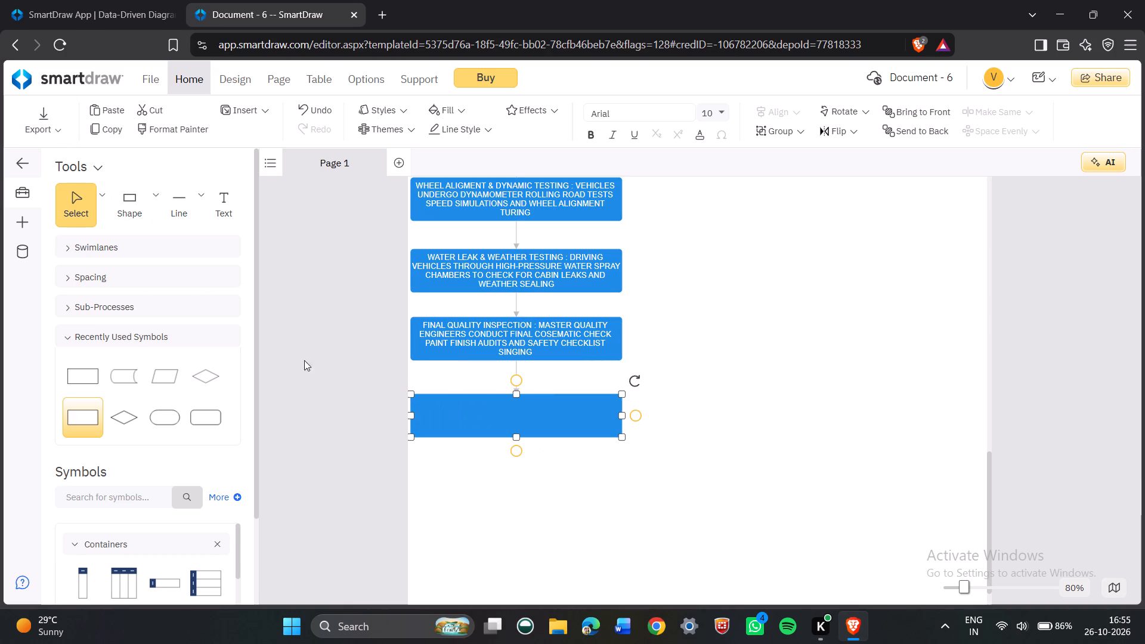
Start the new bottom rectangle's label with the heading "LOGISTICS & DEALERSHIP DISPATCH:".
left_click(227, 212)
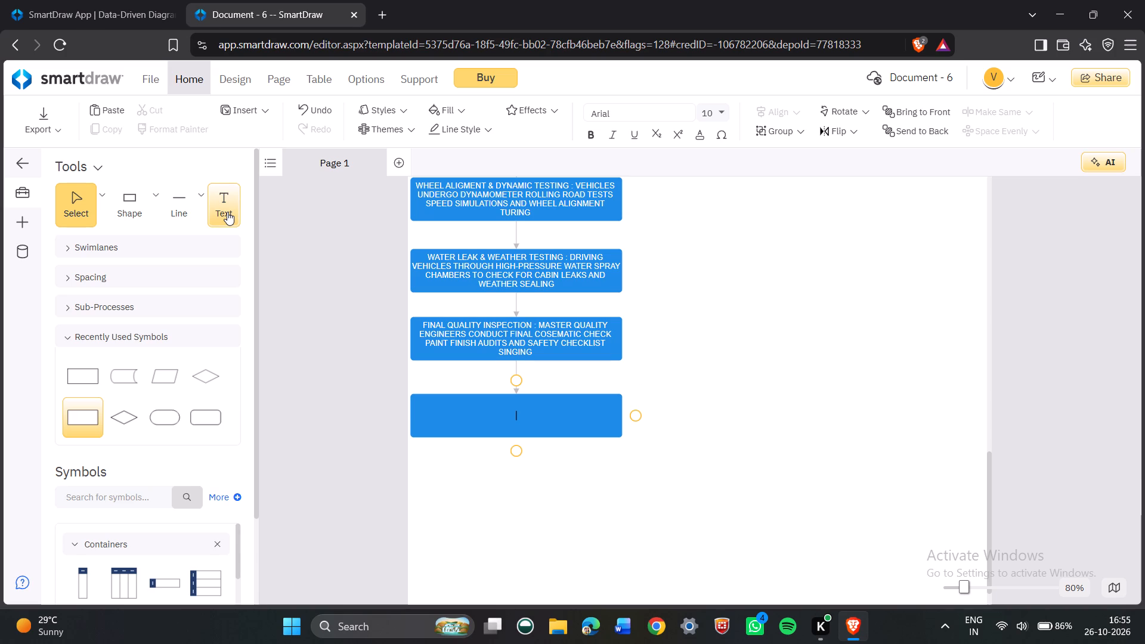
type("LOGI")
type("STICS")
key("space")
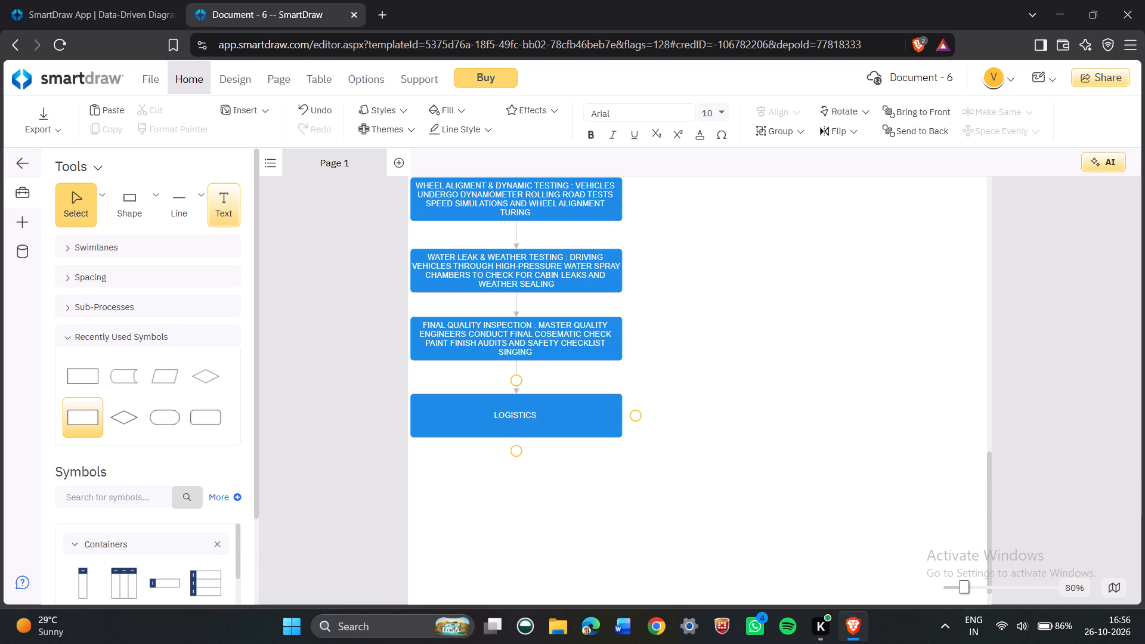
type("&")
key("space")
type("DEAL")
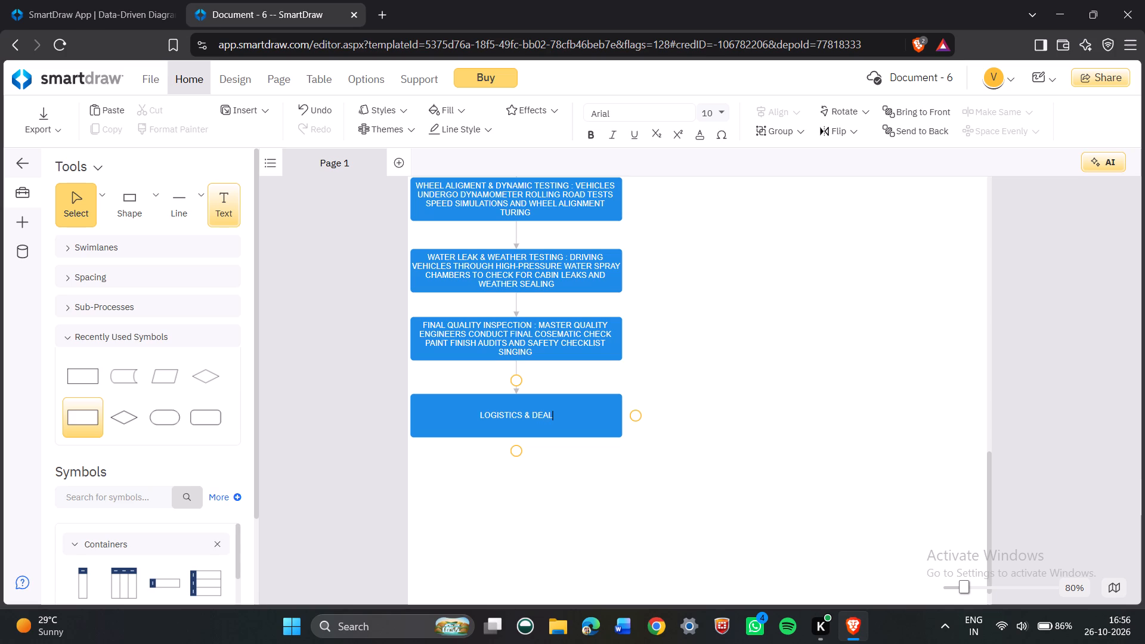
type("ER")
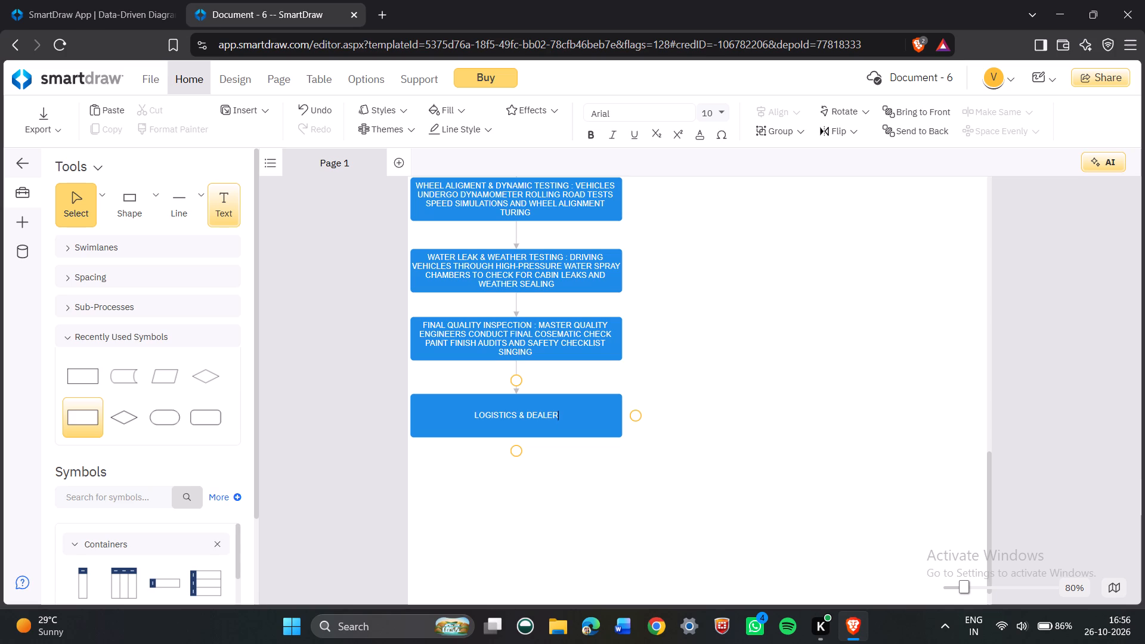
type("SHIP")
key("space")
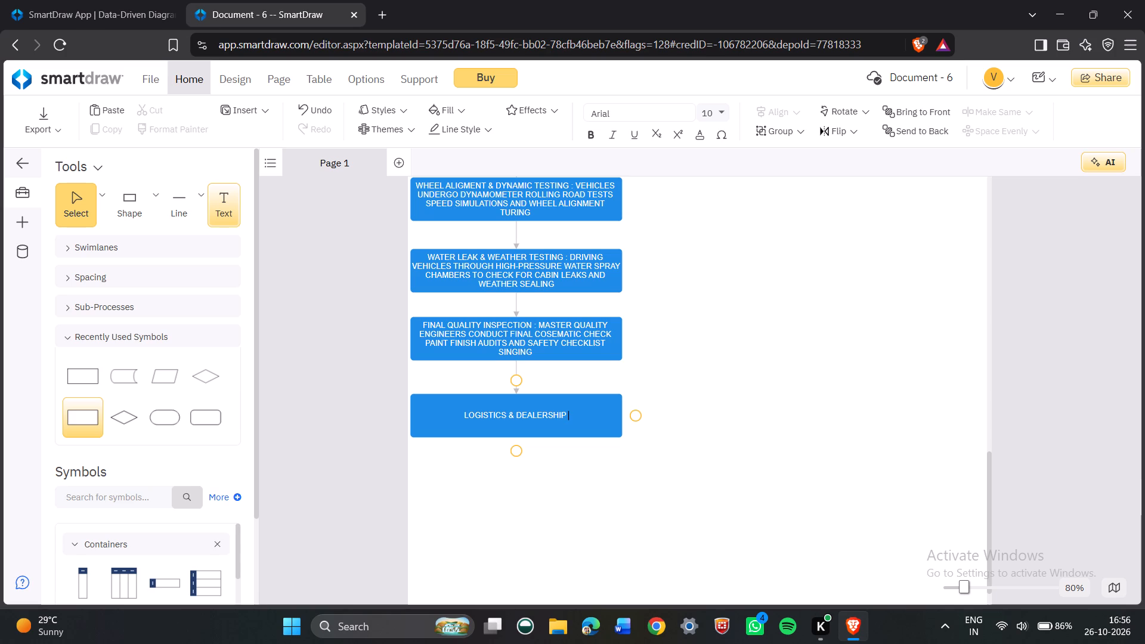
type("DISPATCH")
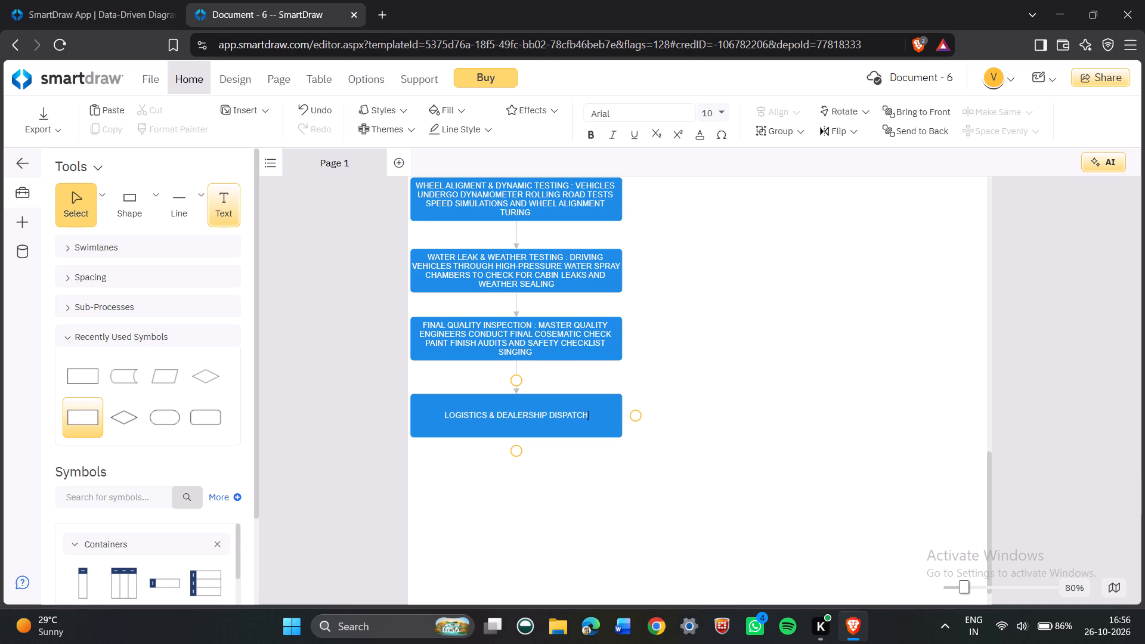
type(":")
key("space")
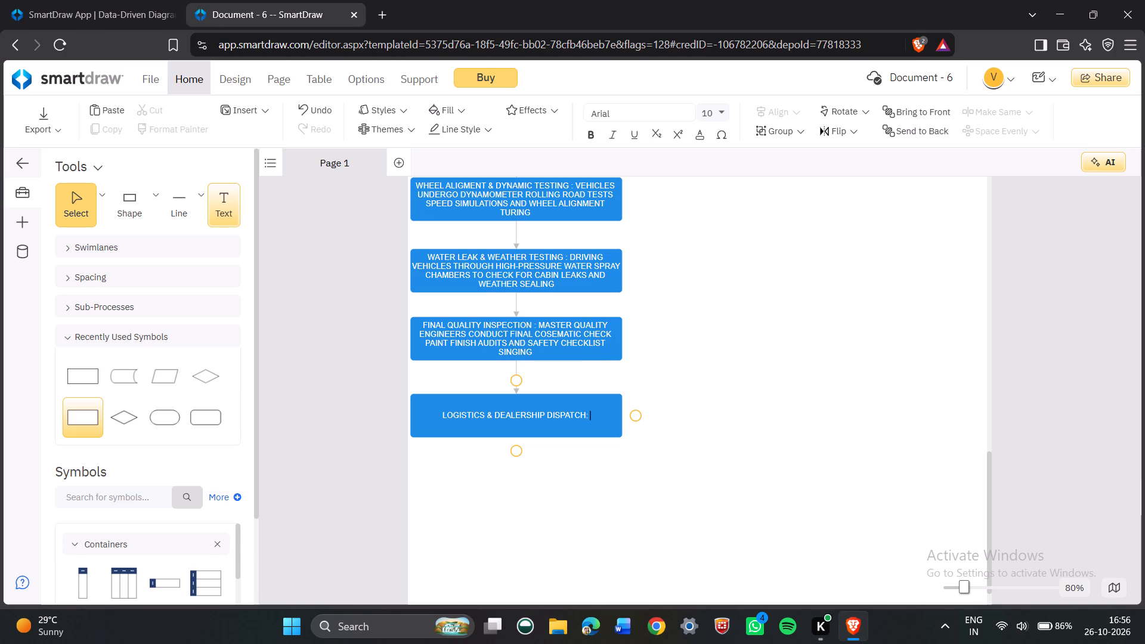
Continue the Logistics & Dealership Dispatch label with "LOADING FINISHED CARS ONTO".
type("LOADING")
key("space")
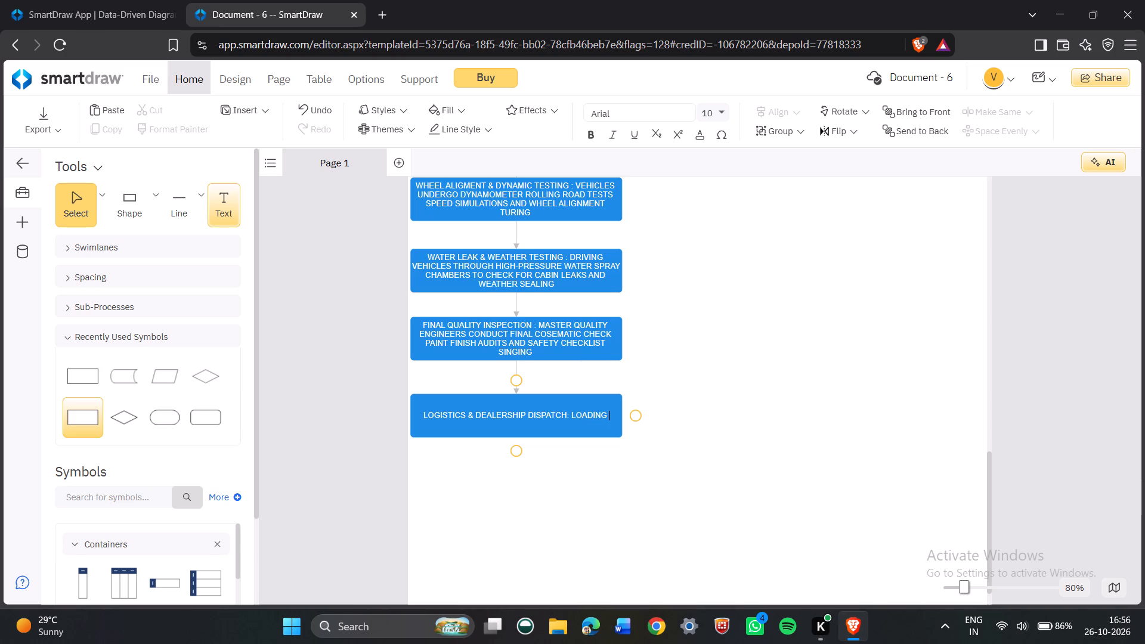
type("FINISHED")
key("space")
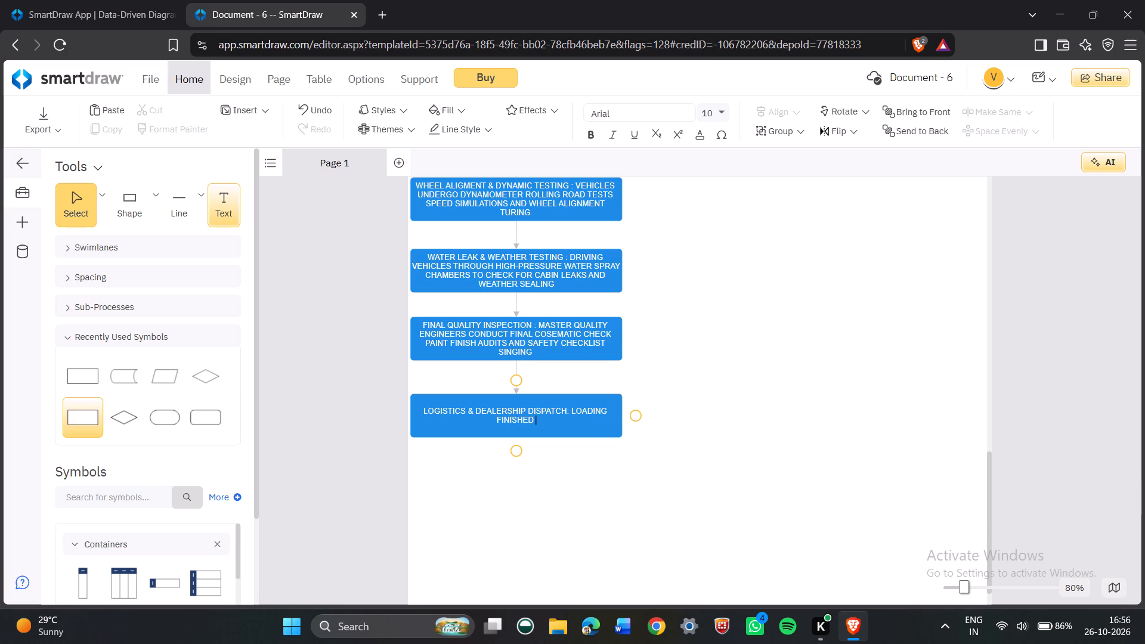
type("CARS")
key("space")
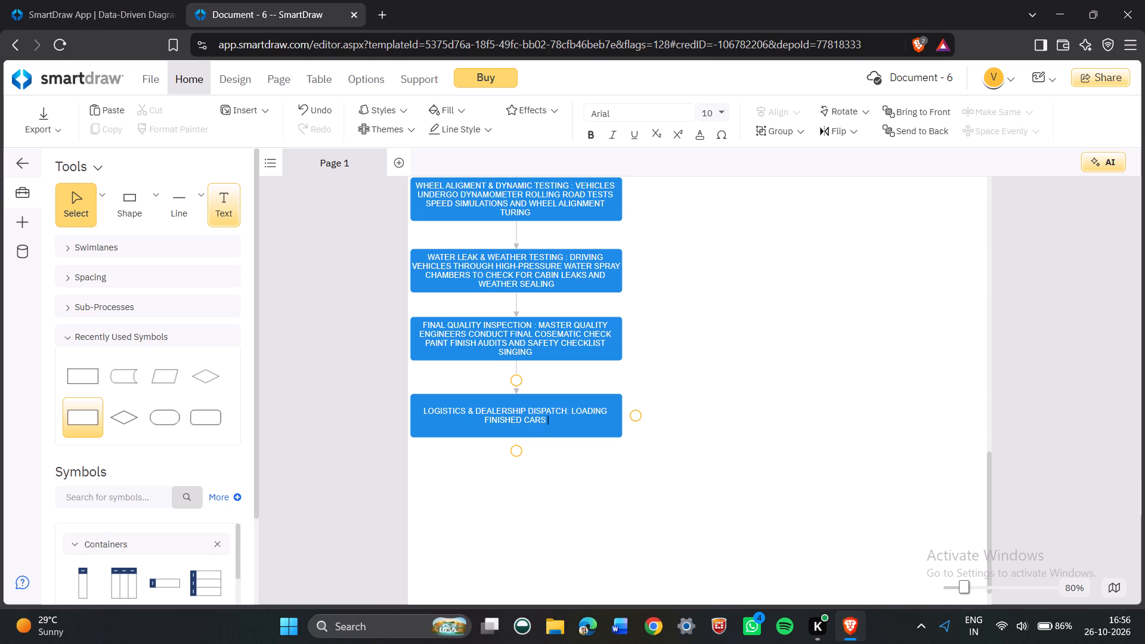
type("ONTO")
key("space")
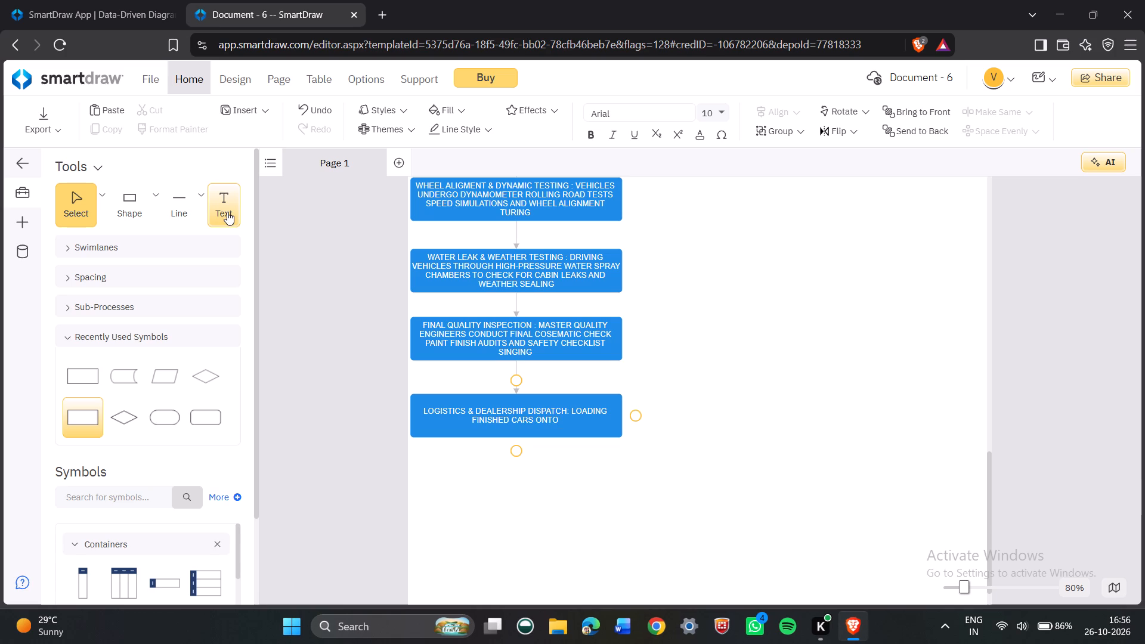
Continue the Logistics & Dealership Dispatch label with "MULTI-AXLE CAR CARRIER TRUCKS".
type("MULTO")
key("BackSpace")
key("i")
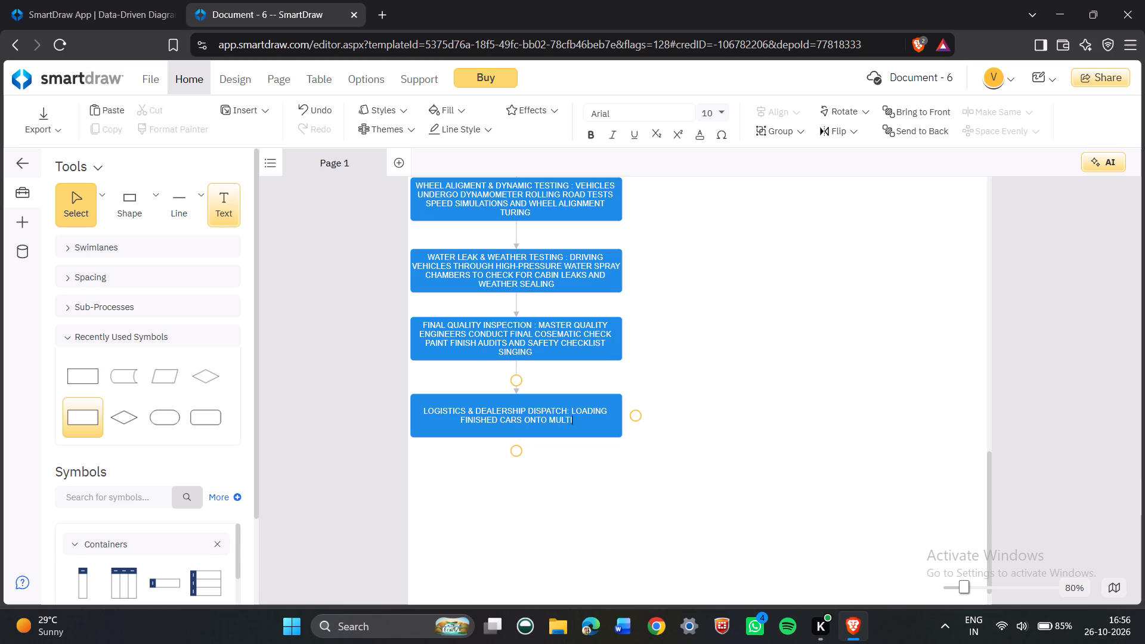
key("minus")
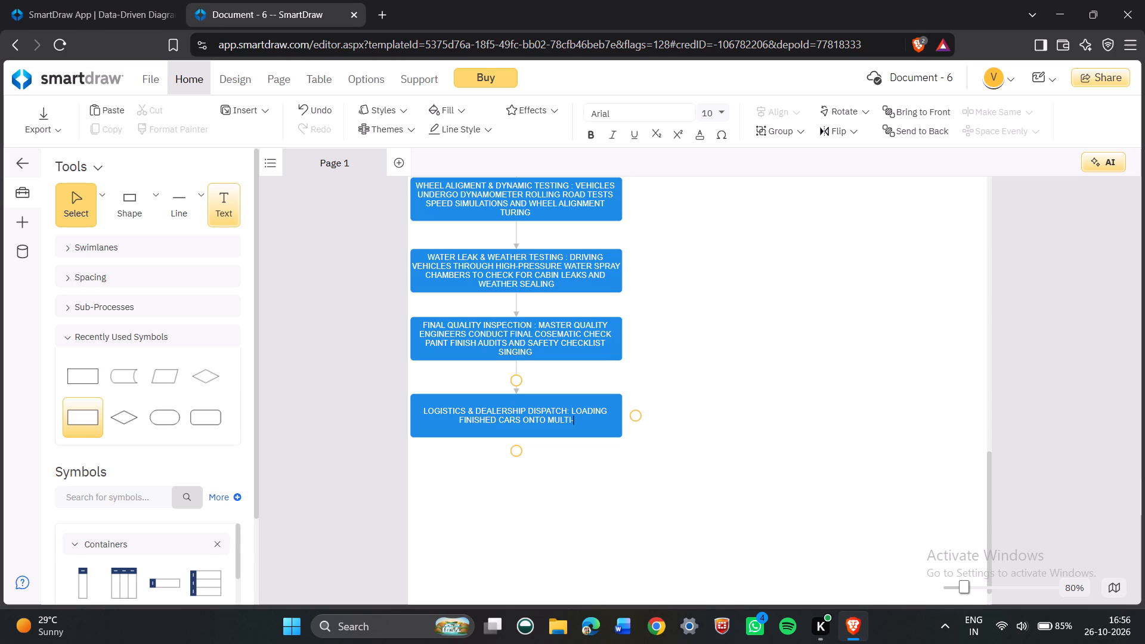
key("a")
key("c")
key("BackSpace")
type("XL")
type("E CAR")
key("space")
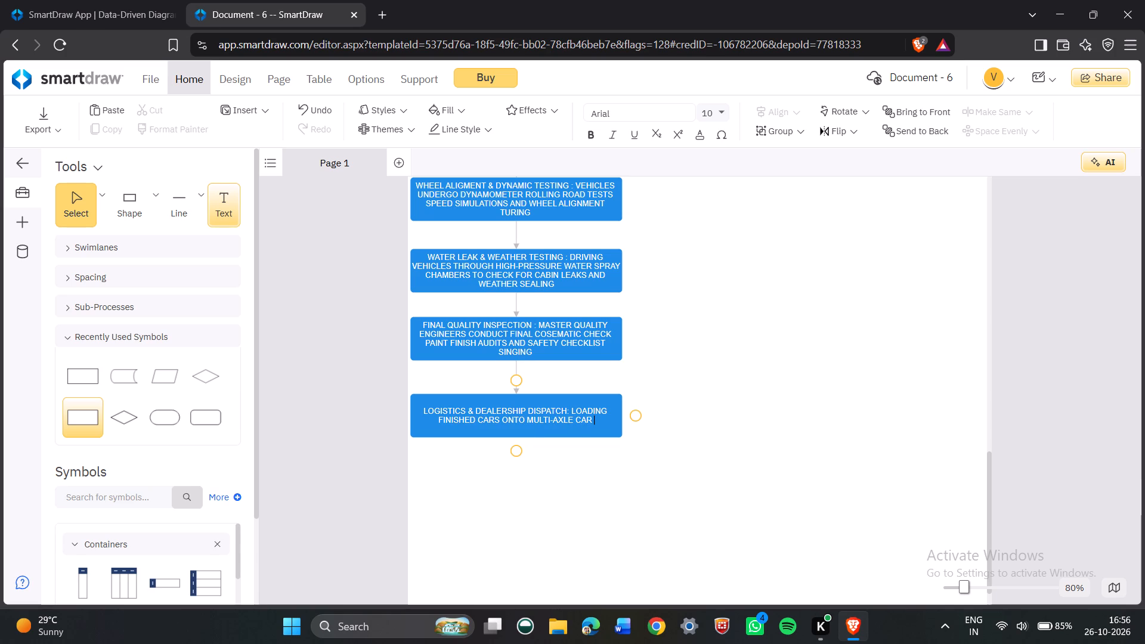
type("CARR")
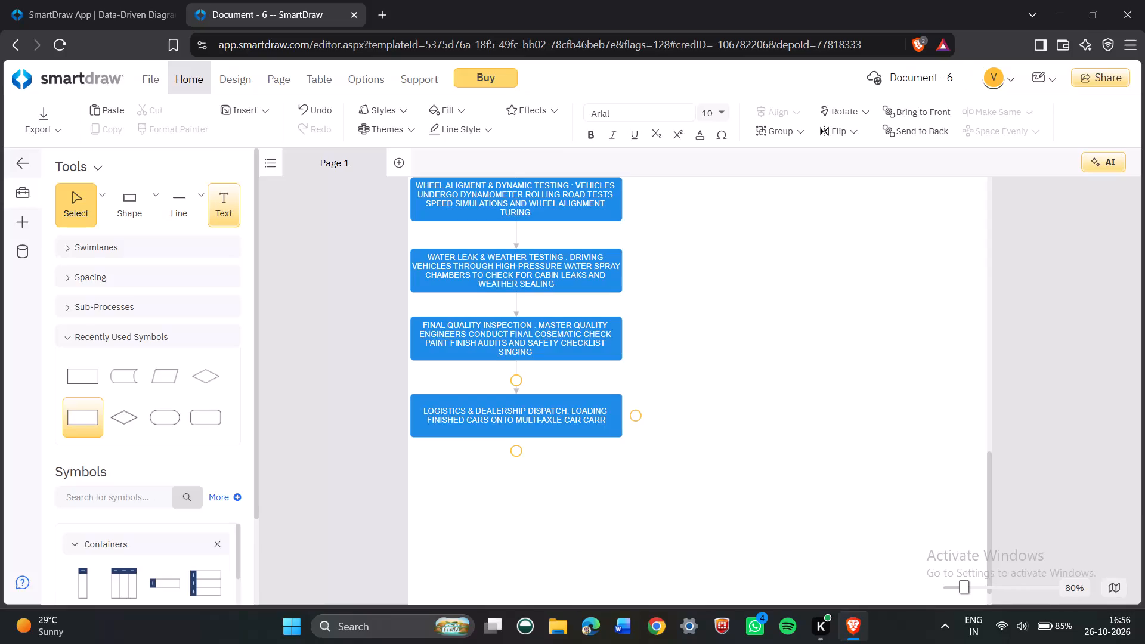
key("i")
type("ER")
key("space")
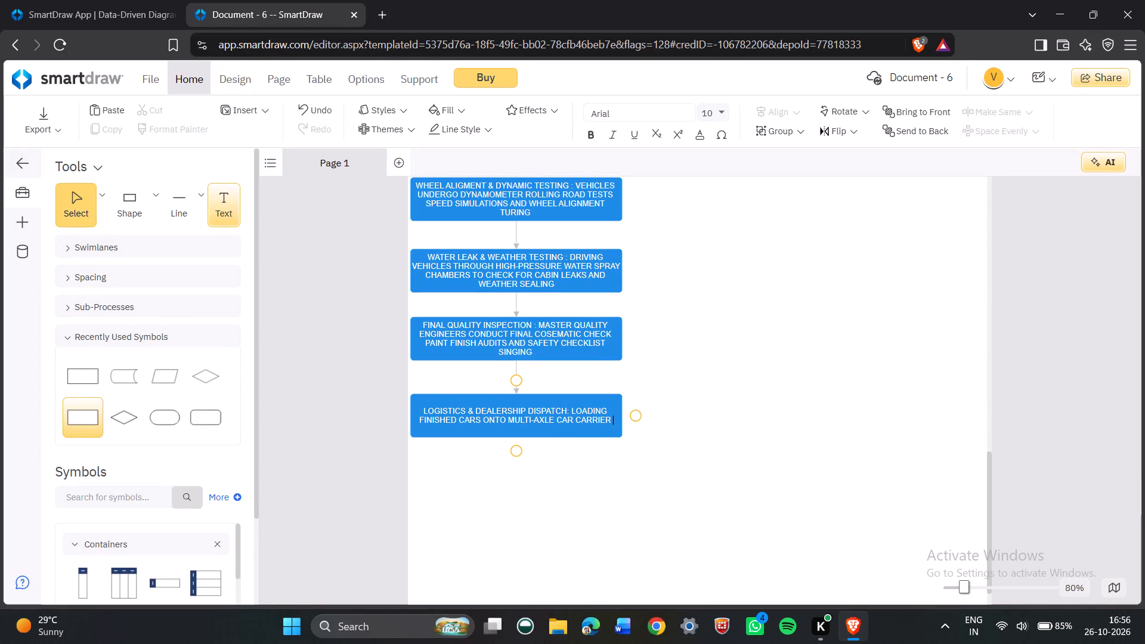
type("TRUCKS")
key("space")
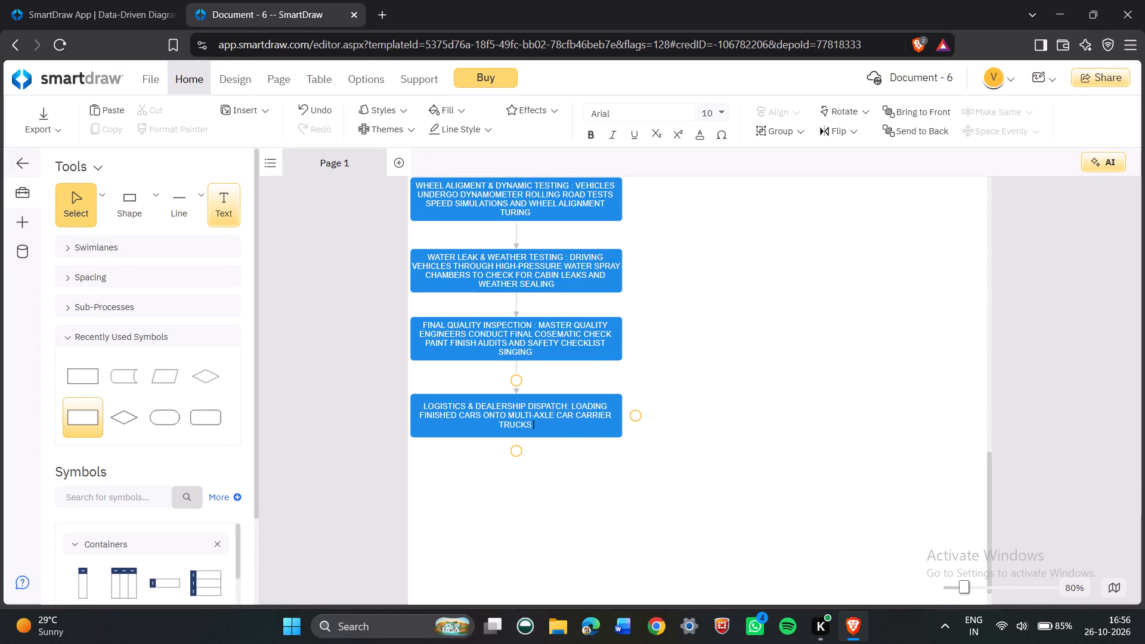
Finish the Logistics & Dealership Dispatch label with "FOR TRANSPORT TO REGIONAL SHOWROOMS".
type("FOR")
key("space")
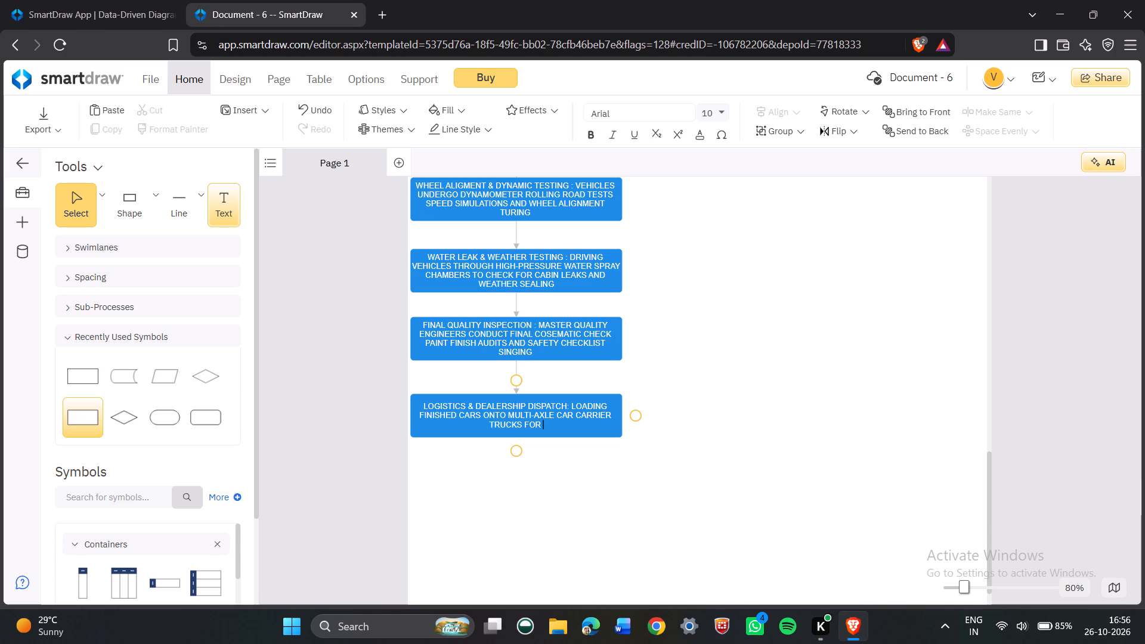
type("TRANS")
type("PORT")
key("space")
type("TO R")
type("EF")
key("BackSpace")
type("GIONAL")
key("space")
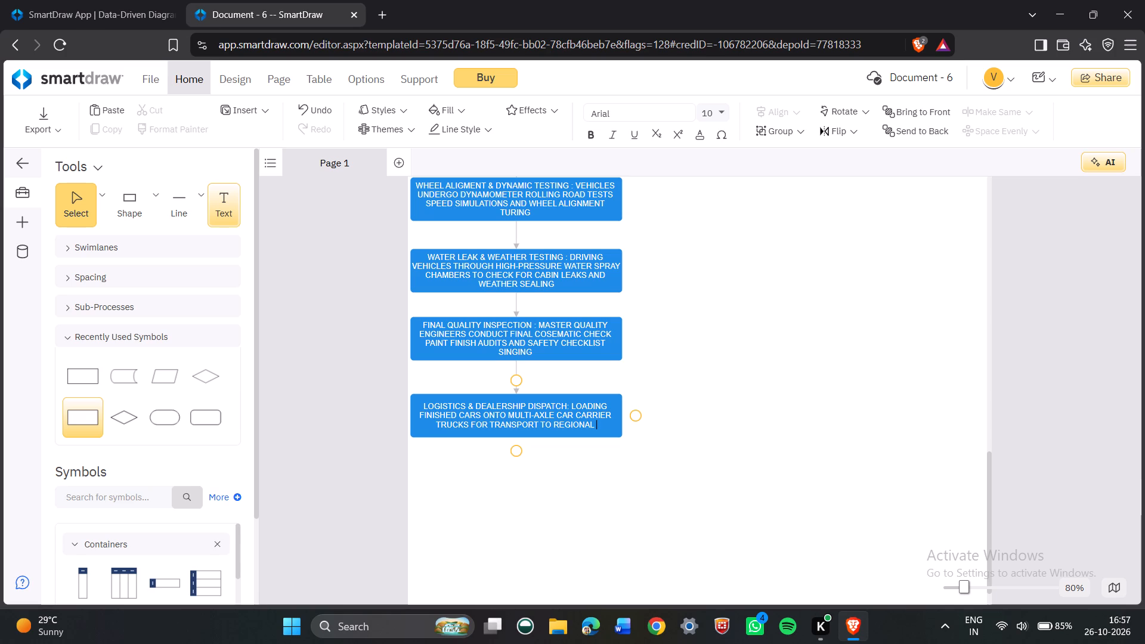
type("SHO")
type("WROOMS")
key("space")
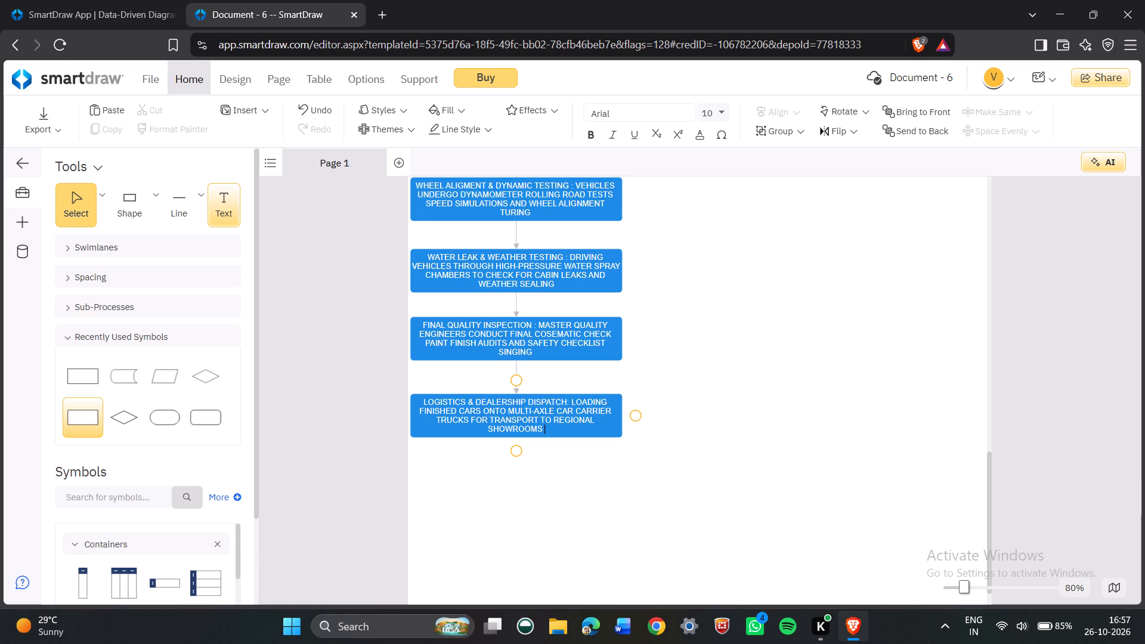
left_click(633, 456)
Fill the Automotive Design & CAD Modeling and Press Shop & Stamping parallelograms with dark purple.
scroll(633, 456, "up", 14)
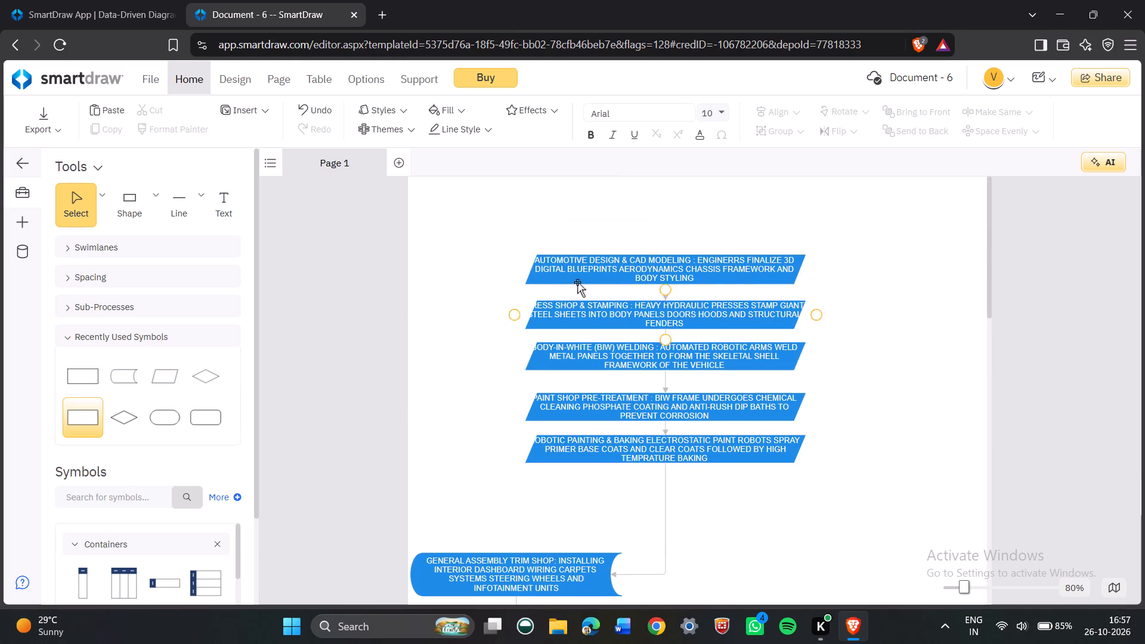
left_click(572, 270)
left_click(433, 113)
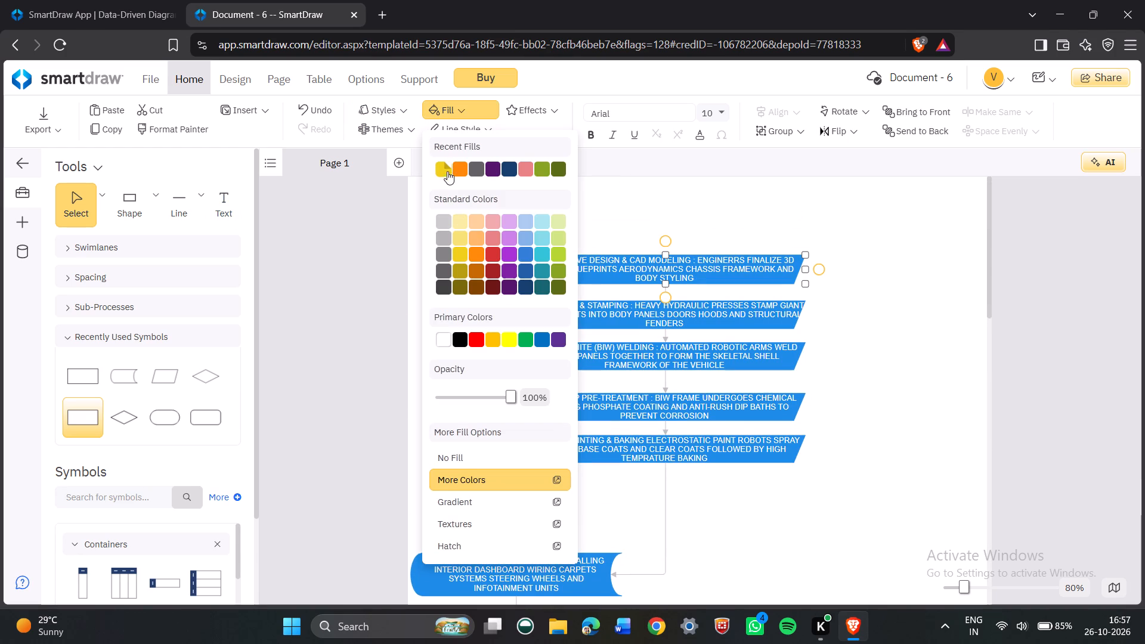
left_click(496, 168)
scroll(547, 264, "down", 1)
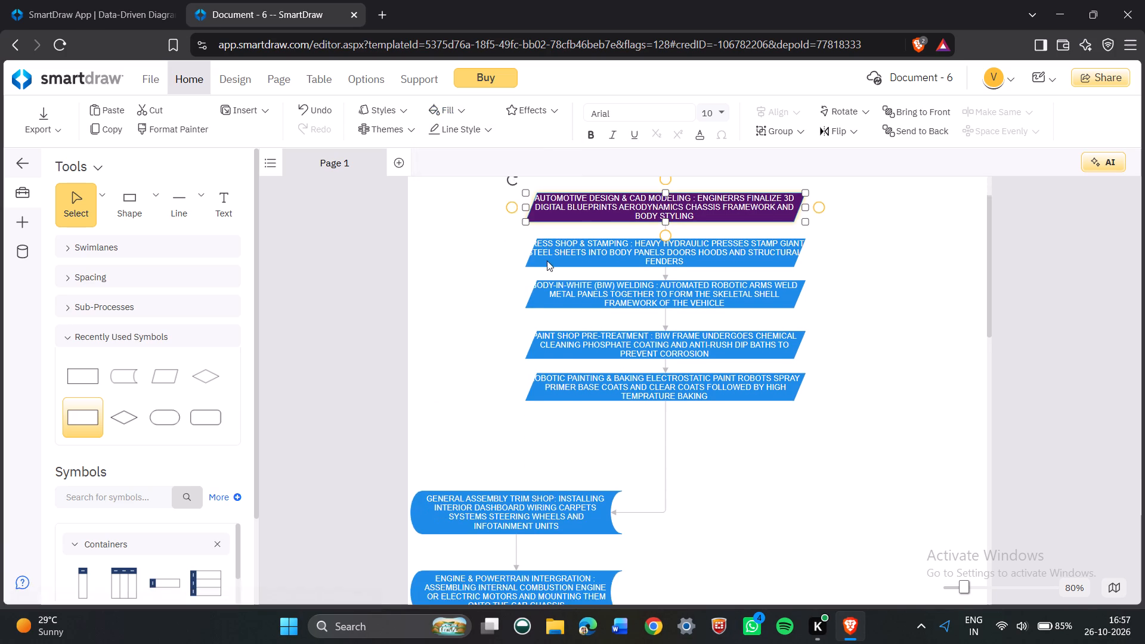
left_click(540, 245)
left_click(445, 116)
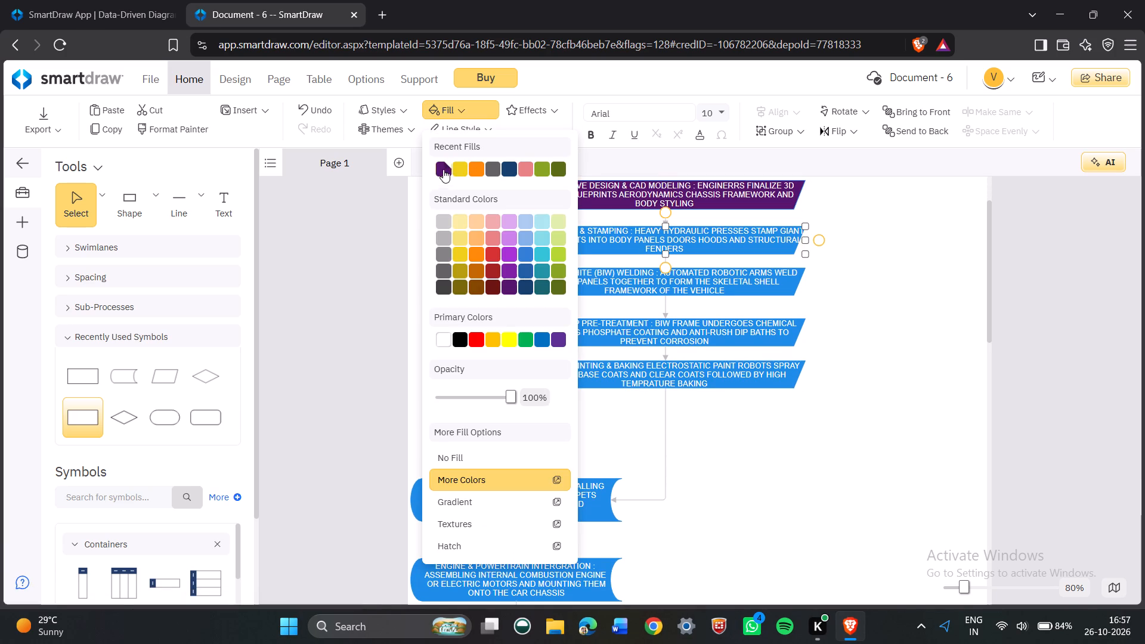
left_click(443, 168)
Fill the Body-in-White Welding, Paint Shop Pre-Treatment and Robotic Painting & Baking parallelograms with the same dark purple.
left_click(632, 289)
left_click(478, 112)
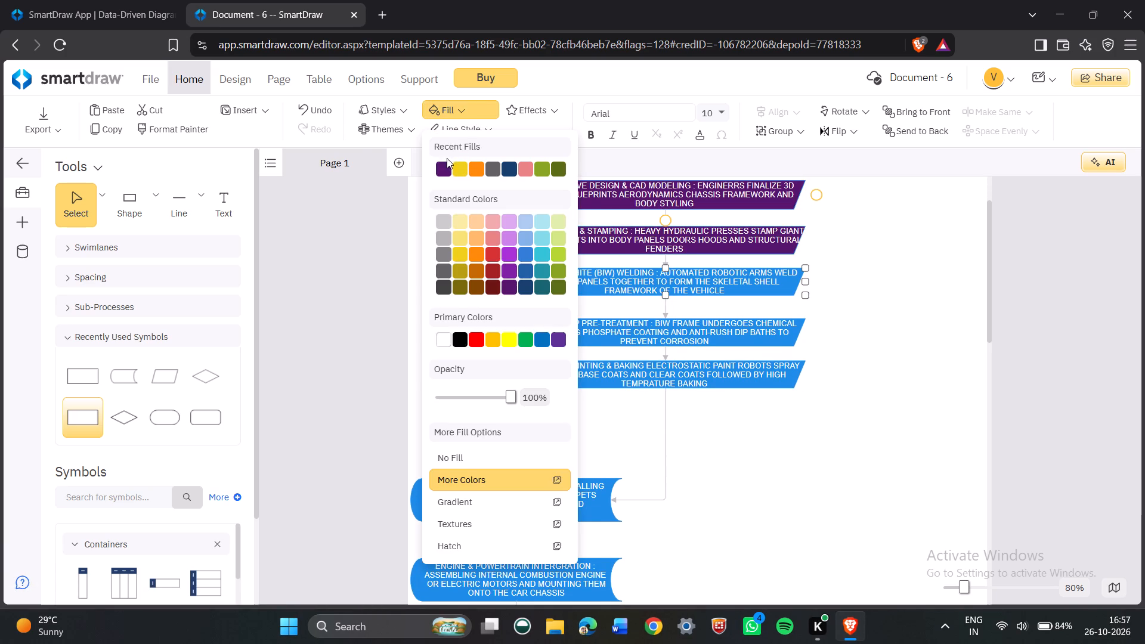
left_click(438, 162)
left_click(613, 333)
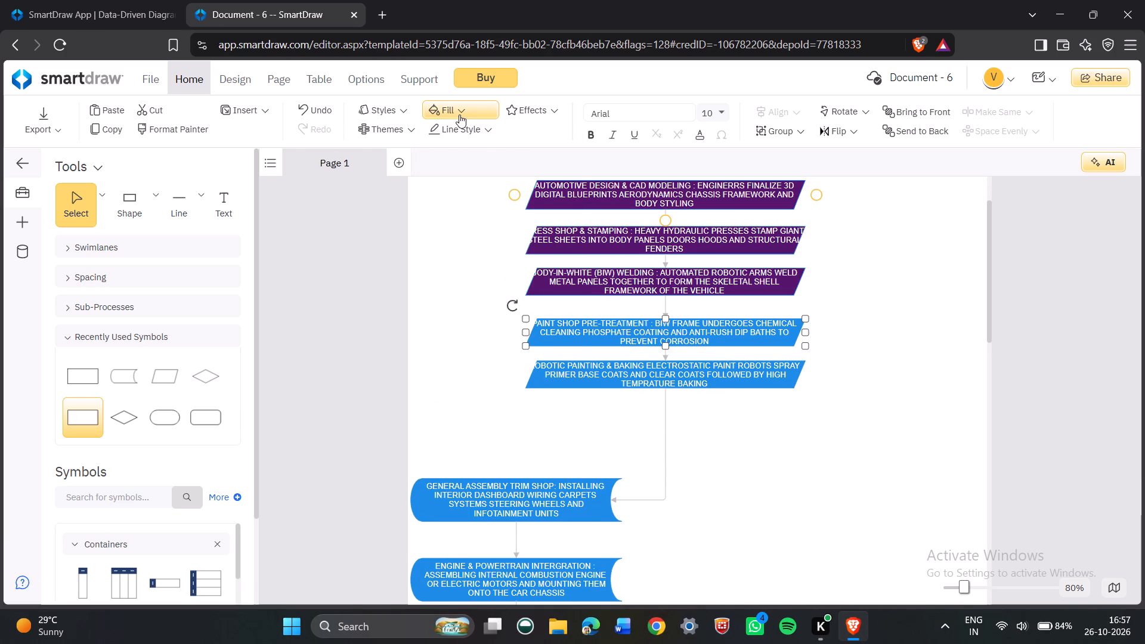
left_click(459, 114)
left_click(440, 166)
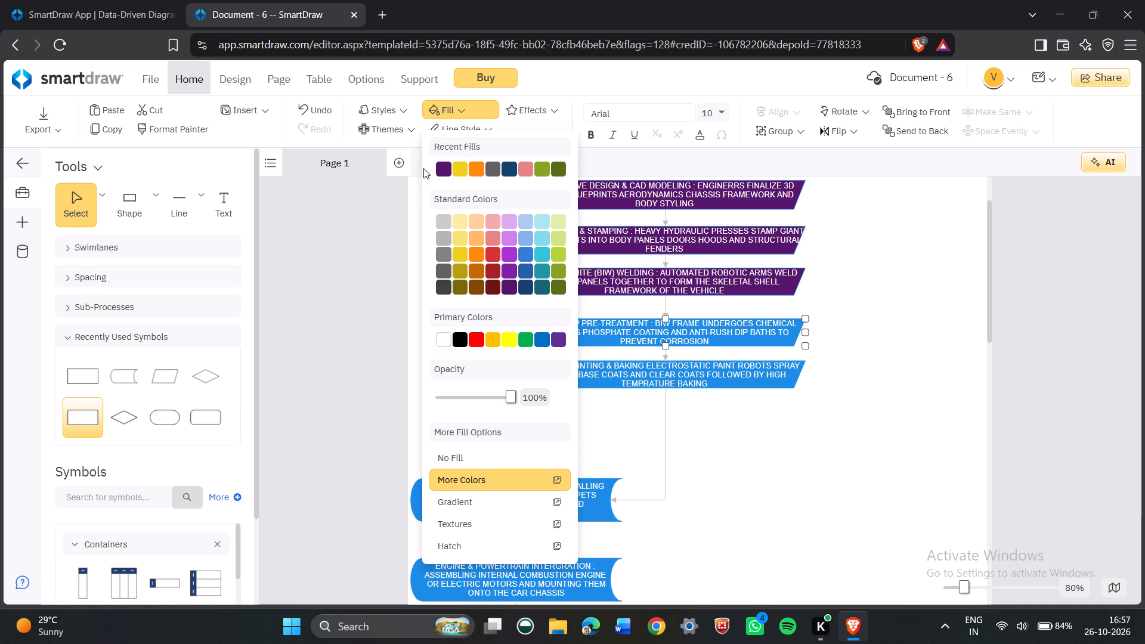
left_click(439, 166)
left_click(558, 375)
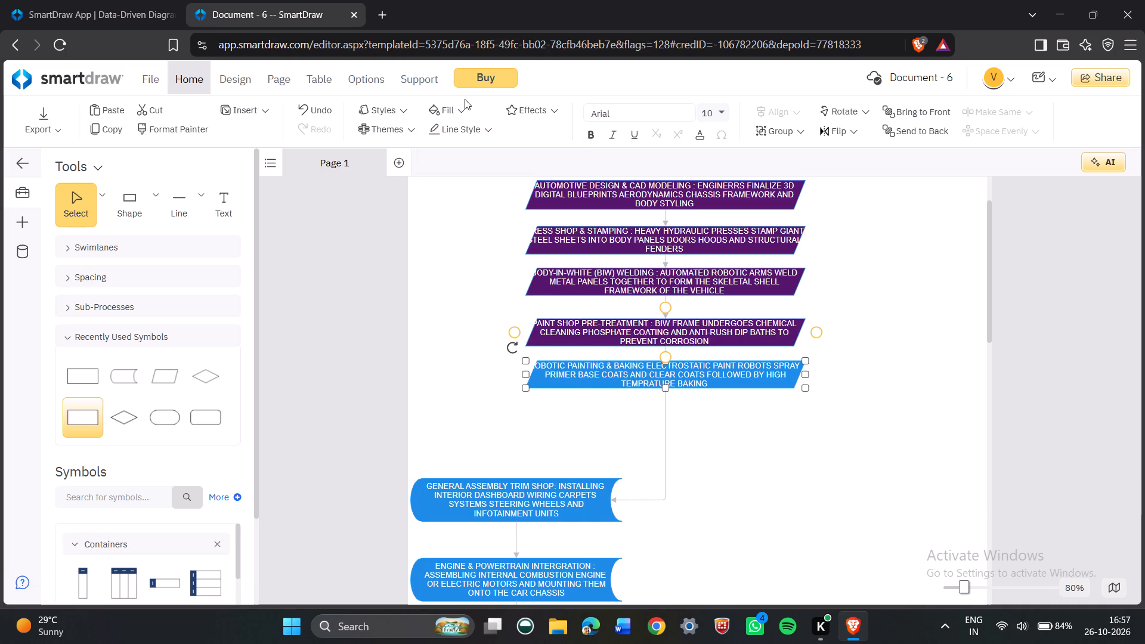
left_click(463, 106)
left_click(441, 164)
Fill the General Assembly Trim Shop shape with the same dark purple.
scroll(465, 227, "down", 4)
scroll(465, 230, "up", 2)
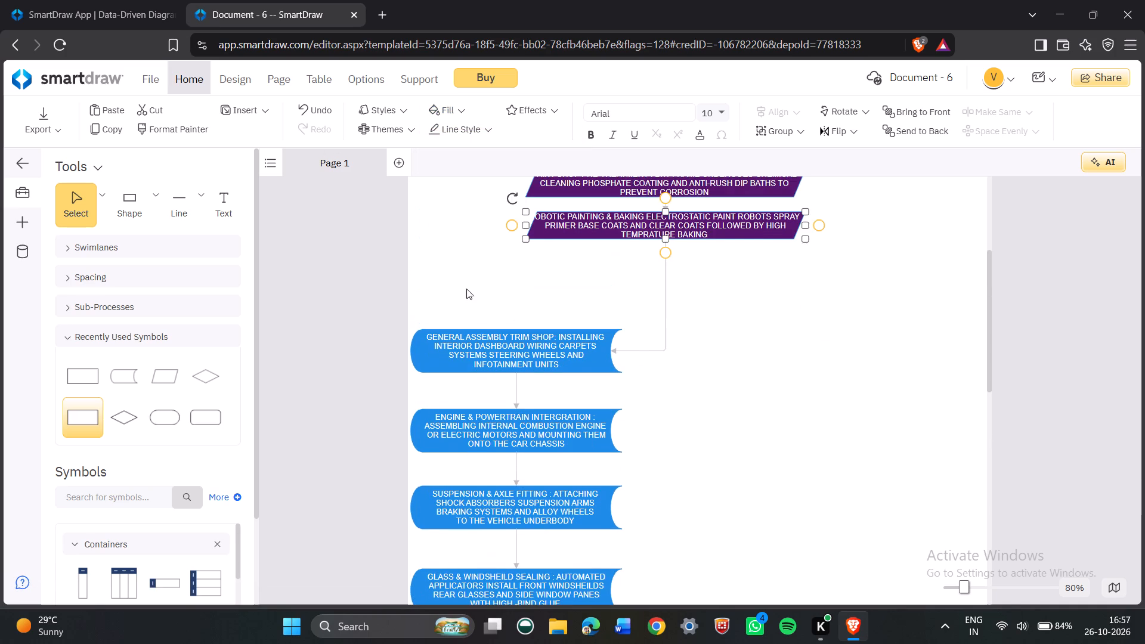
left_click(459, 364)
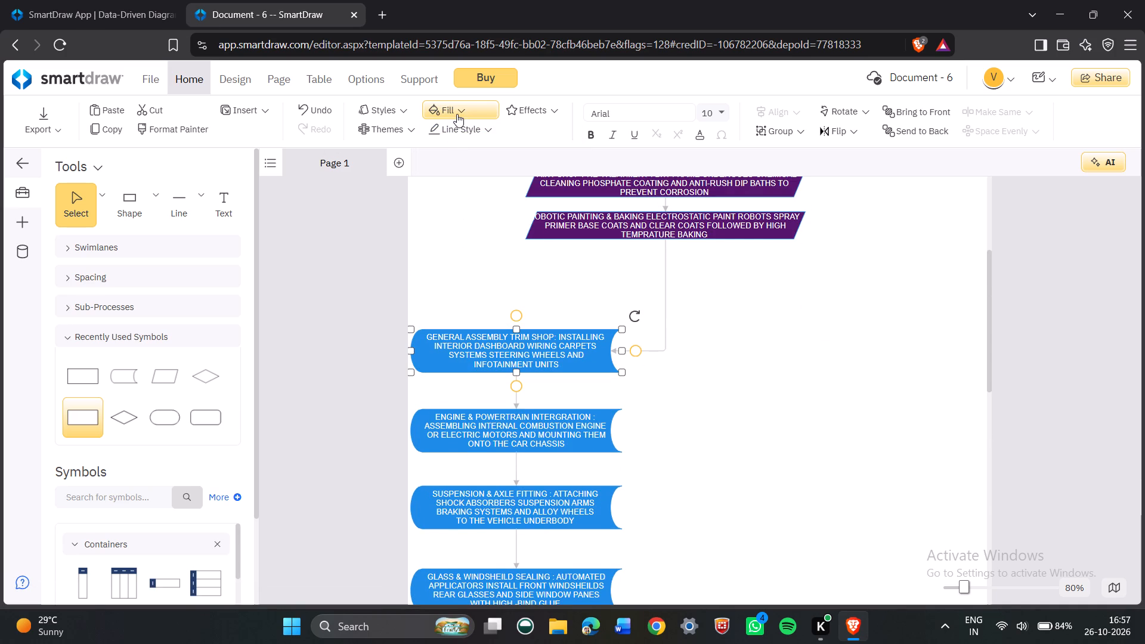
left_click(457, 114)
left_click(439, 167)
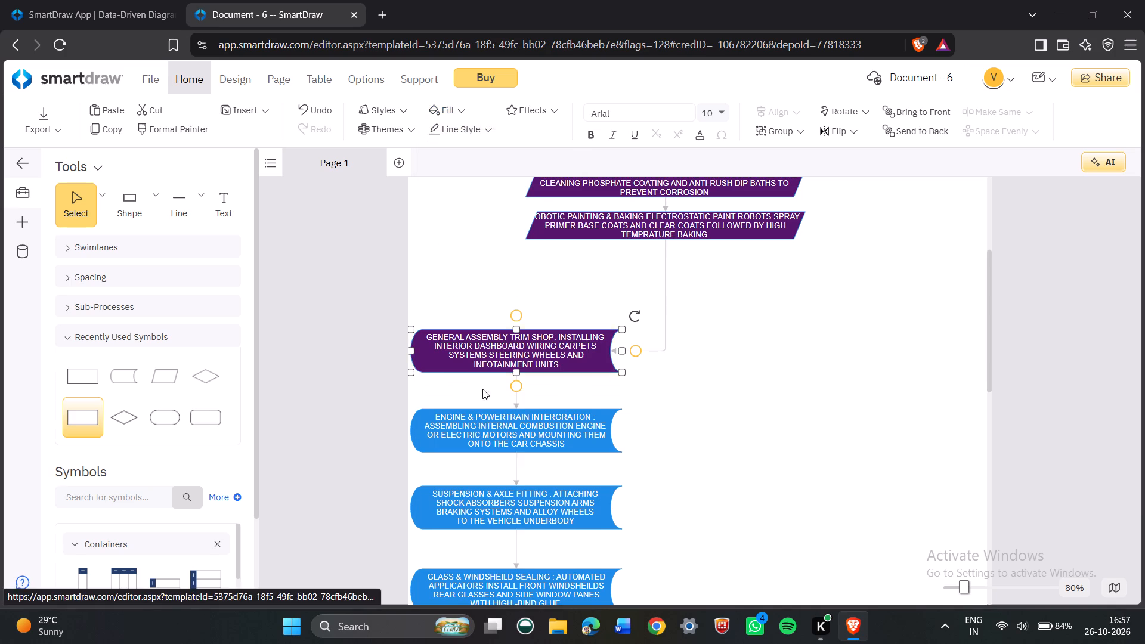
Fill the Engine & Powertrain Integration and Suspension & Axle Fitting shapes with the recently used dark purple.
left_click(473, 401)
left_click(472, 414)
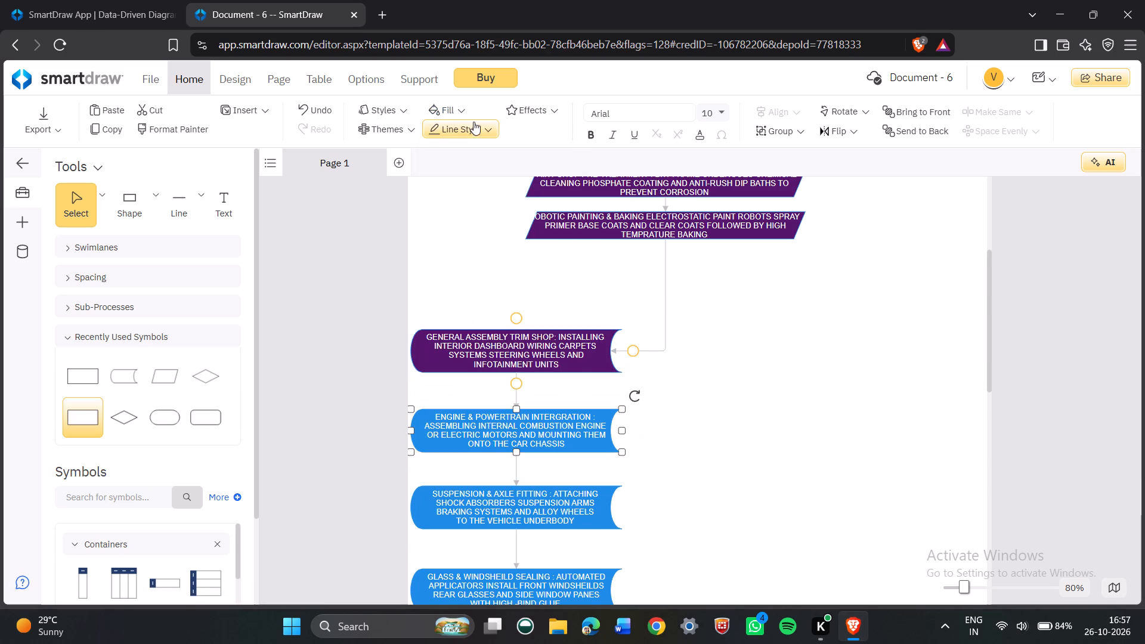
left_click(470, 112)
left_click(441, 159)
left_click(437, 97)
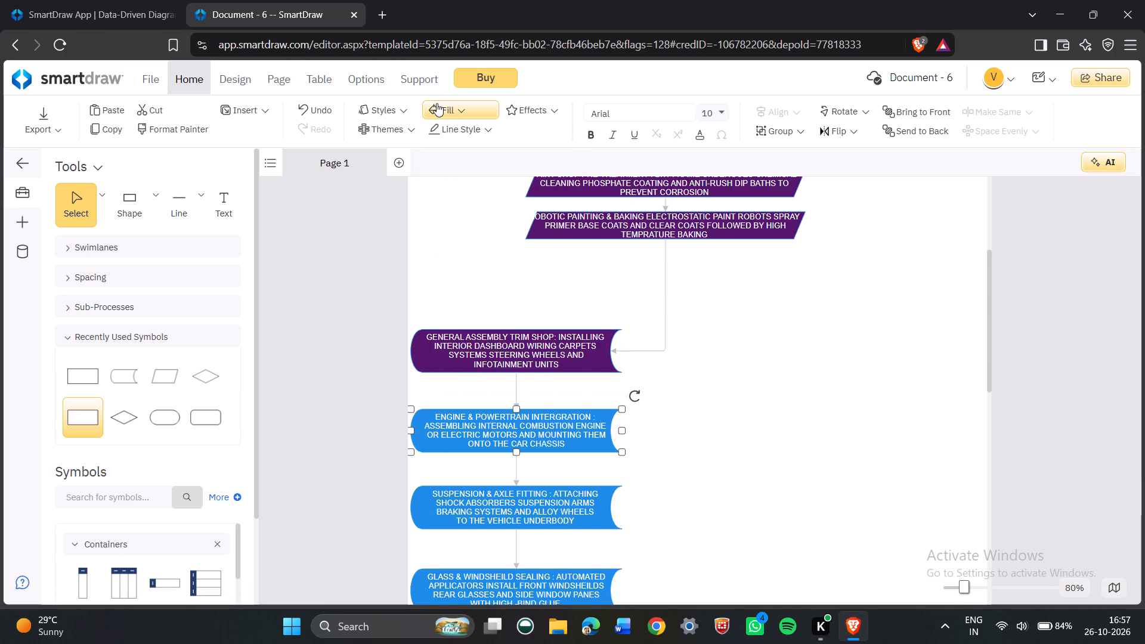
left_click(437, 103)
left_click(440, 171)
scroll(458, 237, "down", 4)
scroll(457, 248, "up", 1)
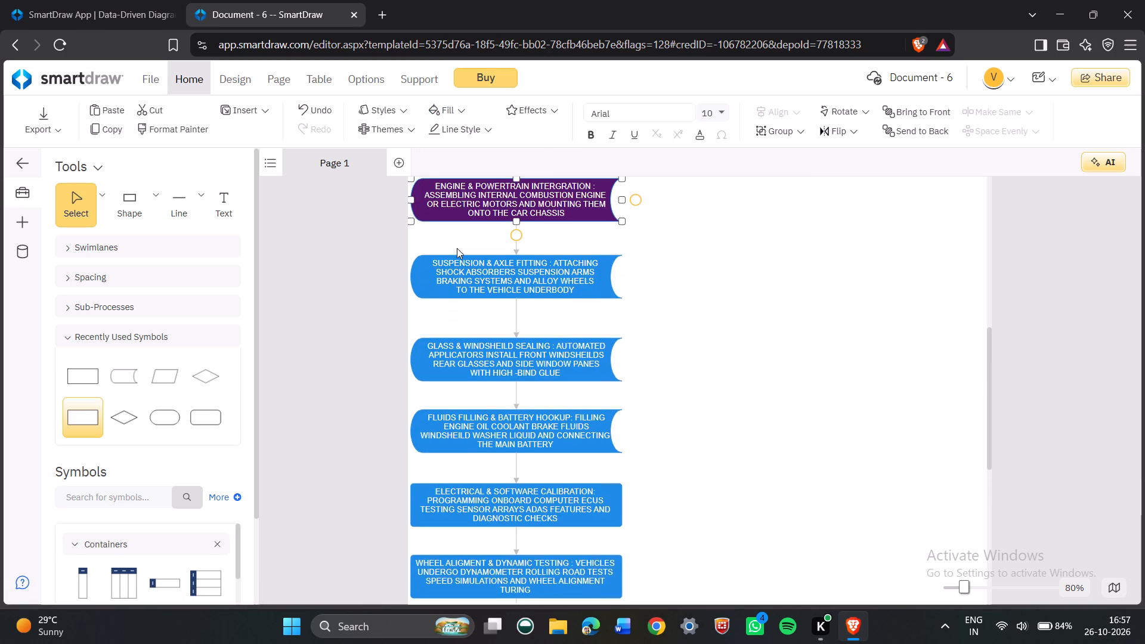
scroll(457, 248, "up", 1)
left_click(467, 357)
left_click(464, 110)
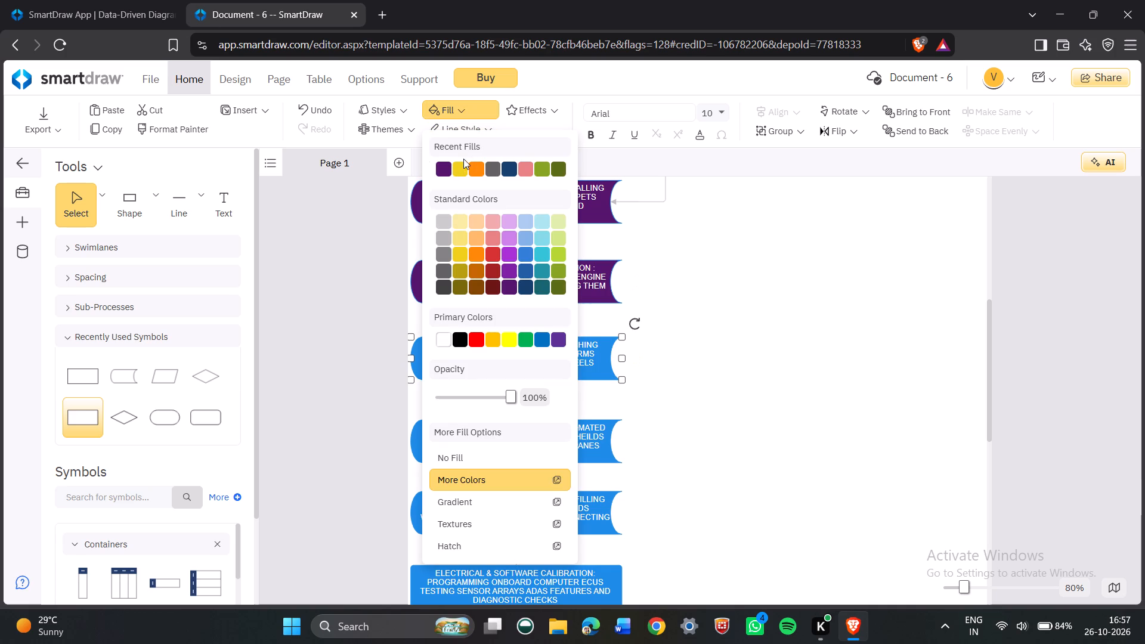
left_click(441, 169)
Fill the Glass & Windshield Sealing and Fluids Filling & Battery Hookup shapes with the same dark purple.
scroll(441, 202, "down", 2)
left_click(465, 293)
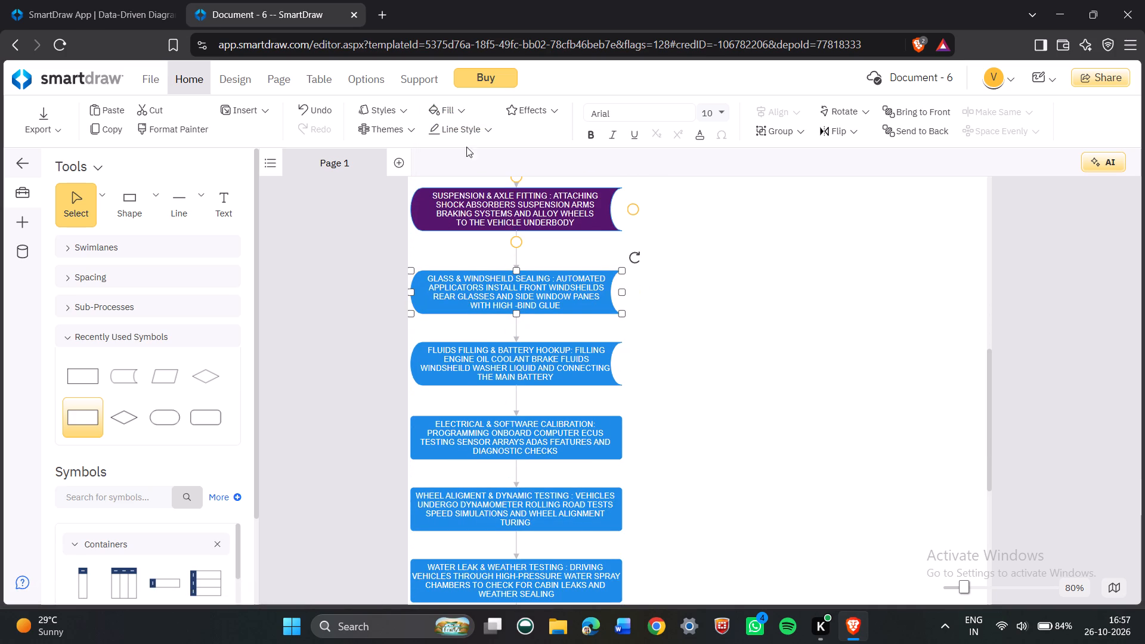
left_click(465, 114)
left_click(443, 174)
scroll(442, 195, "down", 2)
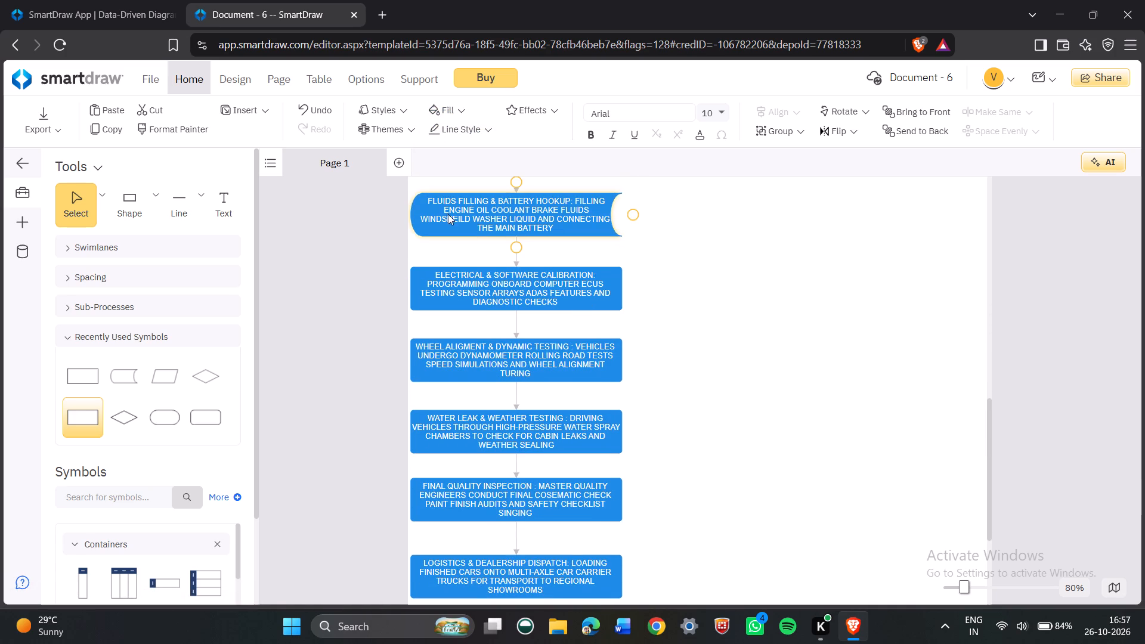
left_click(448, 217)
left_click(454, 112)
left_click(446, 166)
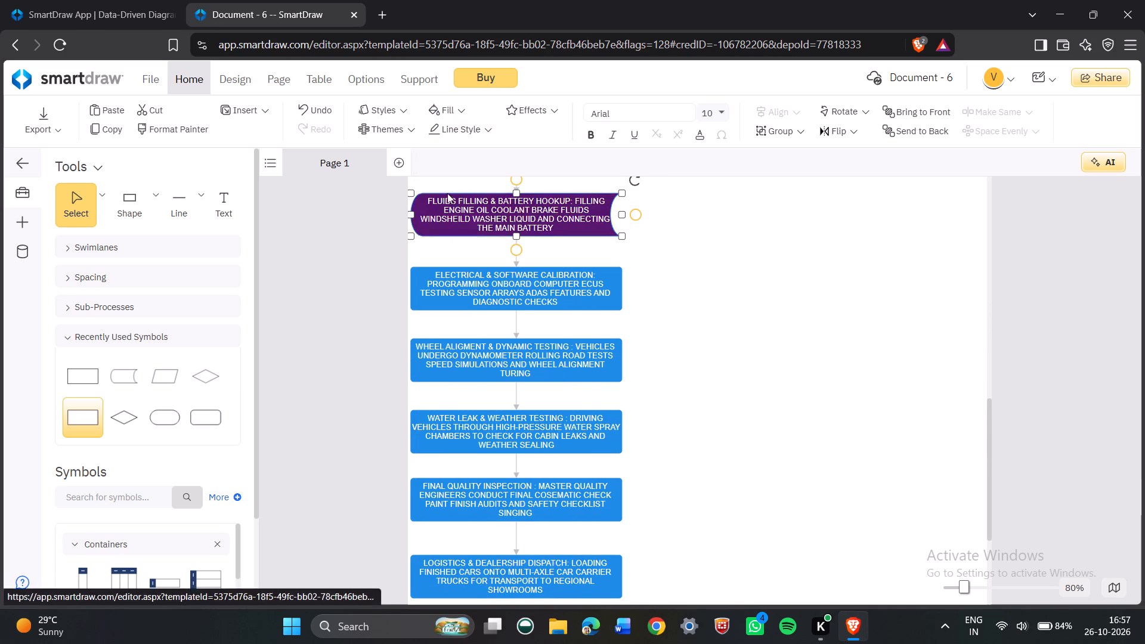
Fill the Electrical & Software Calibration, Wheel Alignment & Dynamic Testing and Water Leak & Weather Testing rectangles with the same dark purple.
scroll(447, 193, "down", 1)
left_click(448, 206)
left_click(453, 110)
left_click(442, 170)
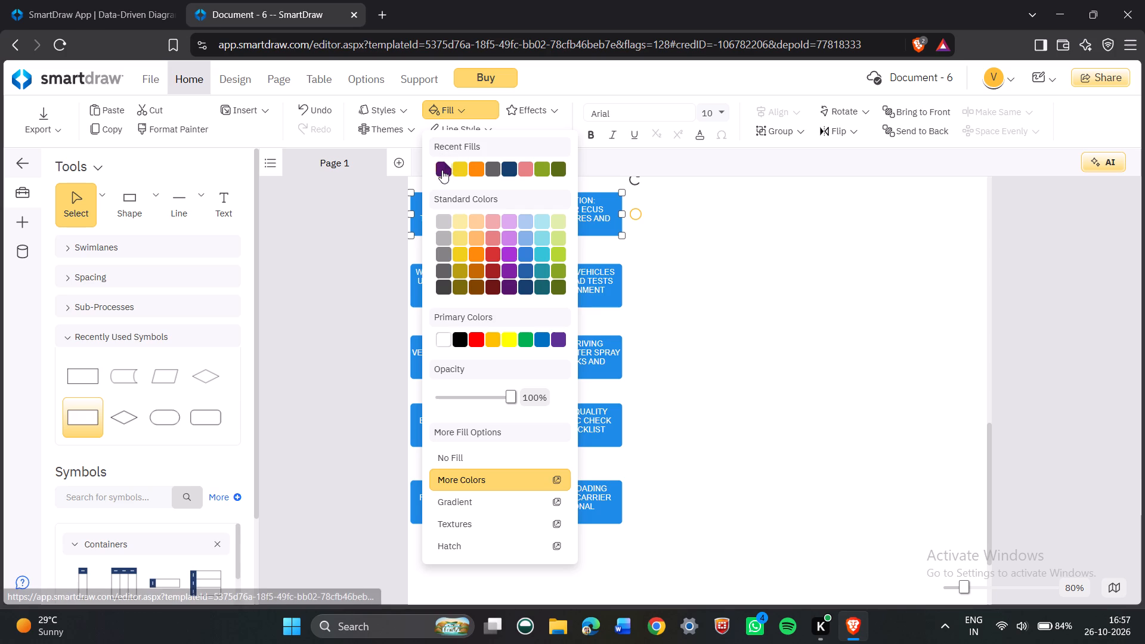
left_click(439, 276)
left_click(448, 109)
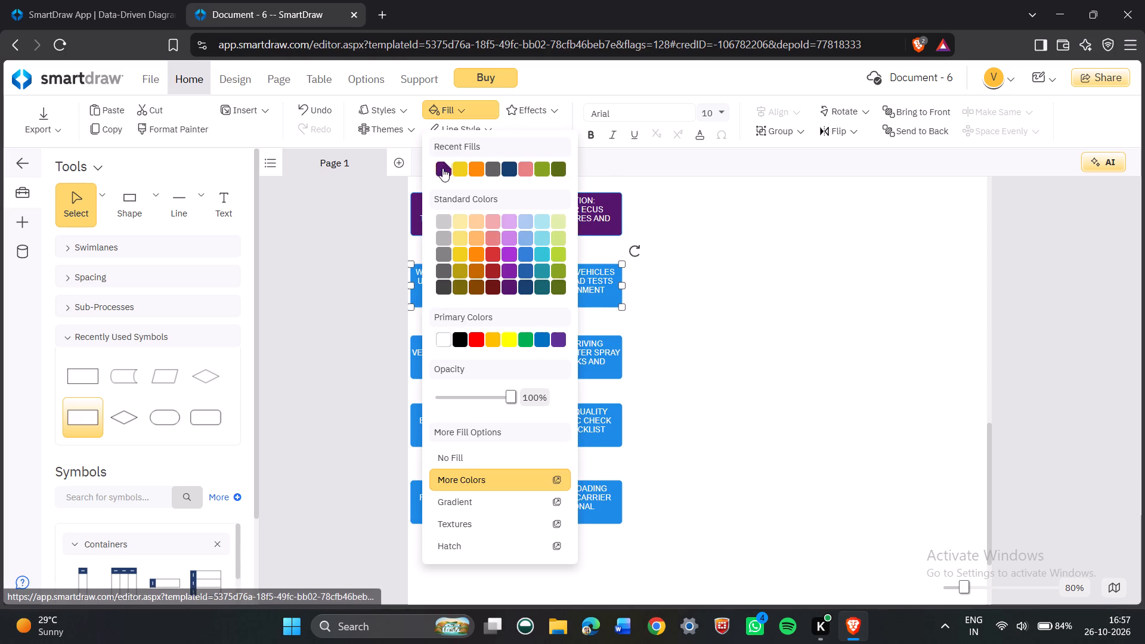
left_click(442, 168)
scroll(442, 168, "down", 1)
left_click(485, 354)
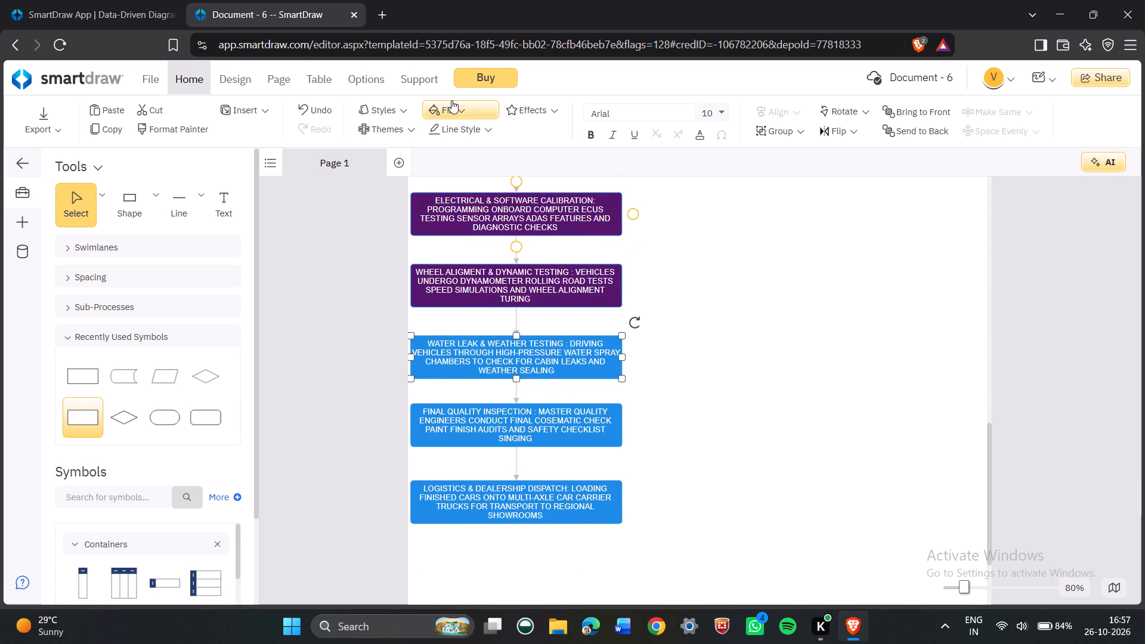
left_click(451, 100)
left_click(443, 169)
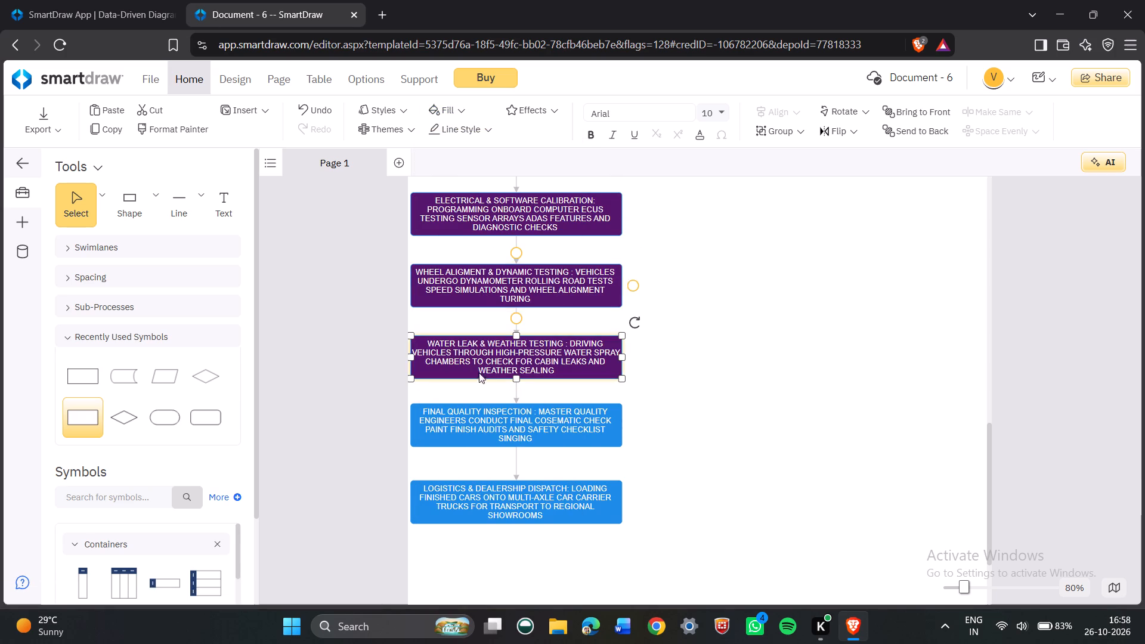
Fill the Final Quality Inspection and Logistics & Dealership Dispatch rectangles with the same dark purple.
left_click(476, 419)
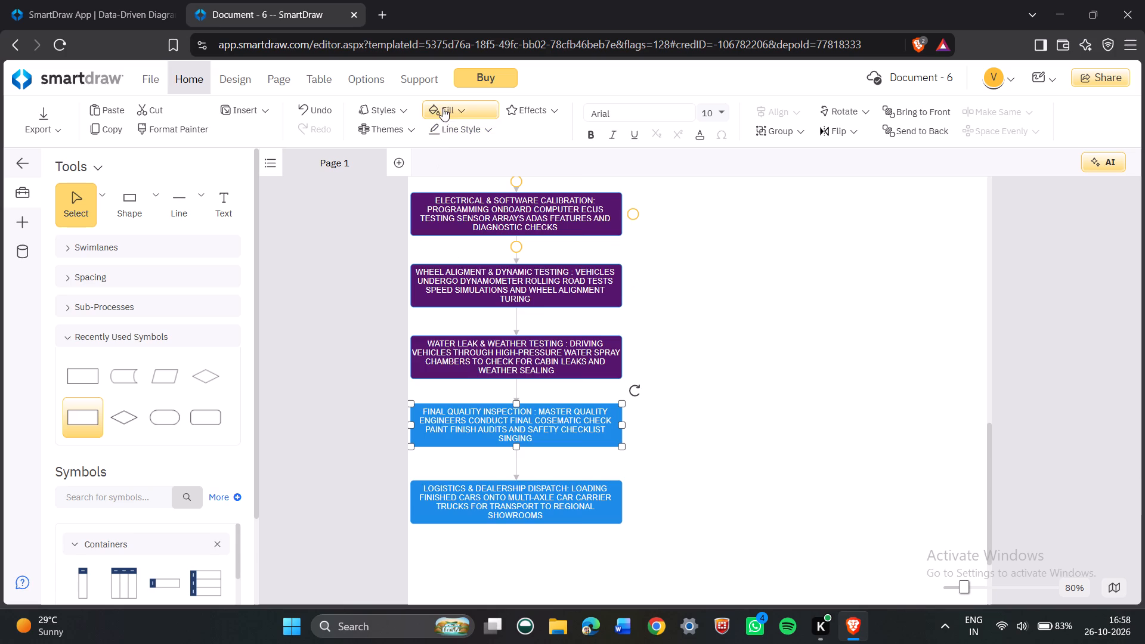
left_click(442, 108)
left_click(442, 165)
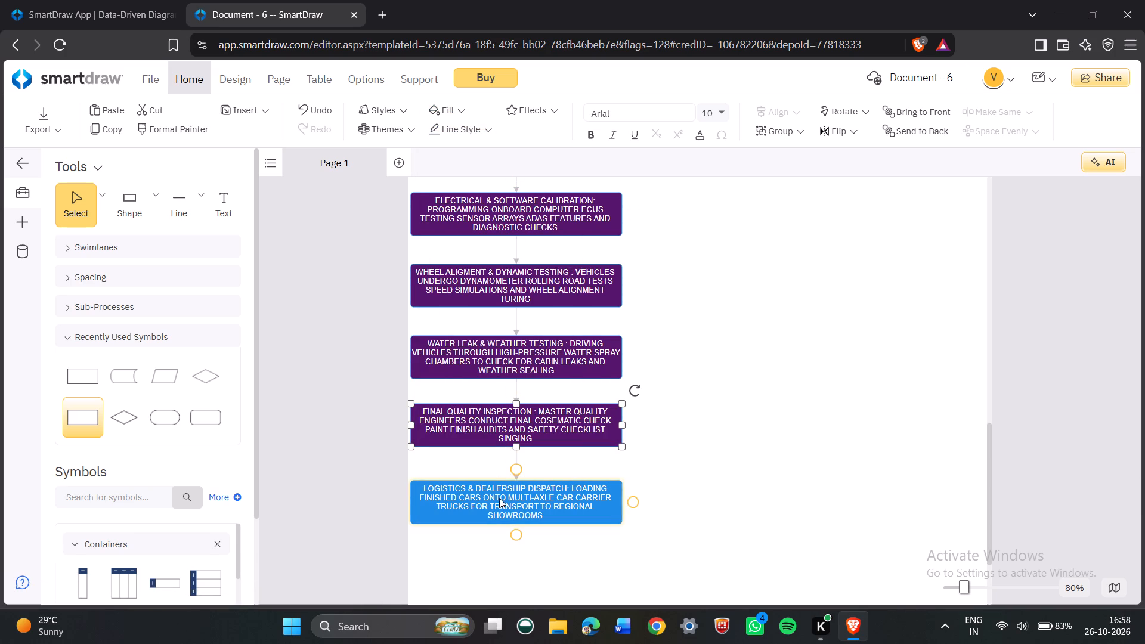
left_click(499, 498)
left_click(439, 109)
left_click(435, 173)
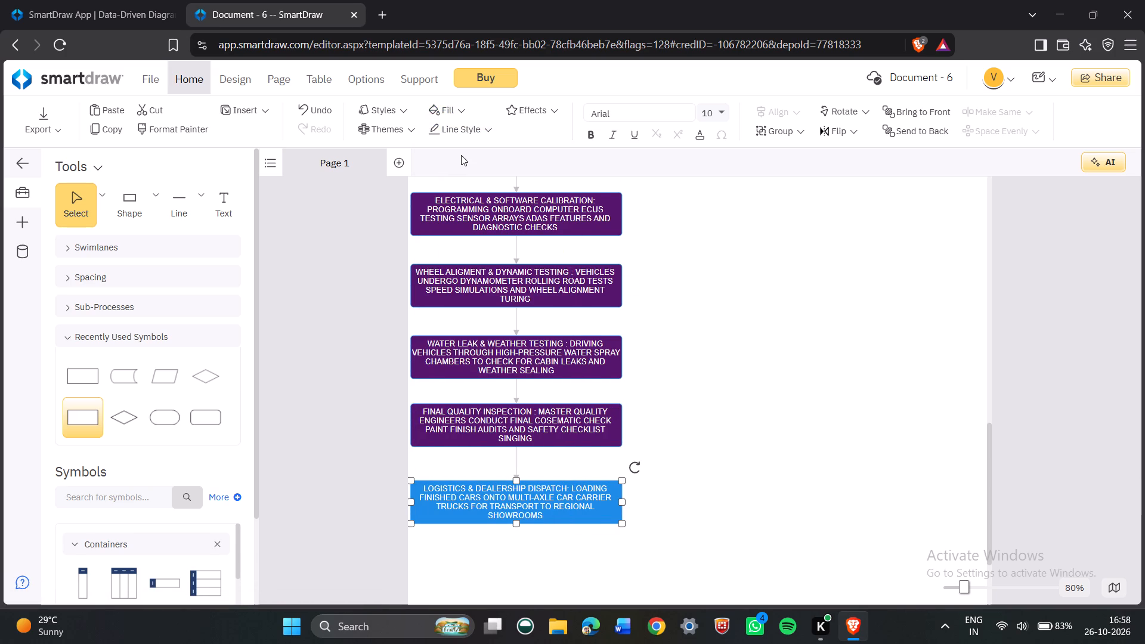
scroll(461, 153, "up", 2)
left_click(453, 115)
left_click(443, 175)
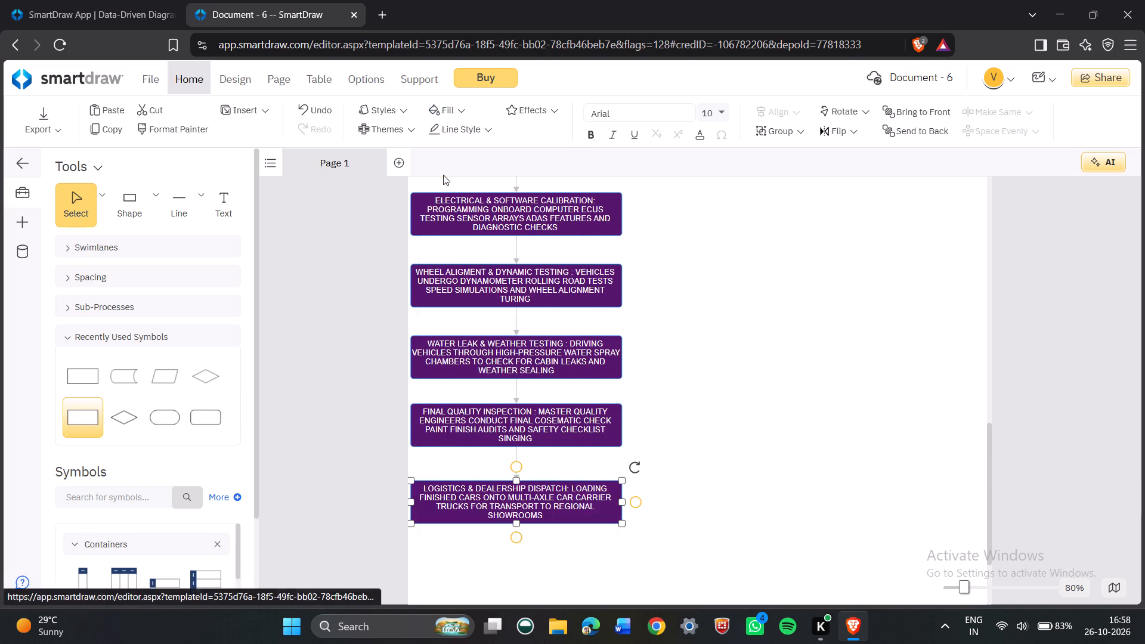
Give the Automotive Design & CAD Modeling parallelogram a drop shadow, a medium blue glow and the heaviest inner shadow.
scroll(547, 301, "up", 5)
scroll(624, 287, "up", 6)
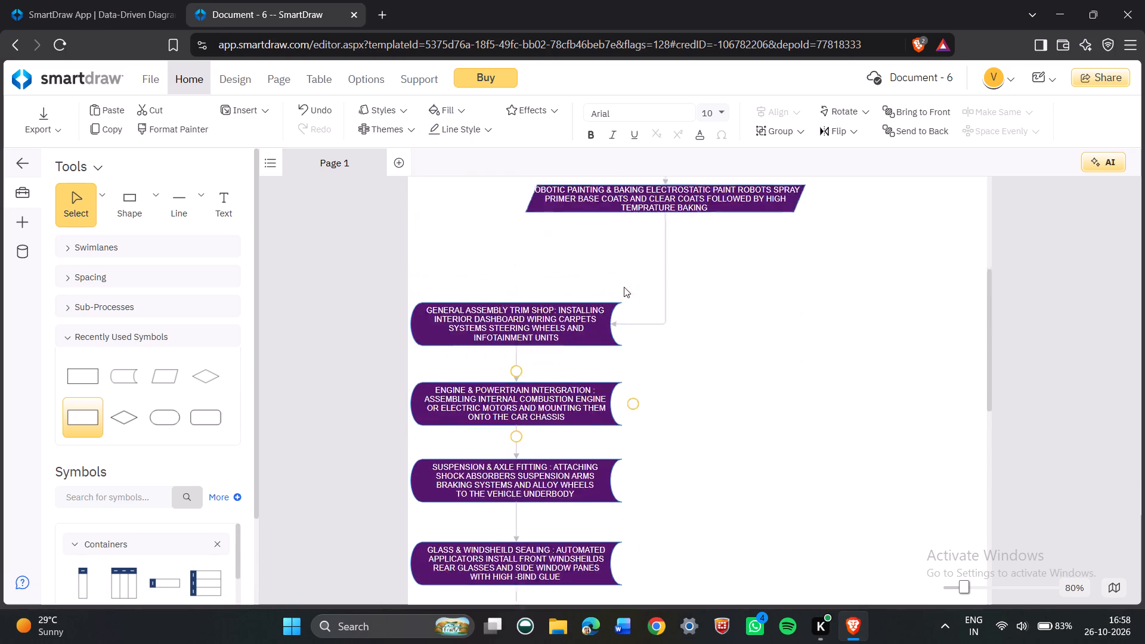
left_click(610, 259)
left_click(534, 94)
left_click_drag(533, 104, 533, 119)
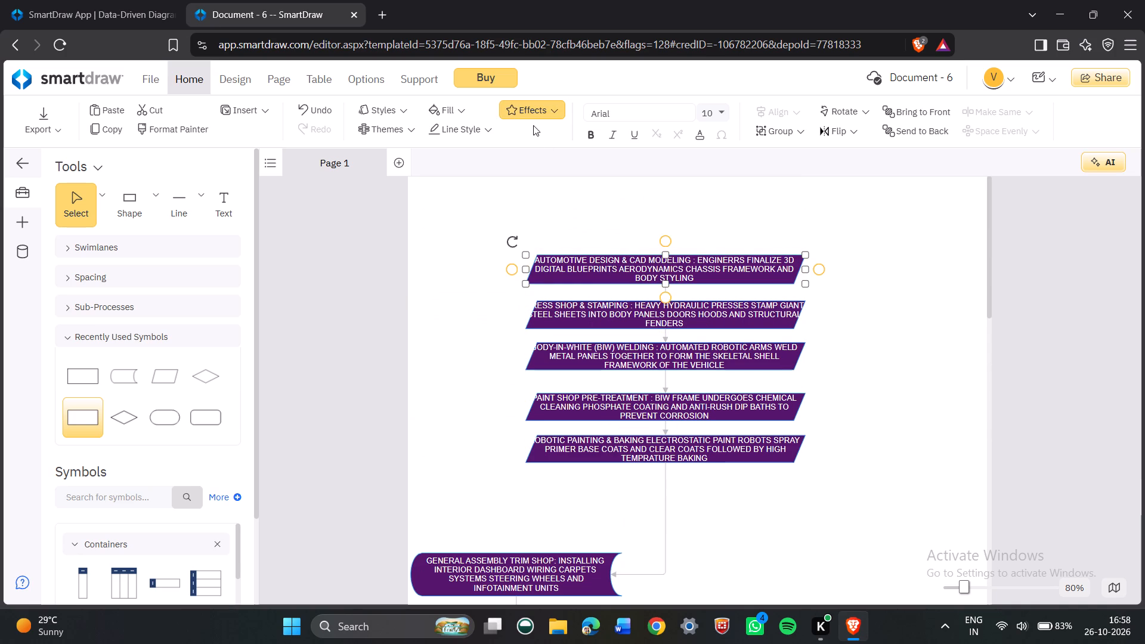
left_click(531, 185)
left_click(767, 317)
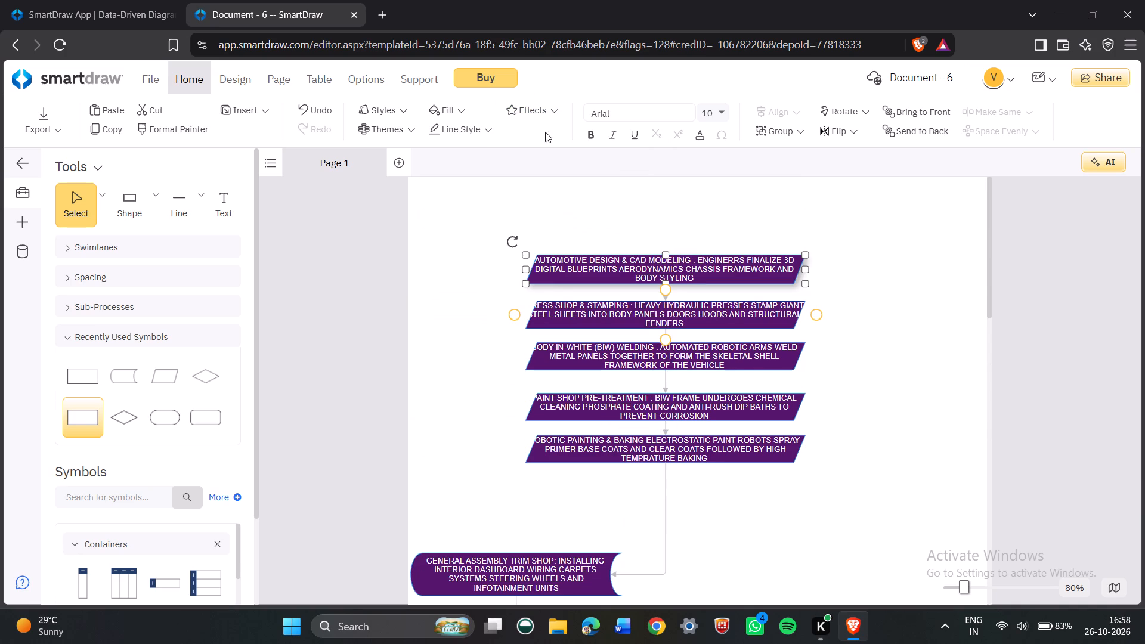
left_click(528, 107)
left_click(538, 218)
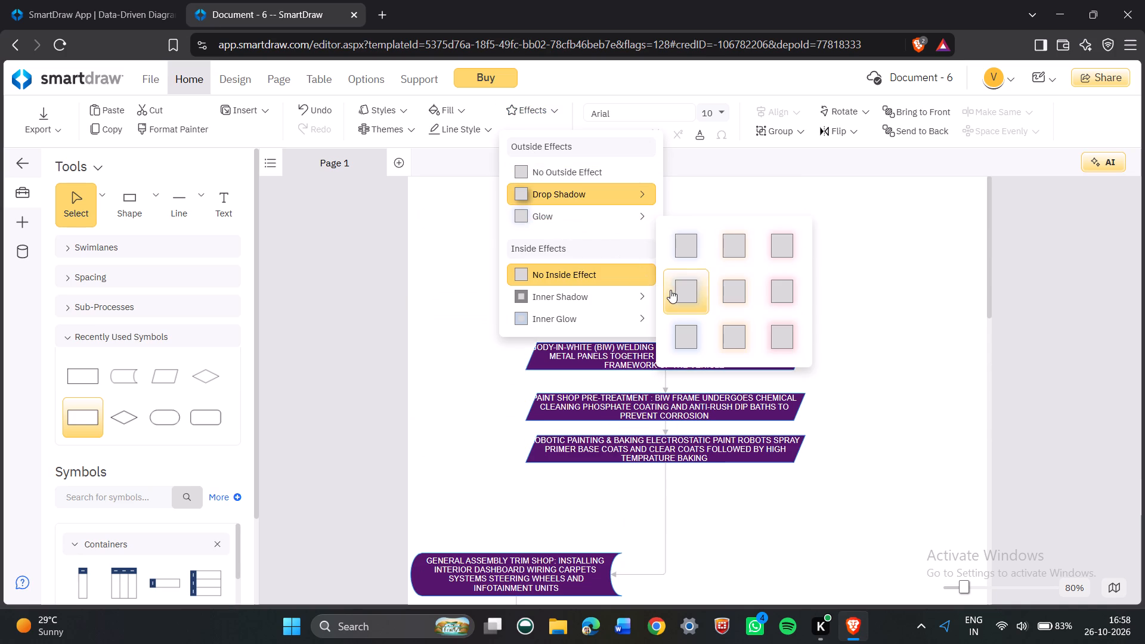
left_click(670, 290)
left_click(539, 107)
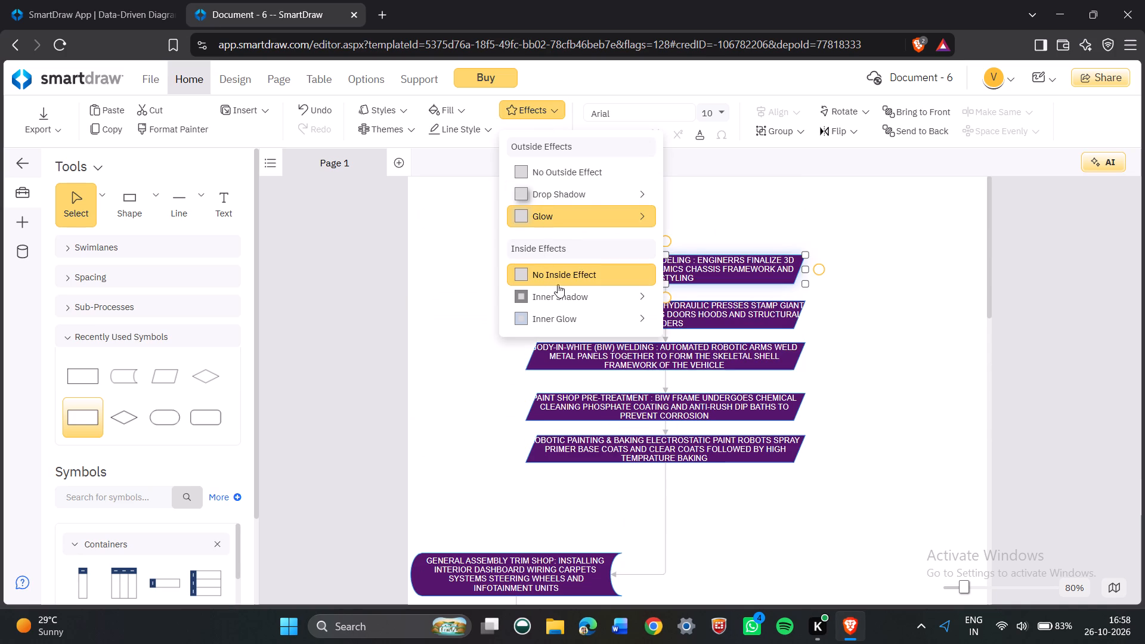
left_click(559, 302)
left_click(771, 363)
Give the Press Shop & Stamping parallelogram the same drop shadow, medium blue glow and heaviest inner shadow.
left_click(609, 309)
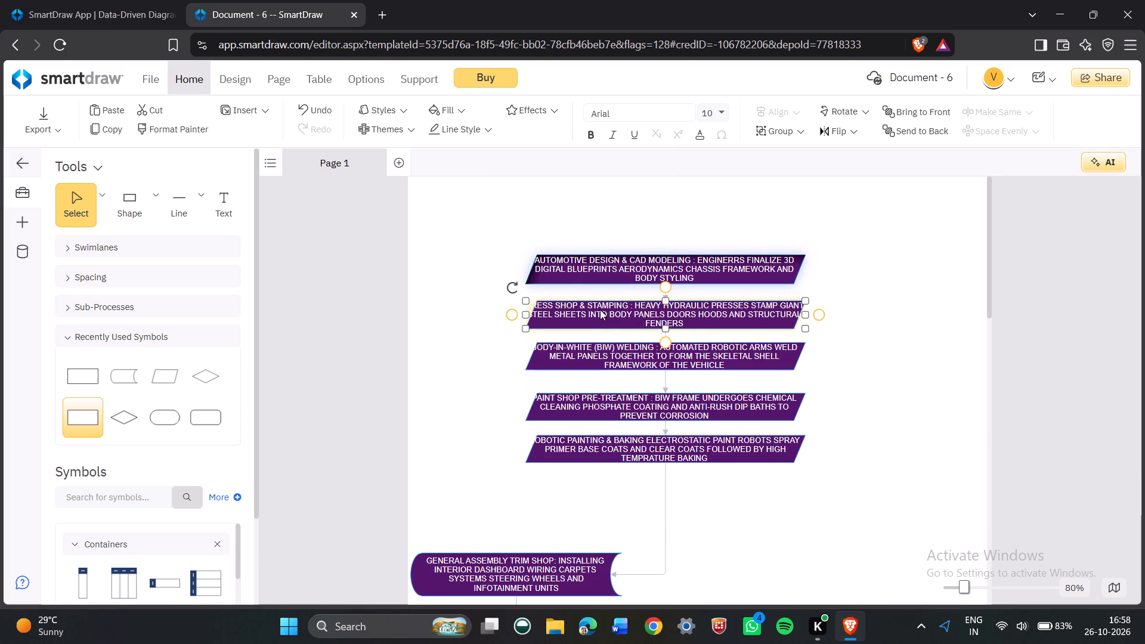
left_click(537, 110)
left_click(544, 194)
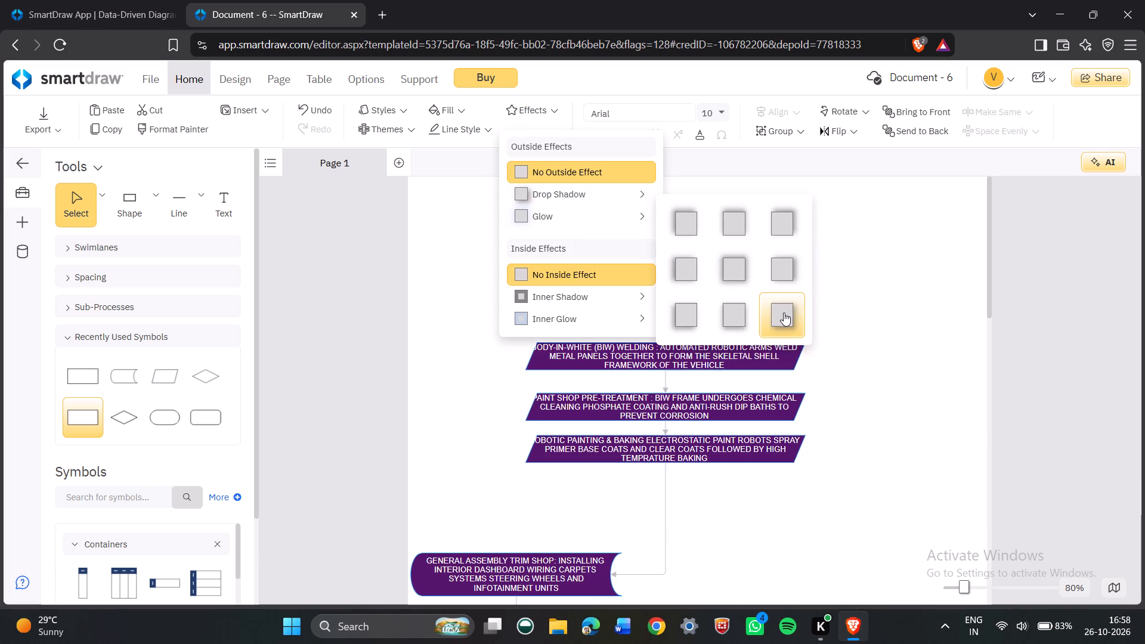
left_click(784, 312)
left_click(532, 97)
left_click(532, 109)
left_click(541, 217)
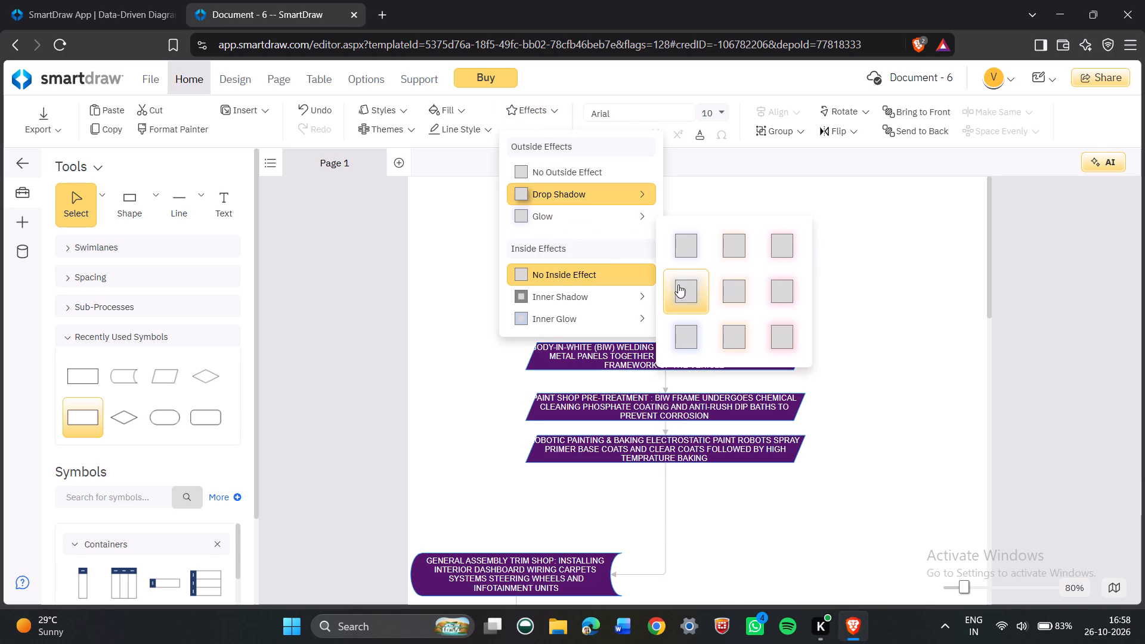
left_click(694, 291)
left_click(525, 101)
left_click(557, 293)
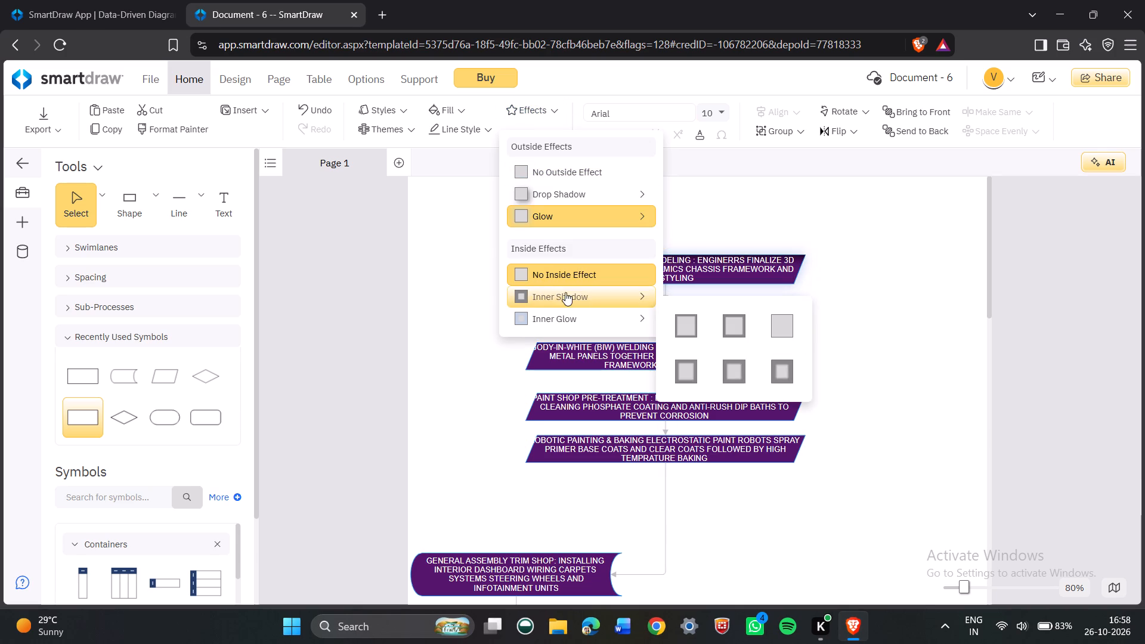
left_click(772, 371)
Give the Body-in-White Welding parallelogram the same drop shadow, medium blue glow and heaviest inner shadow.
scroll(690, 362, "down", 2)
left_click(577, 205)
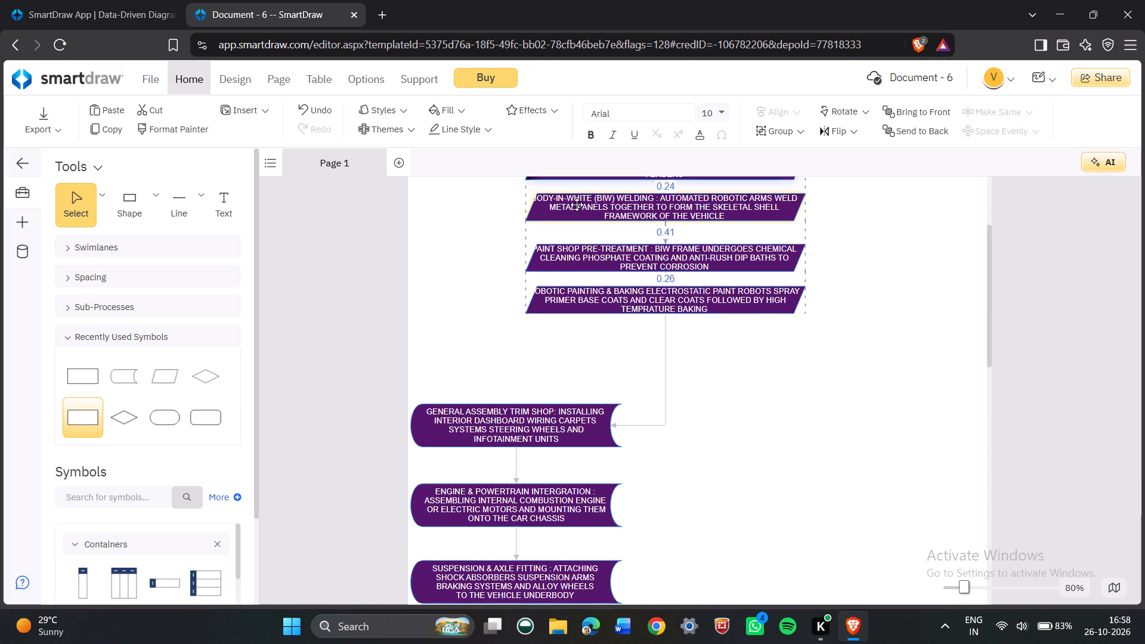
left_click(520, 106)
left_click(553, 197)
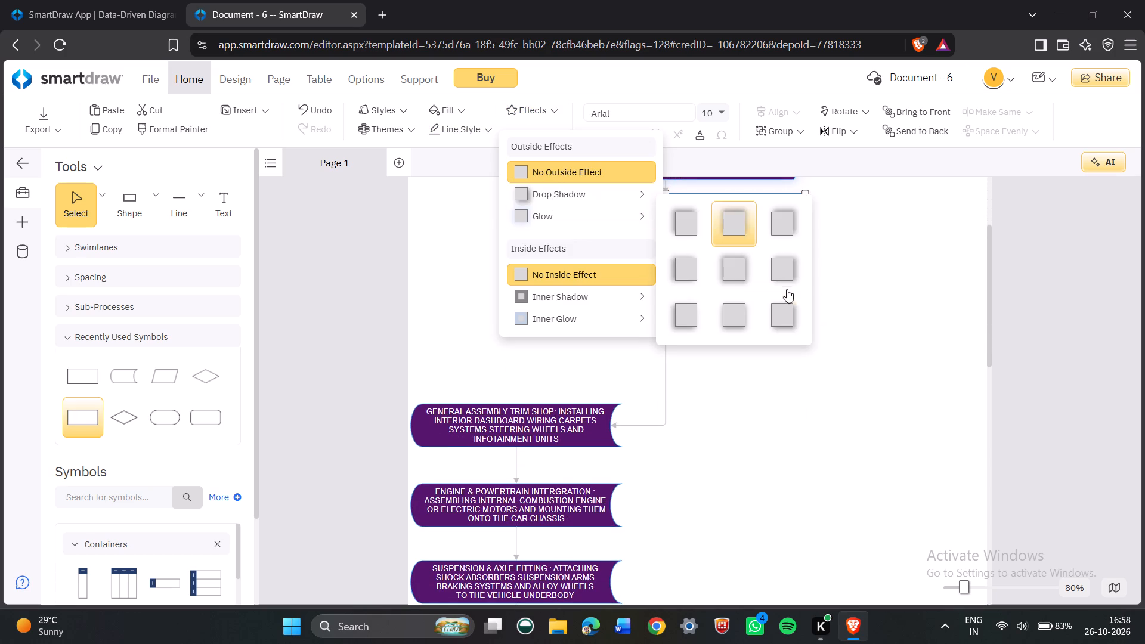
left_click(788, 299)
left_click(537, 114)
left_click(546, 208)
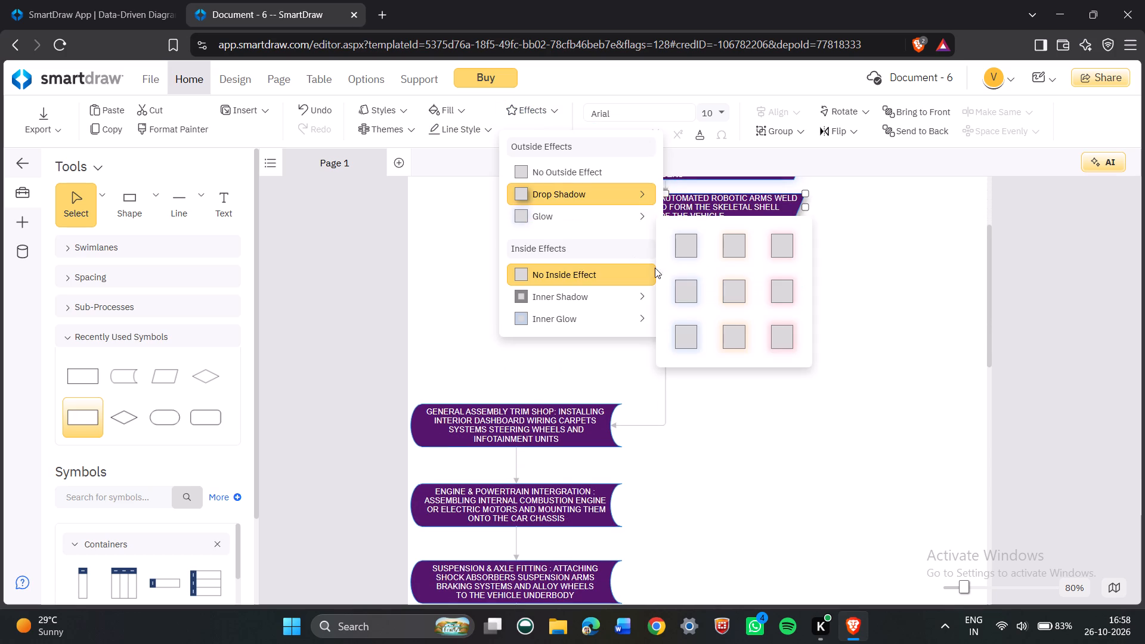
left_click(671, 286)
left_click(533, 110)
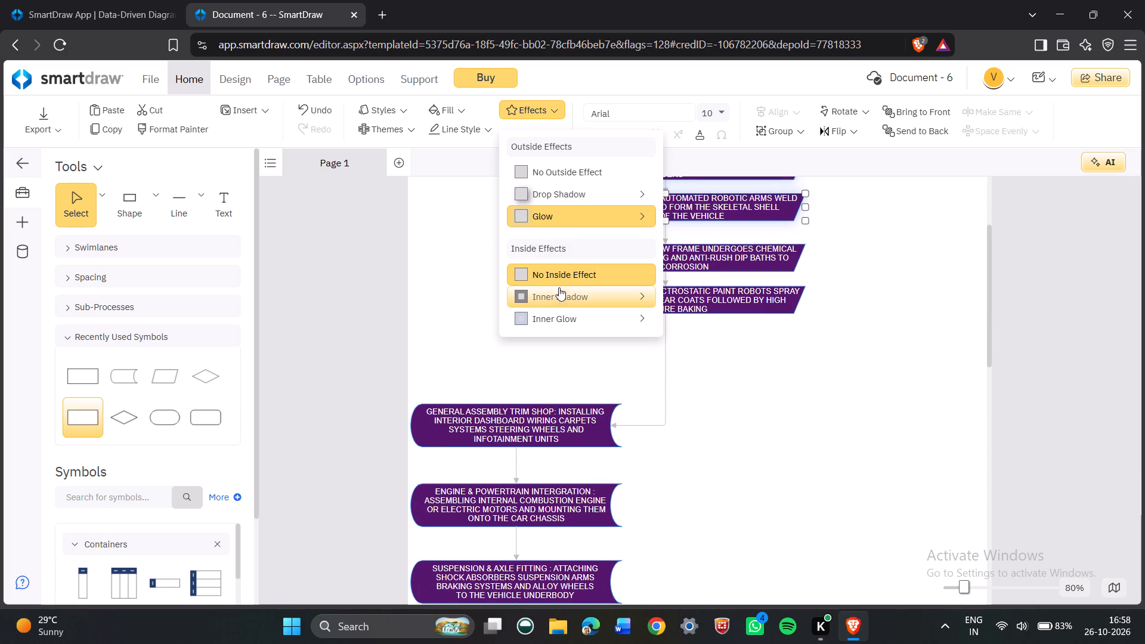
left_click(560, 296)
left_click(770, 357)
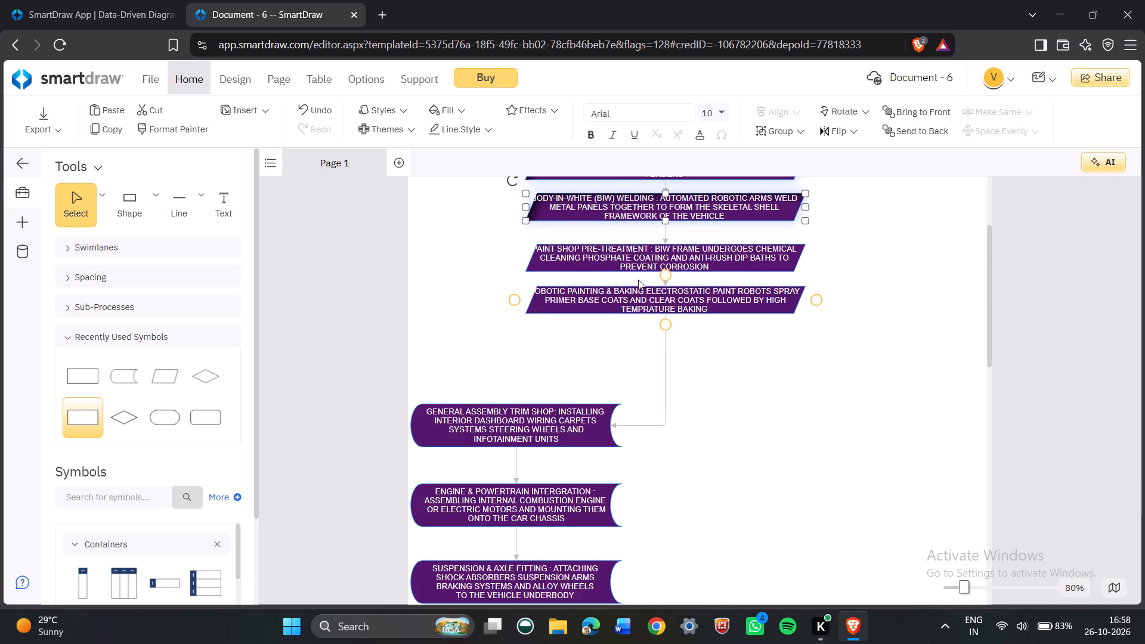
Give the Paint Shop Pre-Treatment parallelogram the lower-right drop shadow, medium blue glow and heaviest inner shadow.
scroll(638, 280, "up", 1)
left_click(632, 351)
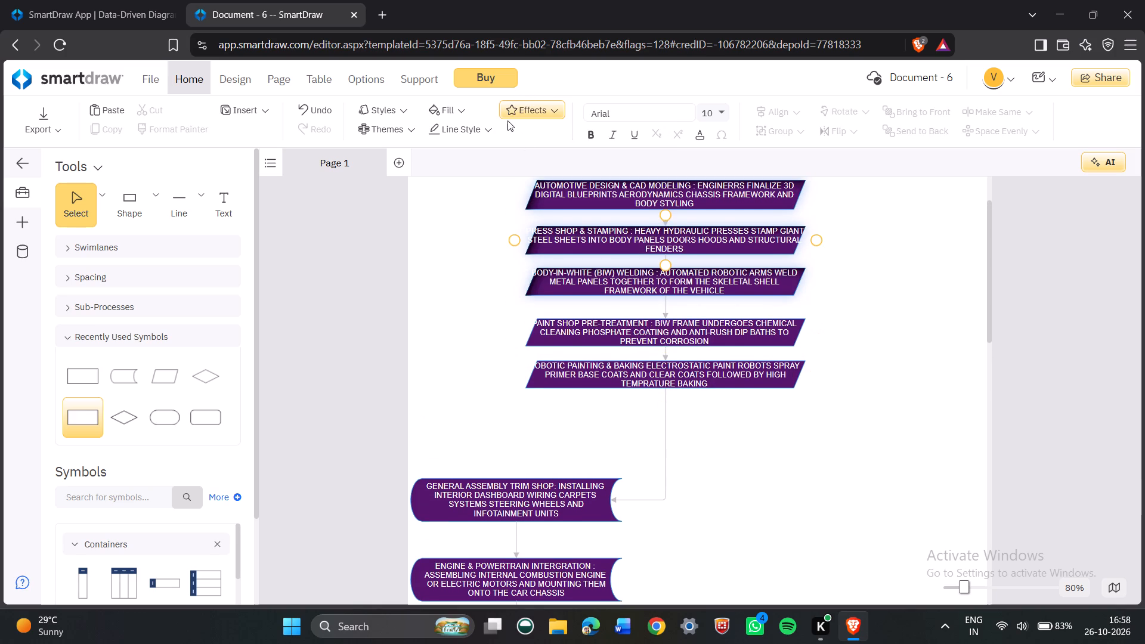
left_click(507, 120)
left_click(571, 336)
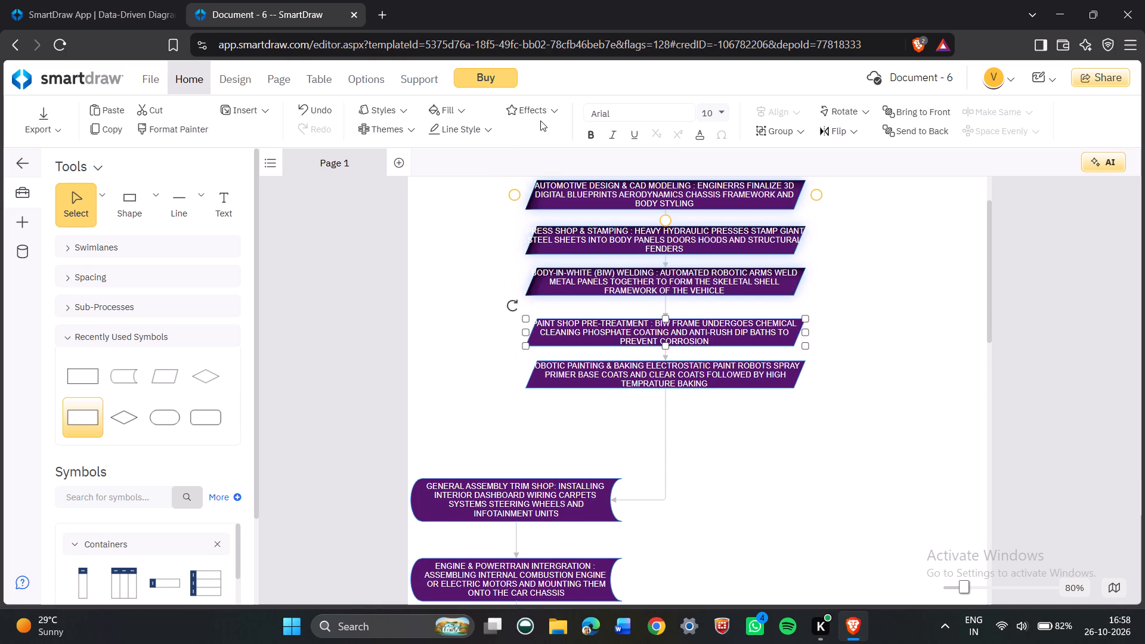
left_click(540, 120)
left_click(538, 114)
left_click(539, 190)
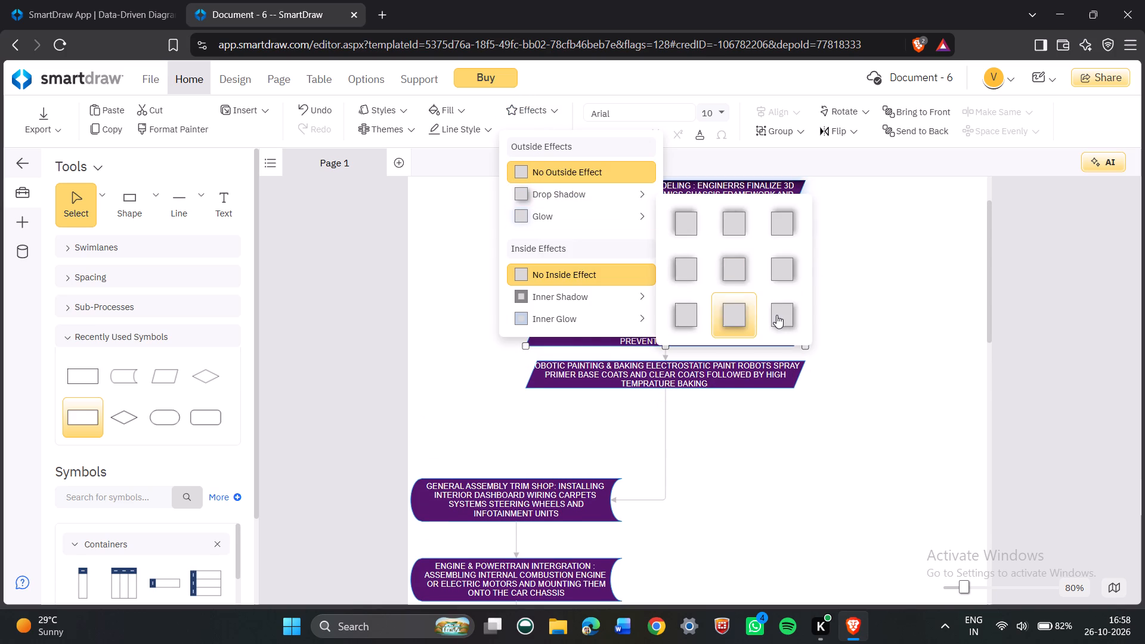
left_click(776, 315)
left_click_drag(525, 106, 534, 111)
left_click(525, 112)
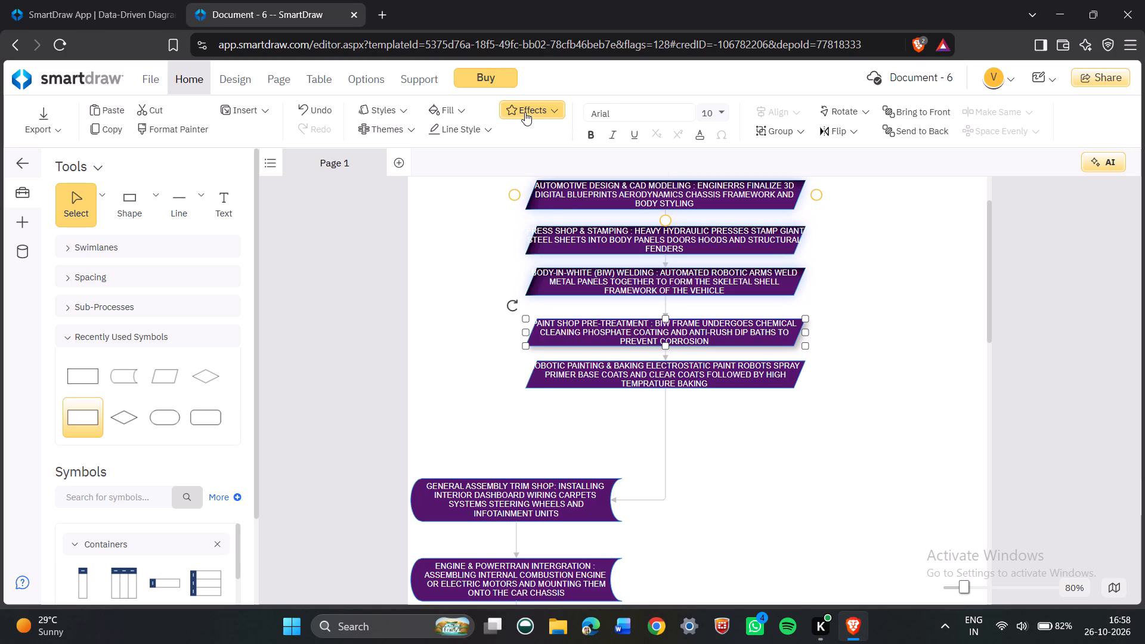
left_click(553, 210)
left_click_drag(705, 291, 695, 284)
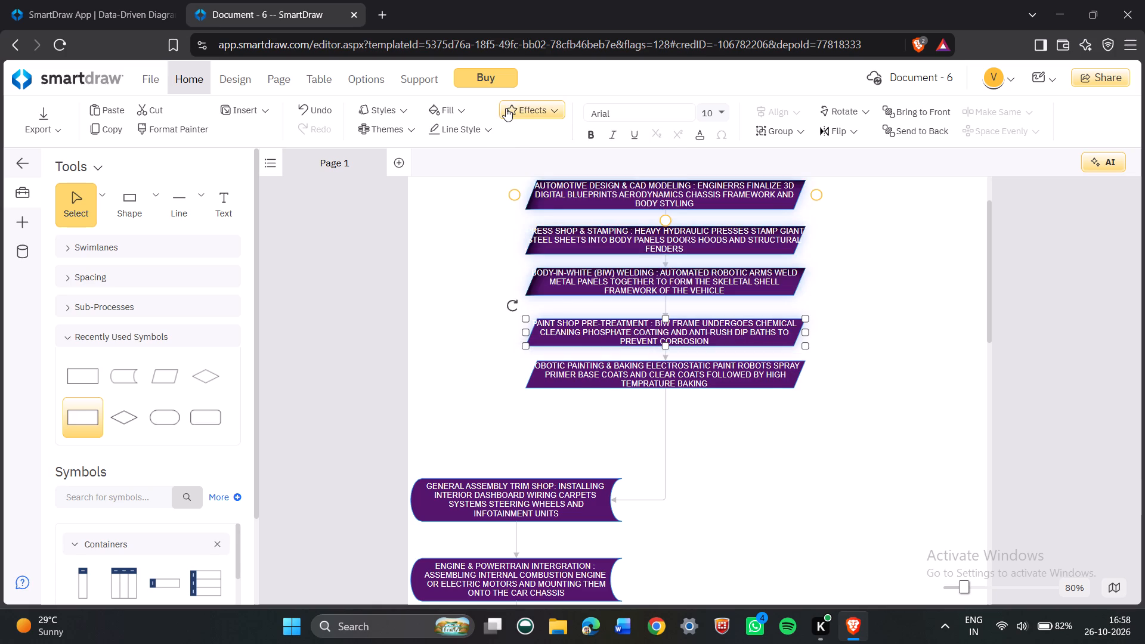
left_click(506, 108)
left_click(544, 295)
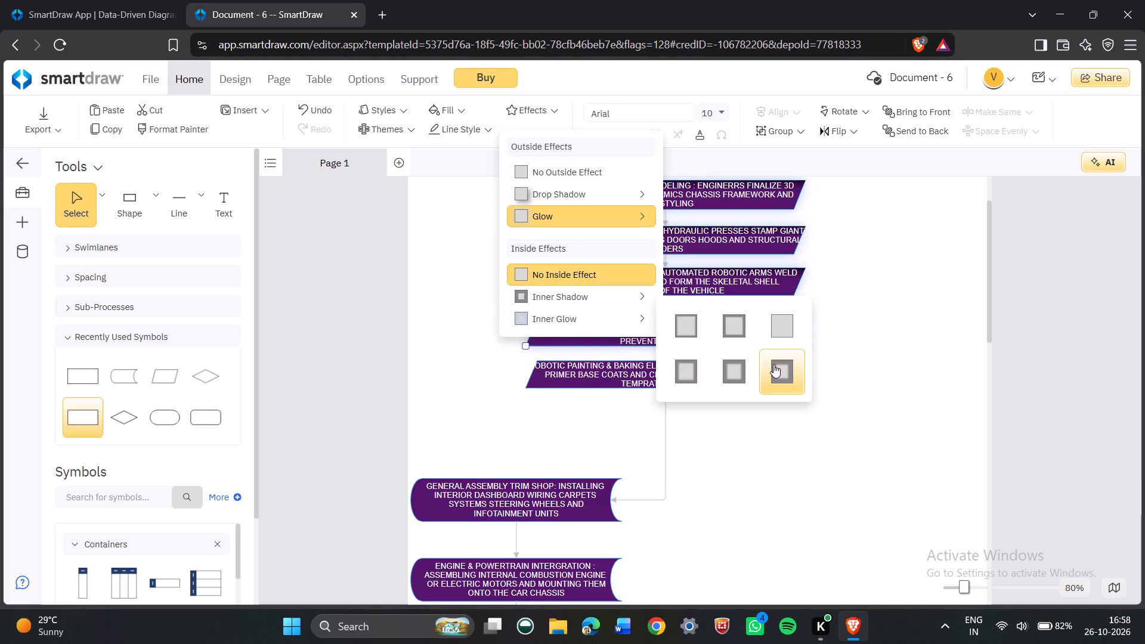
left_click(773, 364)
Give the Robotic Painting & Baking parallelogram the same drop shadow, medium blue glow and heaviest inner shadow.
left_click(725, 390)
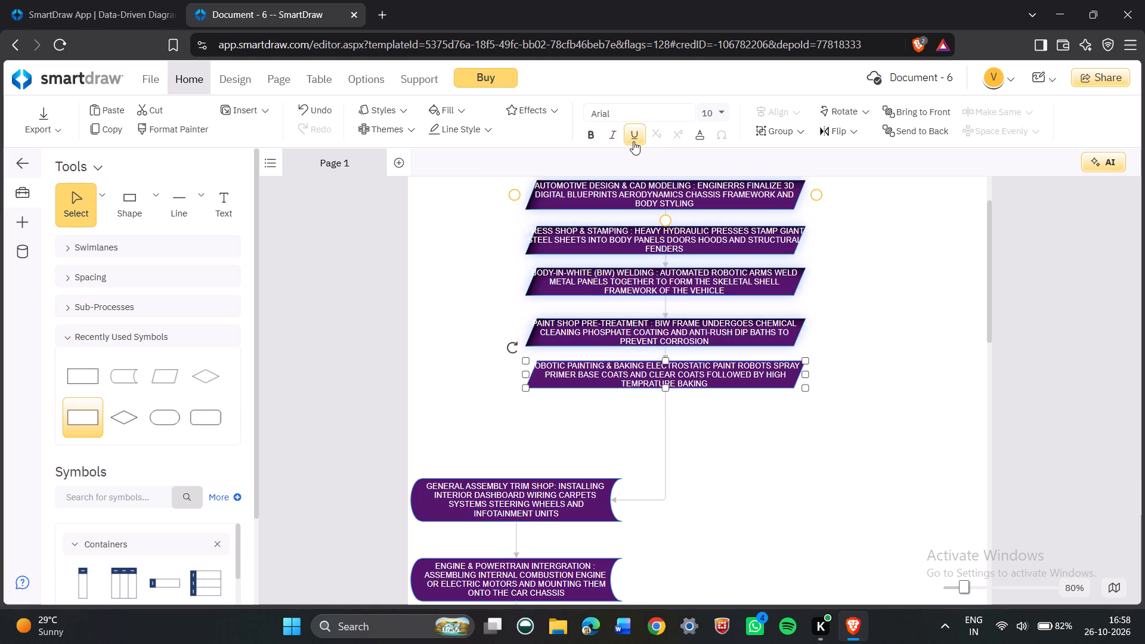
left_click(556, 110)
left_click(547, 193)
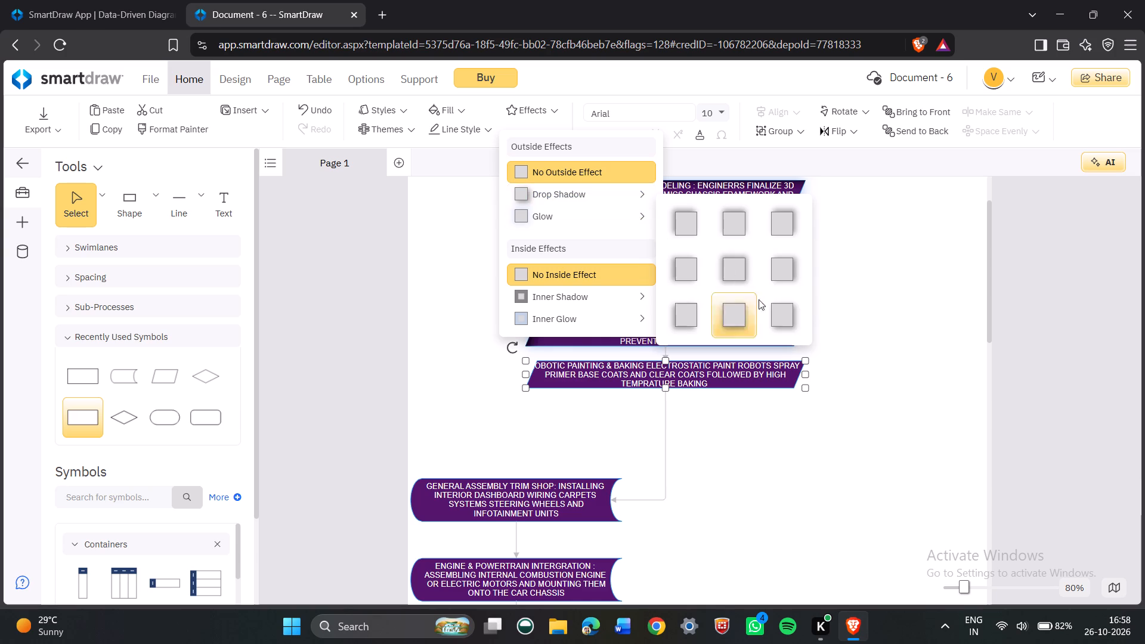
left_click(796, 317)
left_click(544, 119)
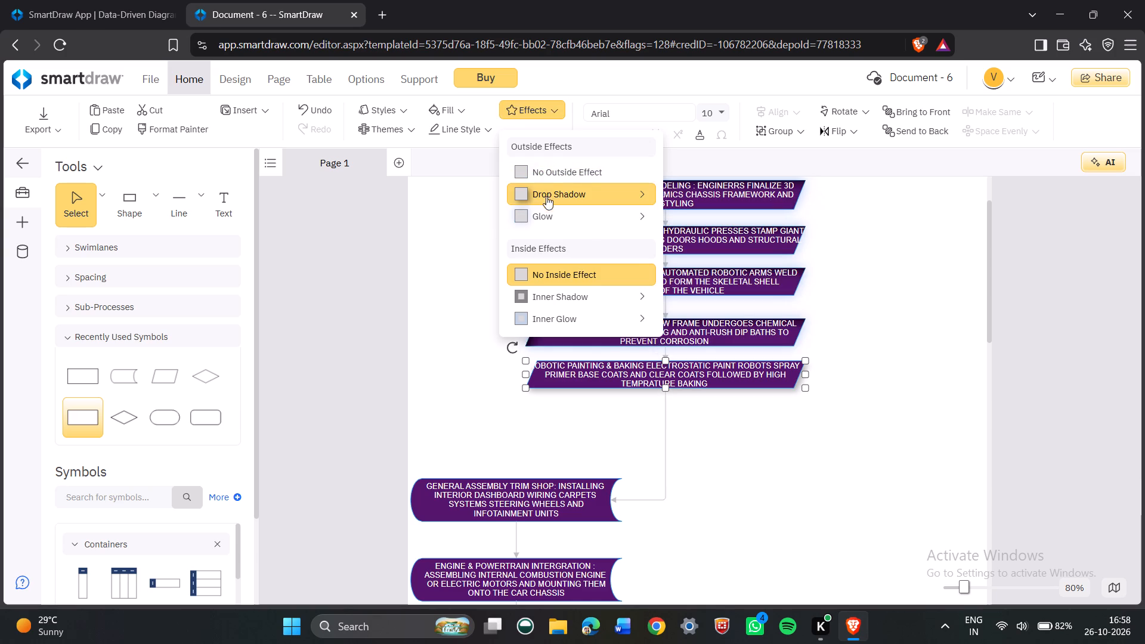
left_click(547, 213)
left_click(693, 287)
left_click(537, 116)
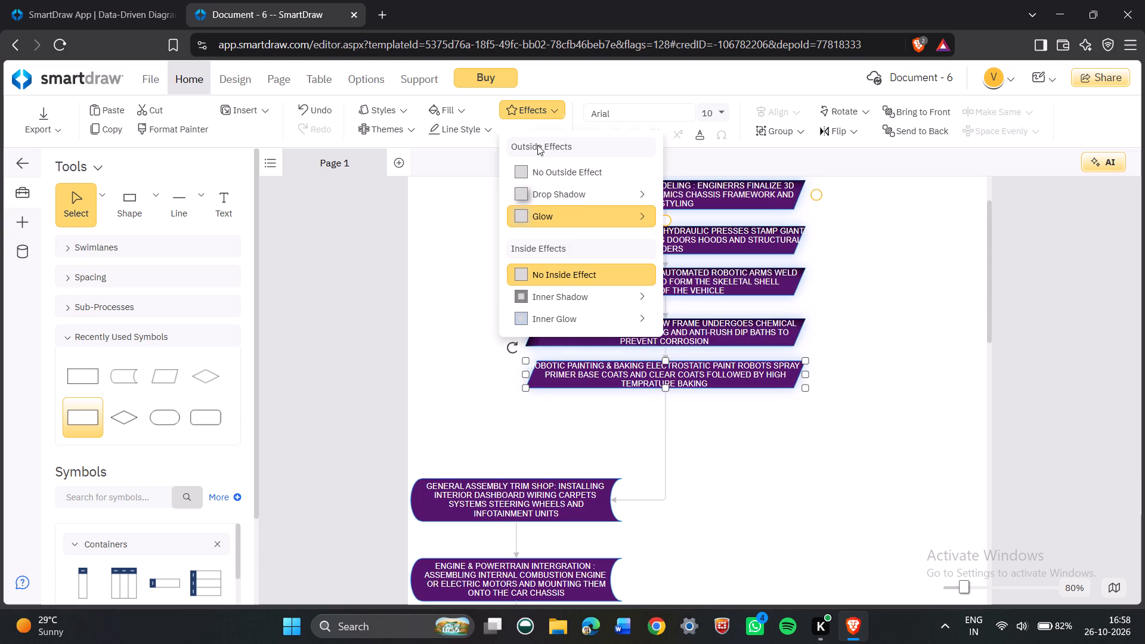
left_click(571, 293)
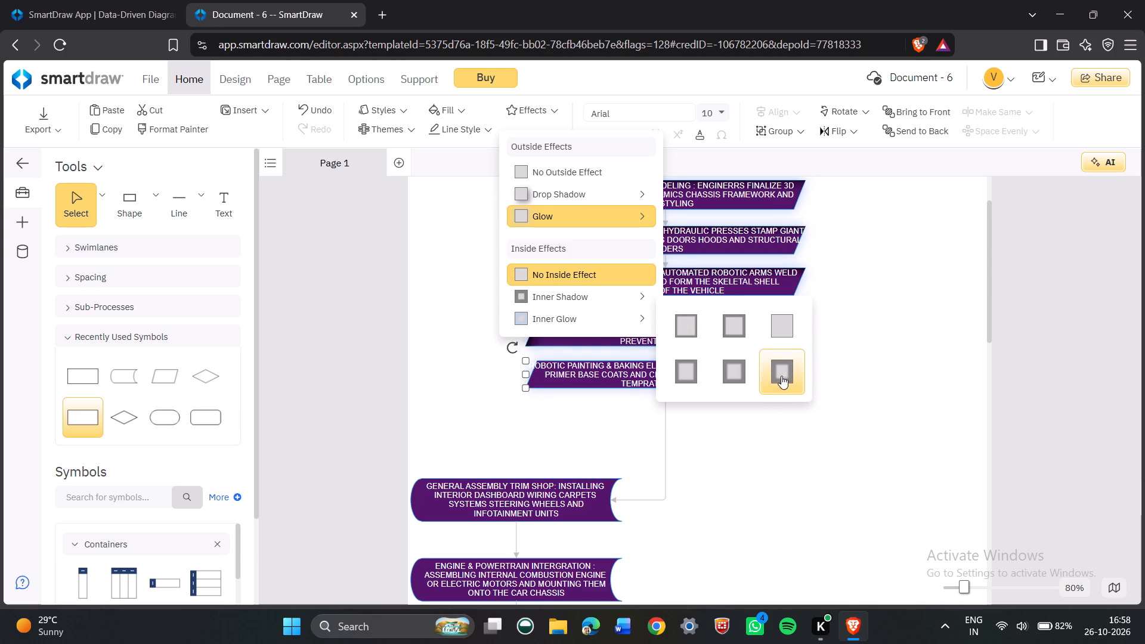
left_click(781, 376)
left_click(745, 436)
Give the General Assembly Trim Shop stored-data shape the same drop shadow, medium blue glow and heaviest inner shadow.
scroll(671, 398, "down", 1)
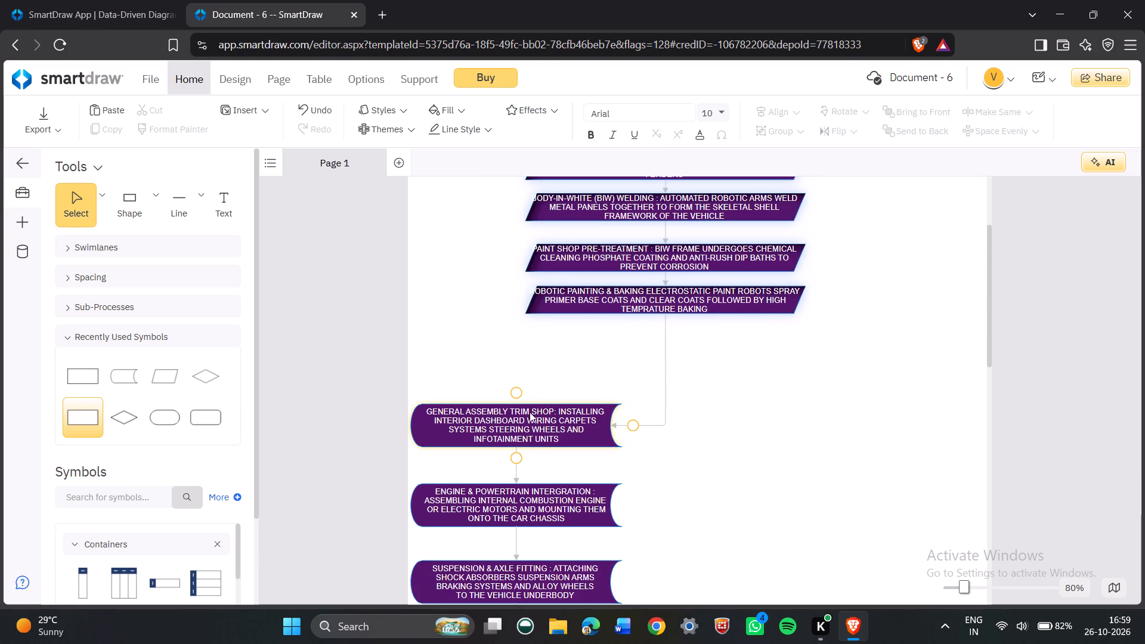
left_click(528, 424)
left_click(527, 103)
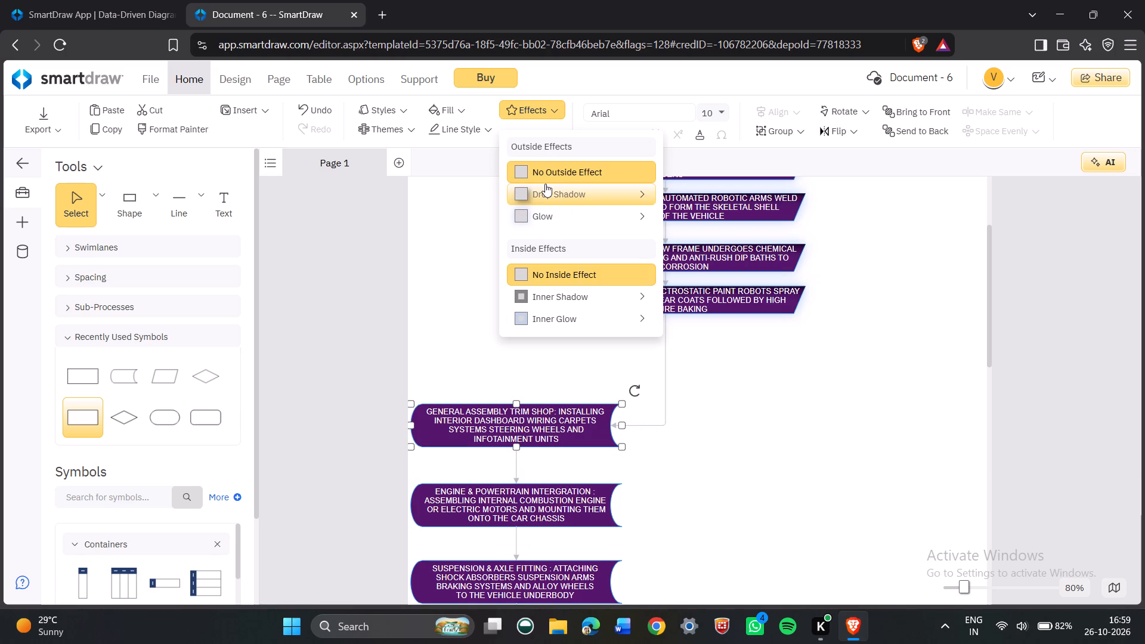
left_click(545, 184)
left_click(796, 310)
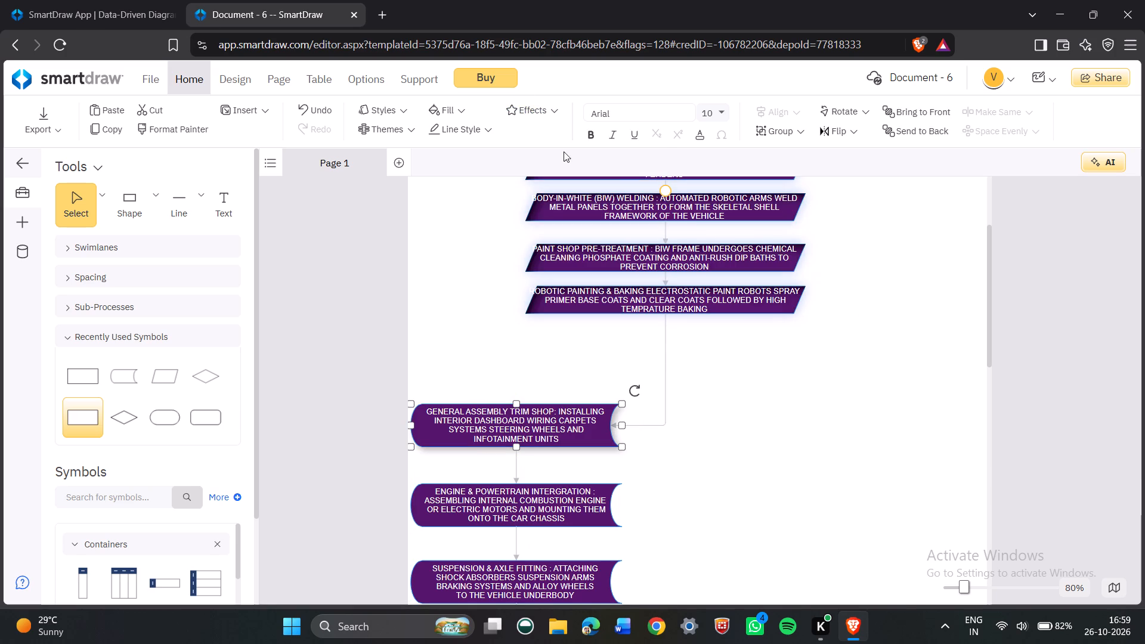
left_click(522, 111)
left_click(549, 228)
left_click(553, 213)
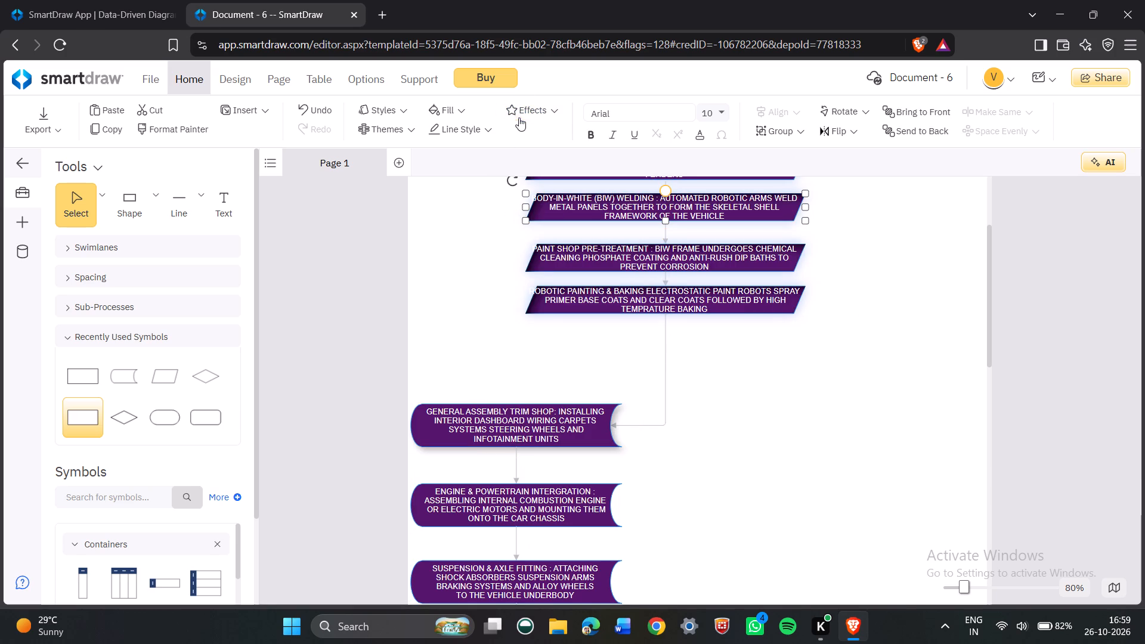
left_click(483, 425)
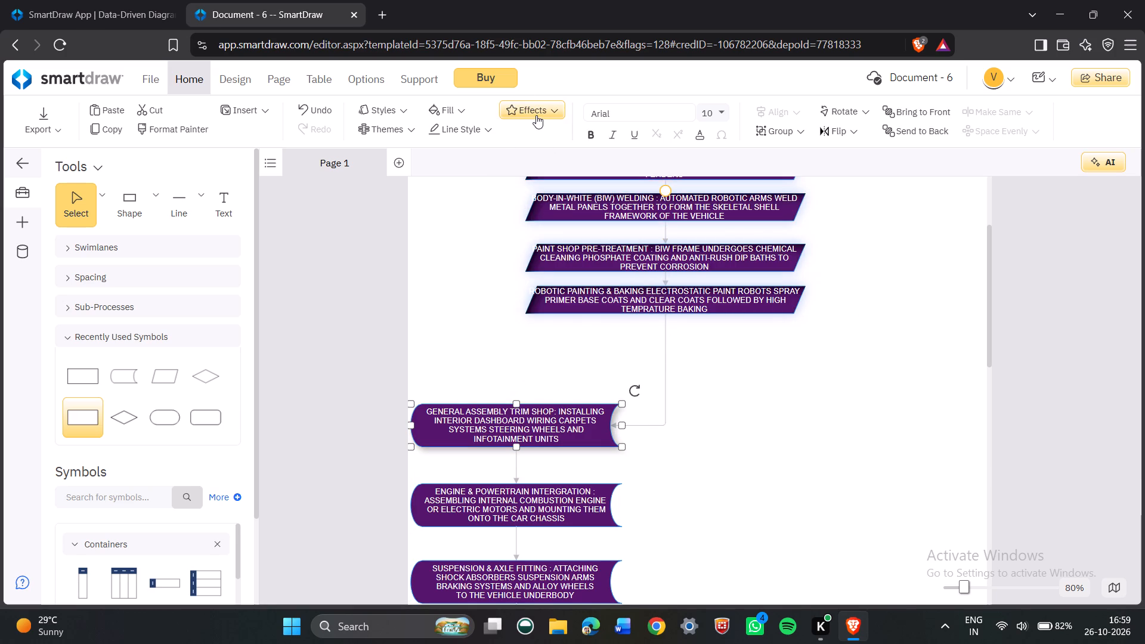
left_click(536, 115)
left_click(552, 224)
left_click_drag(694, 285, 689, 278)
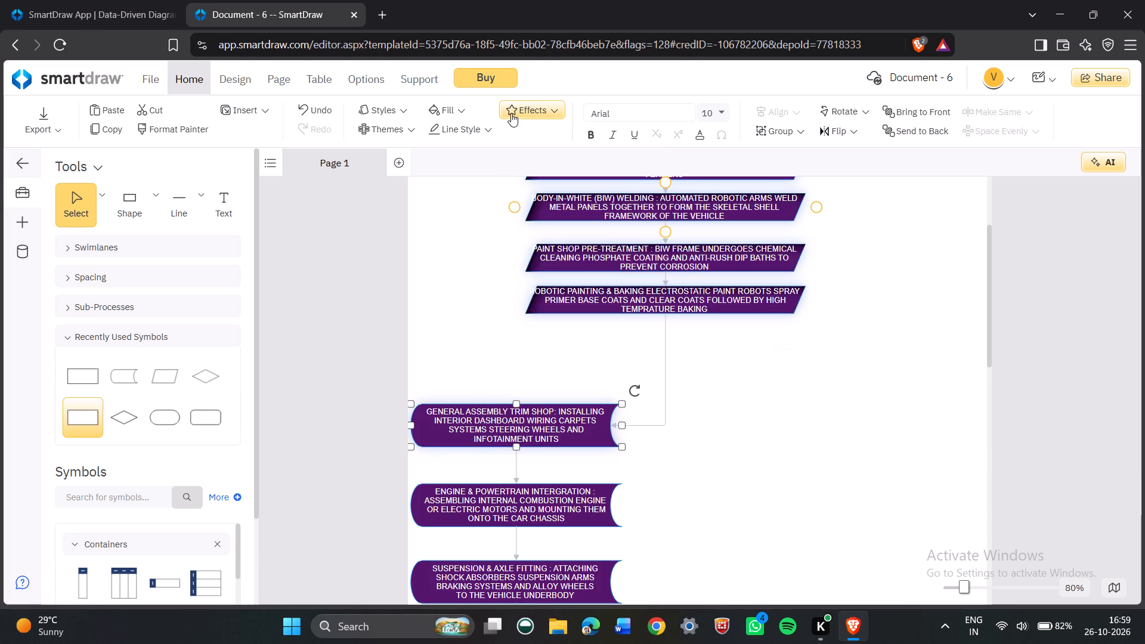
left_click(511, 112)
left_click(539, 308)
left_click(540, 292)
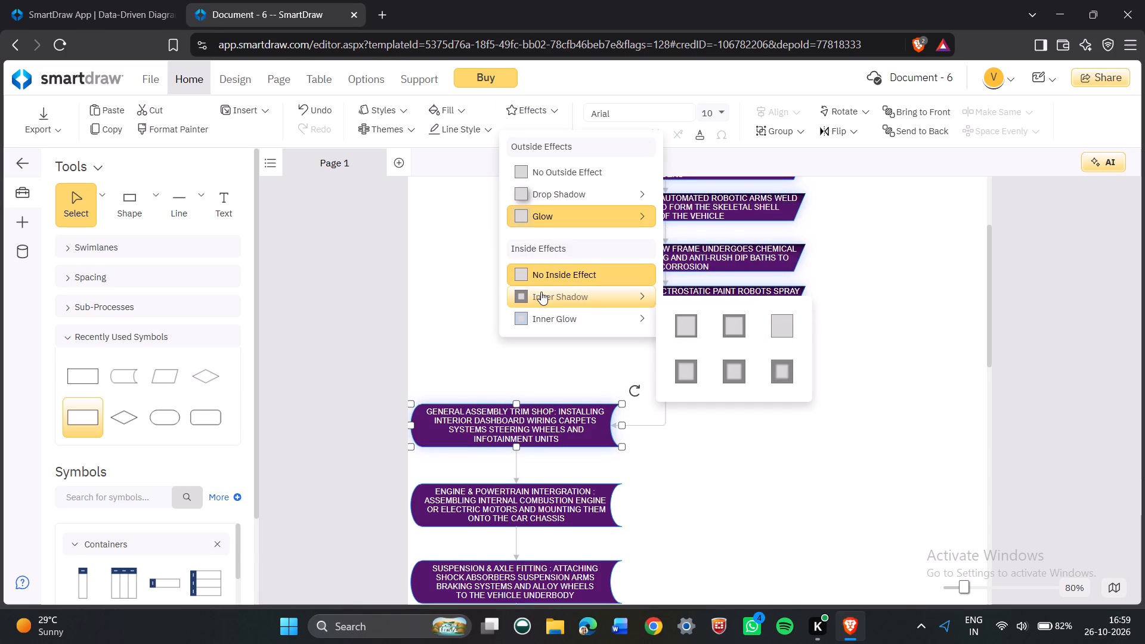
left_click(779, 373)
Give the Engine & Powertrain stored-data shape the same drop shadow, try to add the medium blue glow, and apply the heaviest inner shadow.
scroll(651, 379, "down", 2)
left_click(489, 350)
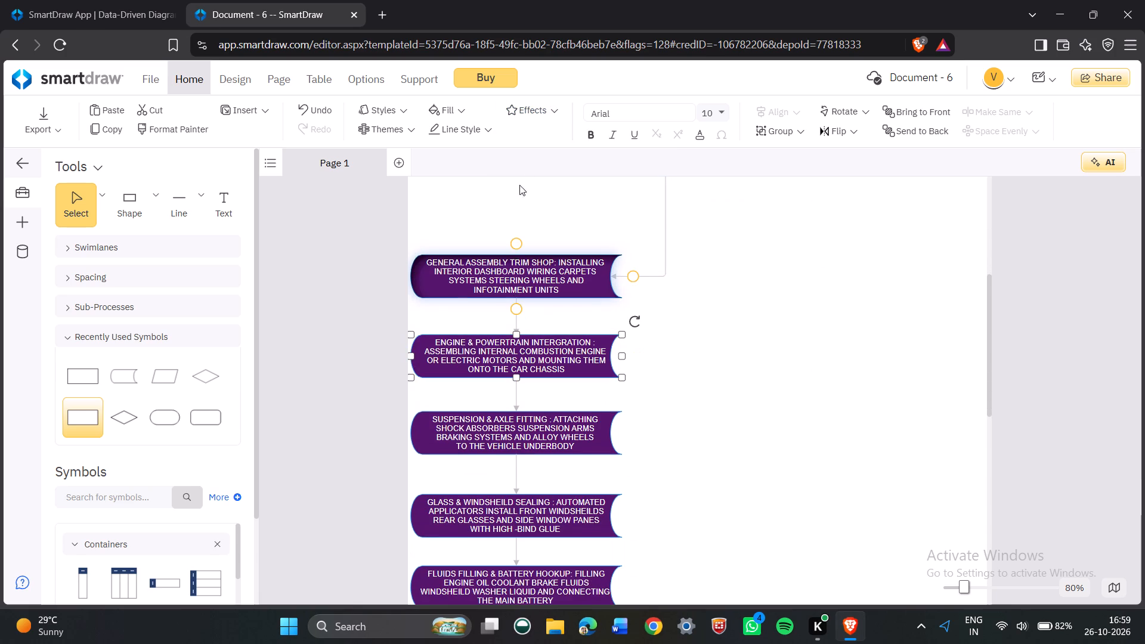
left_click(526, 109)
left_click(528, 199)
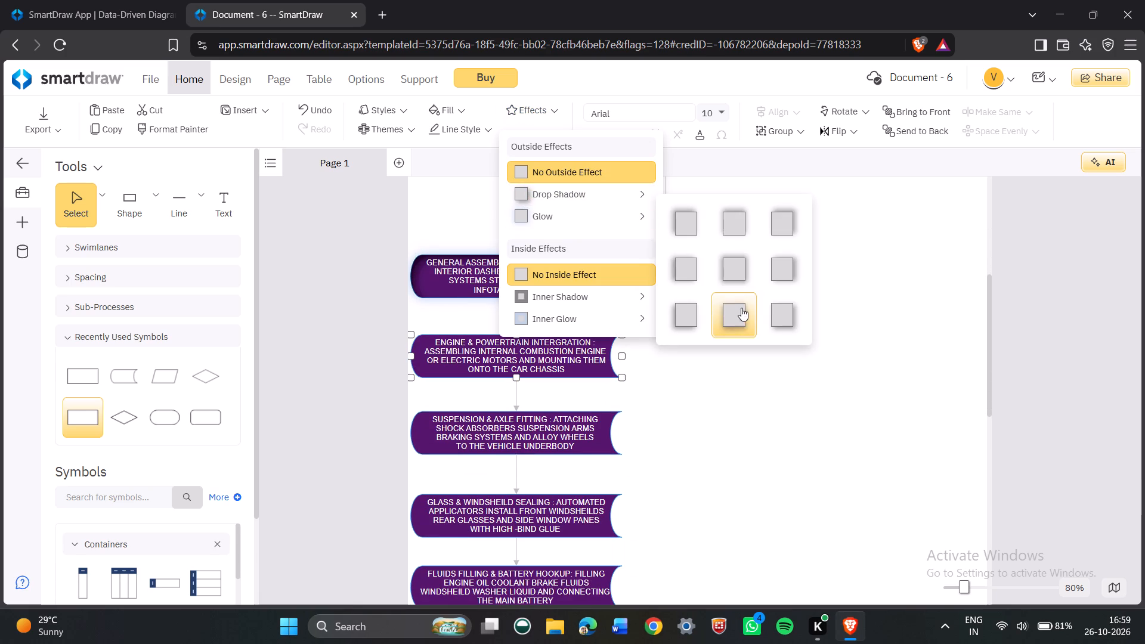
left_click(775, 323)
left_click(536, 113)
left_click(540, 220)
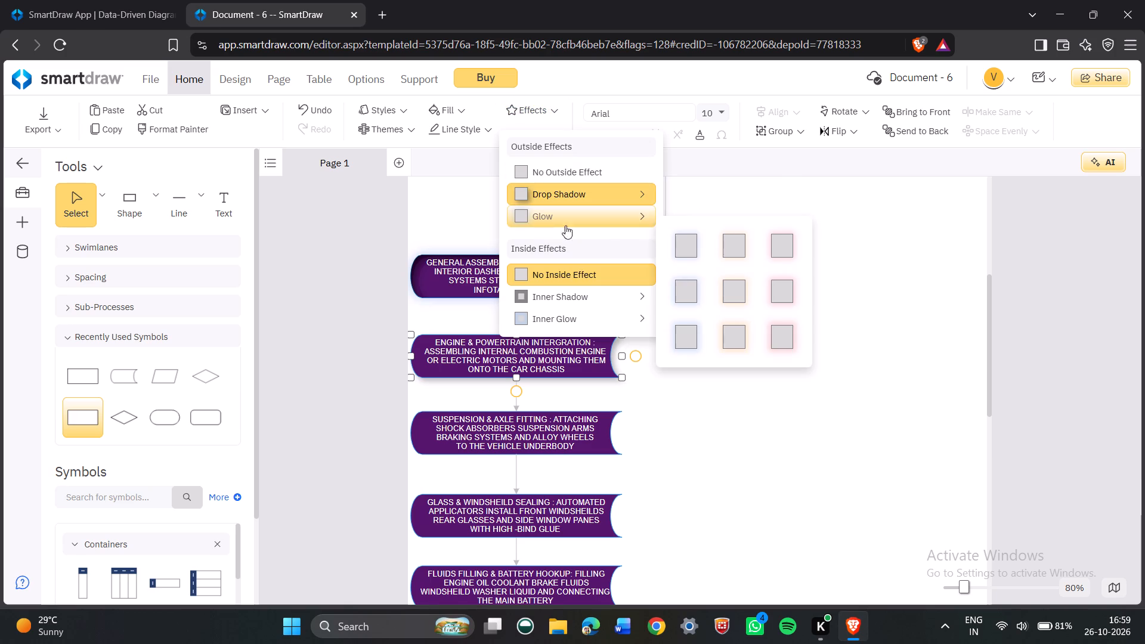
left_click_drag(666, 285, 653, 270)
left_click(541, 108)
left_click(553, 306)
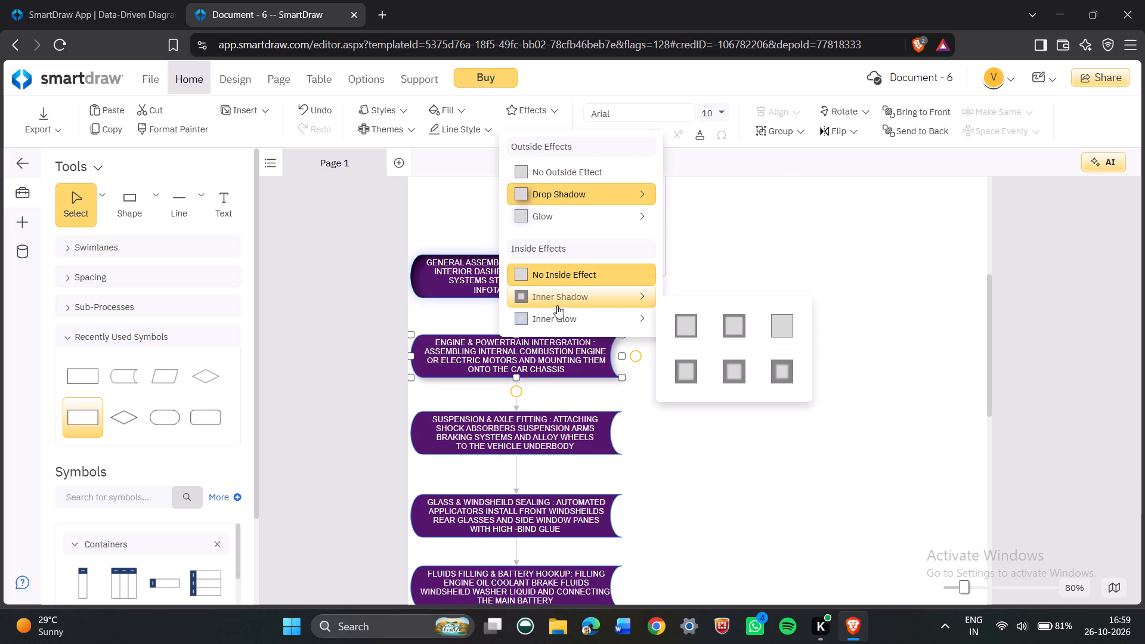
left_click(766, 365)
Give the Suspension & Axle Fitting stored-data shape the same drop shadow, medium blue glow and heaviest inner shadow.
scroll(555, 401, "down", 1)
left_click(542, 363)
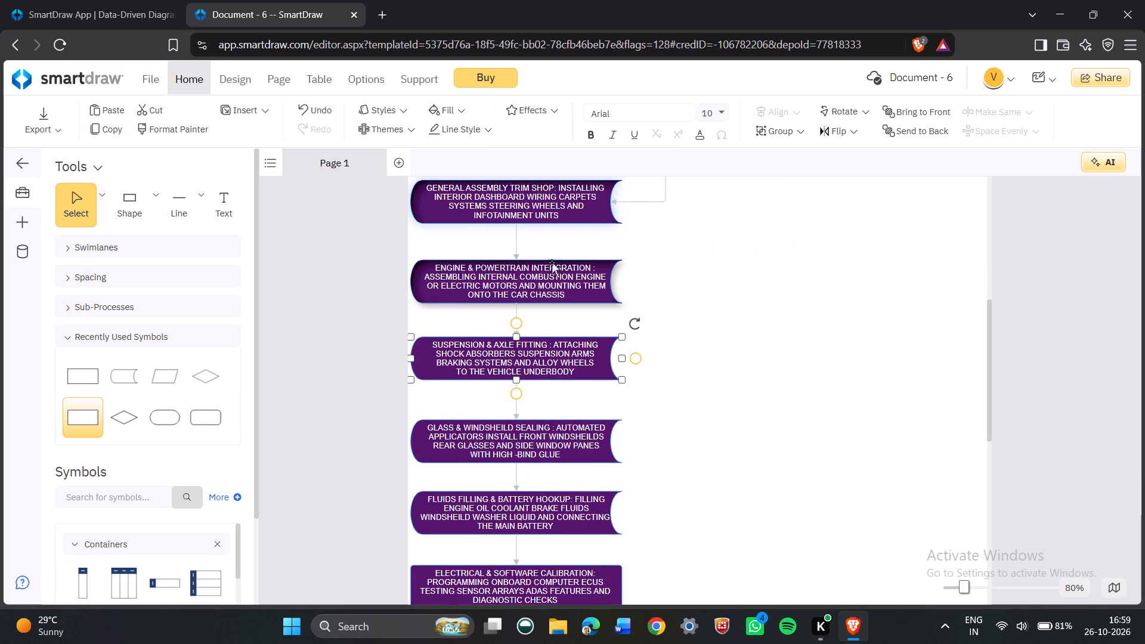
left_click(544, 116)
left_click(550, 183)
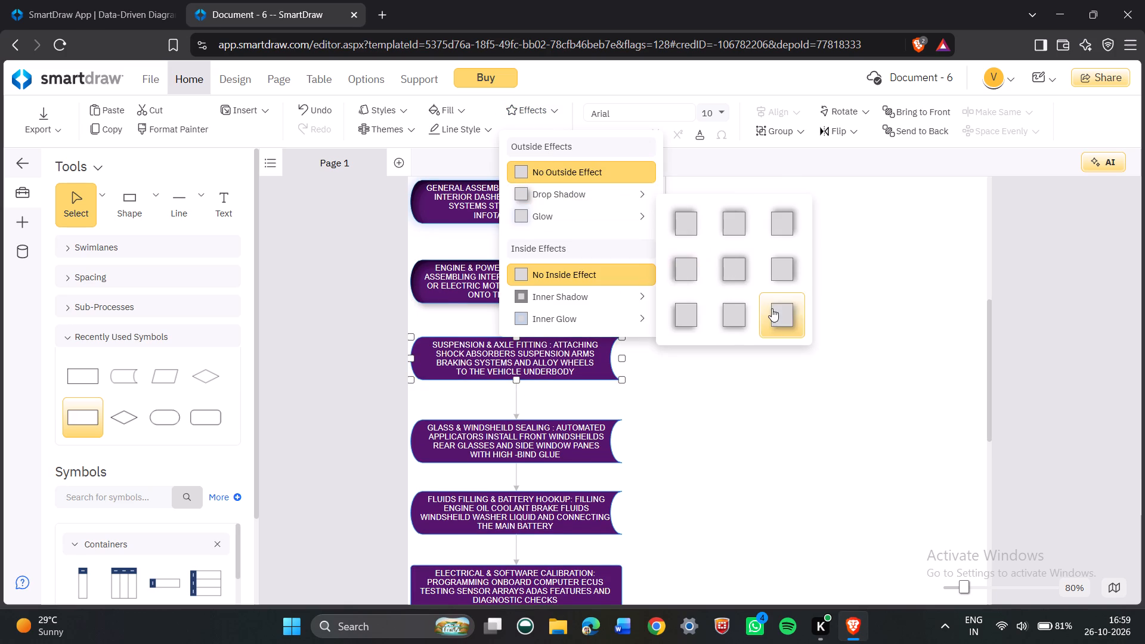
left_click_drag(772, 308, 765, 297)
left_click(532, 116)
left_click(555, 212)
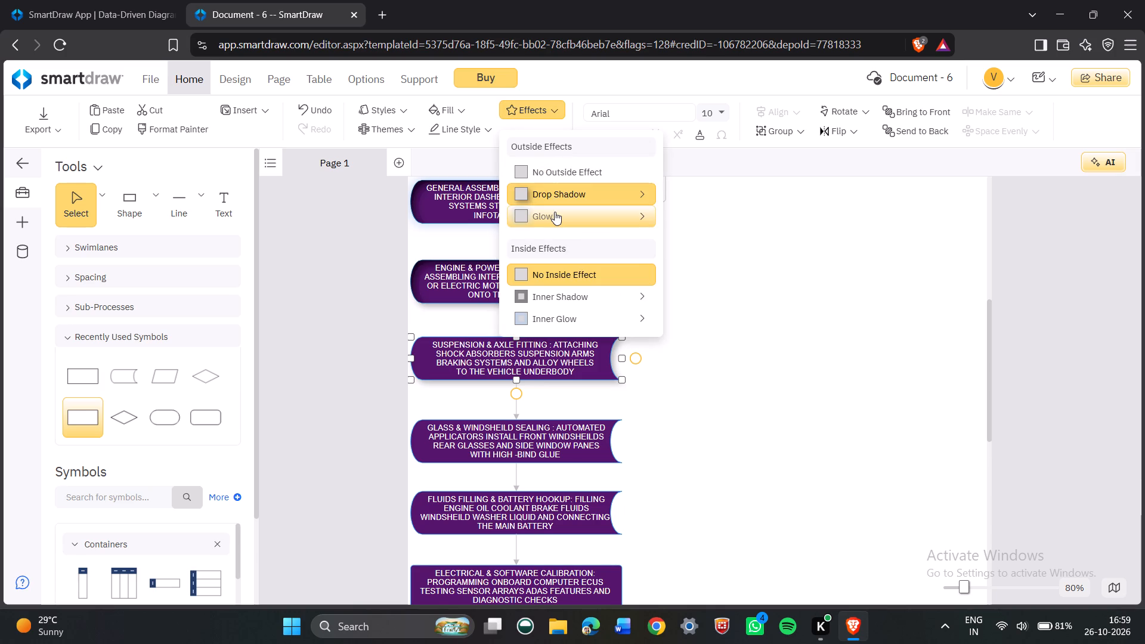
left_click(700, 295)
left_click(524, 101)
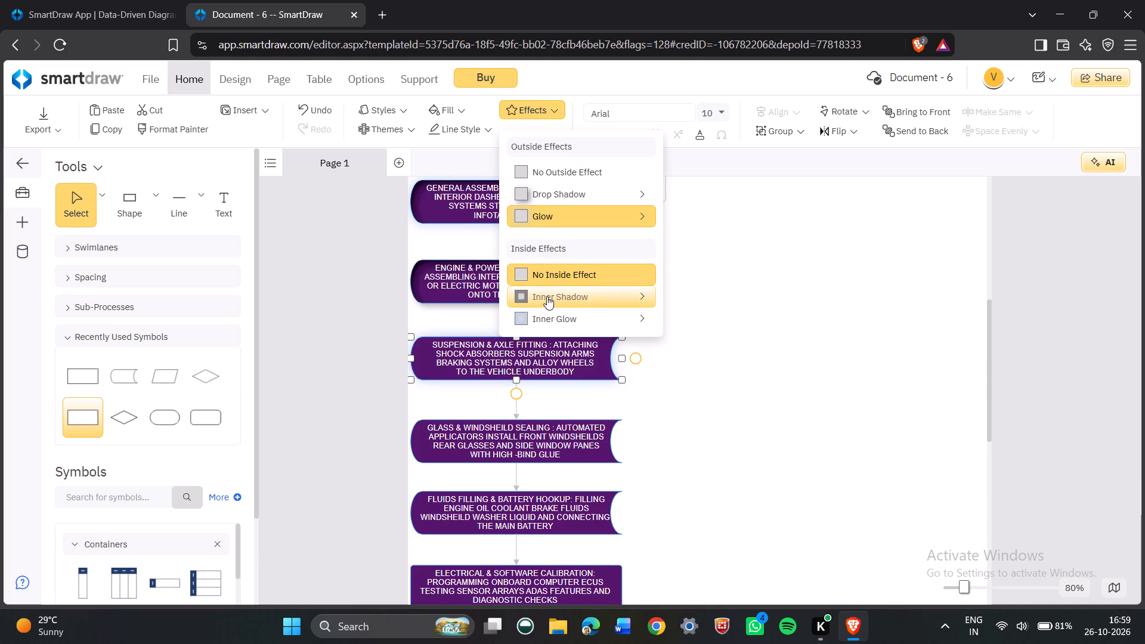
left_click(547, 301)
left_click(765, 367)
Give the Glass & Windshield Sealing stored-data shape the same drop shadow, medium blue glow and heaviest inner shadow.
scroll(719, 368, "down", 2)
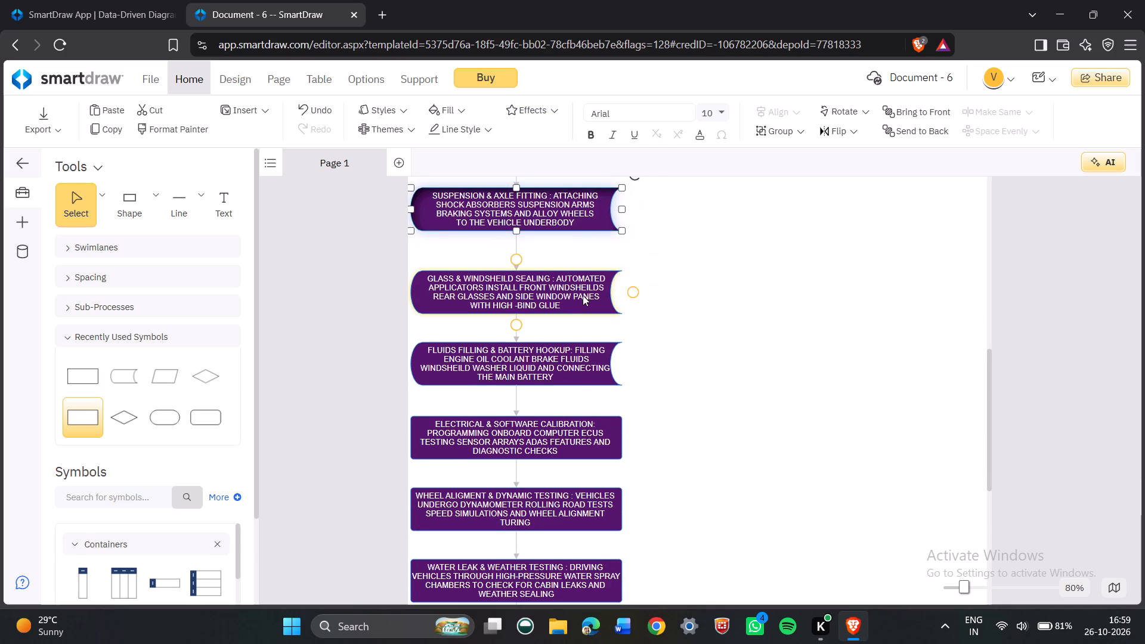
left_click(580, 298)
left_click(548, 114)
left_click(547, 187)
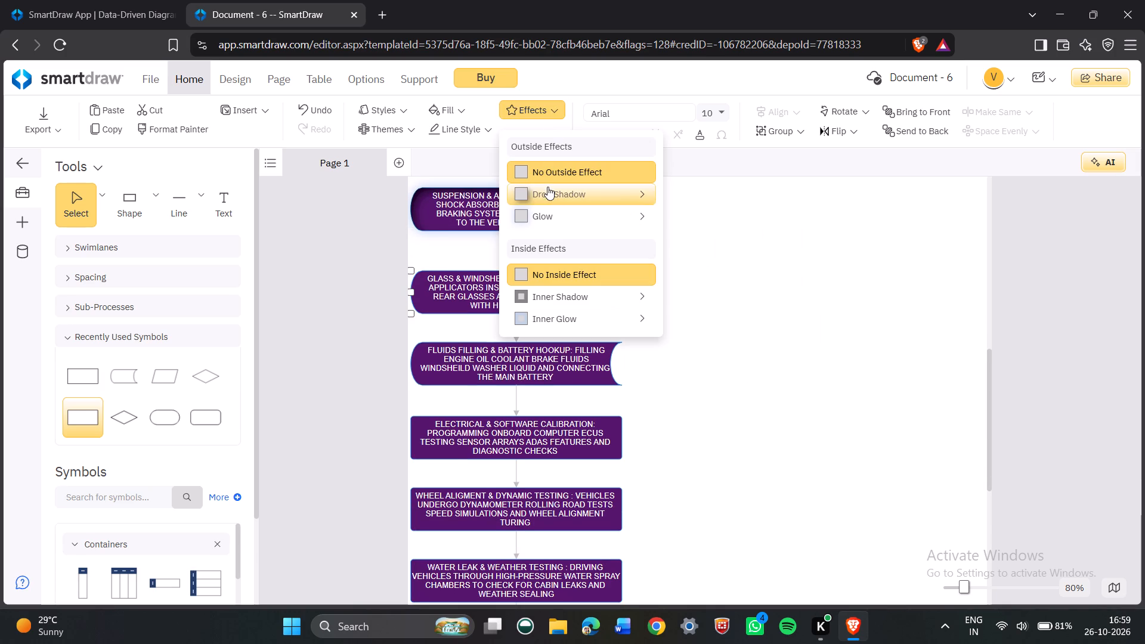
left_click(769, 306)
left_click(560, 110)
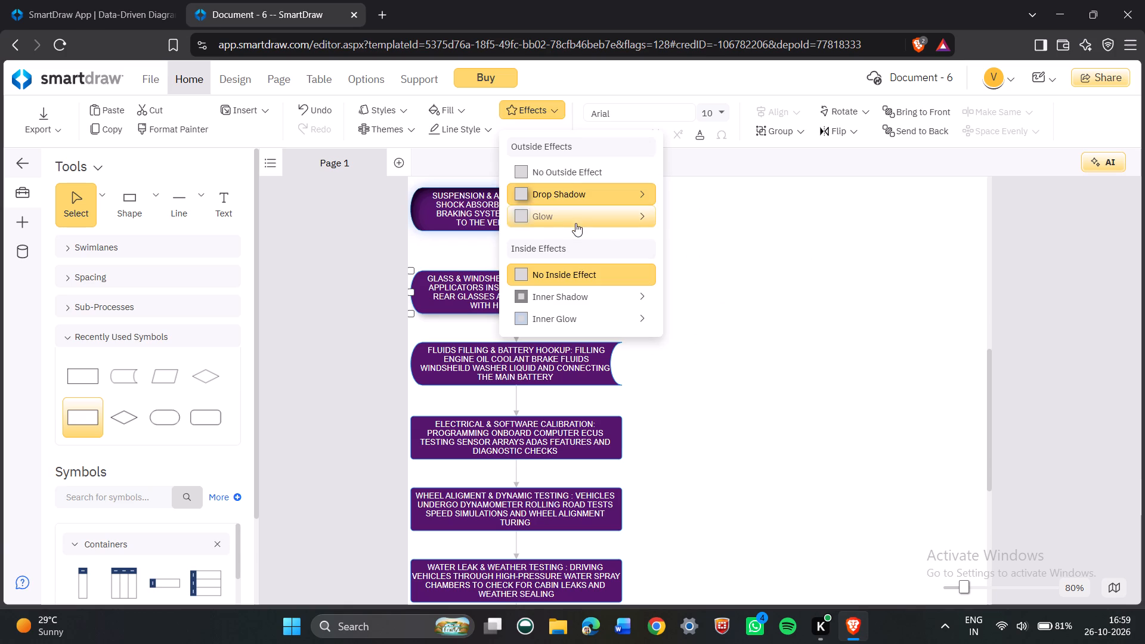
left_click(575, 223)
left_click(693, 287)
left_click(536, 110)
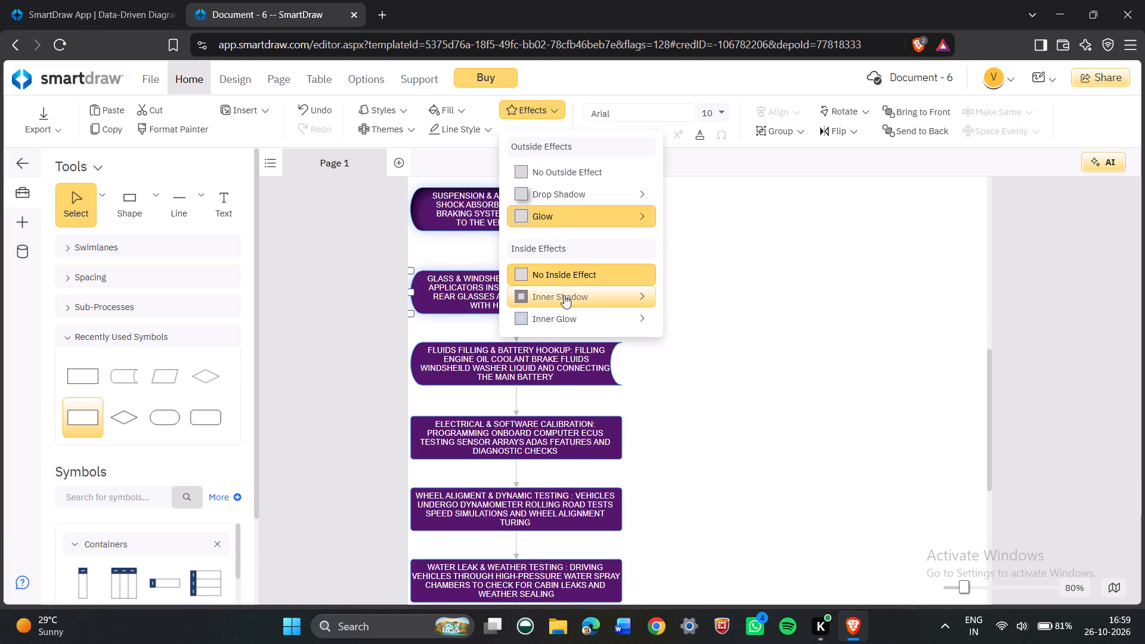
left_click(566, 304)
left_click(790, 374)
Give the Fluids Filling & Battery Hookup stored-data shape the same drop shadow, medium blue glow and heaviest inner shadow.
scroll(729, 367, "down", 2)
scroll(658, 311, "up", 1)
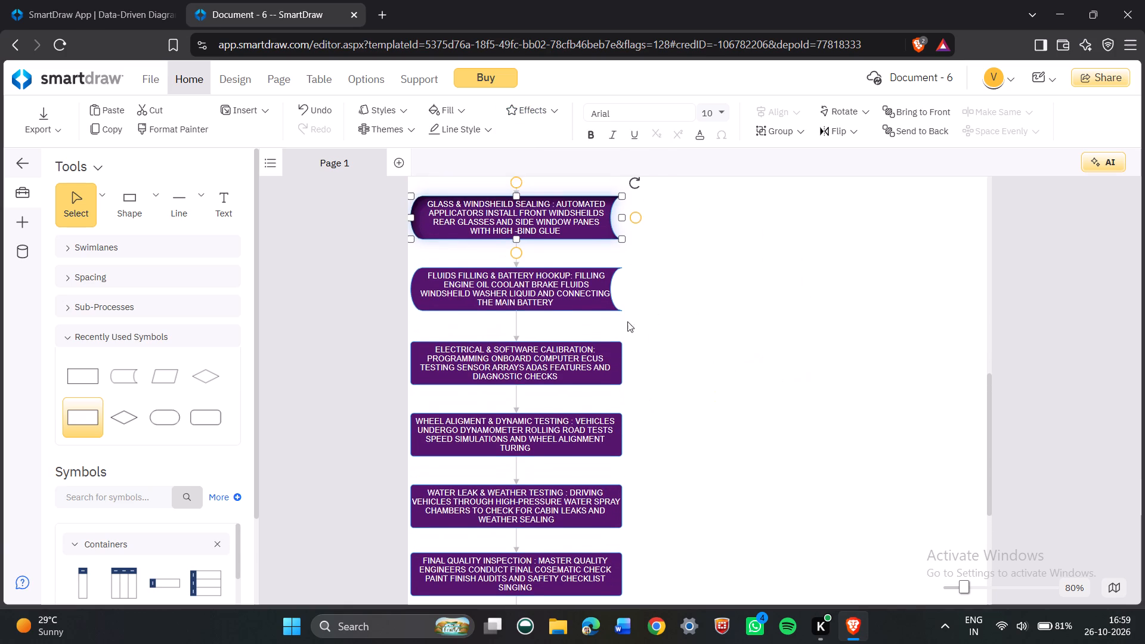
left_click(541, 290)
left_click(544, 122)
left_click(544, 112)
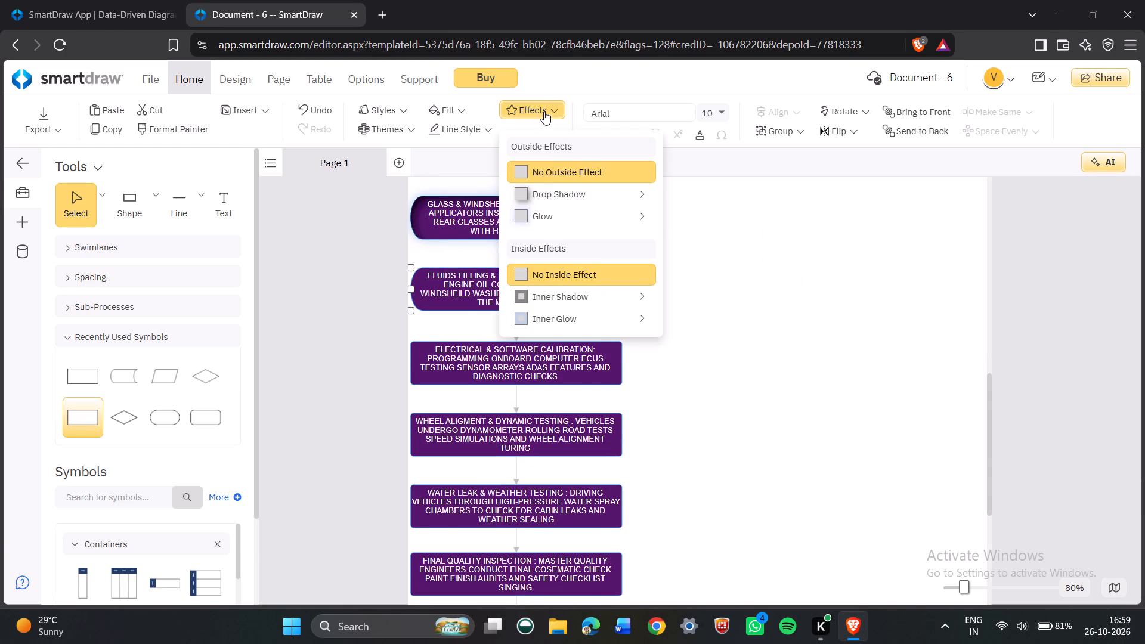
left_click(544, 191)
left_click(780, 307)
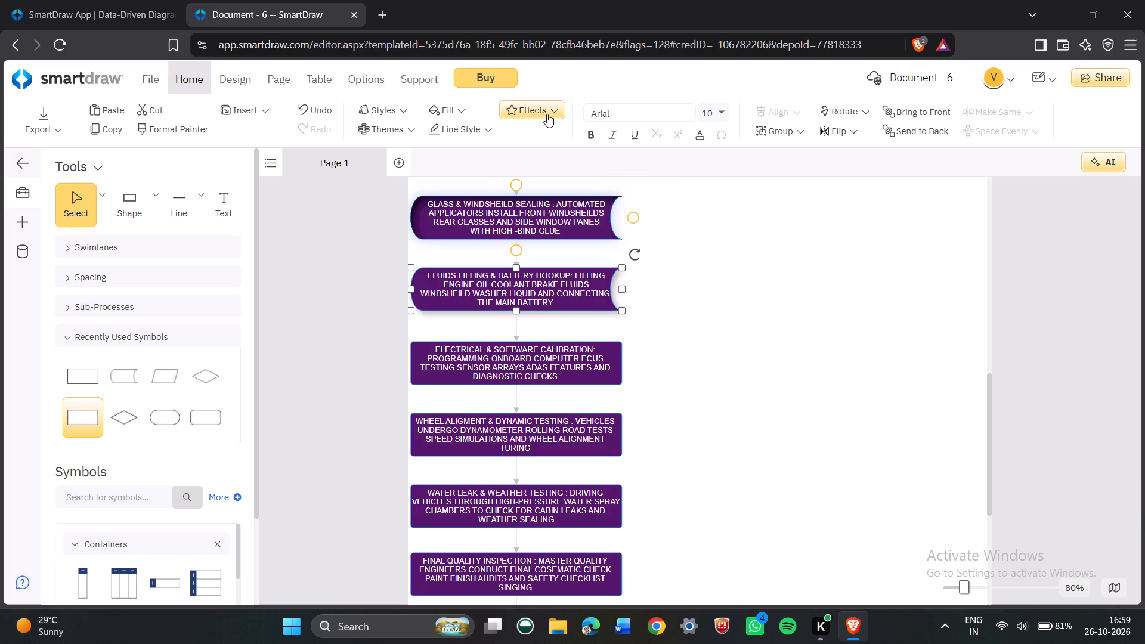
left_click(547, 114)
left_click(547, 209)
left_click(670, 278)
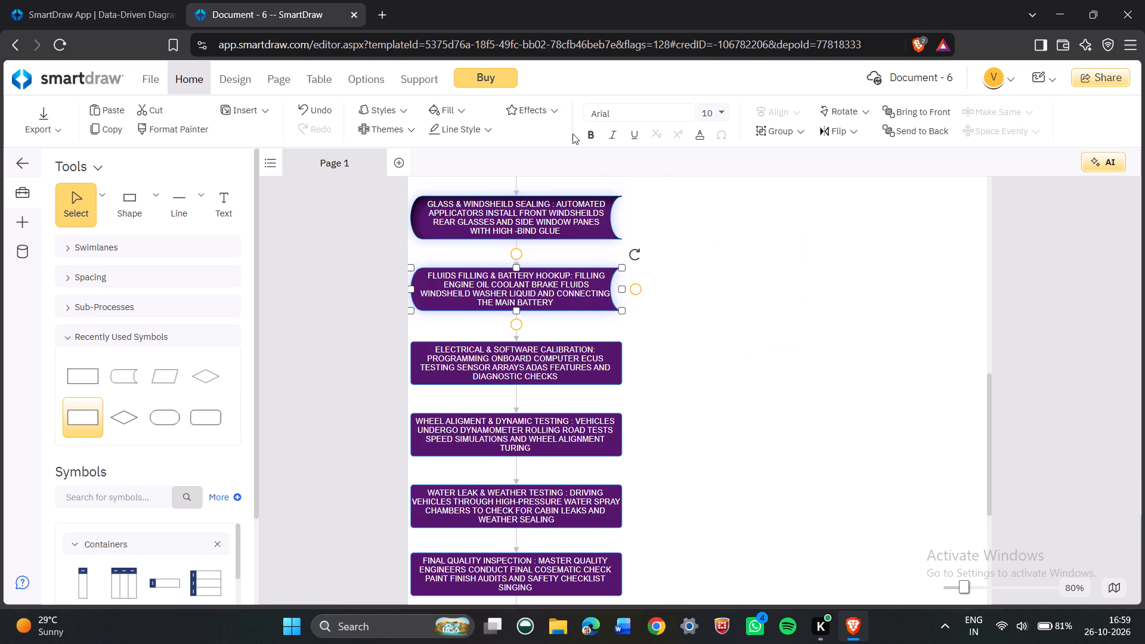
left_click(536, 116)
left_click(556, 297)
left_click(800, 376)
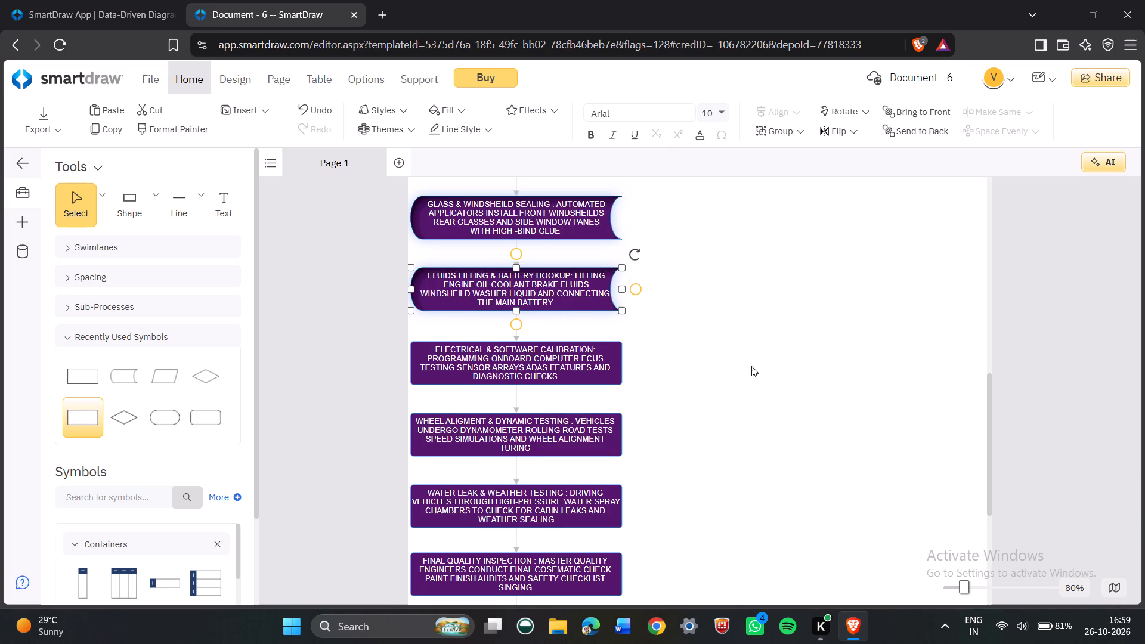
Give the Electrical & Software Calibration rectangle the same drop shadow, medium blue glow and heaviest inner shadow.
scroll(751, 366, "down", 1)
left_click(583, 285)
left_click(537, 109)
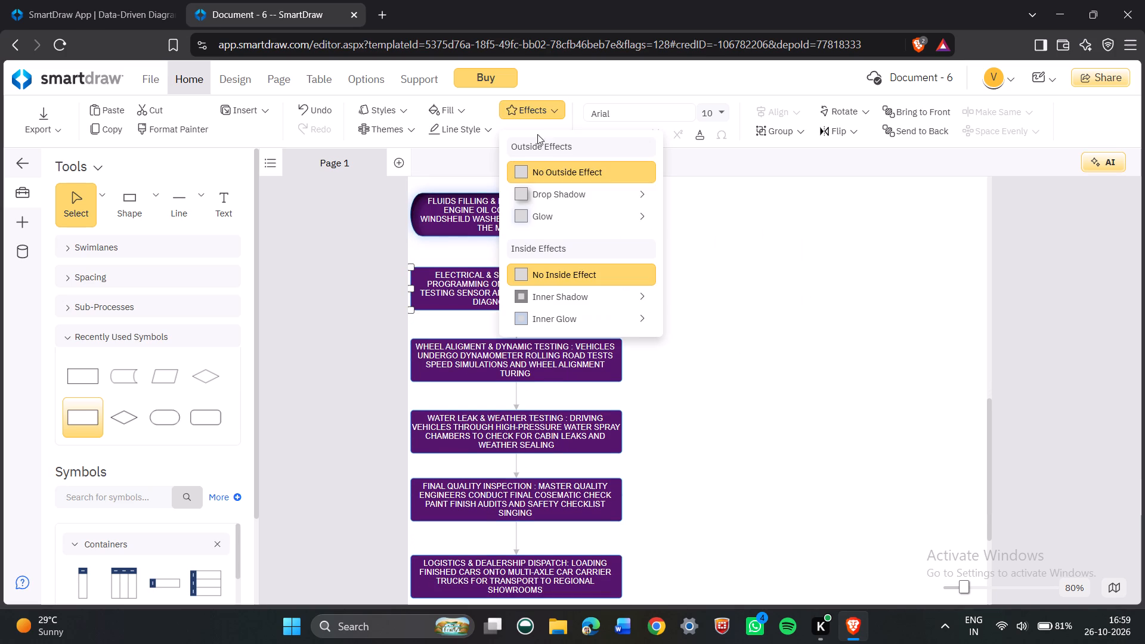
left_click(546, 199)
left_click(765, 296)
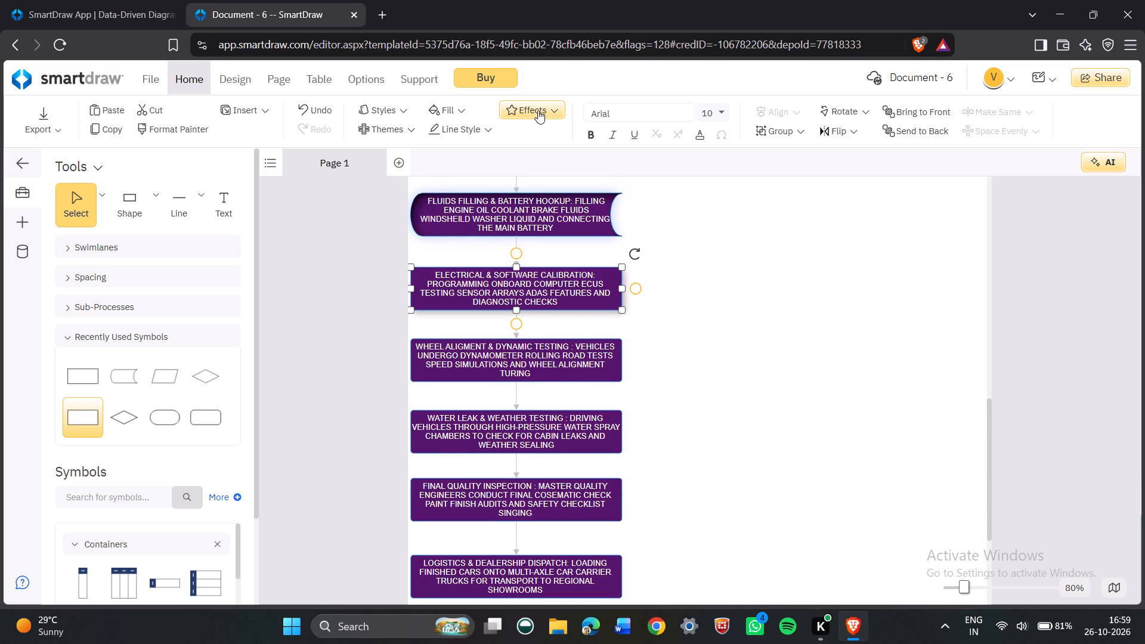
left_click(537, 107)
left_click(555, 219)
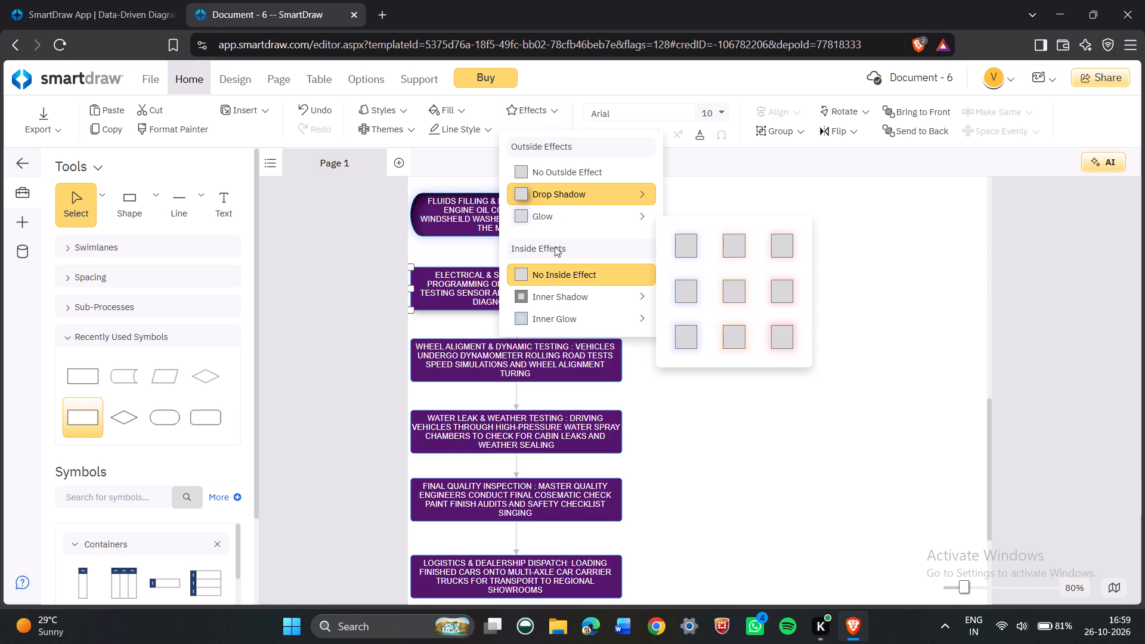
left_click(558, 206)
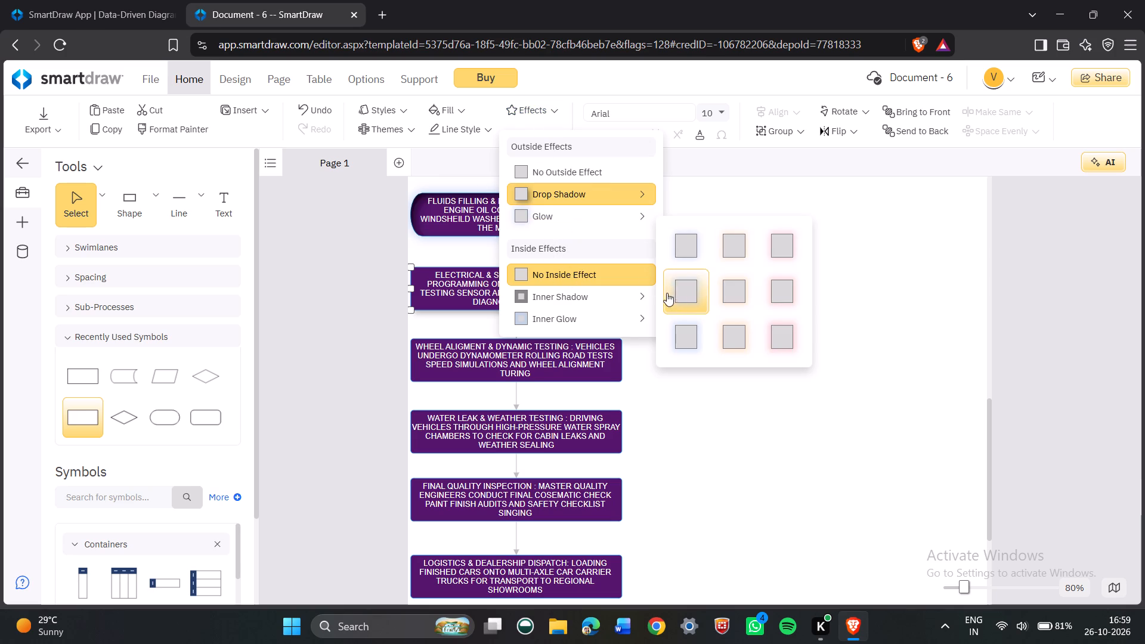
left_click(681, 302)
left_click(524, 117)
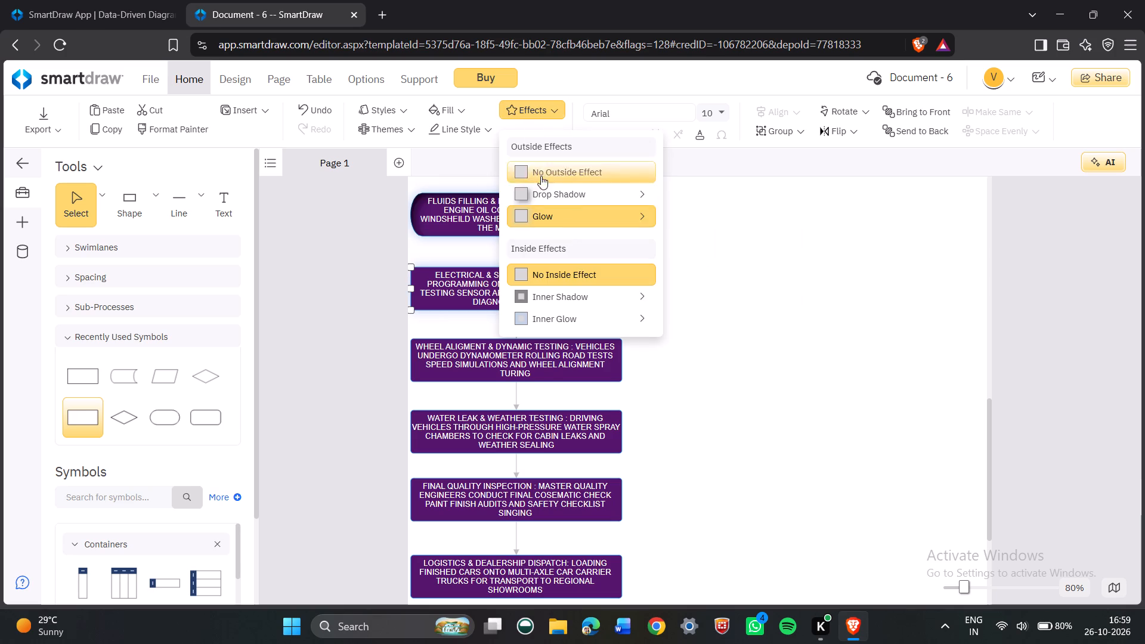
left_click(546, 299)
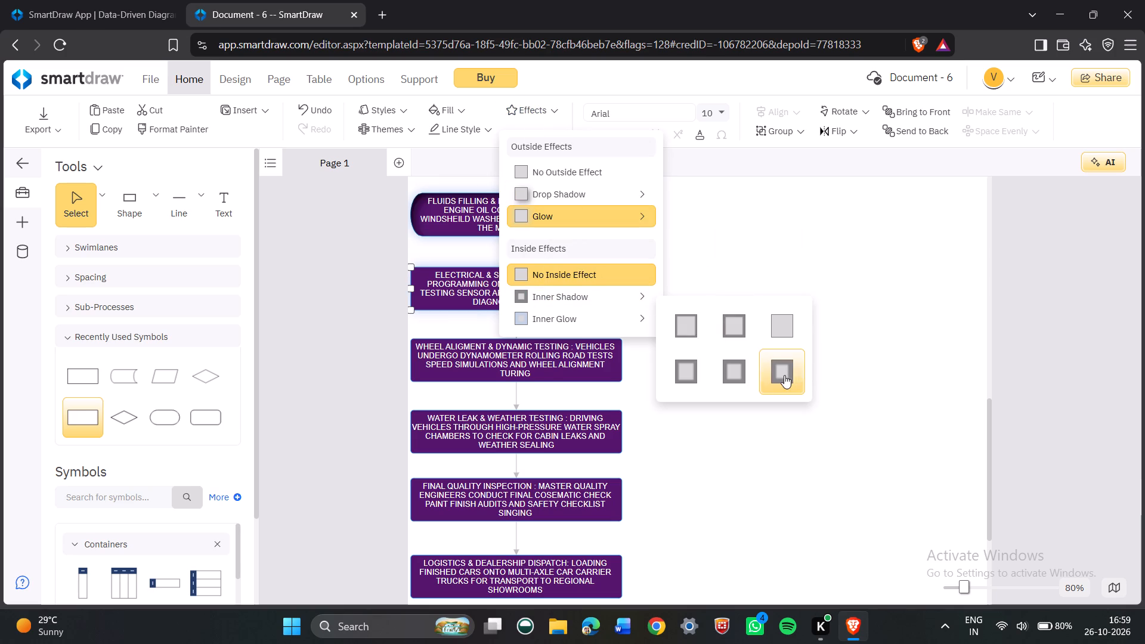
left_click(784, 375)
Give the Wheel Alignment & Dynamic Testing rectangle the same drop shadow, medium blue glow and heaviest inner shadow.
left_click(528, 379)
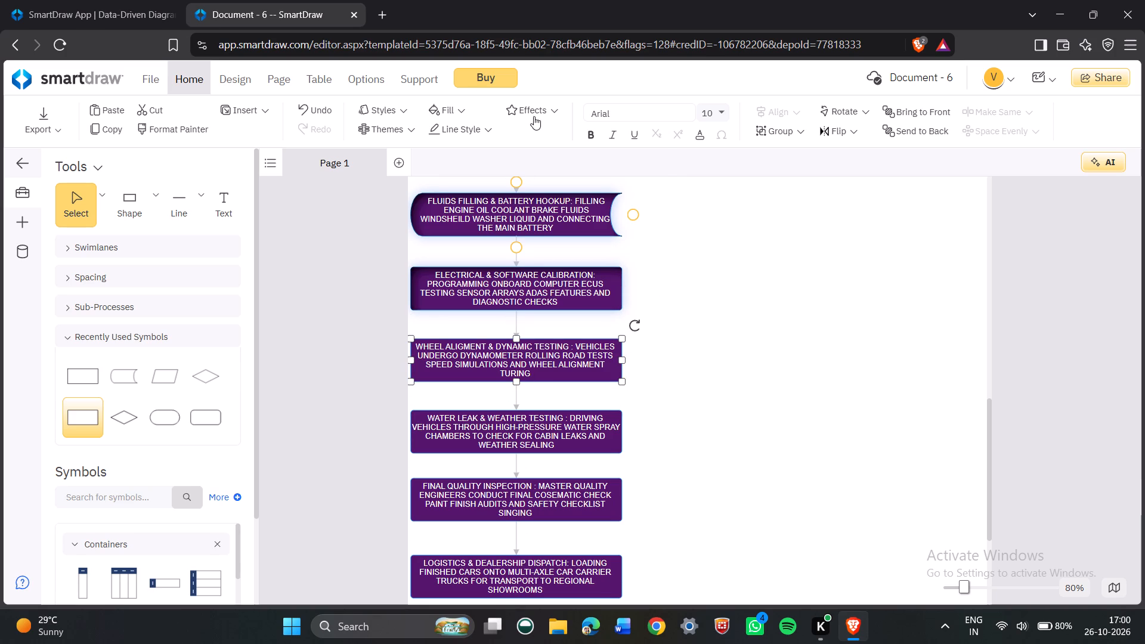
left_click(534, 116)
left_click(579, 184)
left_click(759, 315)
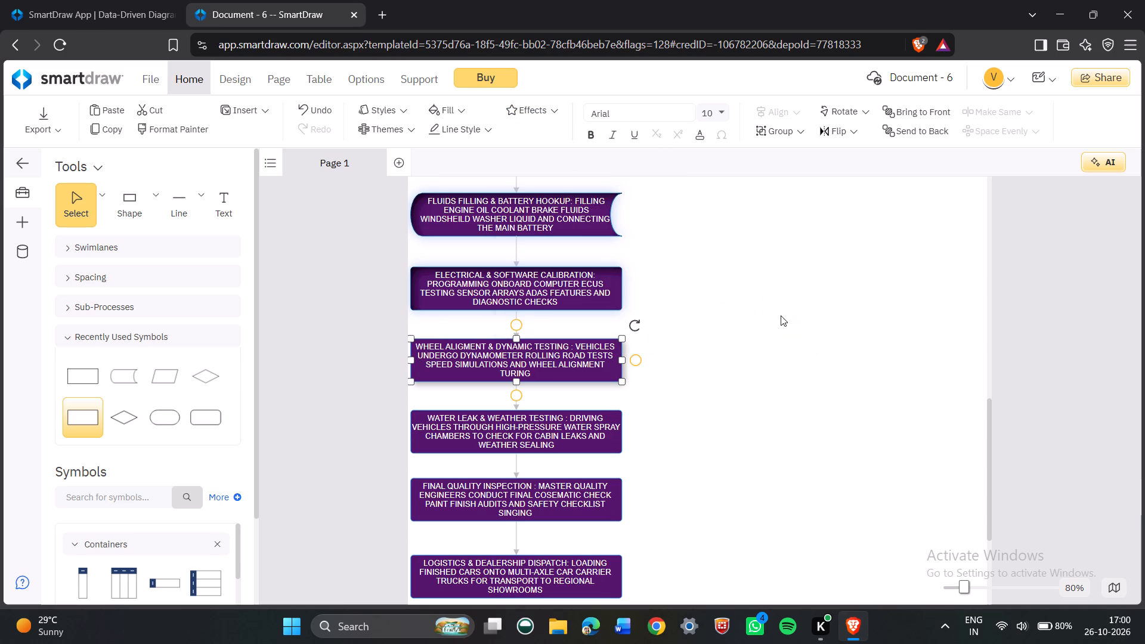
left_click(529, 103)
left_click(544, 224)
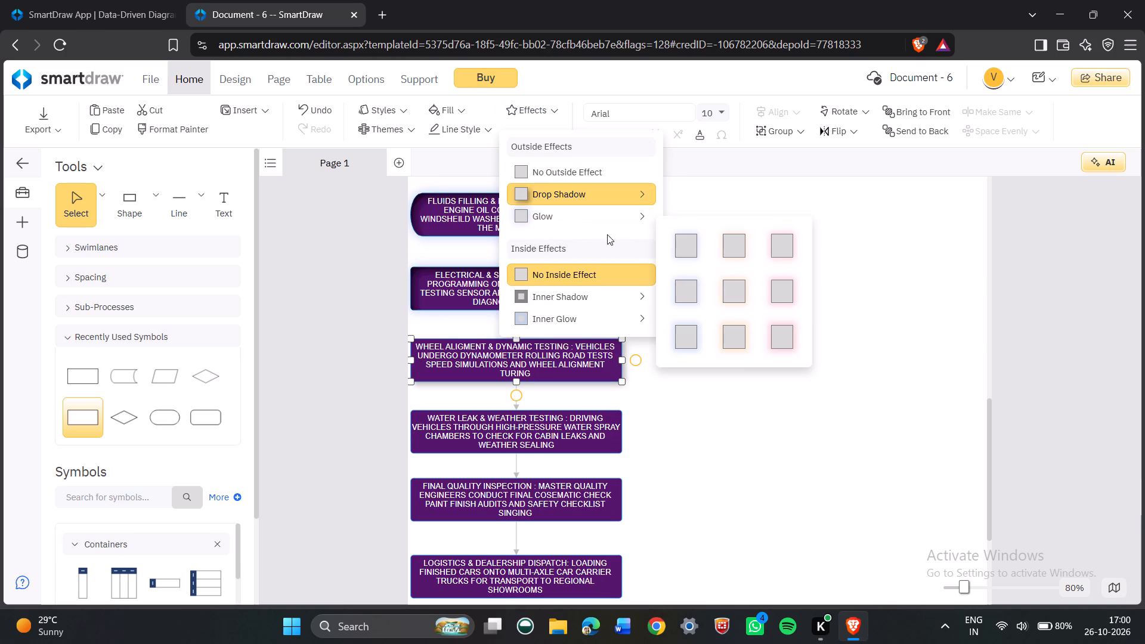
left_click(688, 300)
left_click(524, 101)
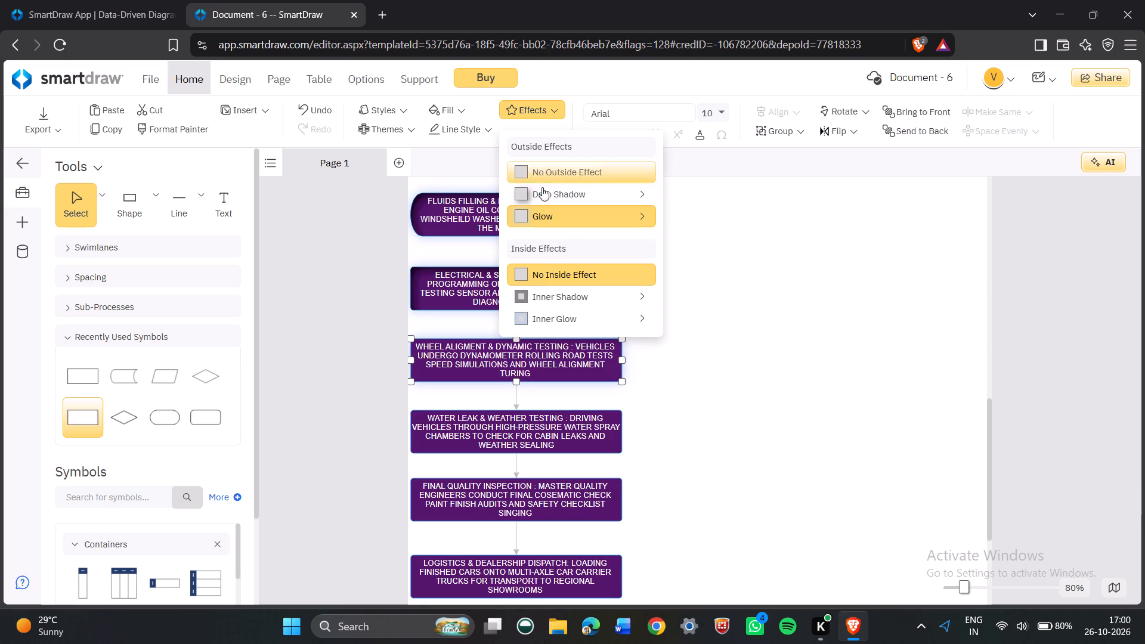
left_click(557, 306)
left_click(785, 371)
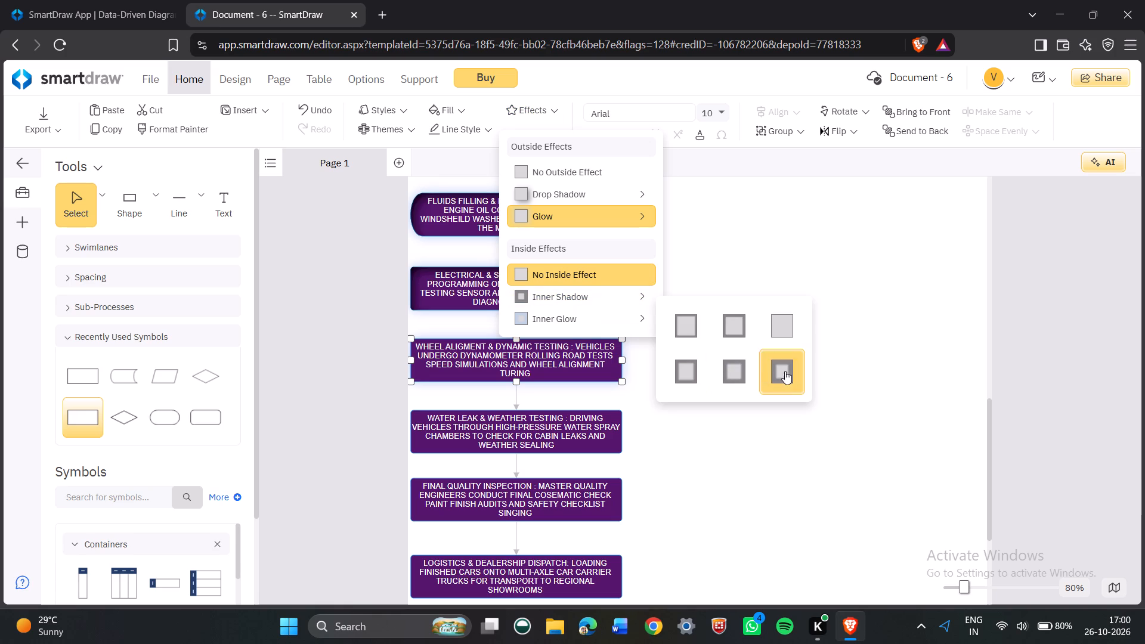
Give the Water Leak & Weather Testing rectangle the same drop shadow, medium blue glow and heaviest inner shadow.
scroll(505, 255, "down", 2)
left_click(505, 285)
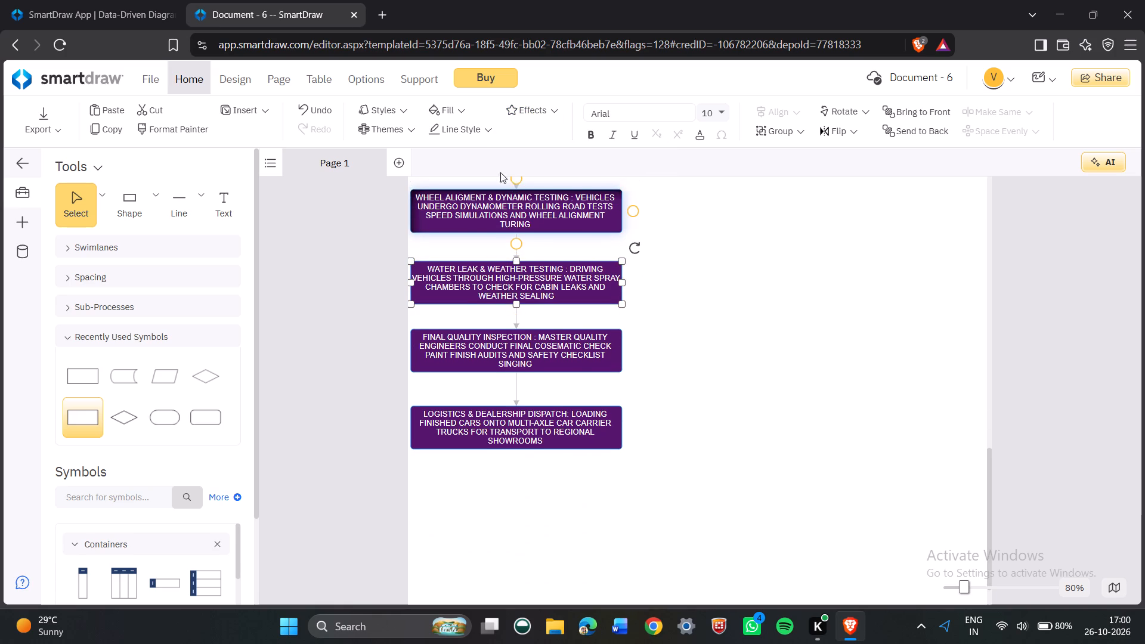
left_click(520, 107)
left_click(557, 196)
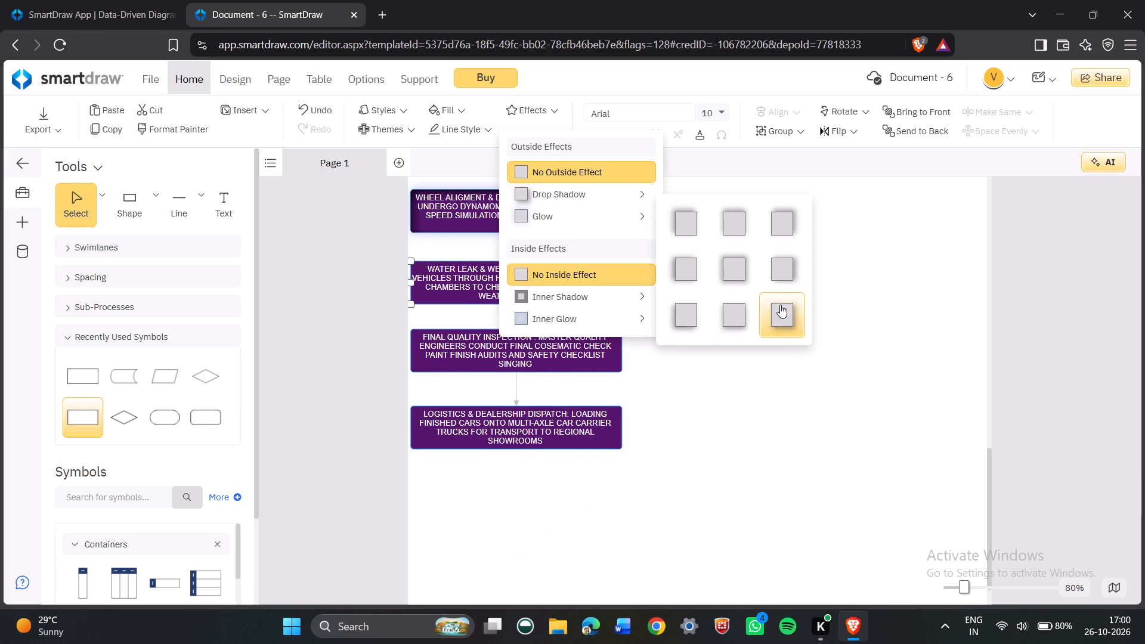
left_click(781, 305)
left_click(550, 104)
left_click(558, 218)
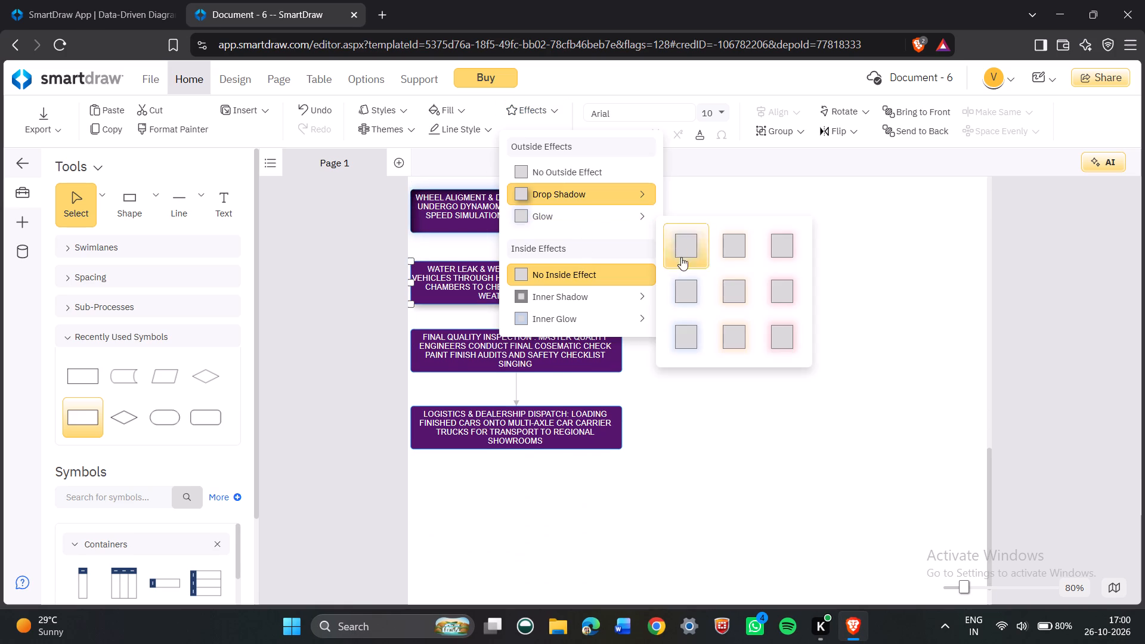
left_click(692, 283)
left_click(519, 107)
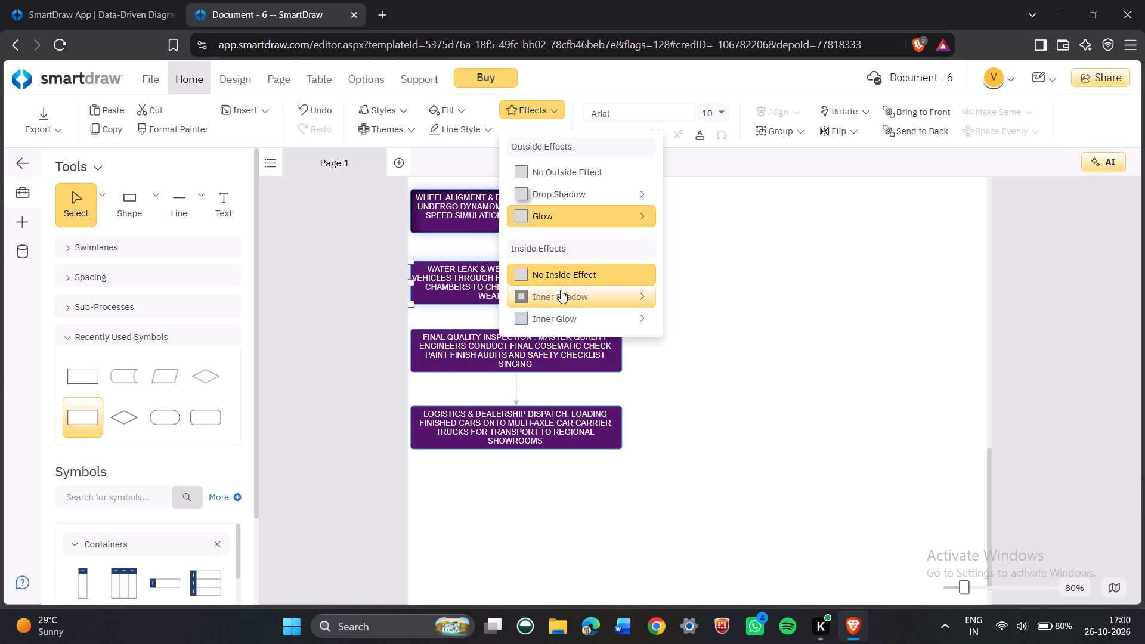
left_click(561, 290)
left_click(763, 363)
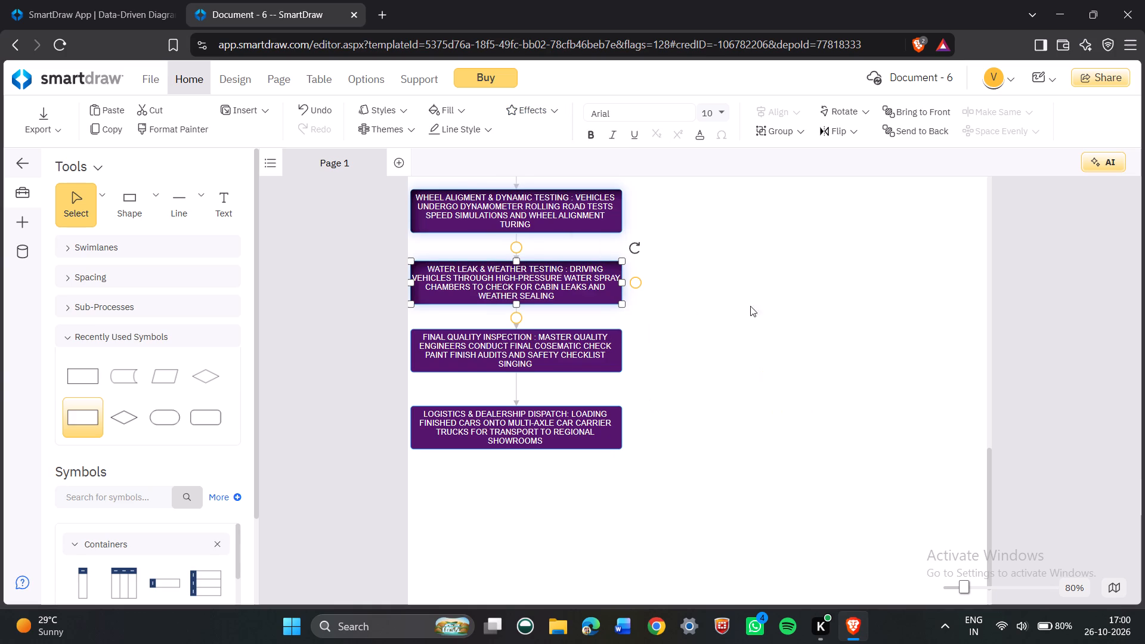
Give the Final Quality Inspection rectangle the same drop shadow, medium blue glow and heaviest inner shadow.
left_click(562, 342)
left_click(531, 112)
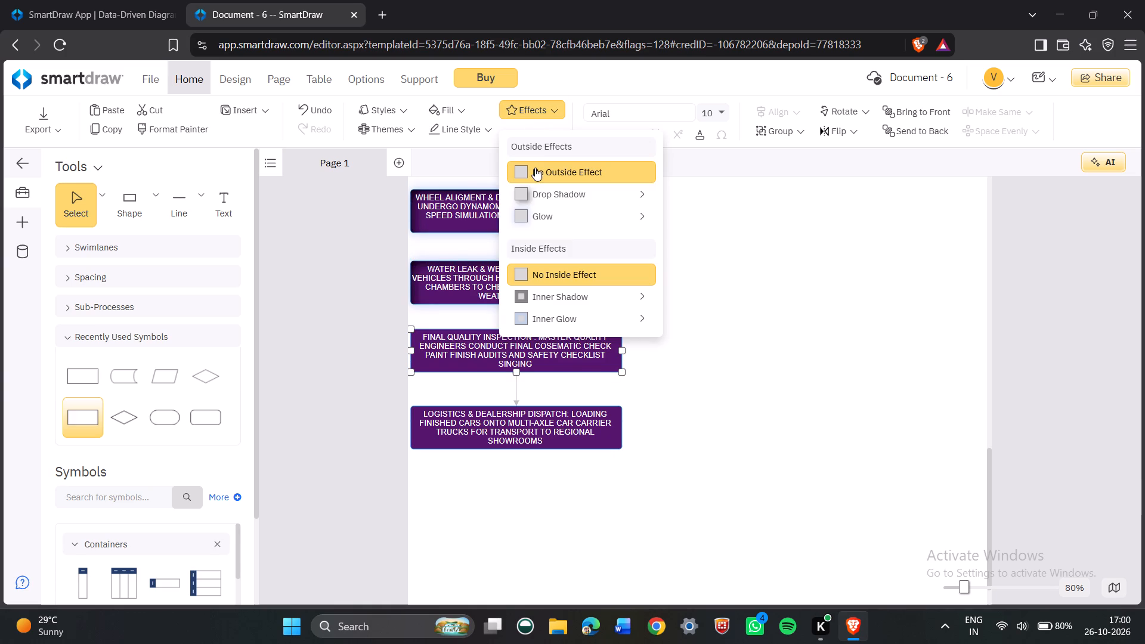
left_click(533, 190)
left_click(778, 309)
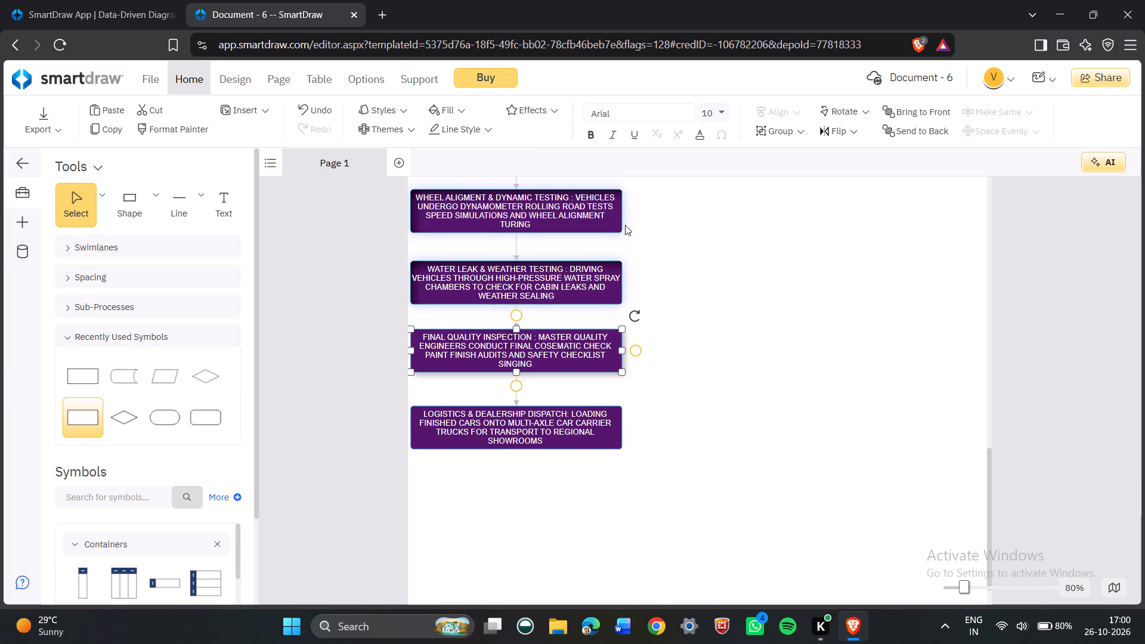
left_click(508, 115)
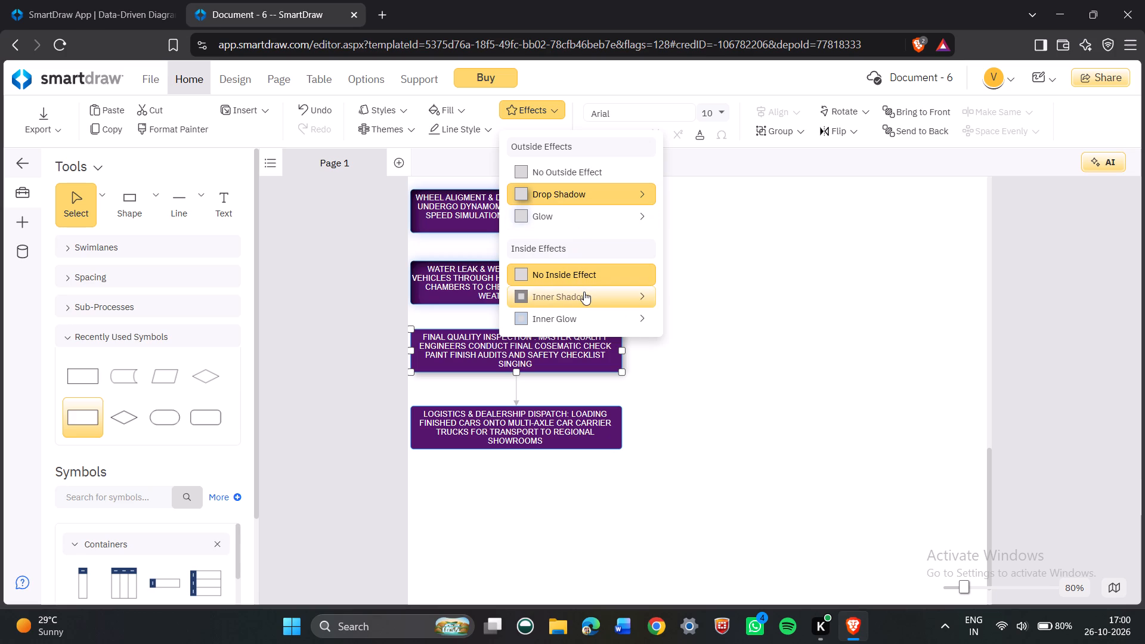
left_click(584, 292)
left_click(588, 219)
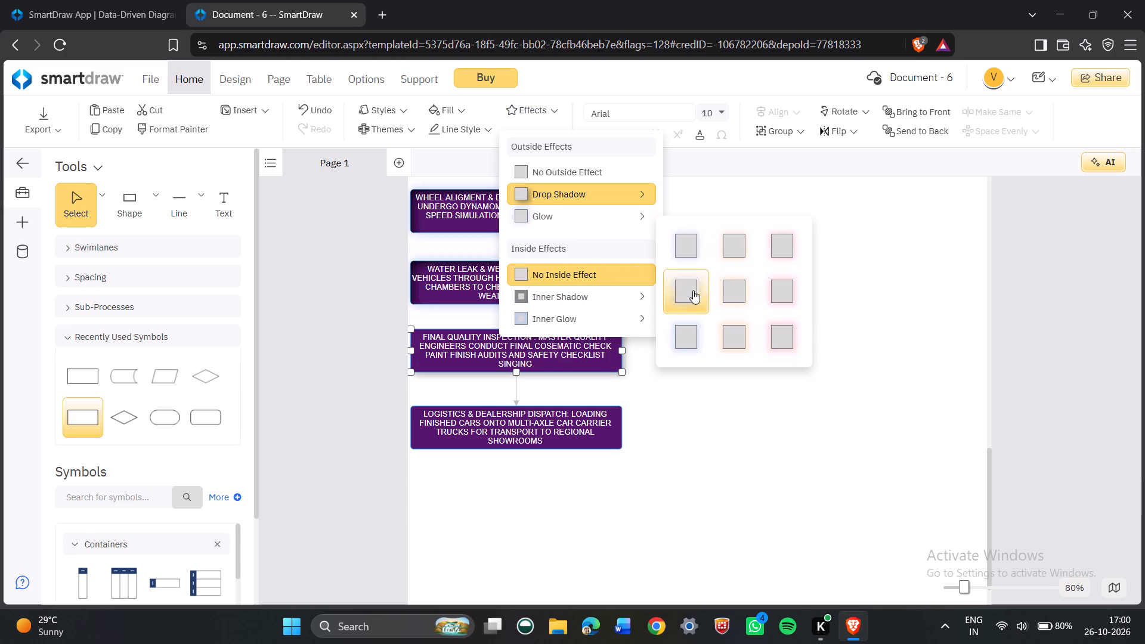
left_click(693, 290)
left_click(518, 112)
left_click(531, 290)
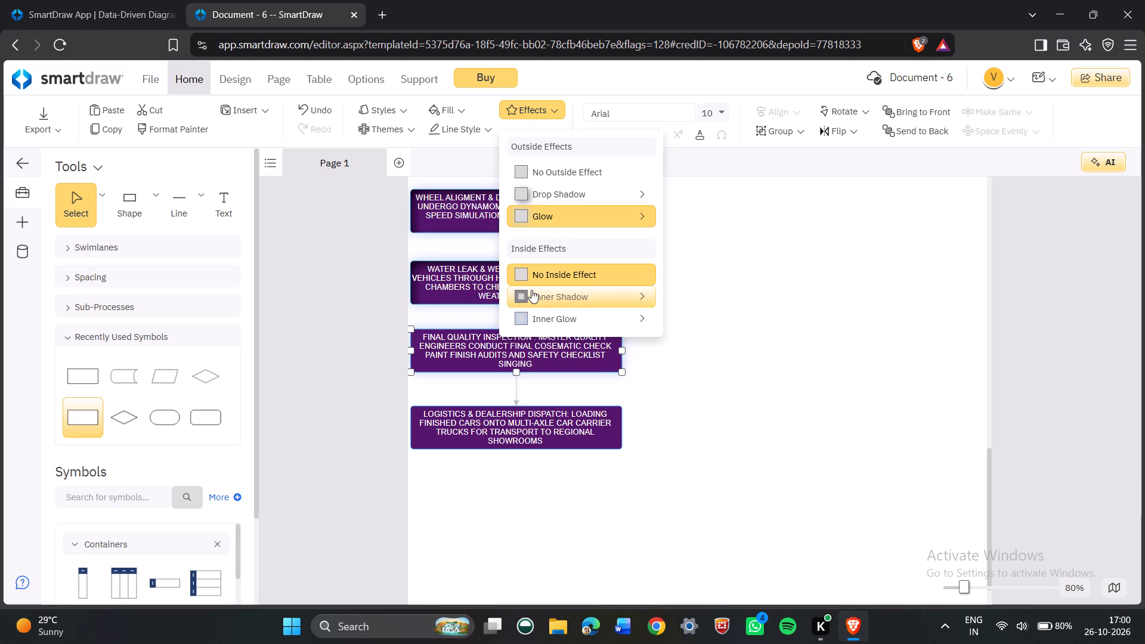
left_click(782, 362)
Give the Logistics & Dealership Dispatch rectangle the same drop shadow, medium blue glow and heaviest inner shadow.
left_click(571, 428)
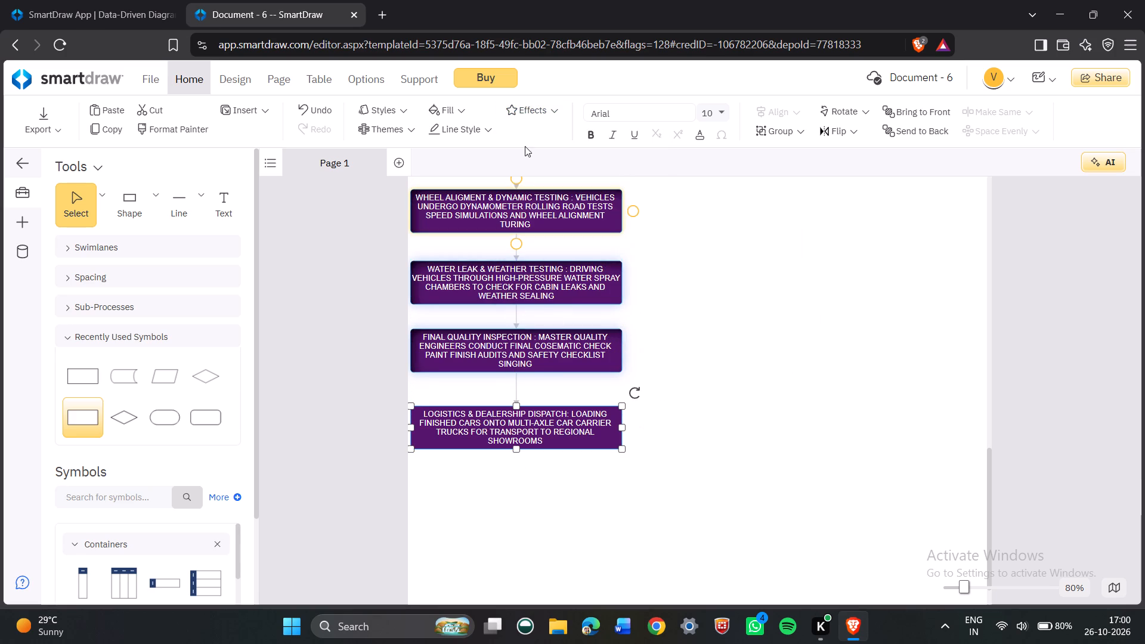
left_click(533, 98)
left_click(532, 108)
left_click(543, 188)
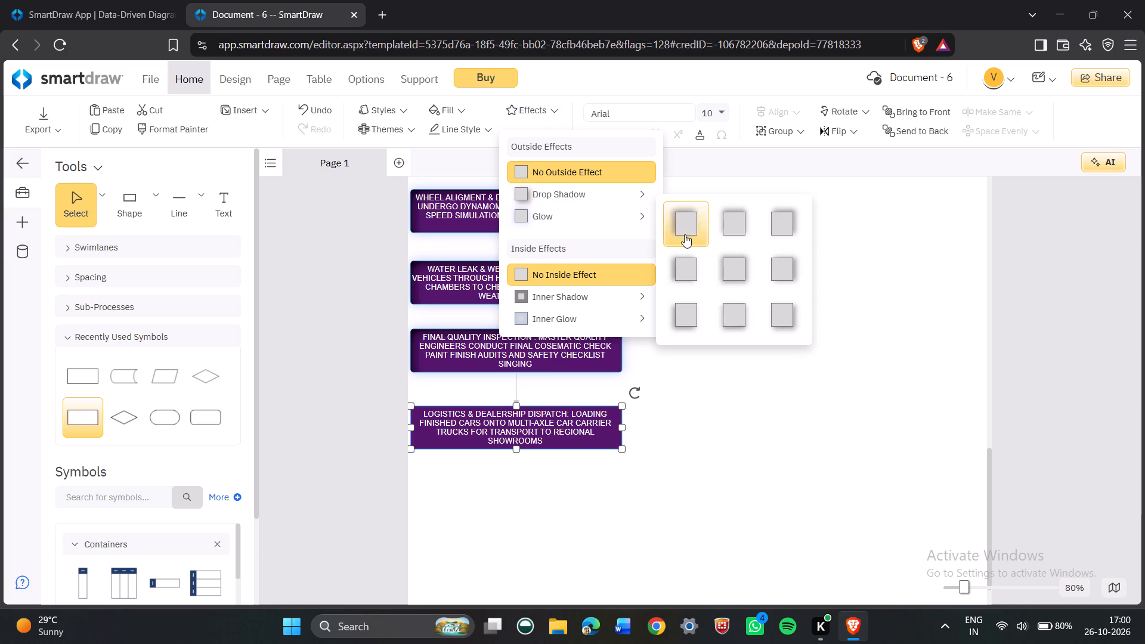
left_click(768, 323)
left_click(540, 112)
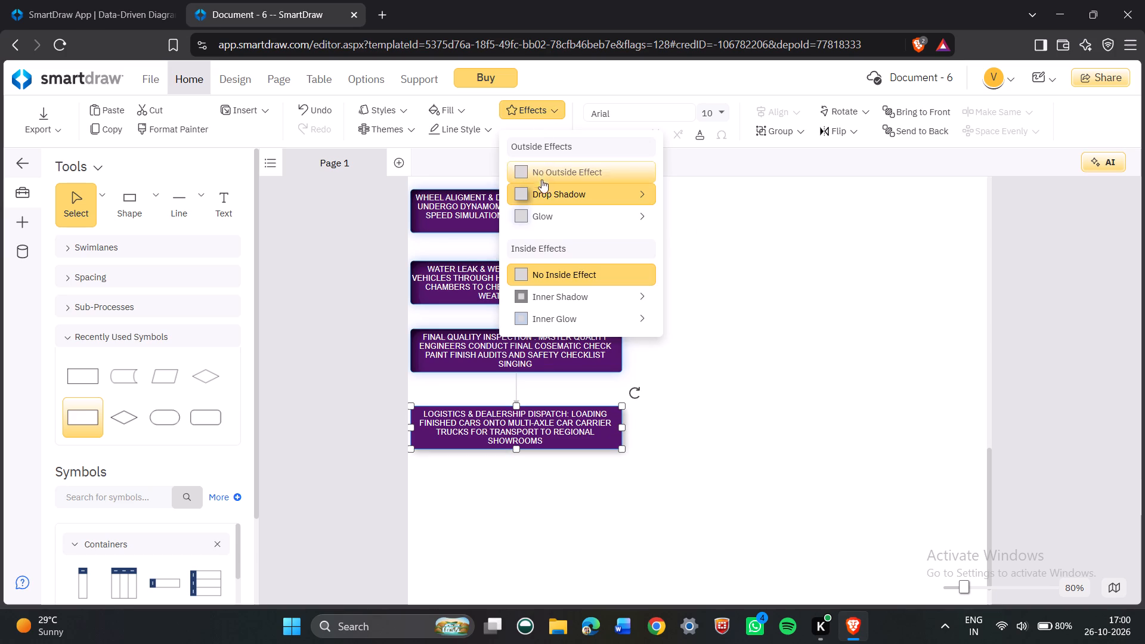
left_click(543, 217)
left_click_drag(692, 287, 686, 281)
left_click(527, 104)
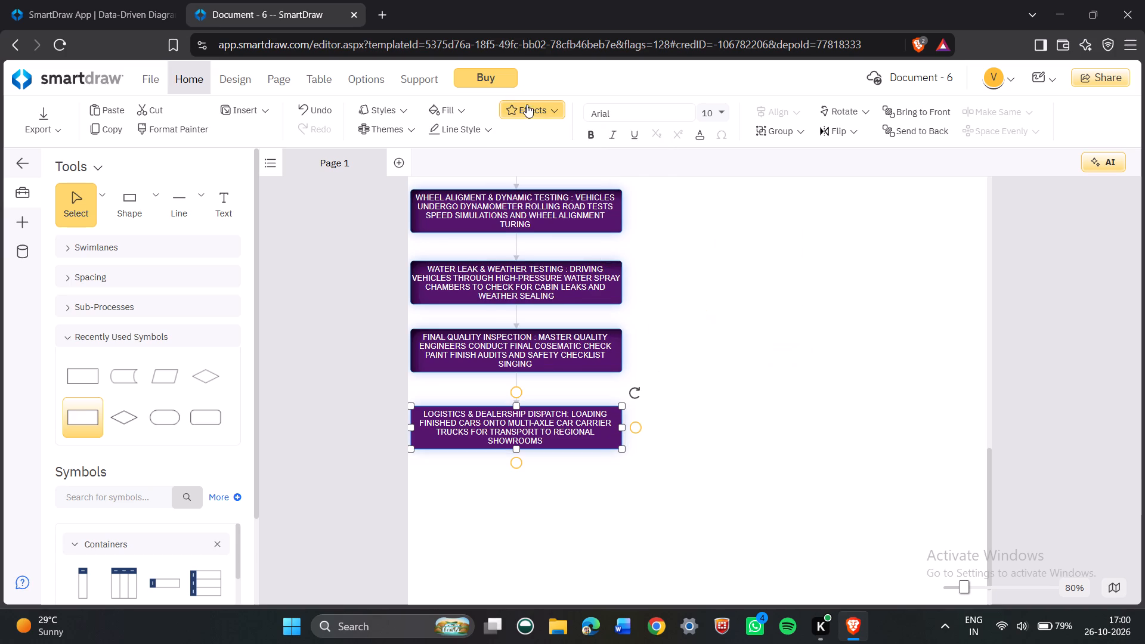
left_click(583, 290)
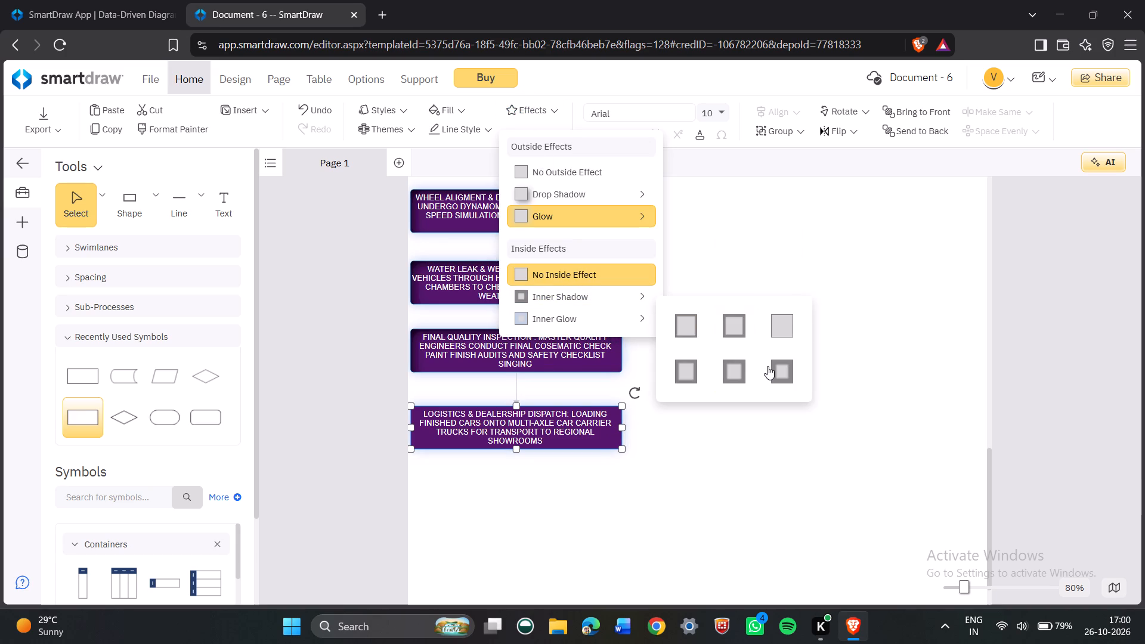
left_click(769, 368)
Zoom the page out to 70% and look over the styled flowchart from its first shape.
scroll(790, 390, "up", 16)
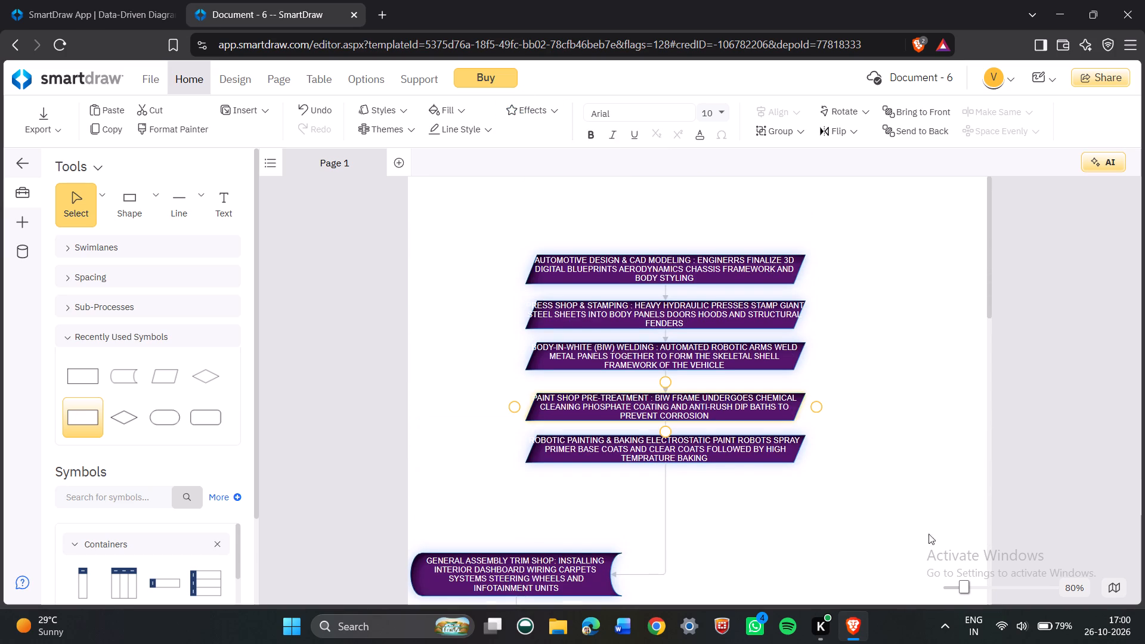
left_click_drag(967, 583, 964, 583)
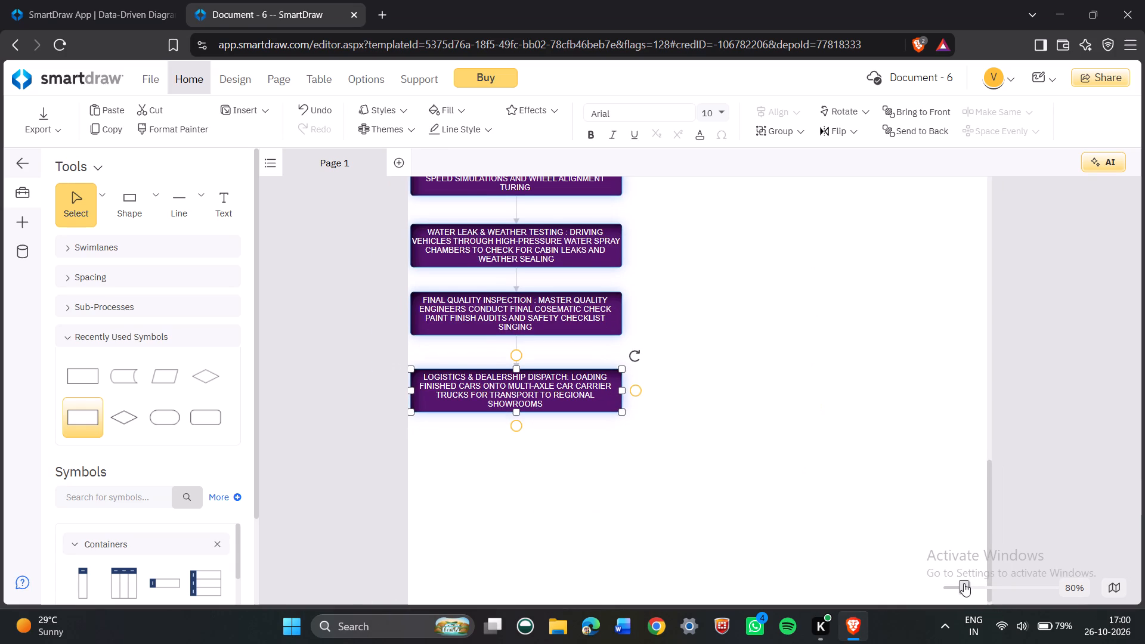
left_click_drag(964, 583, 962, 583)
scroll(816, 494, "up", 14)
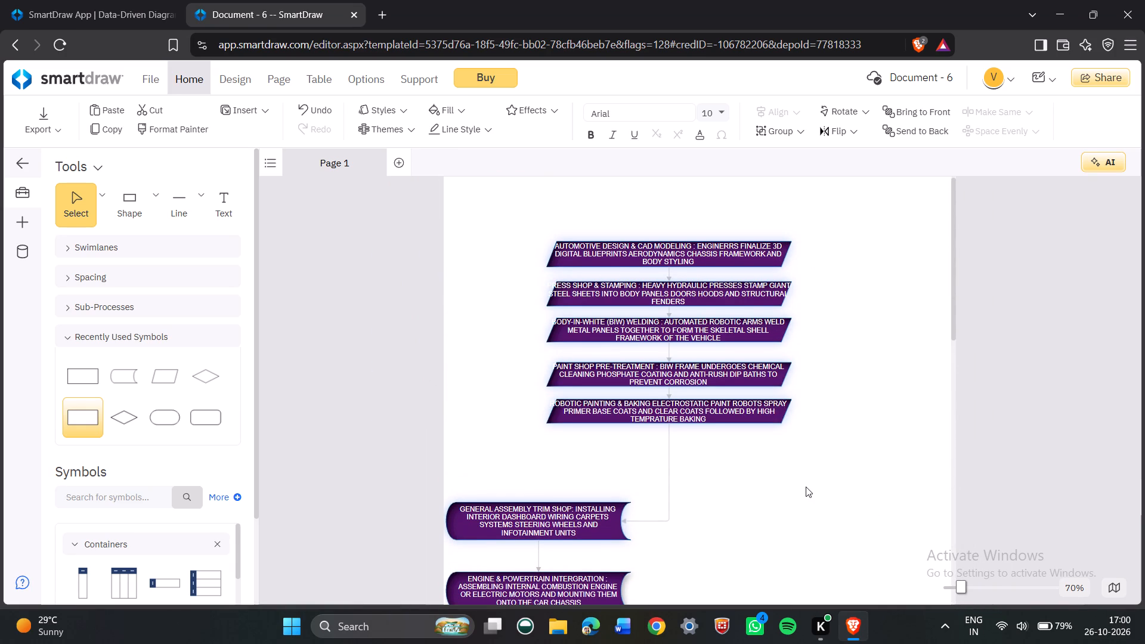